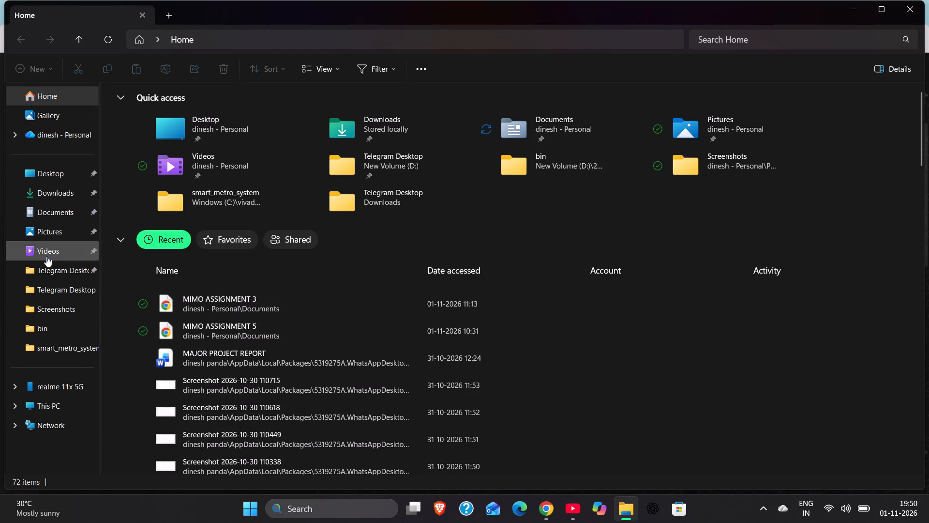
Open the Word document "AMajor Project Report phase 1" from the Downloads folder.
double_click(51, 195)
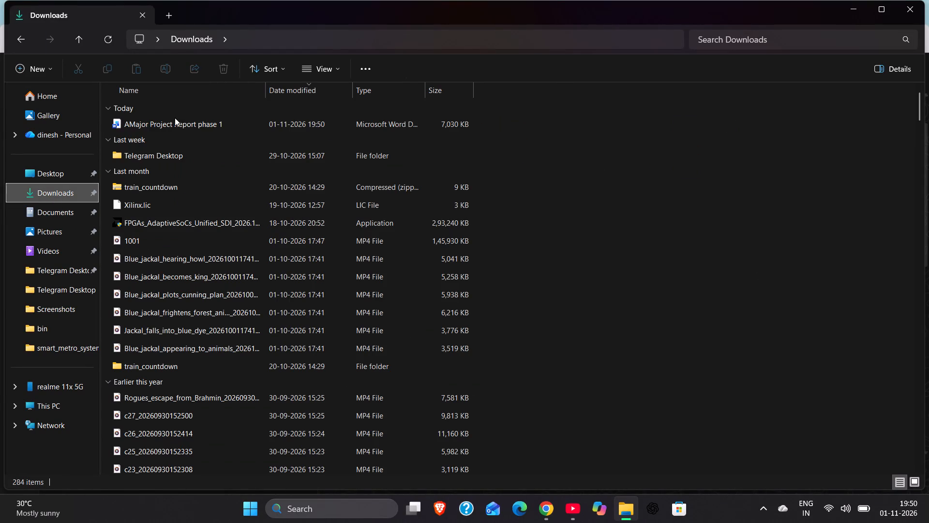
double_click(174, 120)
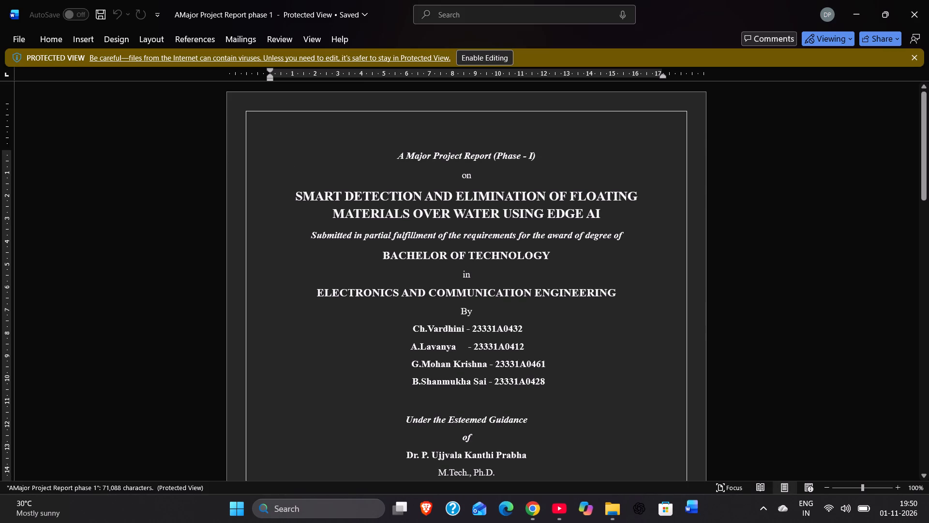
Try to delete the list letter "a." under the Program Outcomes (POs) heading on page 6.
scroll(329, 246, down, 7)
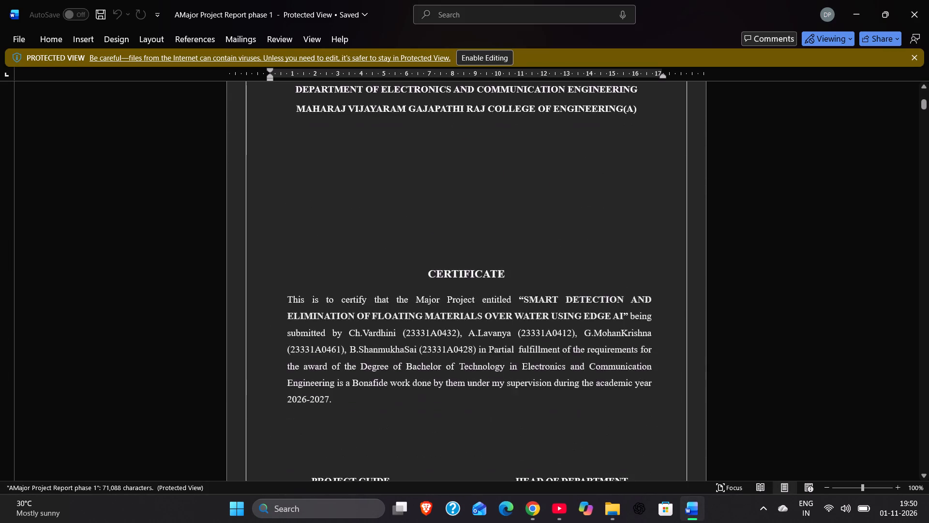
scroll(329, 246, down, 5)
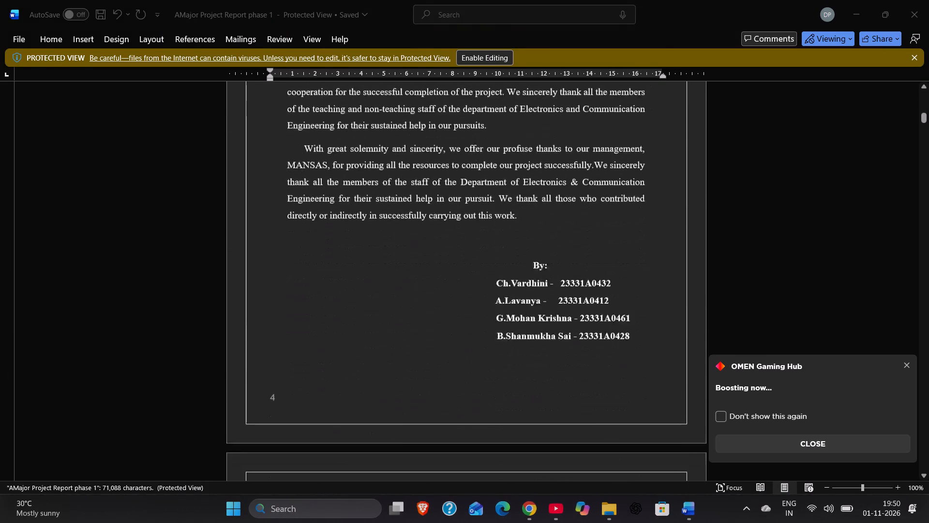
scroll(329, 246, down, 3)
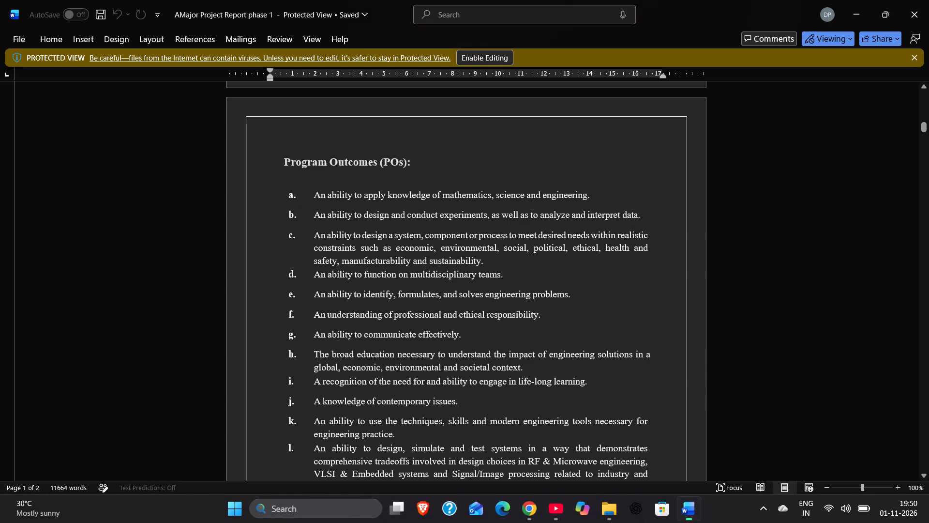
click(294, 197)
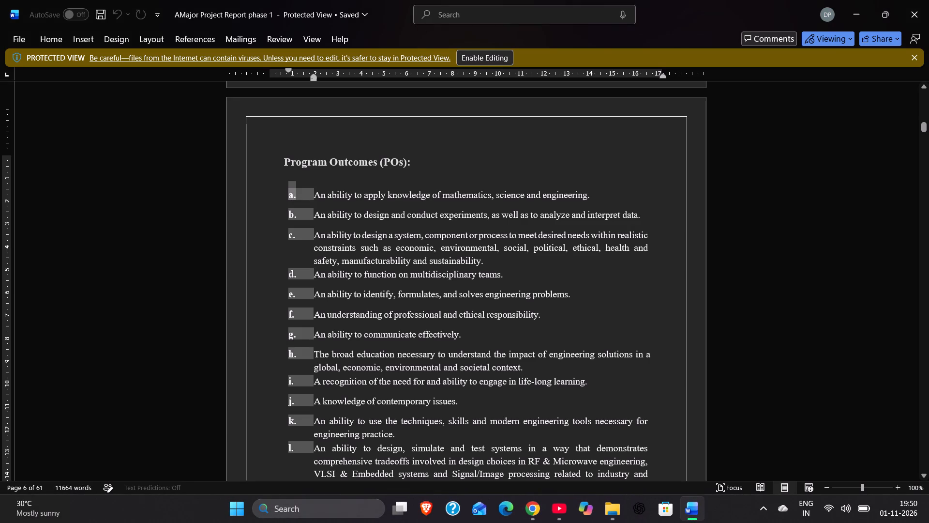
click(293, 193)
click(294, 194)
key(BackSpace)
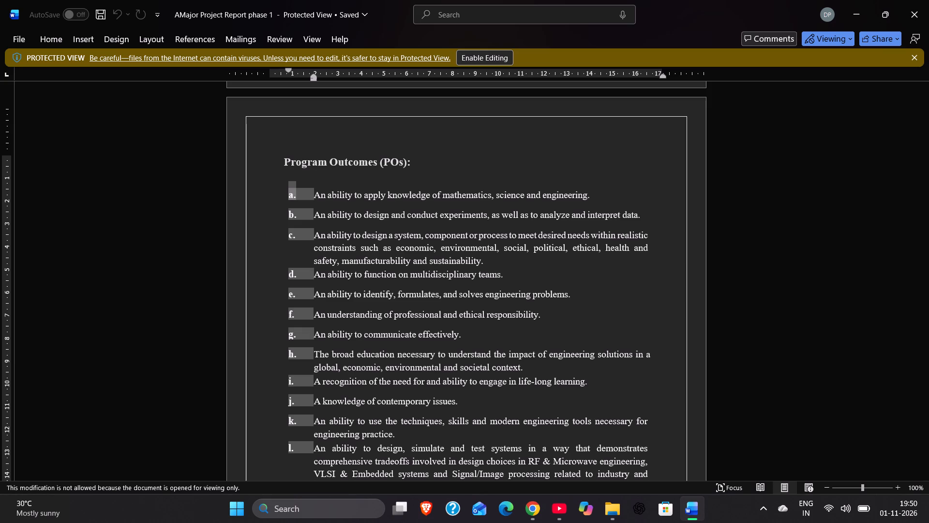
Enable editing of the protected report.
click(468, 54)
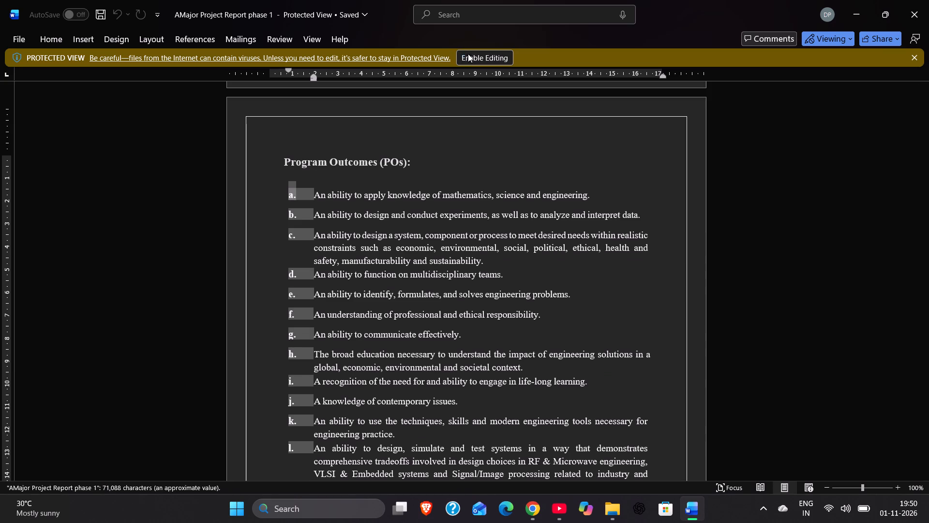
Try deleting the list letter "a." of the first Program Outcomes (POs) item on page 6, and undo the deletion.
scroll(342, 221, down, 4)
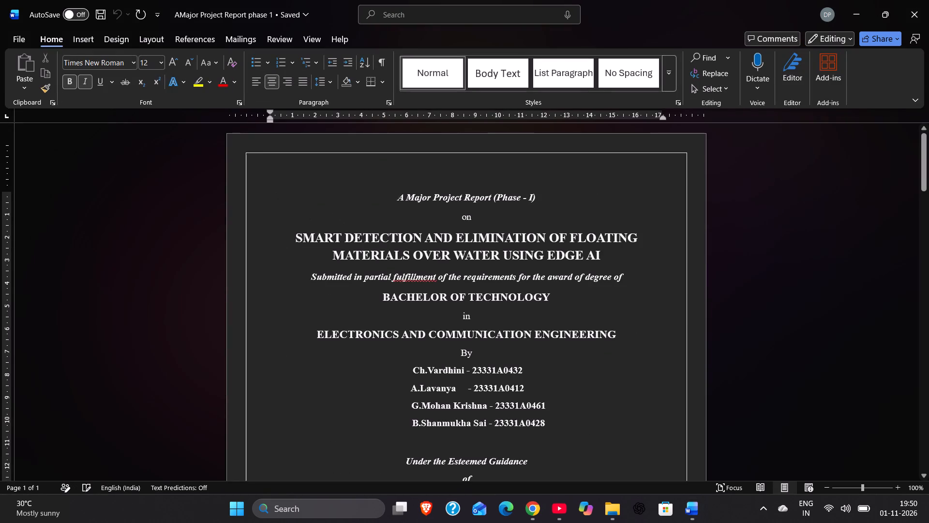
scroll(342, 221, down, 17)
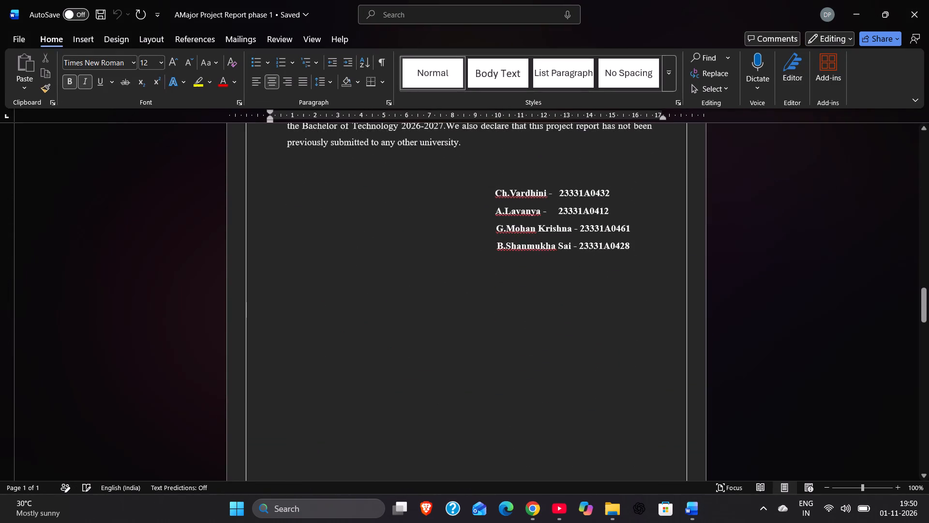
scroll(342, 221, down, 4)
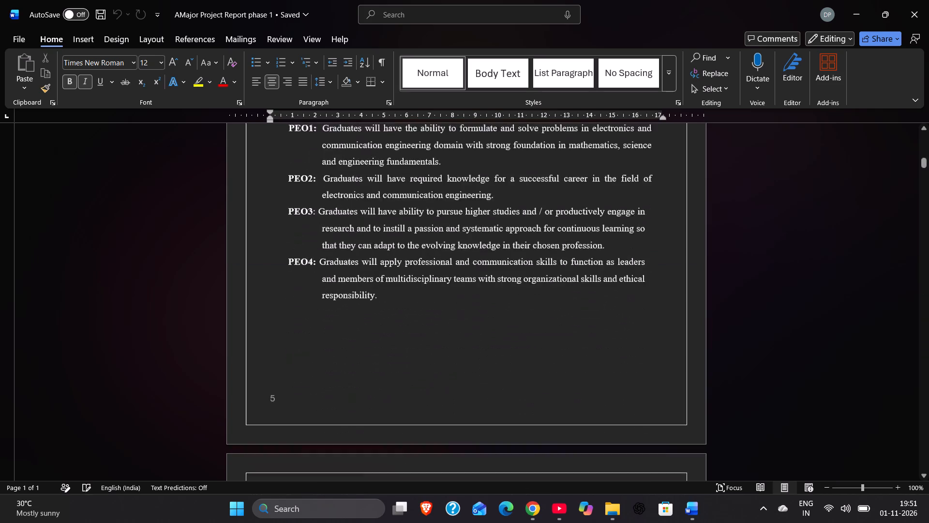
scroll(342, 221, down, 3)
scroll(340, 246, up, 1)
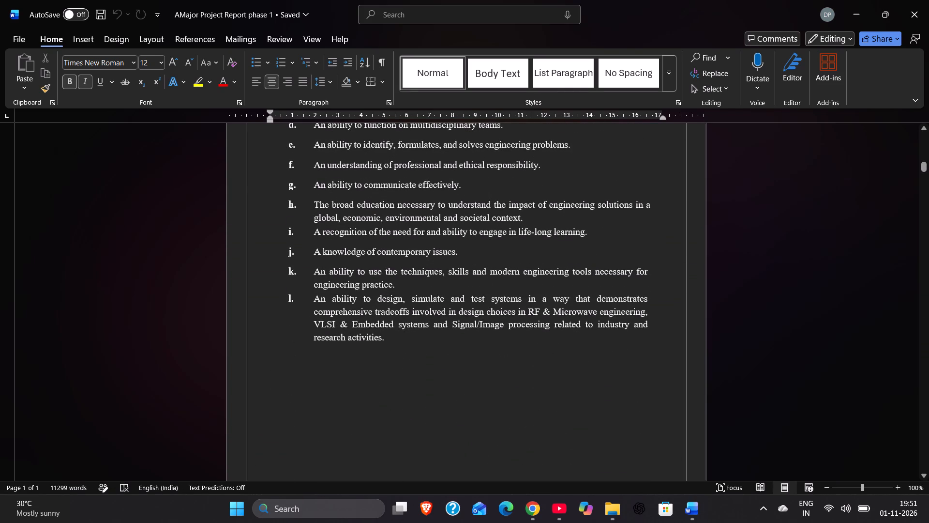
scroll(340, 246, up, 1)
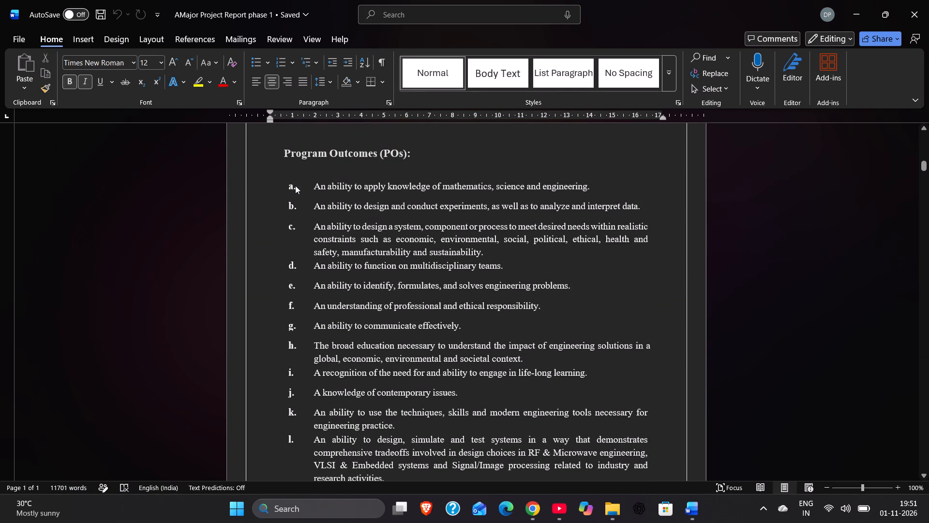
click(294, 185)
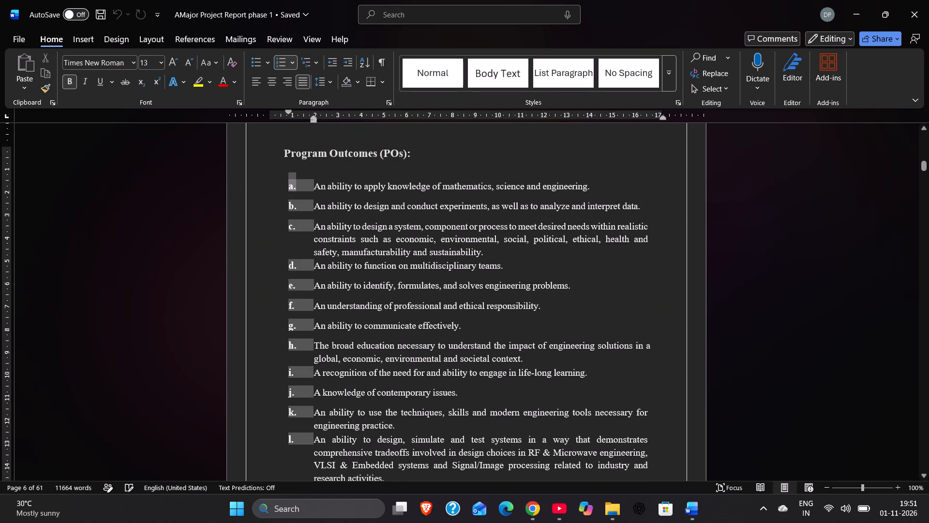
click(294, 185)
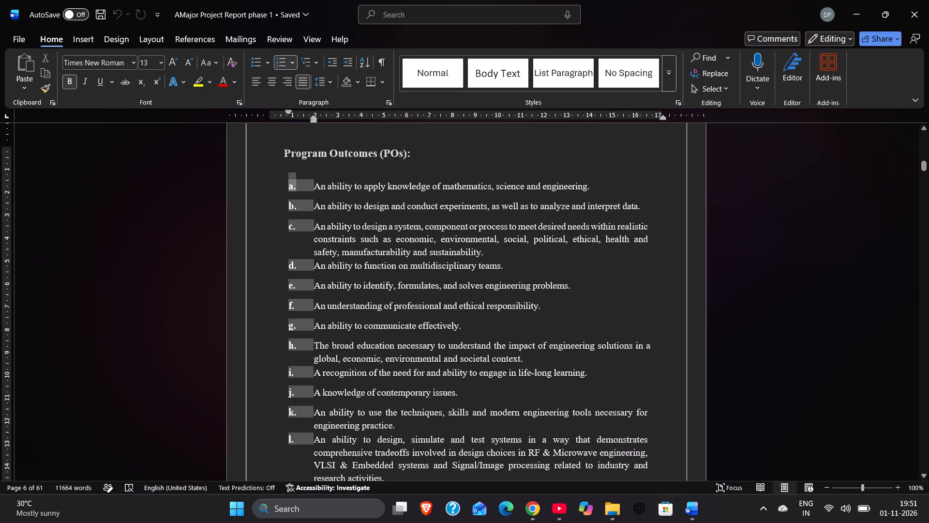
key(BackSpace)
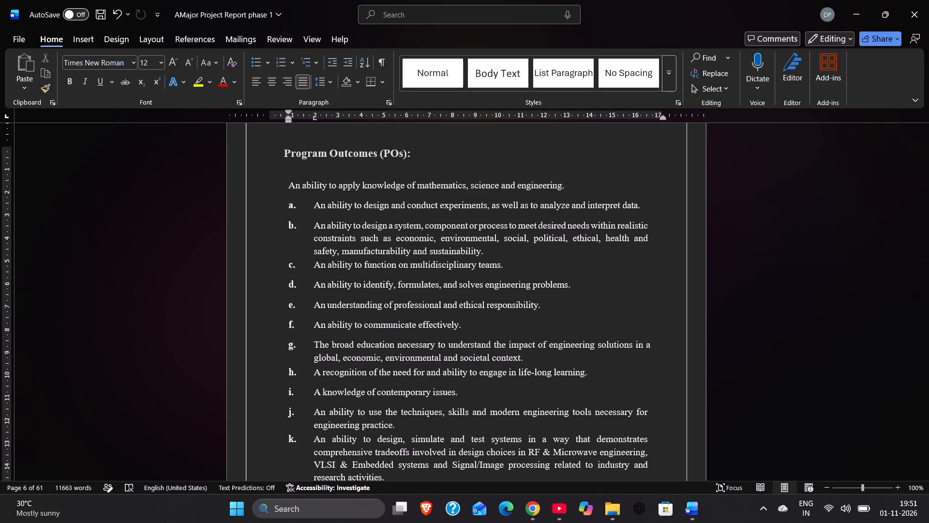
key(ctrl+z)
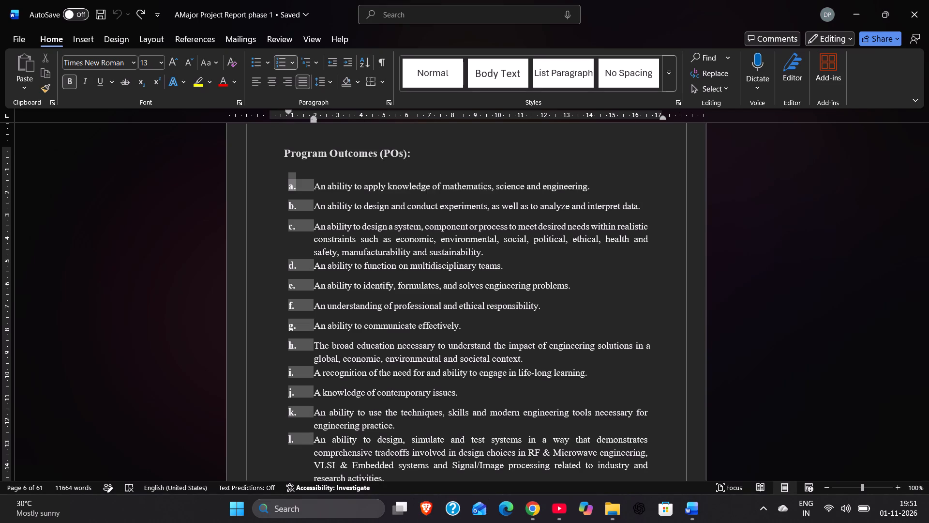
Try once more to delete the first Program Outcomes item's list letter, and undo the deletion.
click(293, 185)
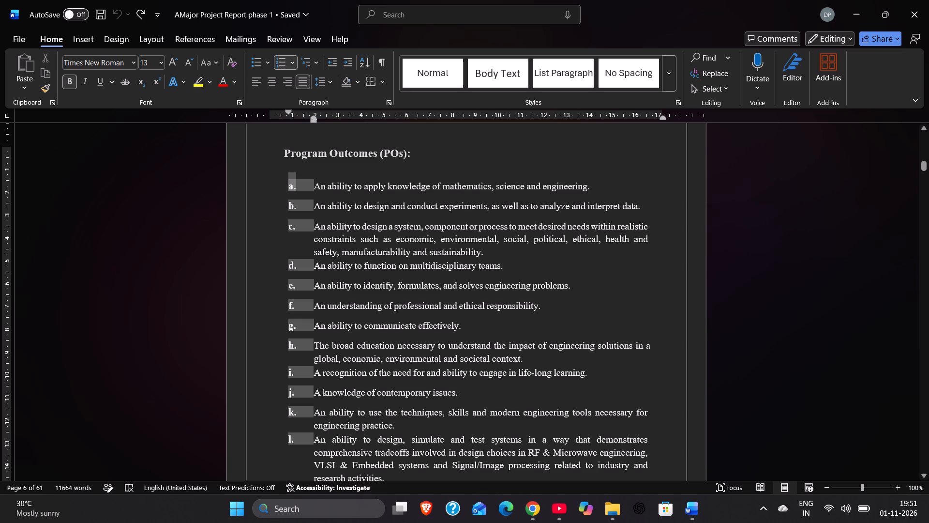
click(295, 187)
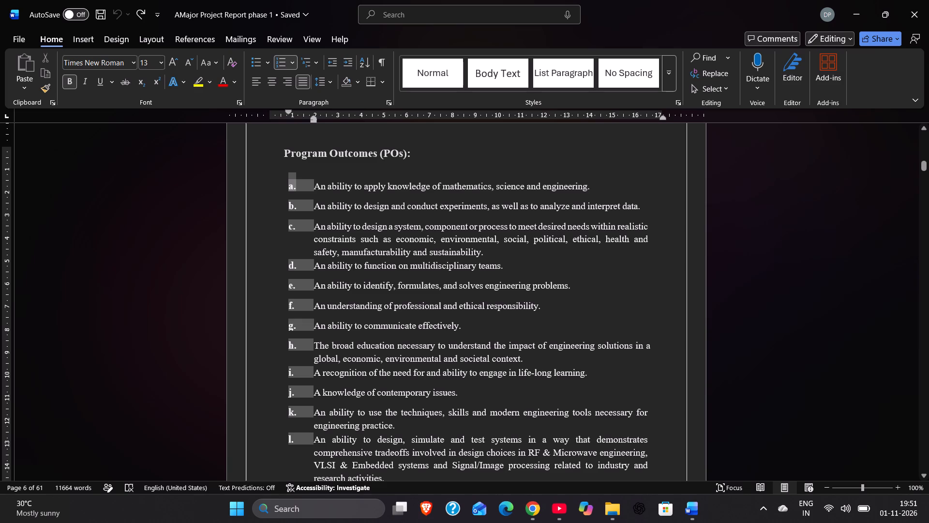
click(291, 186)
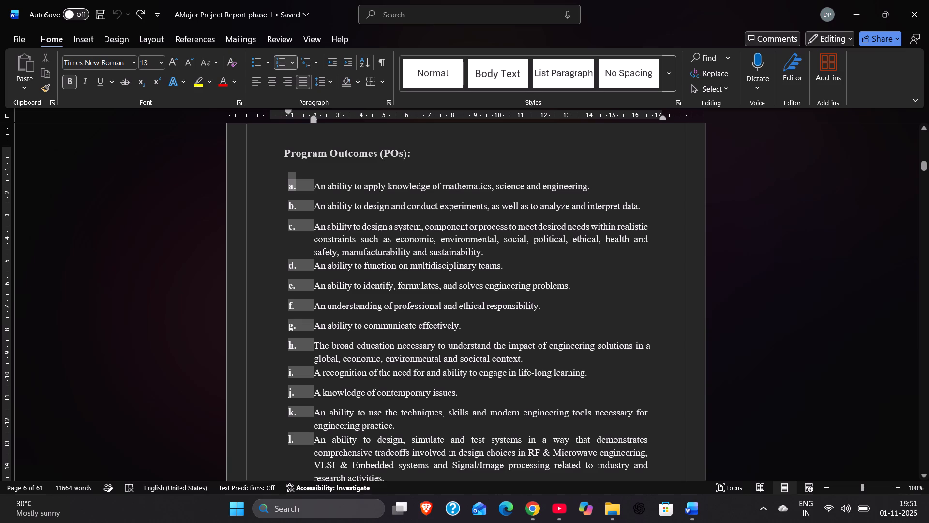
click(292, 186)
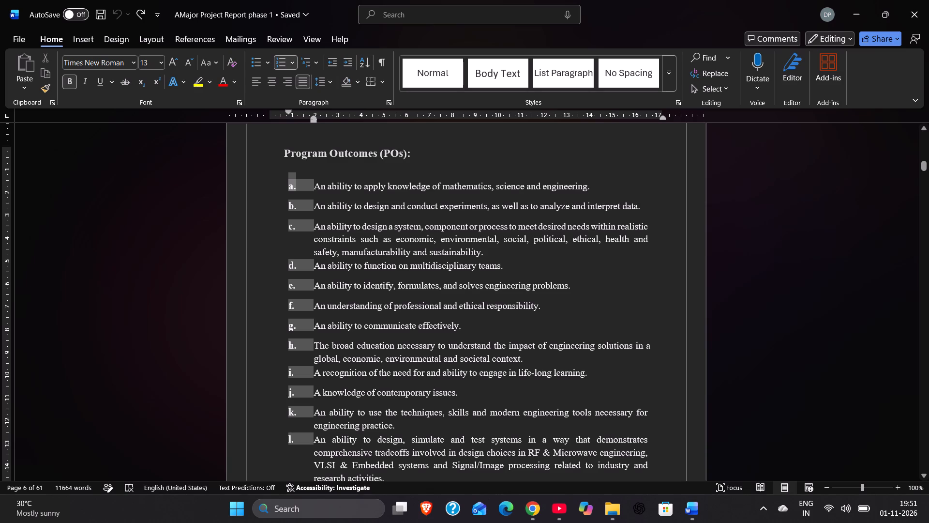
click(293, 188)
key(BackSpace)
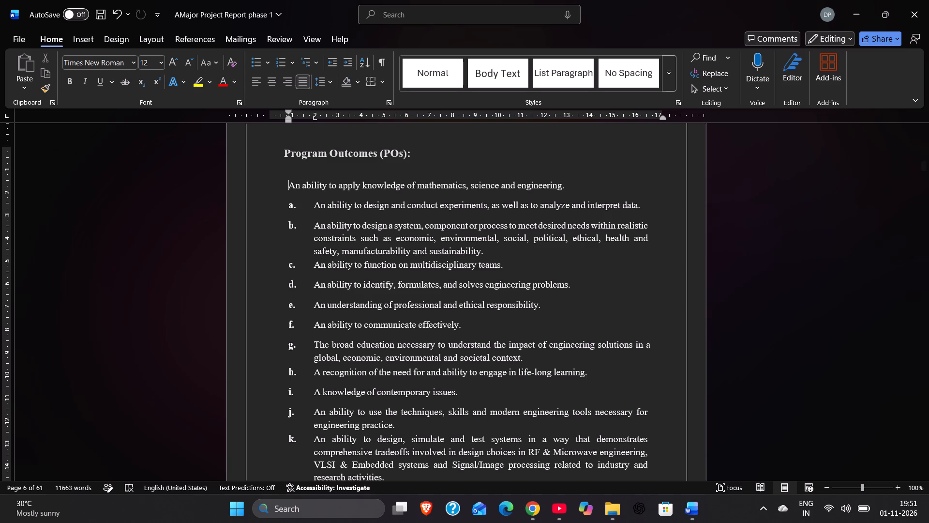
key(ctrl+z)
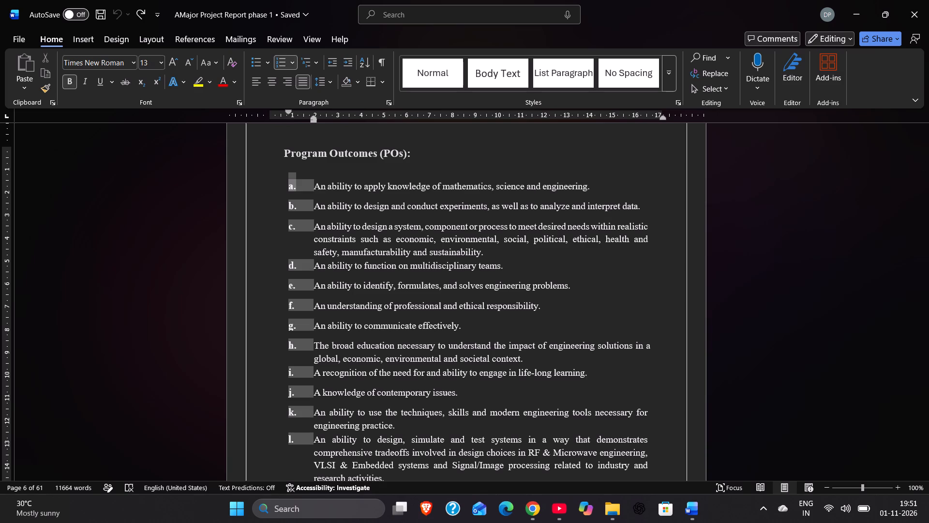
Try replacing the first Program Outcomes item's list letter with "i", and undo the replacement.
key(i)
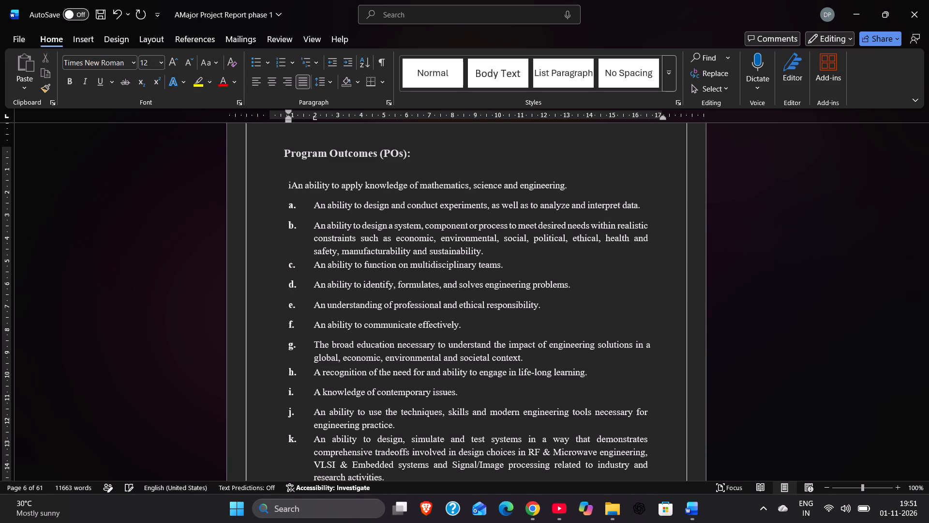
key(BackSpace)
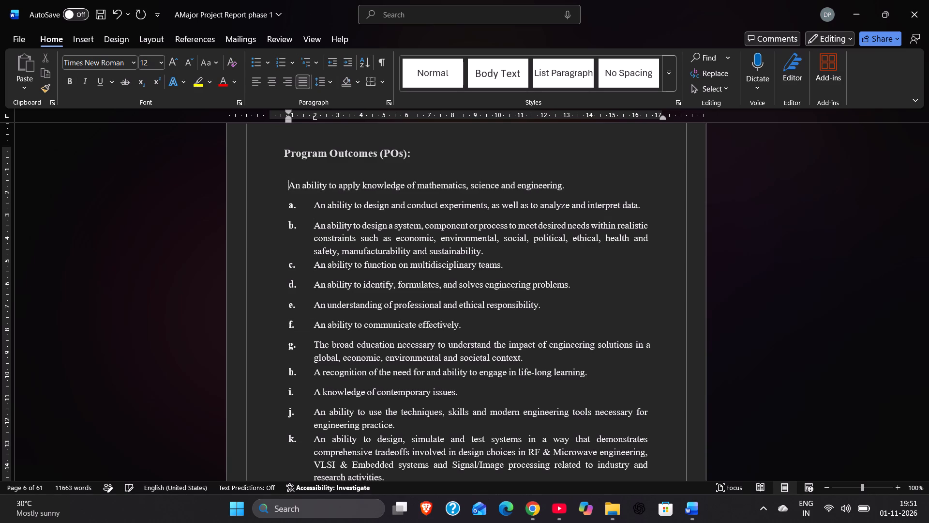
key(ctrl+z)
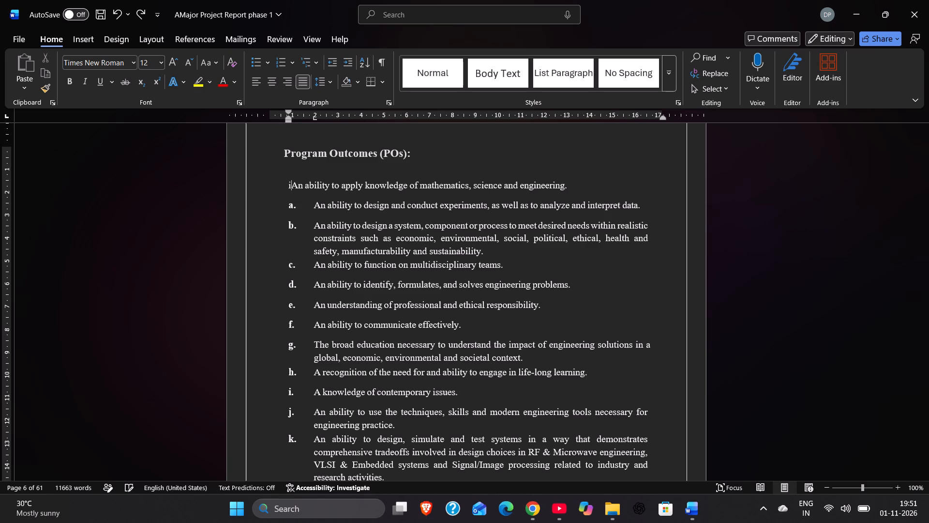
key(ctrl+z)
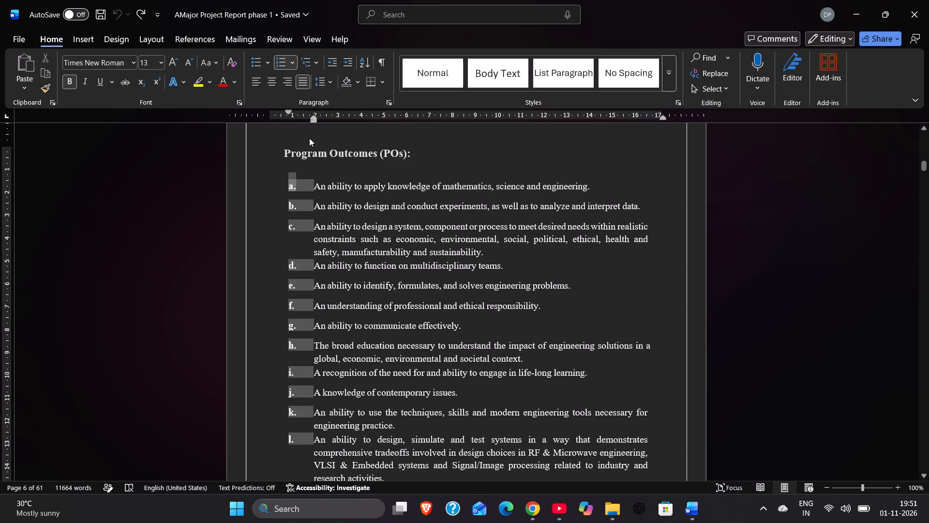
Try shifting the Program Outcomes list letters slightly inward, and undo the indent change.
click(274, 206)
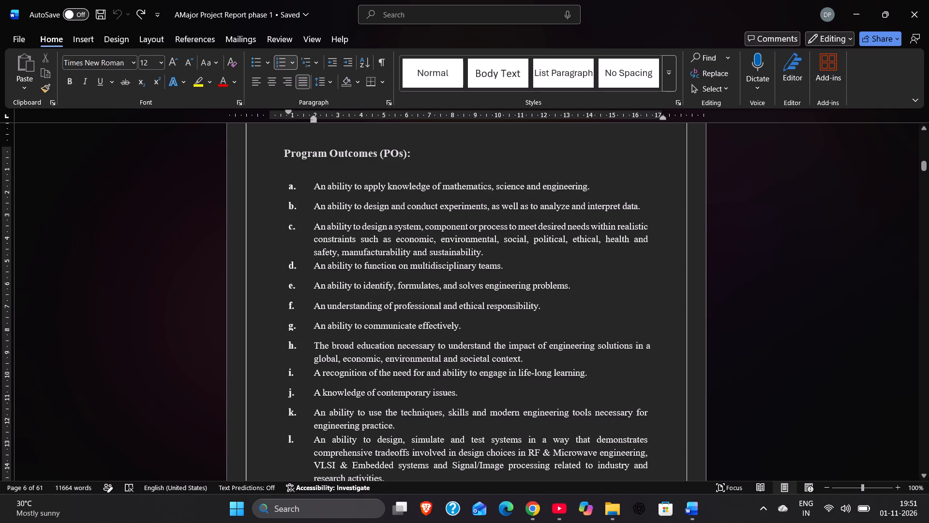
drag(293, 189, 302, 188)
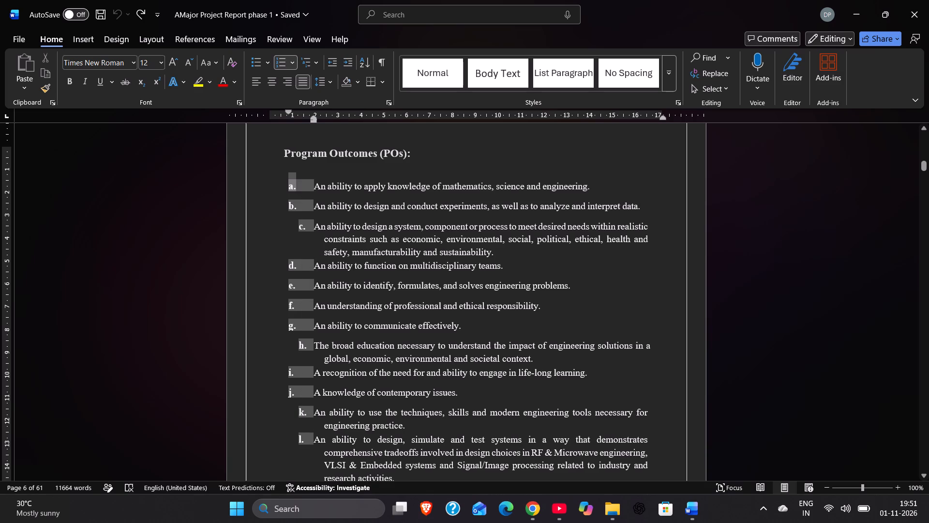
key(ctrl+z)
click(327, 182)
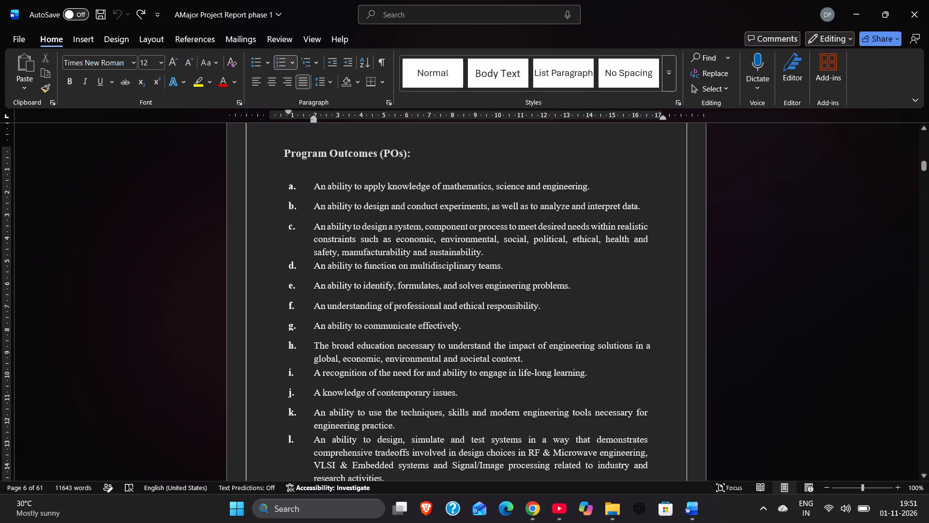
Change the Program Outcomes (POs) list numbering from letters to uppercase Roman numerals (I., II., III.).
click(291, 187)
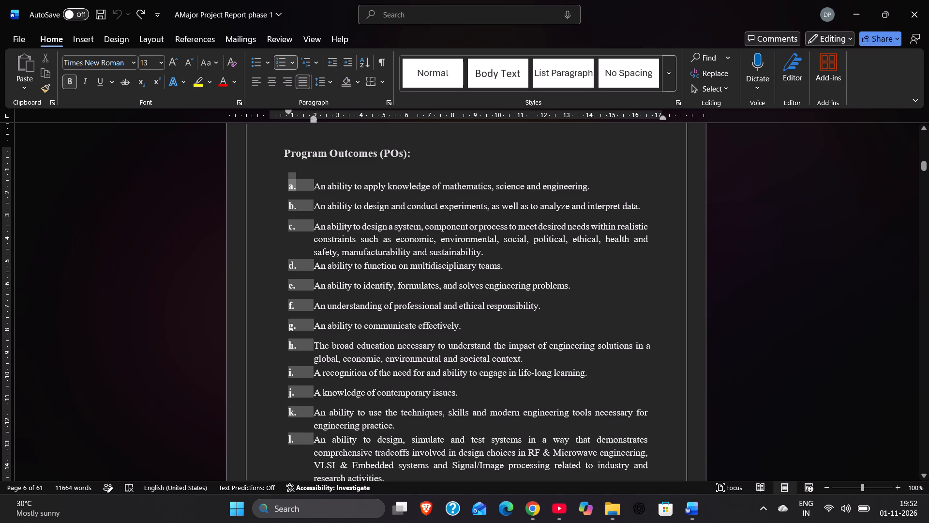
click(293, 184)
click(293, 185)
click(293, 62)
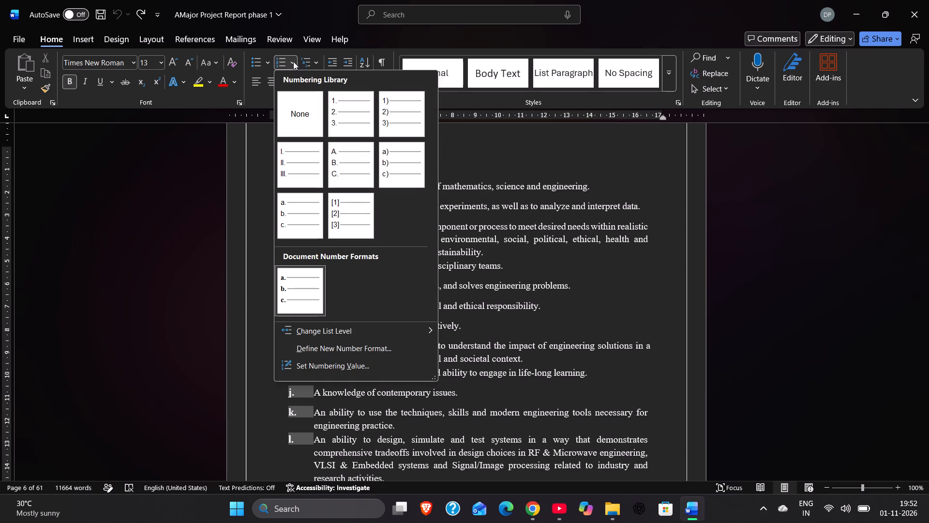
click(294, 157)
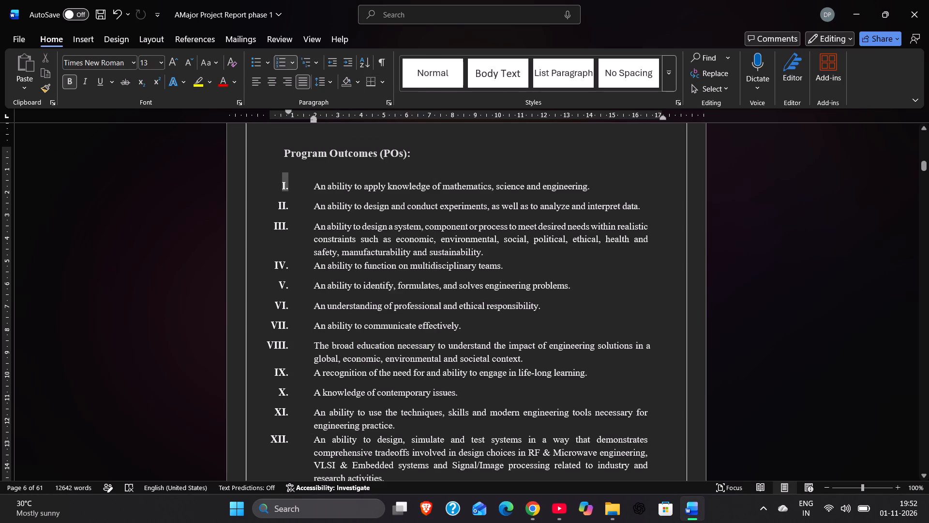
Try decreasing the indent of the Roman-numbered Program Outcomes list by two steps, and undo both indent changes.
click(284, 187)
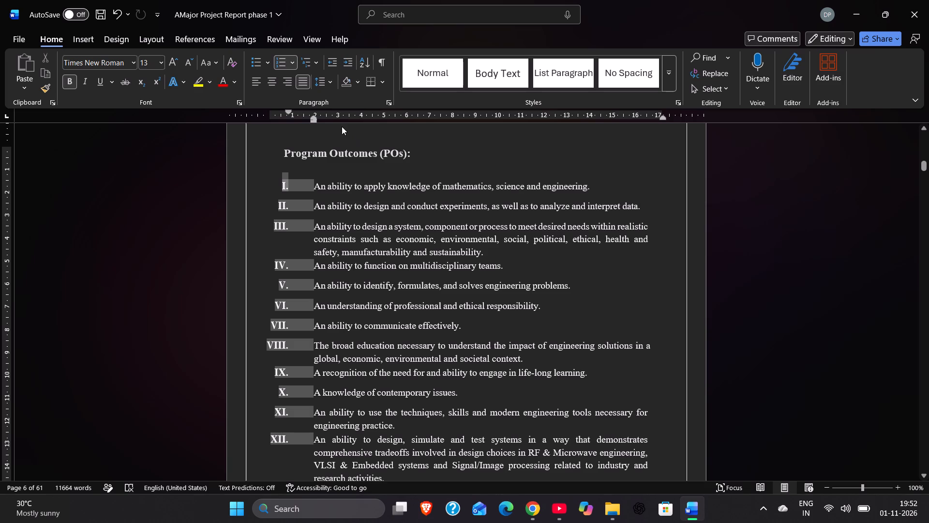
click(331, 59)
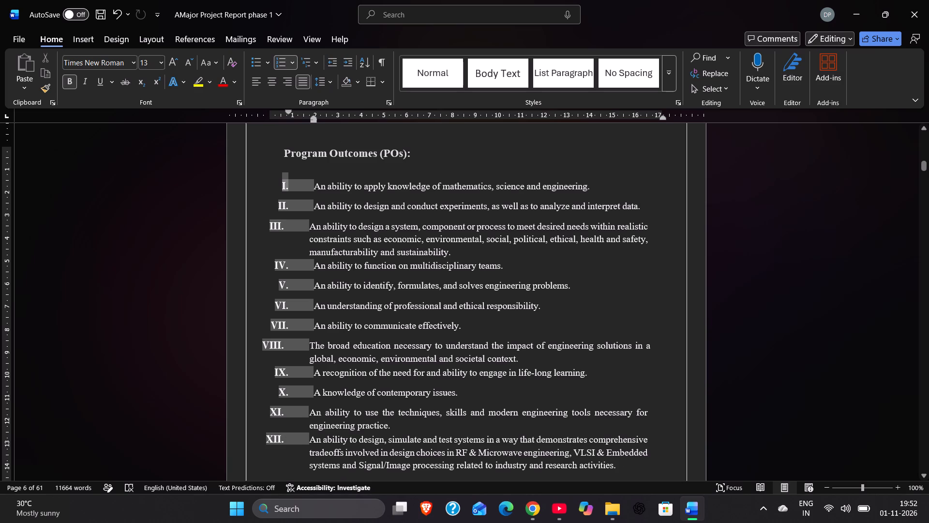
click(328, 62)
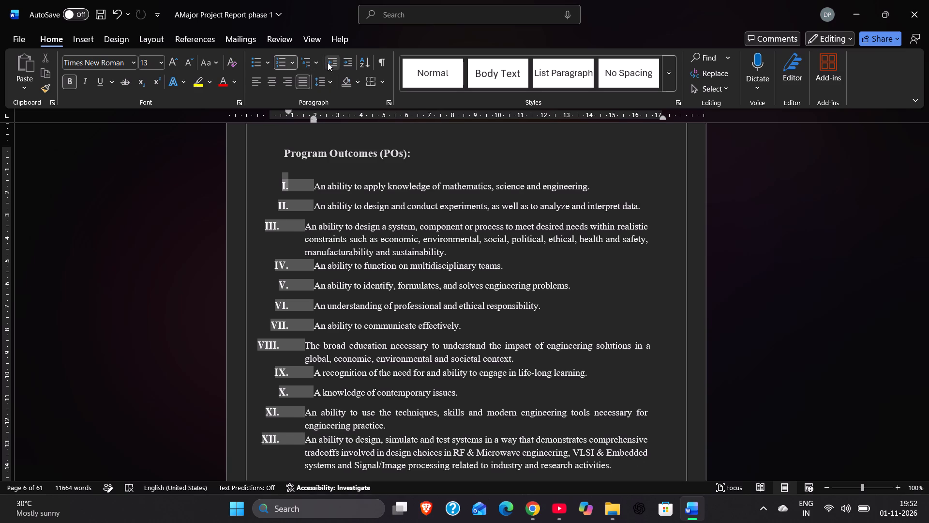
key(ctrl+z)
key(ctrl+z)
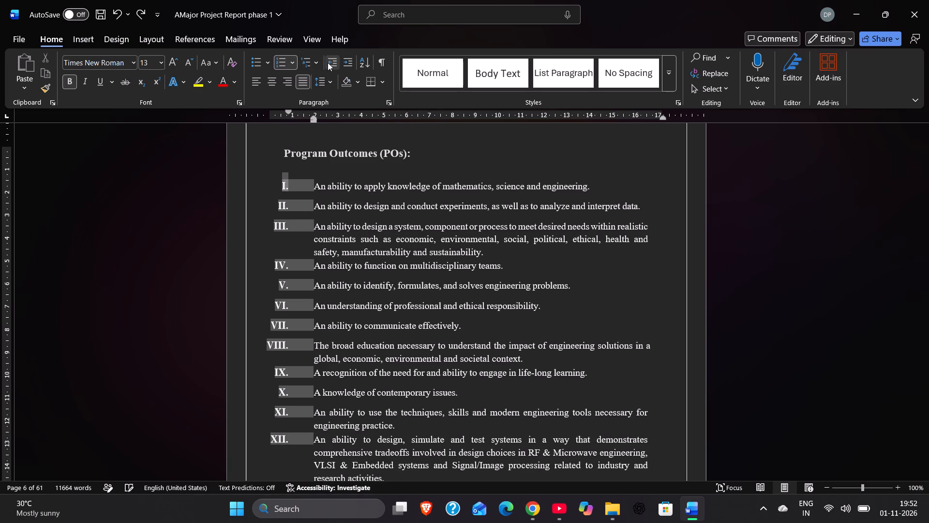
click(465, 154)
Reduce the font size of the Program Outcomes list's Roman numerals to 12, and further to 10.
scroll(347, 267, up, 1)
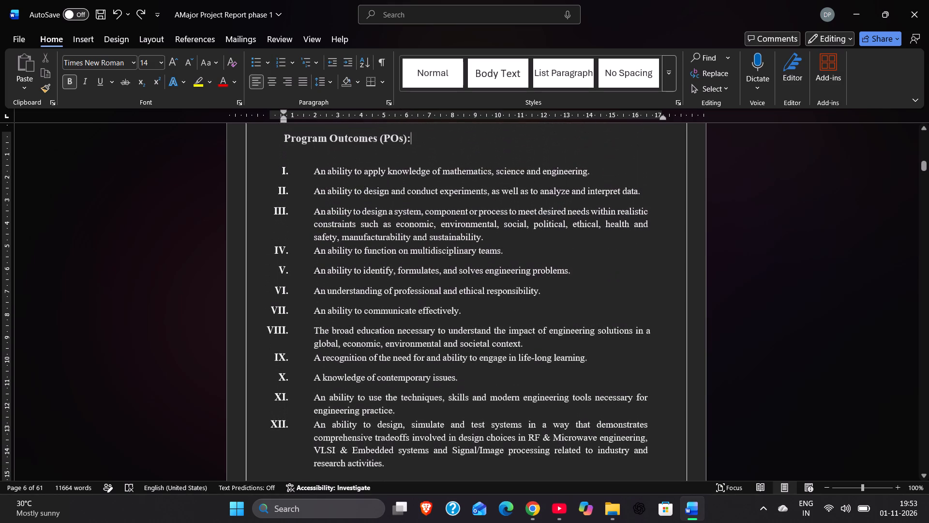
scroll(347, 267, up, 1)
scroll(347, 267, down, 1)
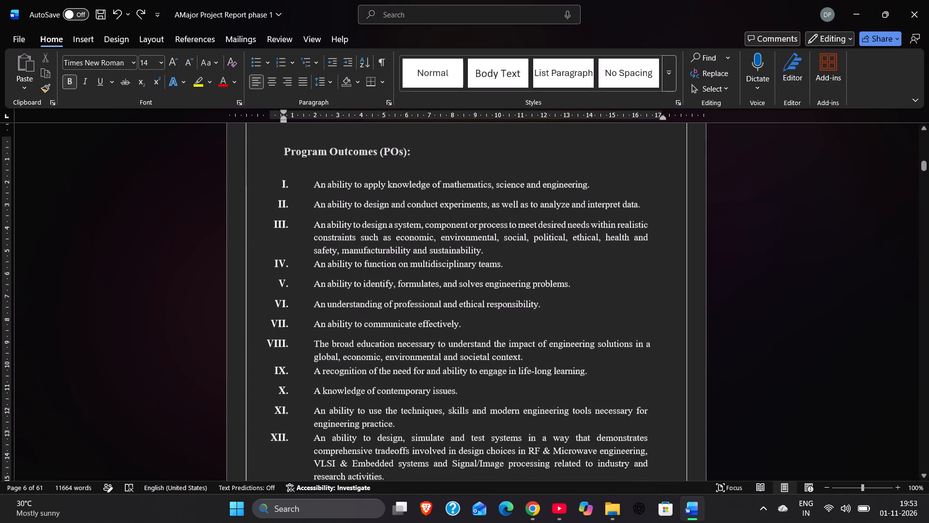
scroll(347, 267, down, 1)
click(285, 173)
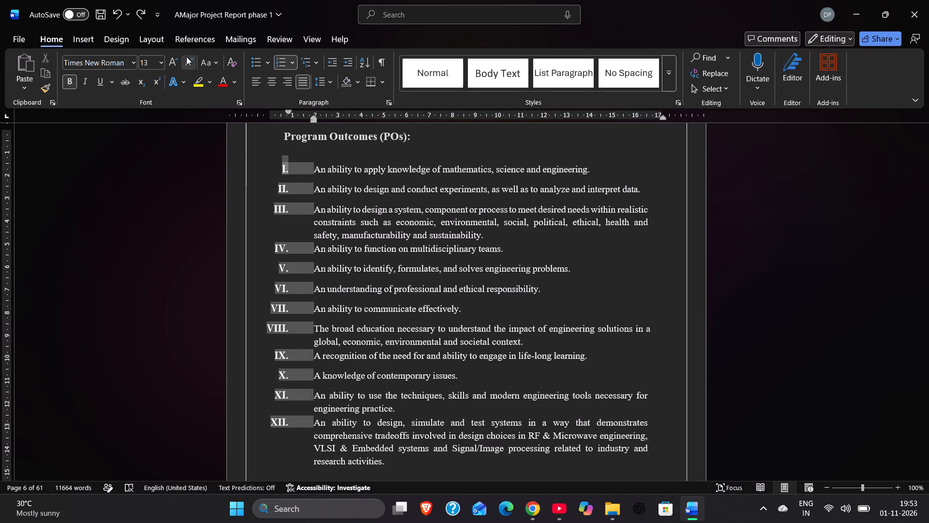
click(159, 61)
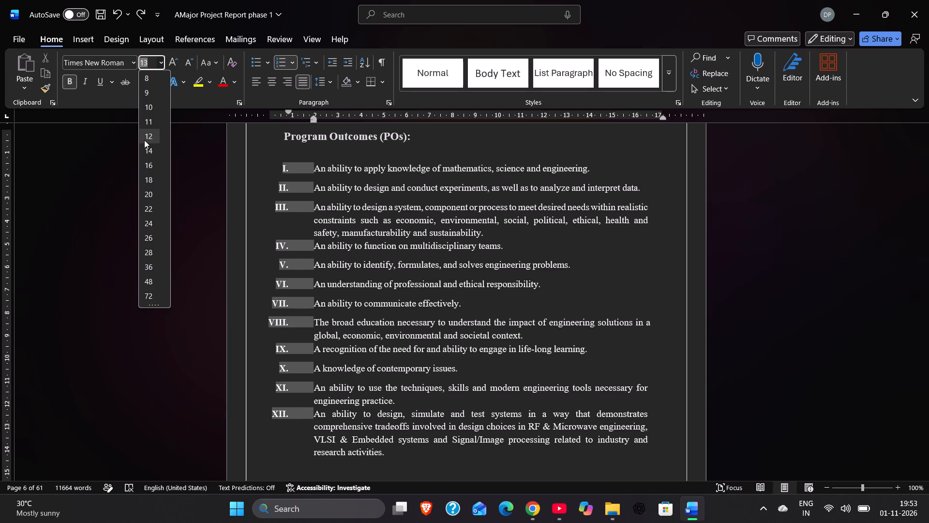
click(144, 140)
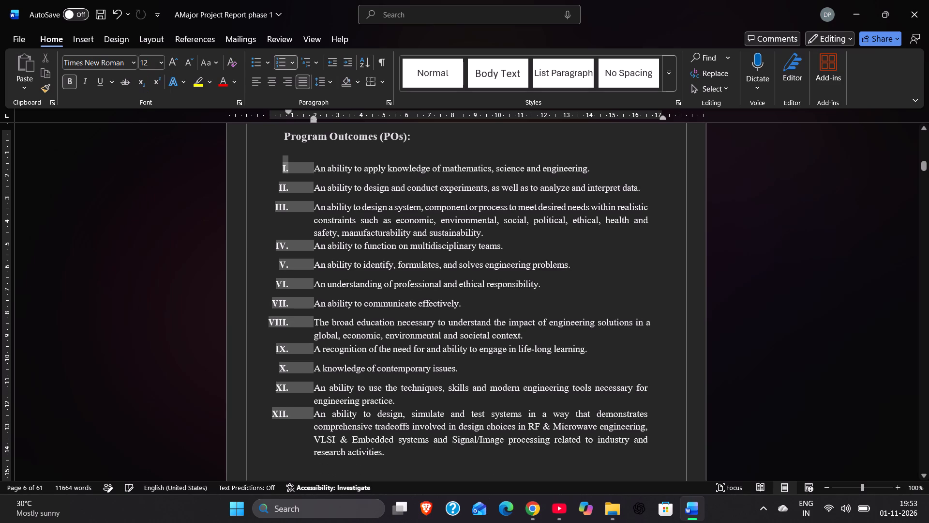
click(162, 63)
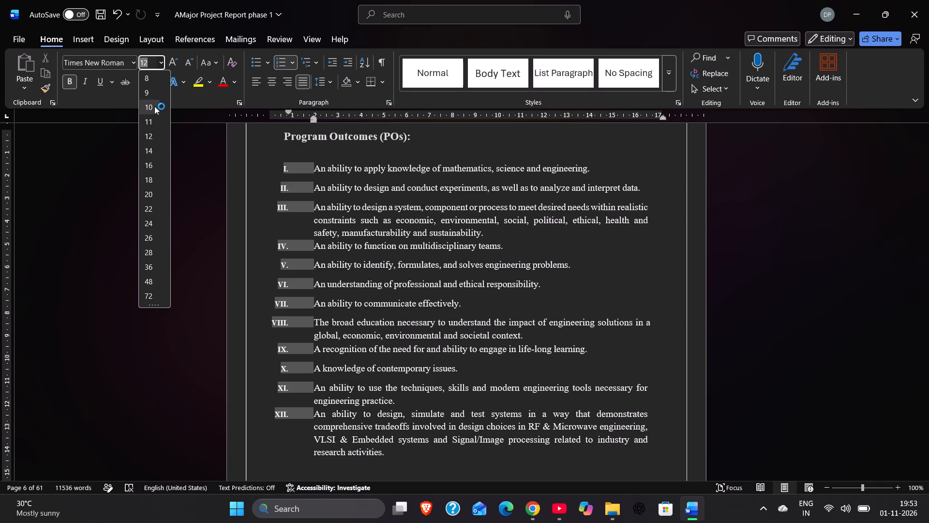
click(154, 106)
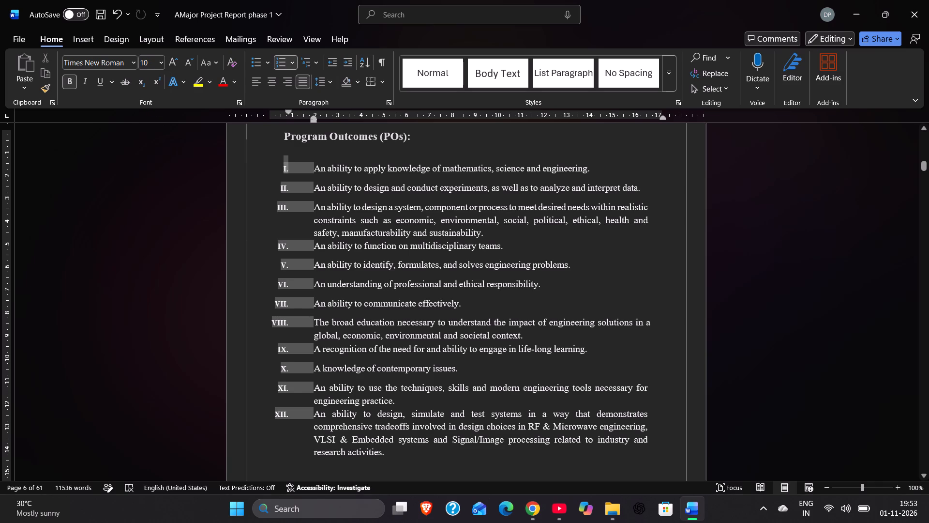
click(267, 214)
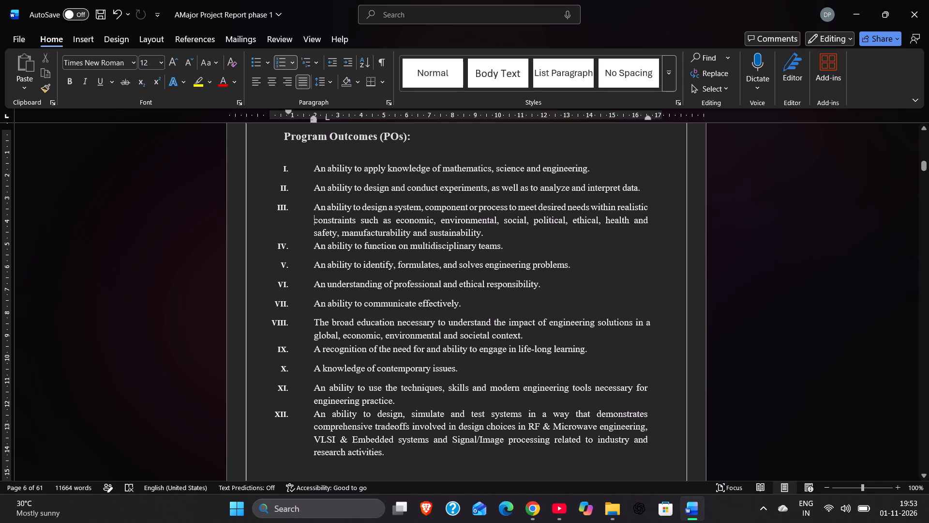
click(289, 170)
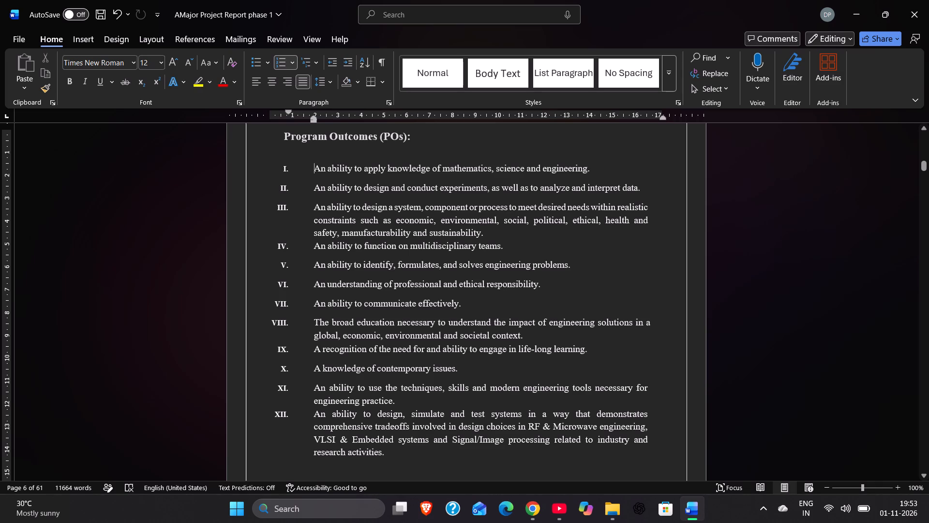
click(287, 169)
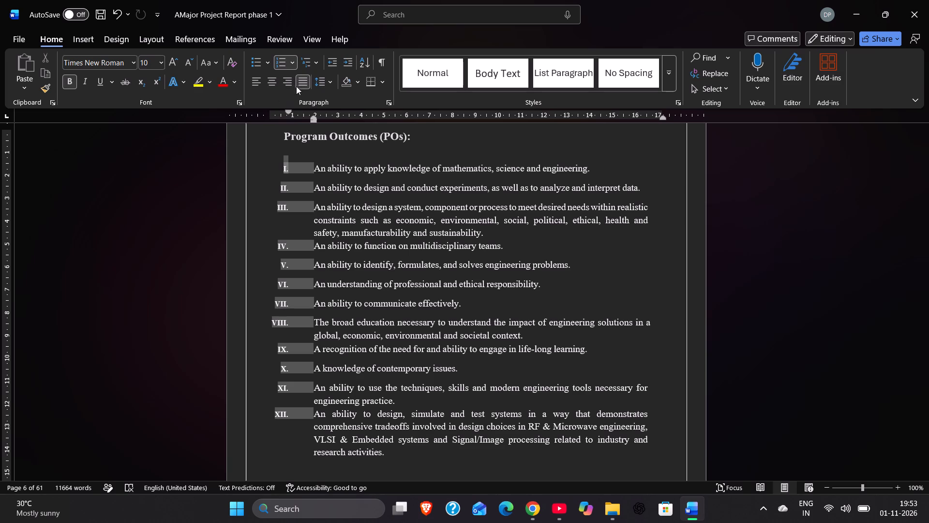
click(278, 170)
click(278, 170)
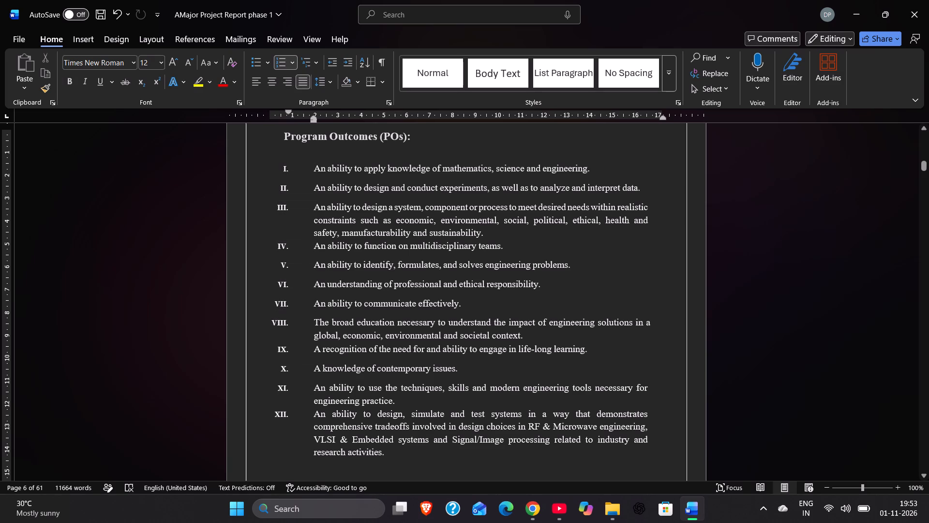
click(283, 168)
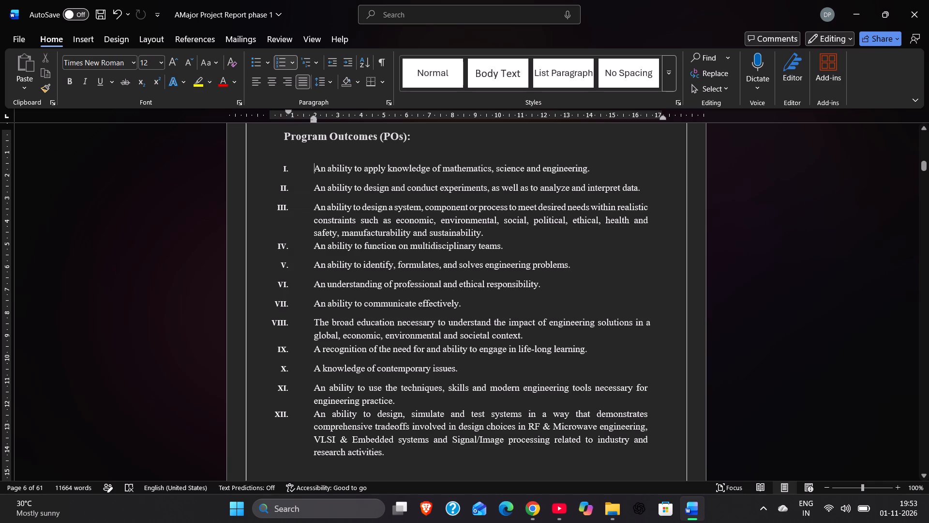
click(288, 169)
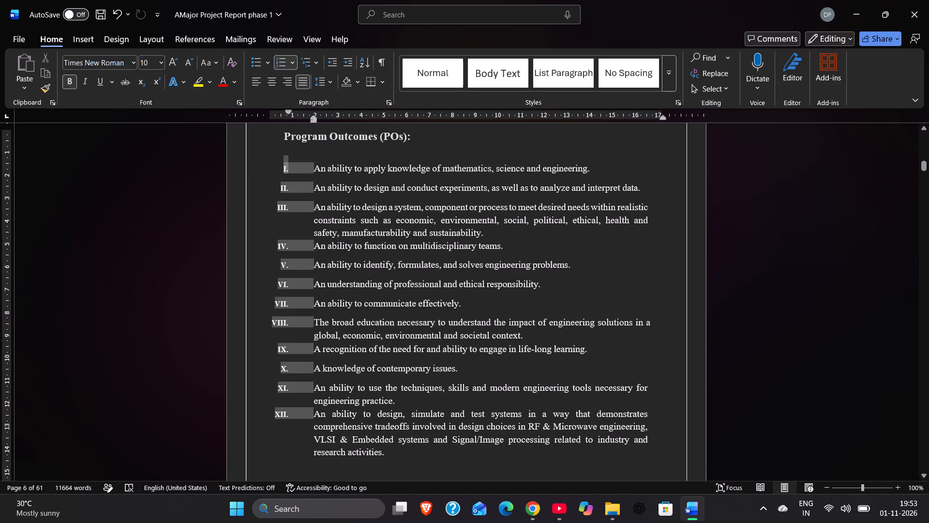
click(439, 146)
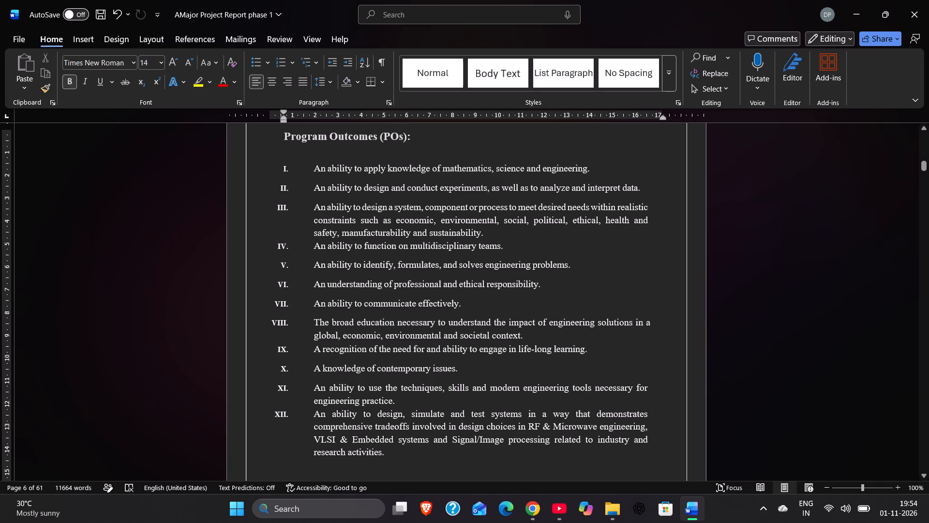
Review the renumbered Program Outcomes list on page 6 and the Program Educational Objectives page before it.
scroll(413, 243, down, 2)
scroll(413, 243, up, 5)
scroll(413, 243, down, 1)
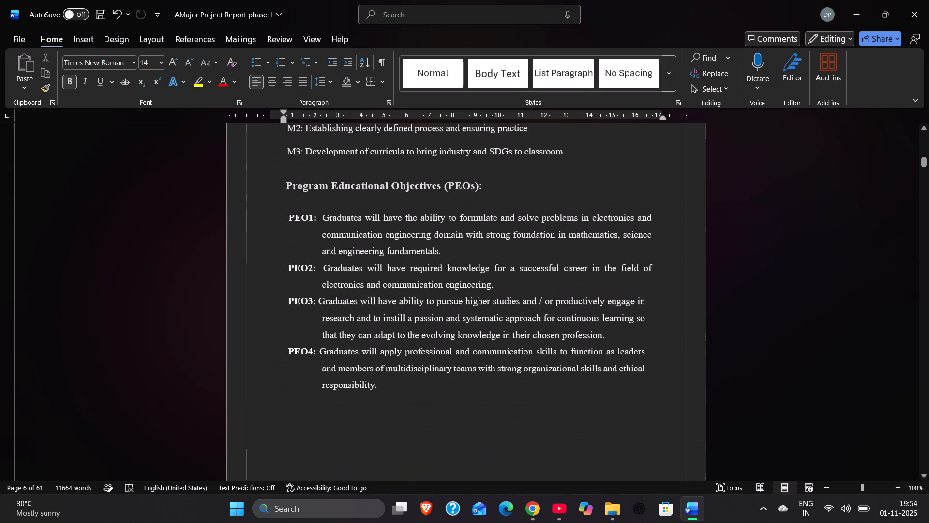
scroll(413, 243, down, 3)
scroll(413, 243, up, 1)
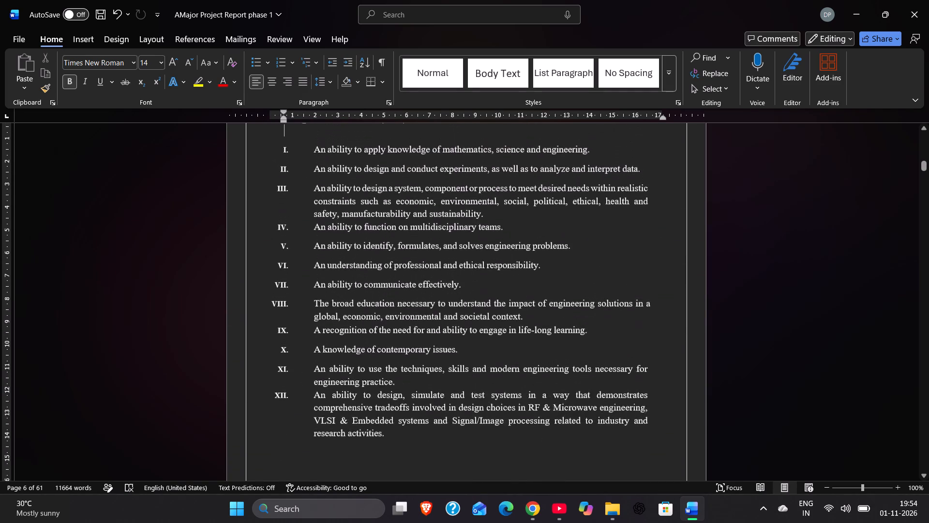
scroll(413, 243, up, 1)
scroll(413, 243, down, 1)
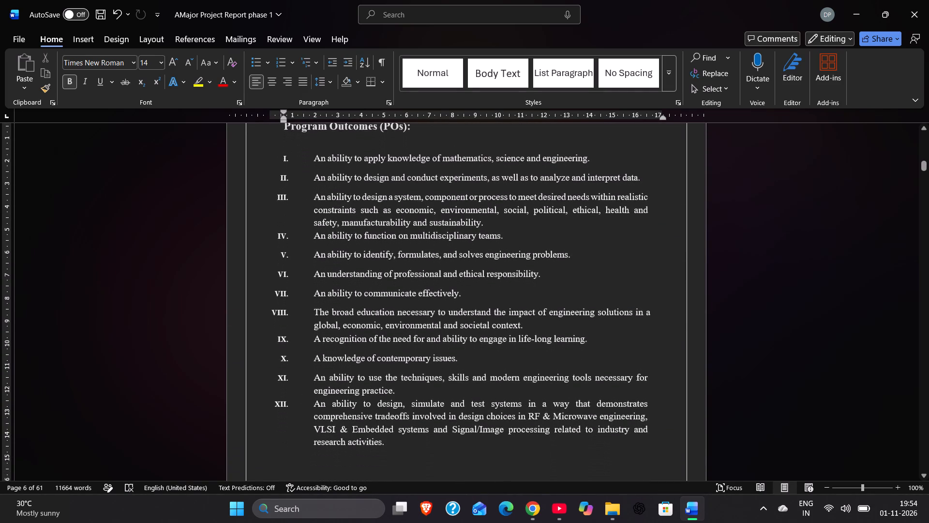
scroll(413, 243, down, 1)
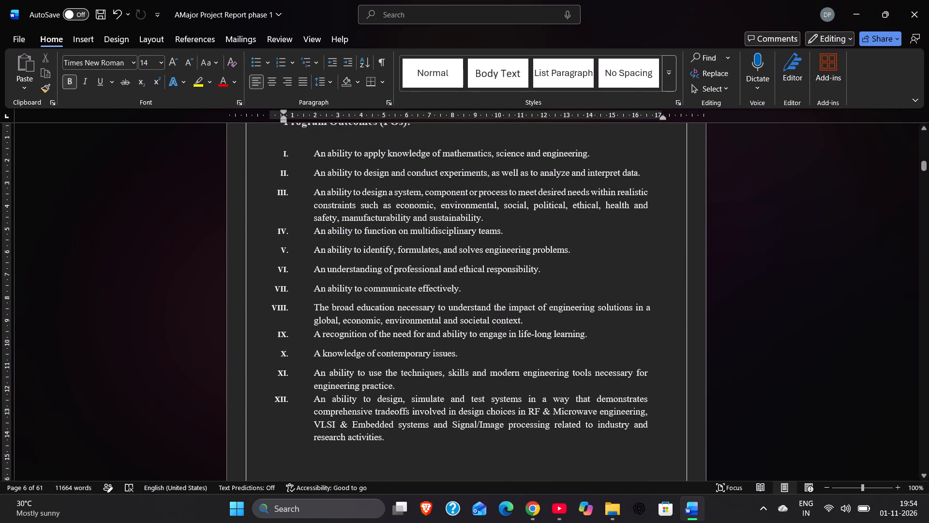
scroll(305, 178, up, 1)
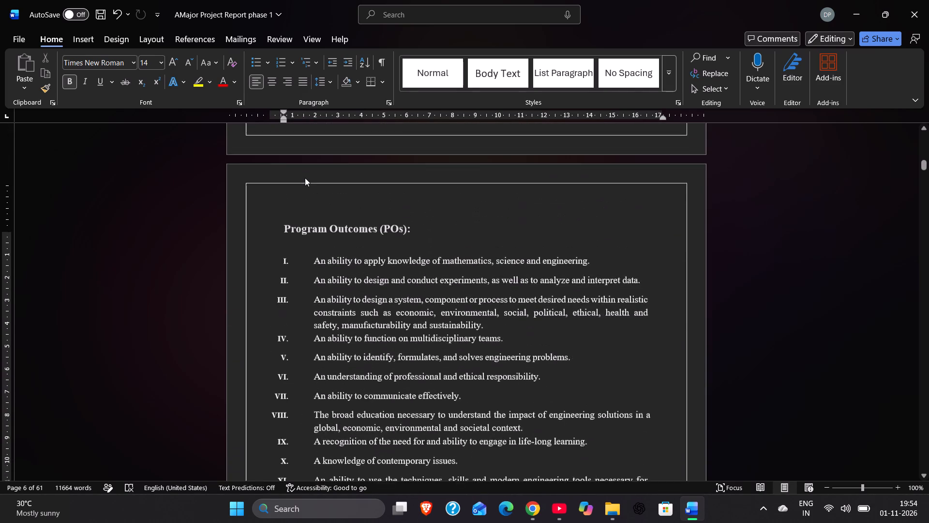
scroll(305, 178, up, 1)
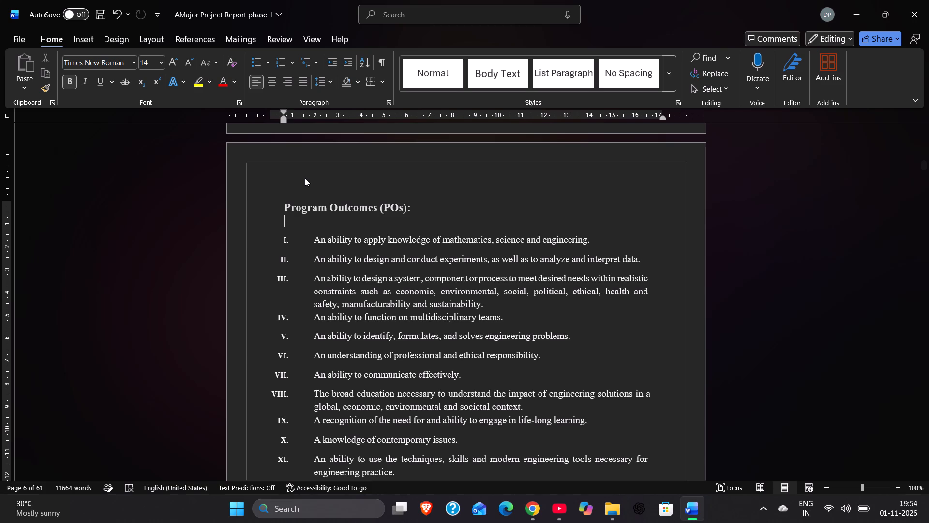
scroll(297, 231, down, 1)
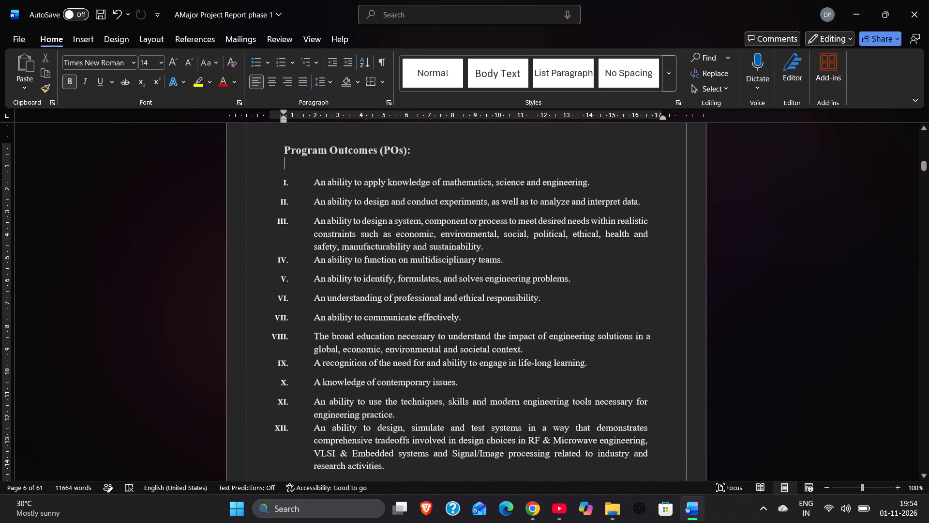
click(289, 188)
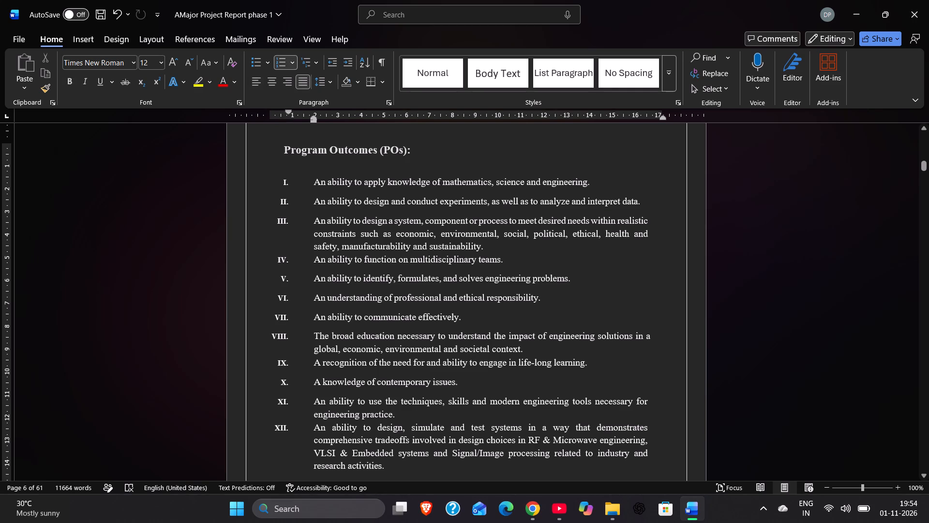
Move on past the Program Outcomes page to the List of Contents on page 7.
scroll(296, 216, down, 1)
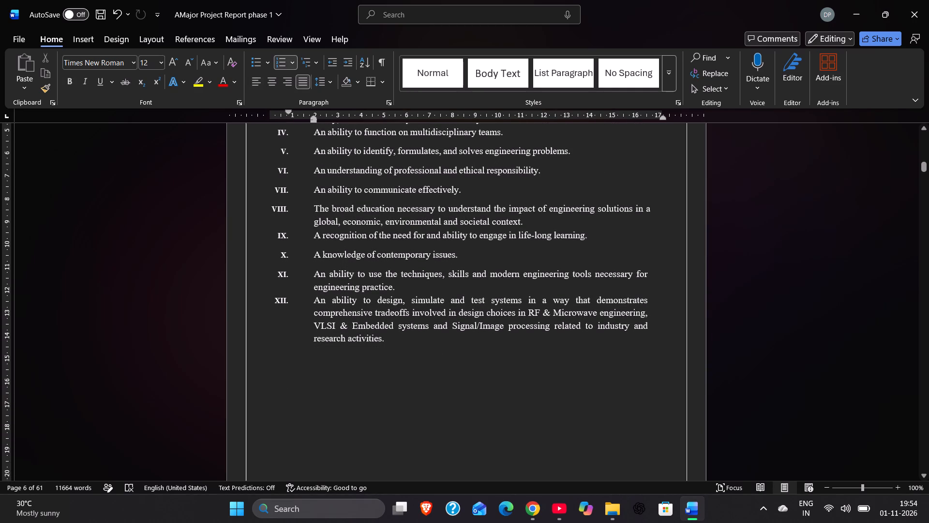
scroll(296, 216, down, 2)
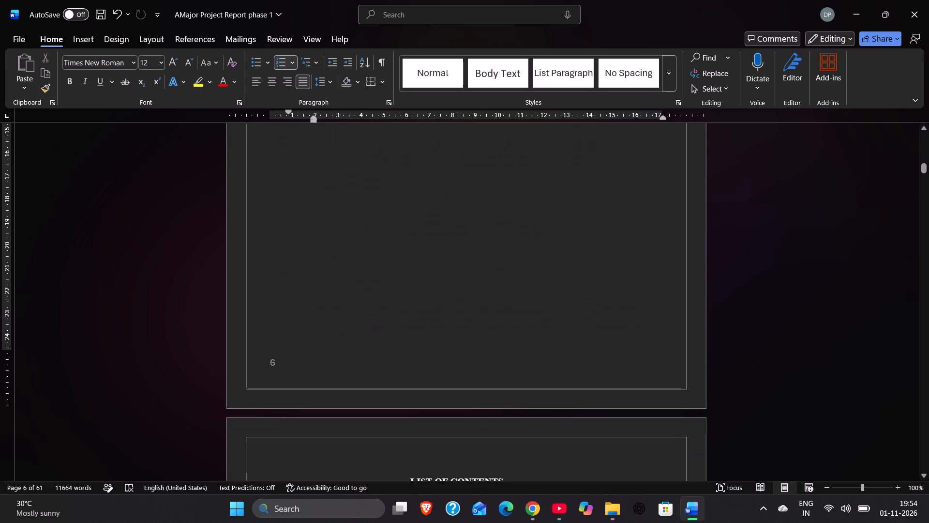
scroll(296, 216, down, 1)
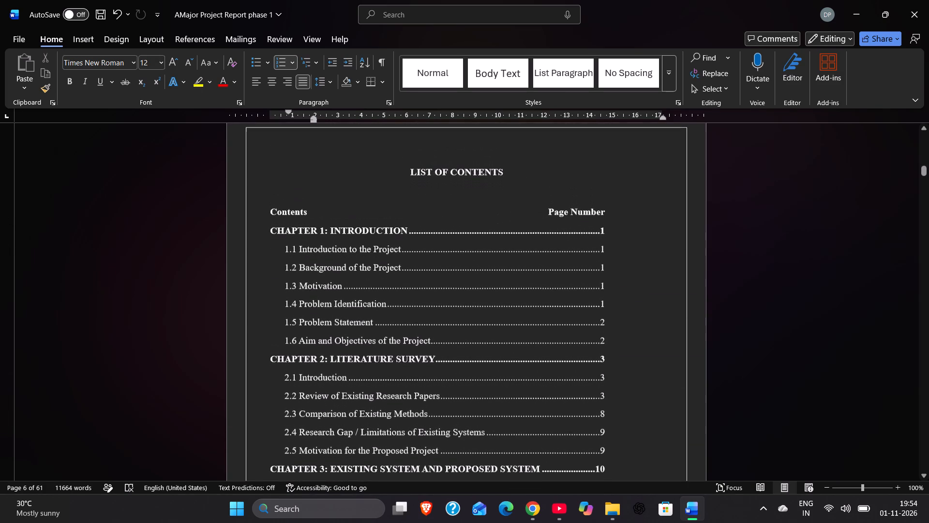
scroll(296, 216, down, 1)
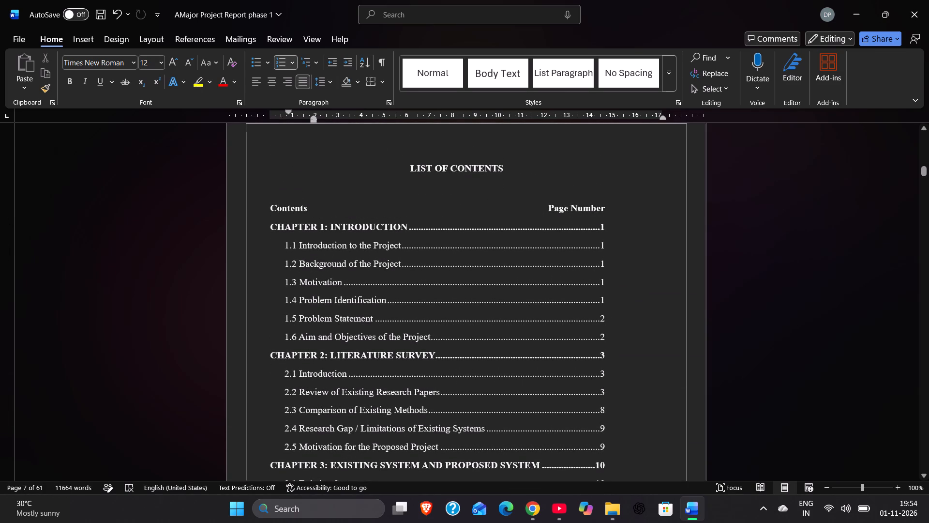
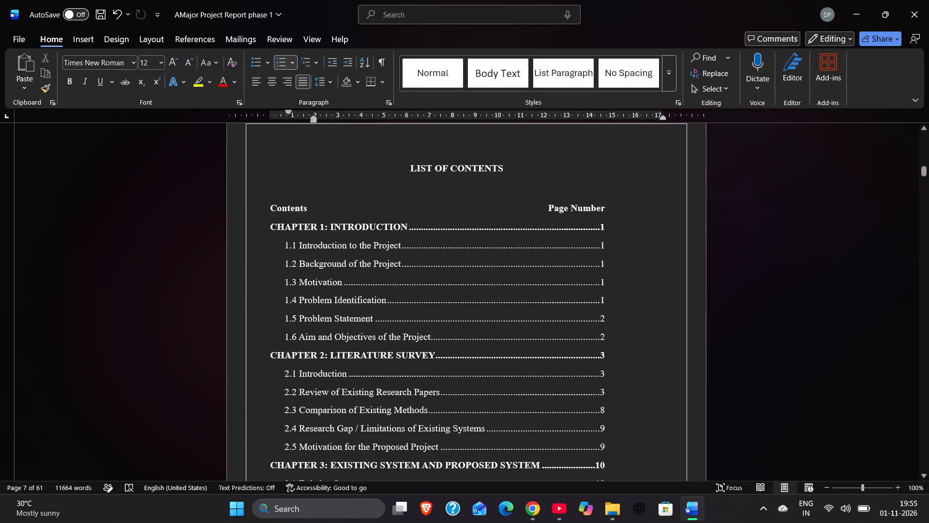
Set the List of Contents page numbers to 11 for the Chapter 1 heading and entries 1.1 and 1.2, and move on to 1.3 Motivation's number.
click(605, 225)
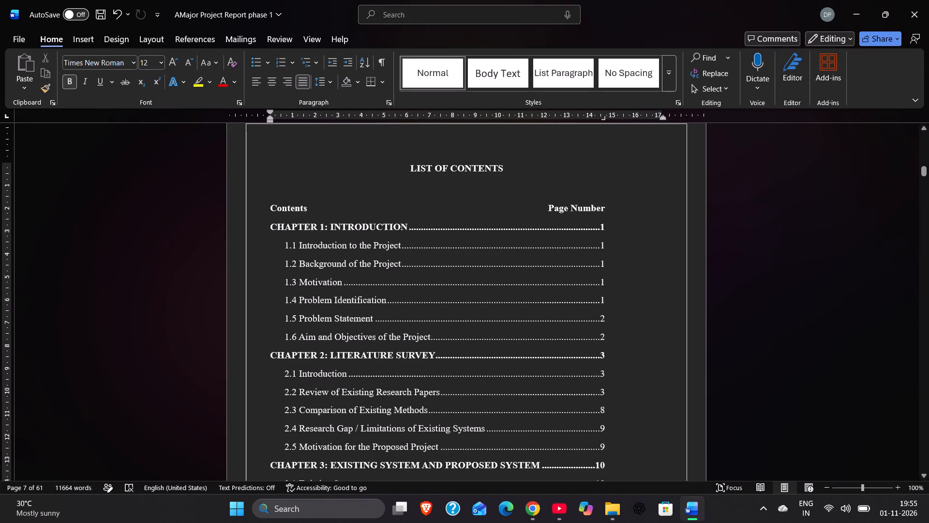
key(1)
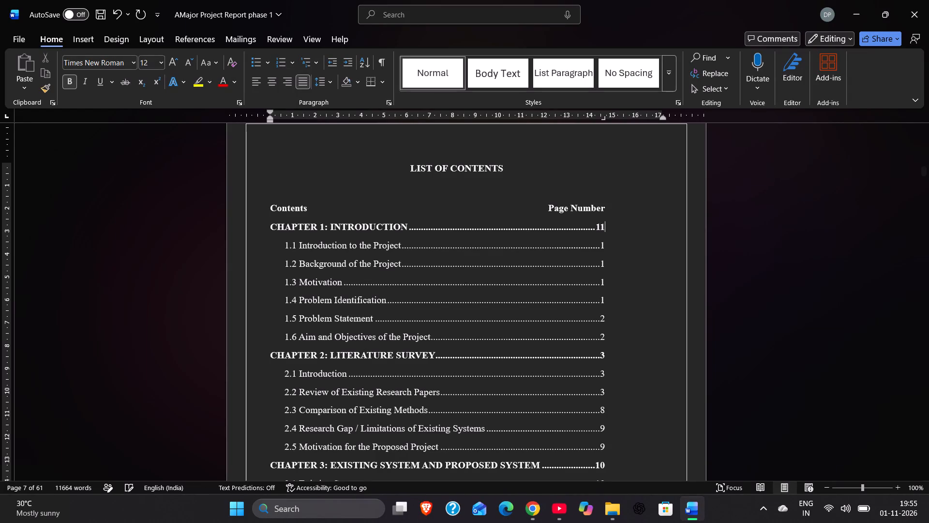
click(604, 251)
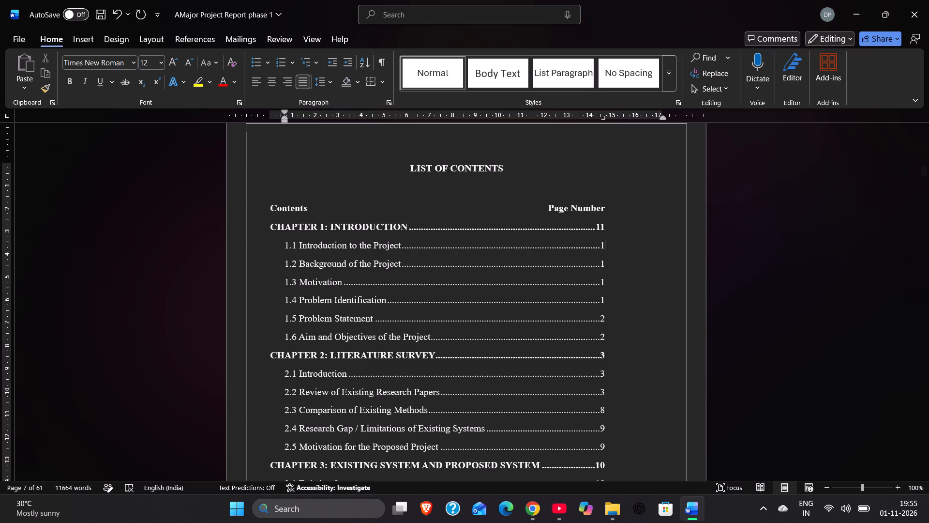
key(1)
click(606, 263)
key(1)
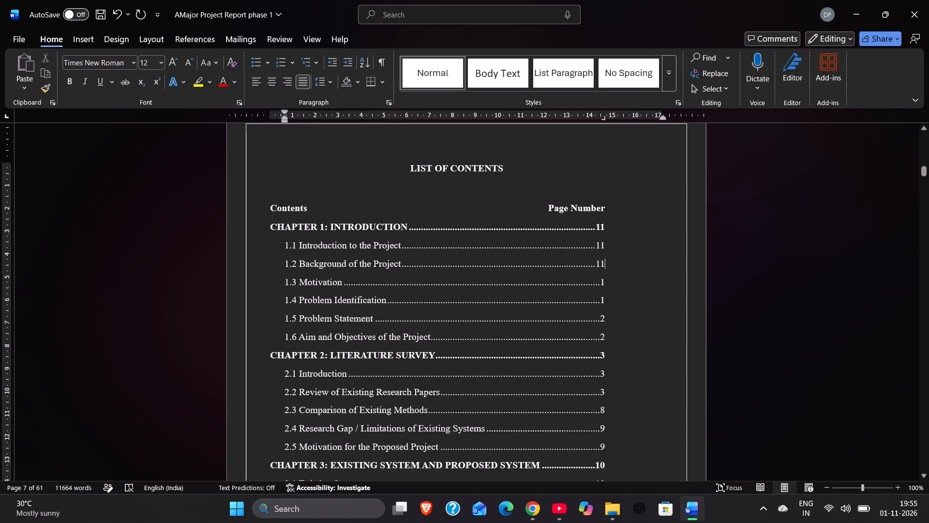
click(605, 286)
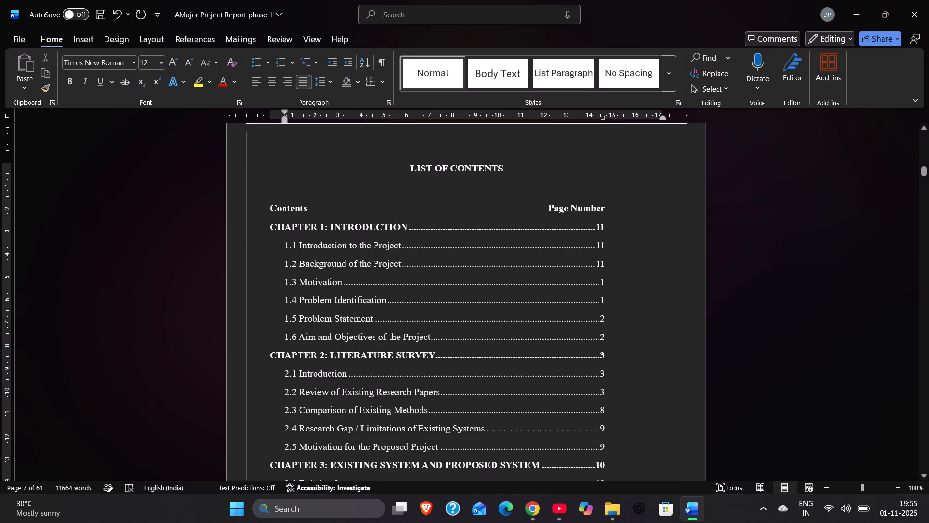
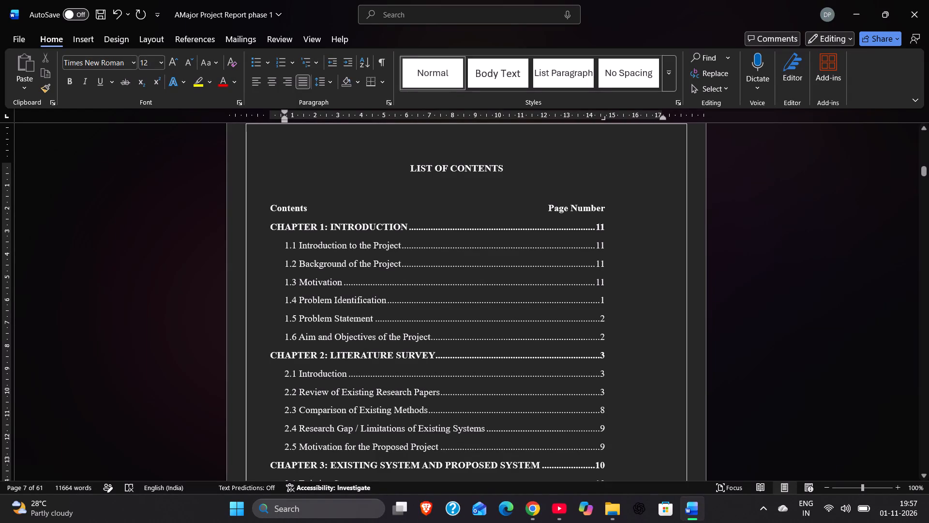
Place the cursor at the page number of entry 1.4 Problem Identification in the List of Contents for editing.
click(609, 302)
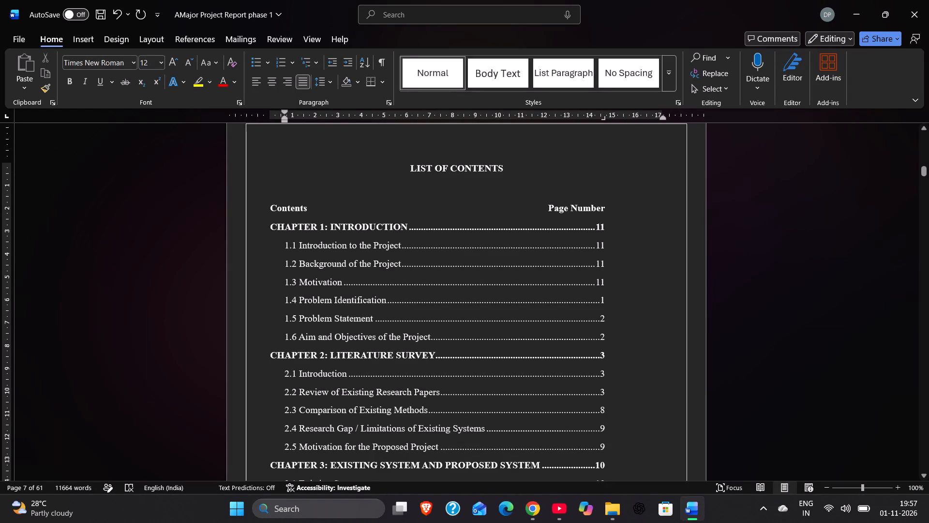
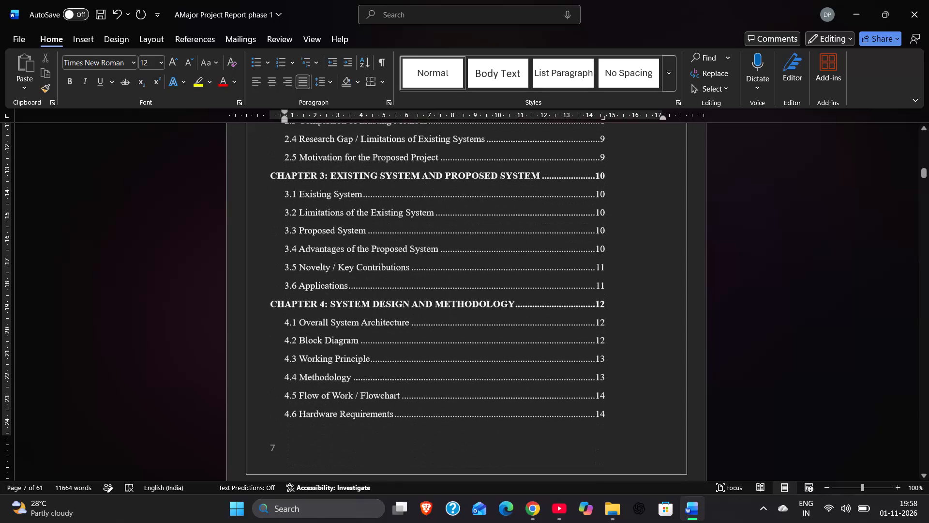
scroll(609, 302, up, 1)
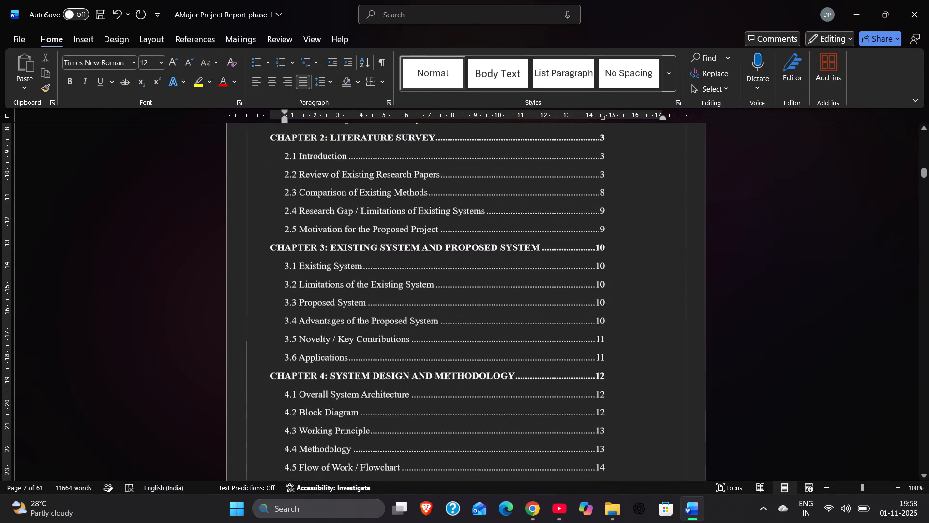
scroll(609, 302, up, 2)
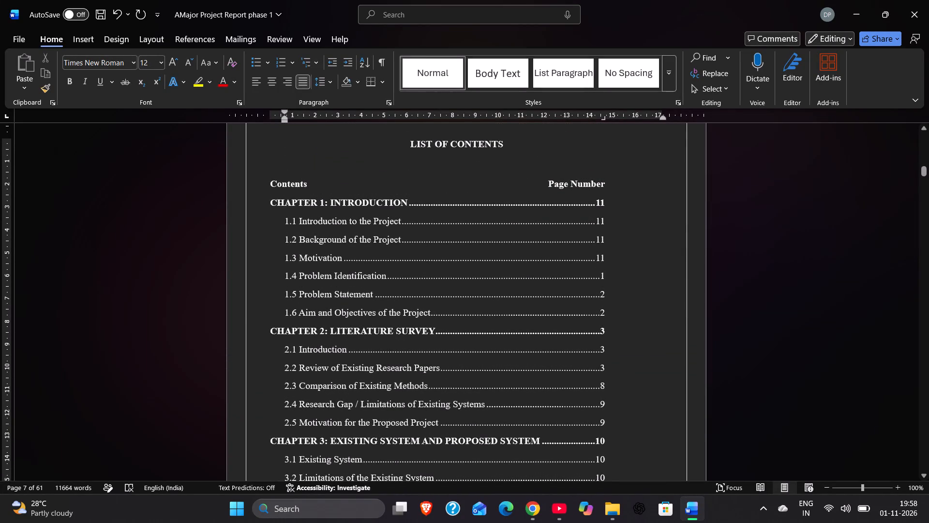
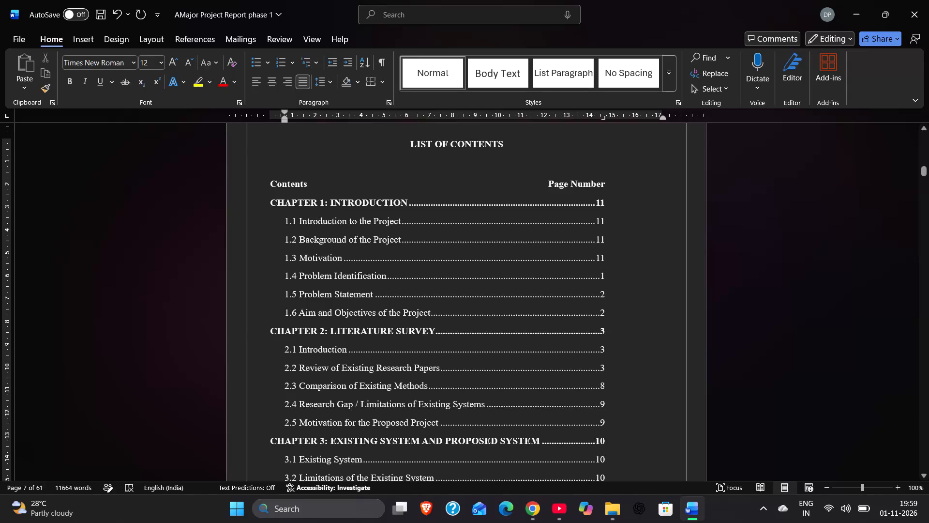
Set the List of Contents page numbers to 12 for 1.4 Problem Identification and 13 for 1.5 Problem Statement.
key(2)
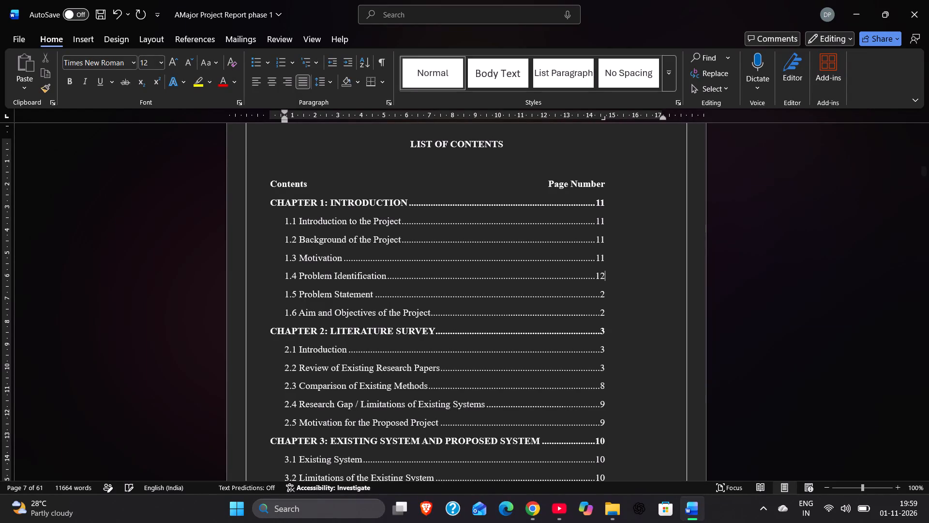
click(609, 294)
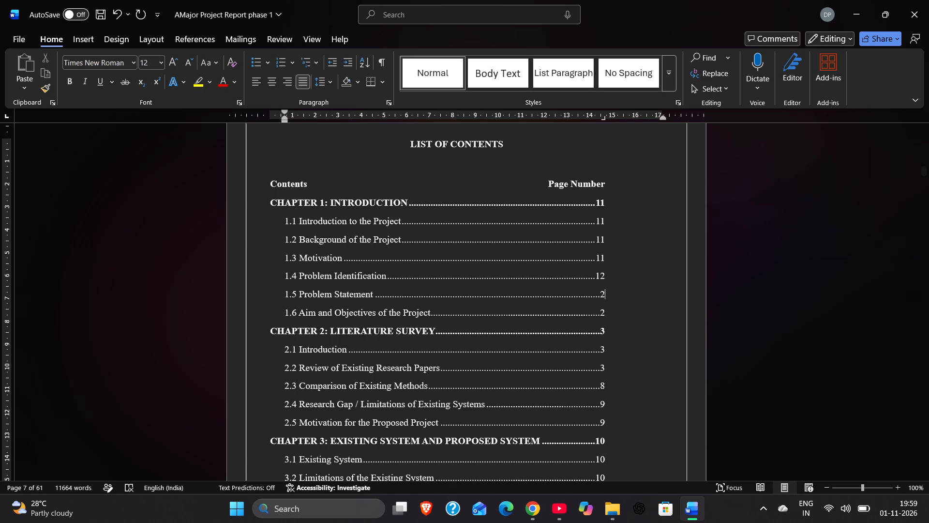
key(BackSpace)
text(13)
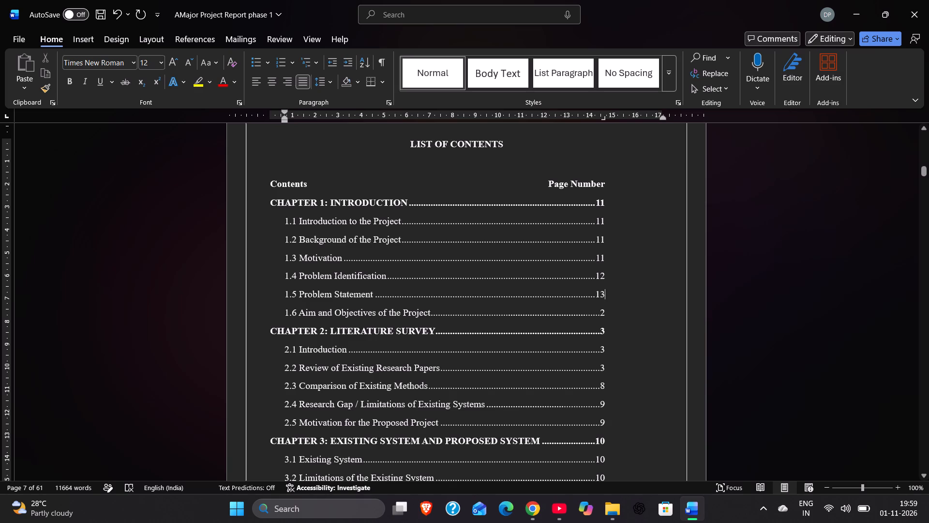
click(604, 315)
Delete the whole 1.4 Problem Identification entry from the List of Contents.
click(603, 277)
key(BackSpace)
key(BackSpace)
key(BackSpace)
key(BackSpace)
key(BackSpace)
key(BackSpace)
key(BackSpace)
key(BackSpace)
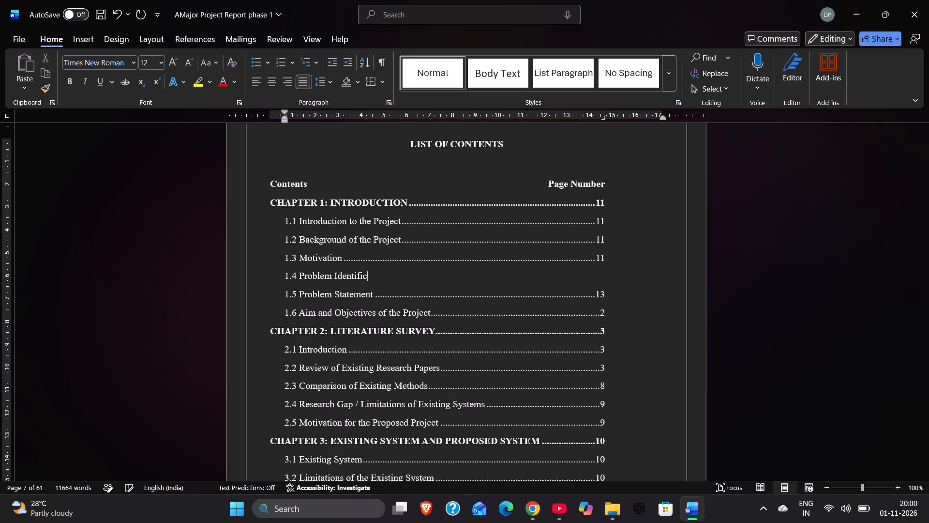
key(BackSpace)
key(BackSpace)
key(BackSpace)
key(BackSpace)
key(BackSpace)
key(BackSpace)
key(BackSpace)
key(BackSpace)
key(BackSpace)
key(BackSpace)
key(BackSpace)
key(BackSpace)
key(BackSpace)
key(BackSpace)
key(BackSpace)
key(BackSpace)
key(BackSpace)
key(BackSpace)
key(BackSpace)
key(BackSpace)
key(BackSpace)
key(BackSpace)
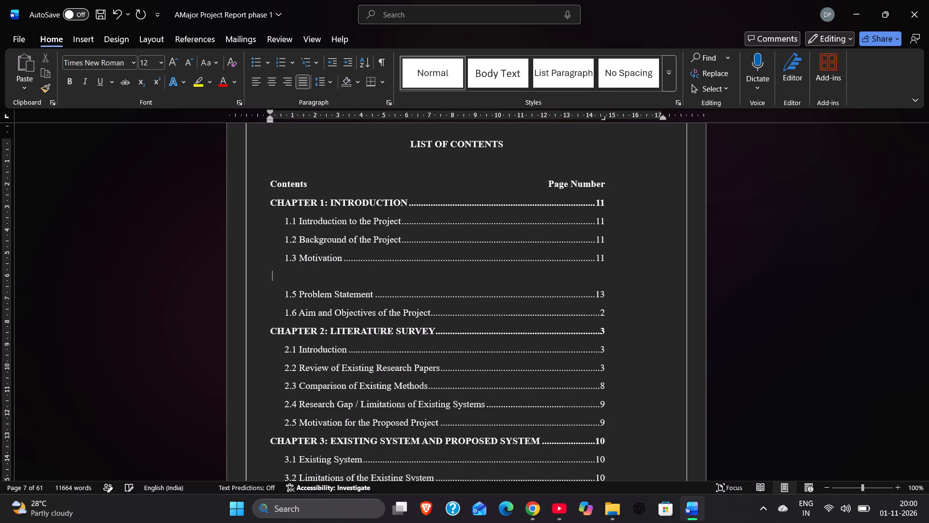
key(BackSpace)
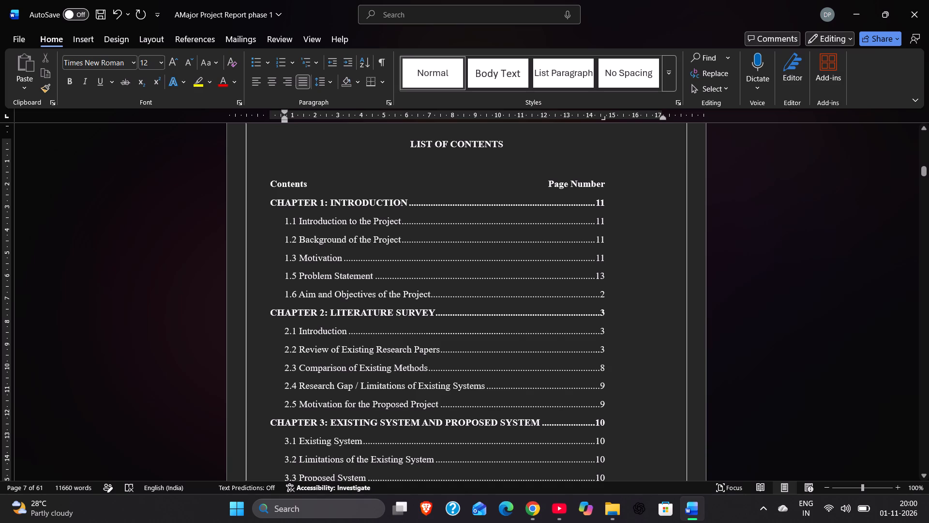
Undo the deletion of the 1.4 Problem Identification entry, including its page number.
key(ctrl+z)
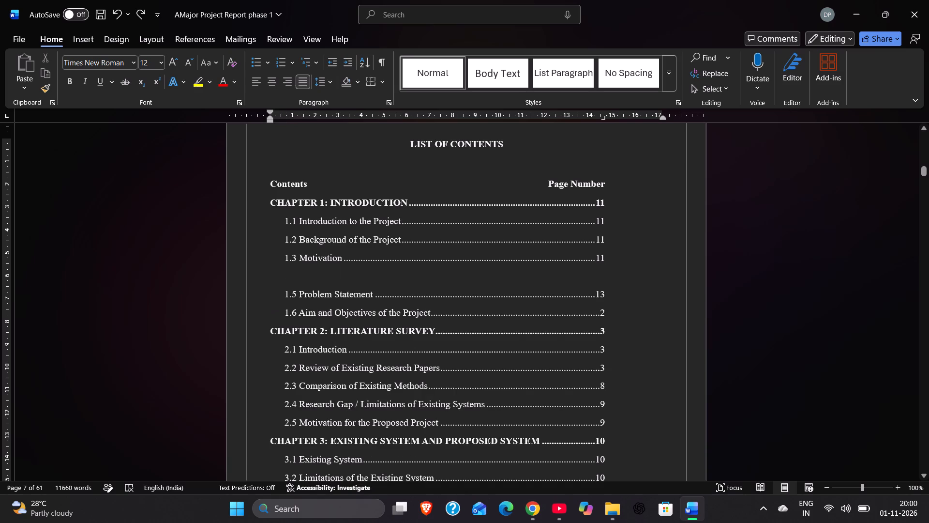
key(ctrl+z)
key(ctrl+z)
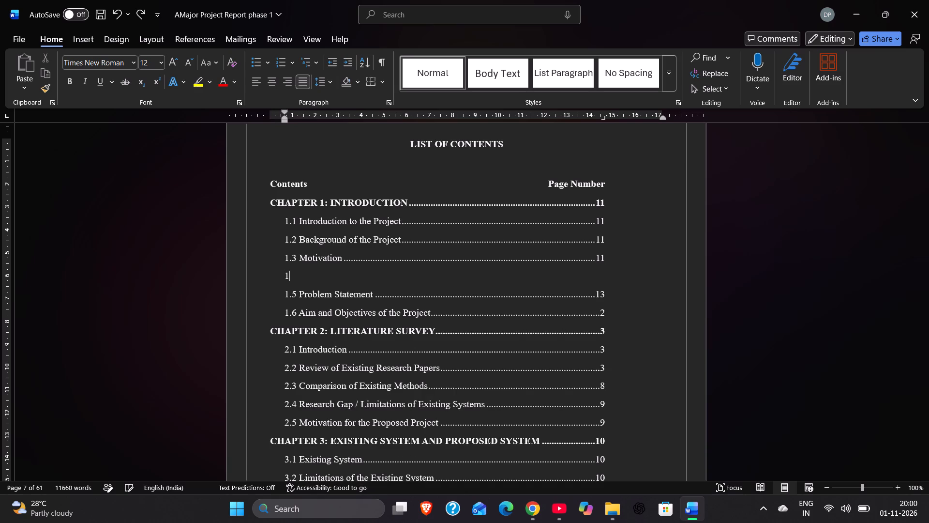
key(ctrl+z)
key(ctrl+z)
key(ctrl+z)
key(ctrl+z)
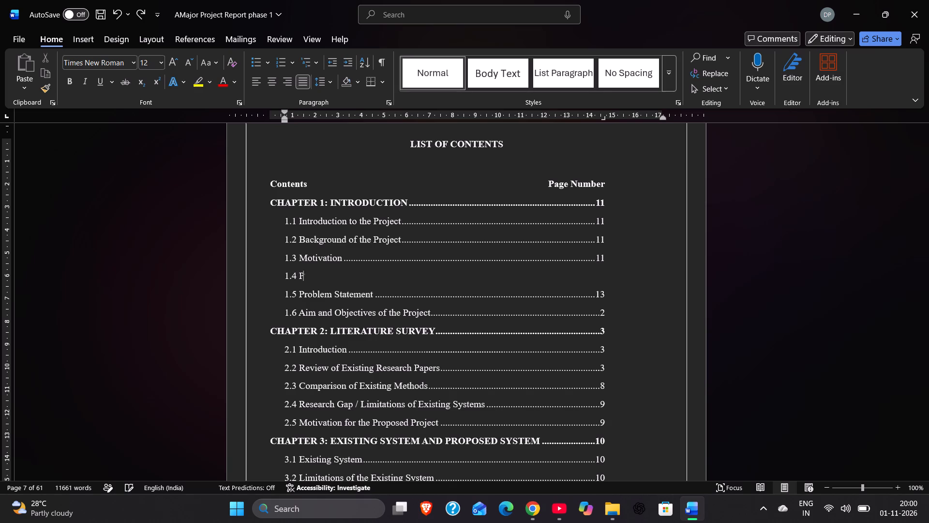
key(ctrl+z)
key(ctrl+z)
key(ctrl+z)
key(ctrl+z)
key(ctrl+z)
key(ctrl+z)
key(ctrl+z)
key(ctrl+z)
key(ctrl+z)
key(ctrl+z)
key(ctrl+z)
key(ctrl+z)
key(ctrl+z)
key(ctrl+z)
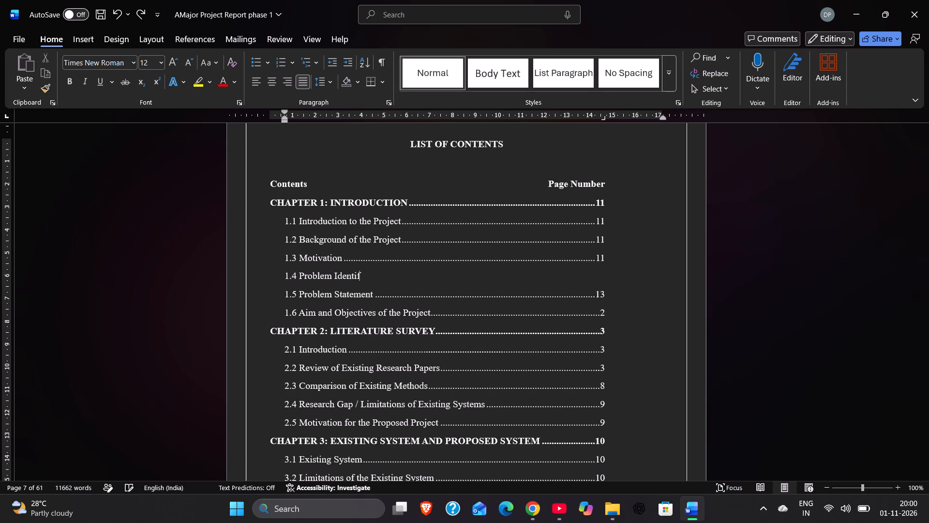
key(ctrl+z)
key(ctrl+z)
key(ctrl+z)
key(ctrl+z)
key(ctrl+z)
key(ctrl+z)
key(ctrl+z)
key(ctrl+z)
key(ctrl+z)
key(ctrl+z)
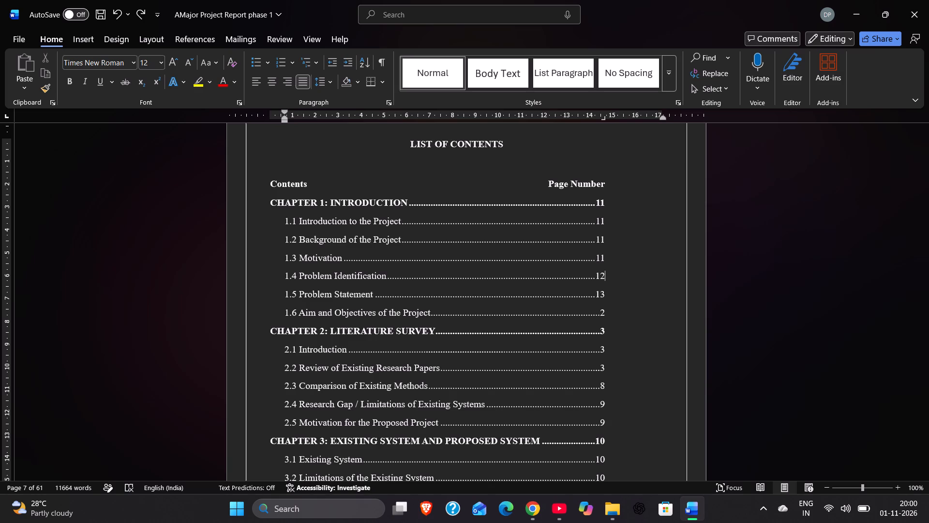
Delete the entire 1.3 Motivation entry and its line from Chapter 1 in the List of Contents.
key(Up)
key(BackSpace)
key(BackSpace)
key(BackSpace)
key(BackSpace)
key(BackSpace)
key(BackSpace)
key(BackSpace)
key(BackSpace)
key(BackSpace)
key(BackSpace)
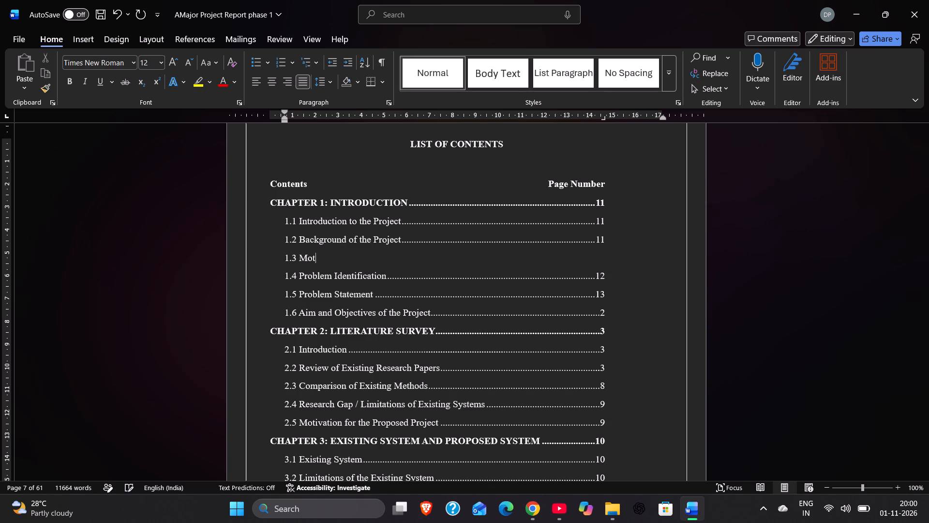
key(BackSpace)
key(BackSpace)
key(BackSpace)
key(BackSpace)
key(BackSpace)
key(BackSpace)
key(BackSpace)
key(BackSpace)
key(BackSpace)
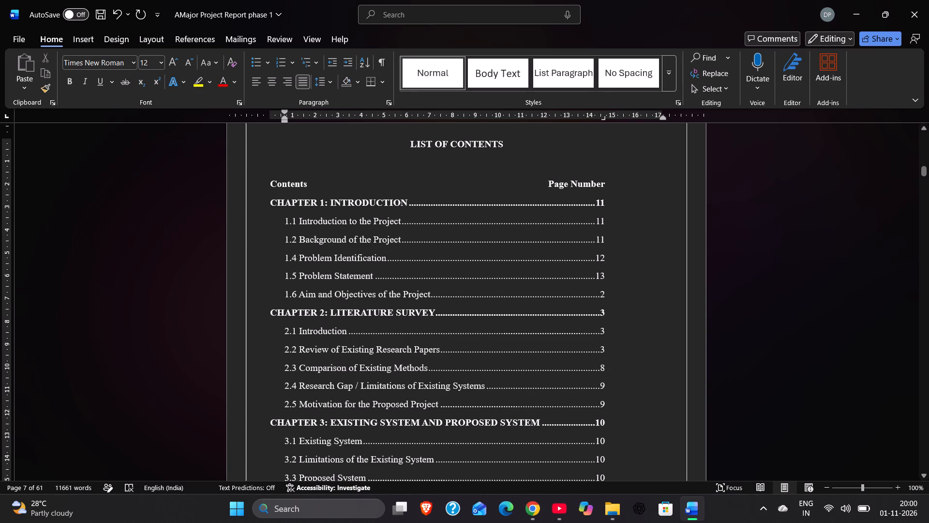
Renumber Problem Identification as 1.3, Problem Statement as 1.4, and Aim and Objectives of the Project as 1.5.
click(297, 255)
key(BackSpace)
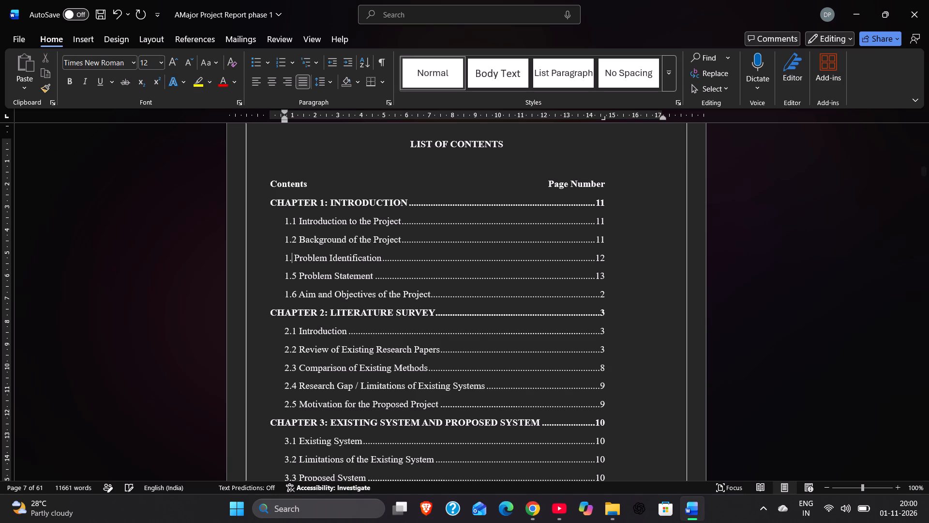
key(3)
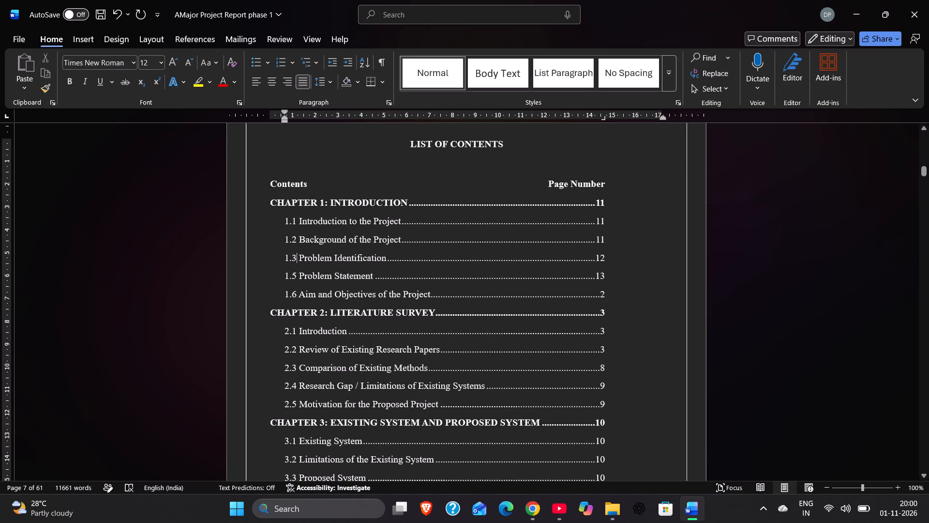
click(299, 277)
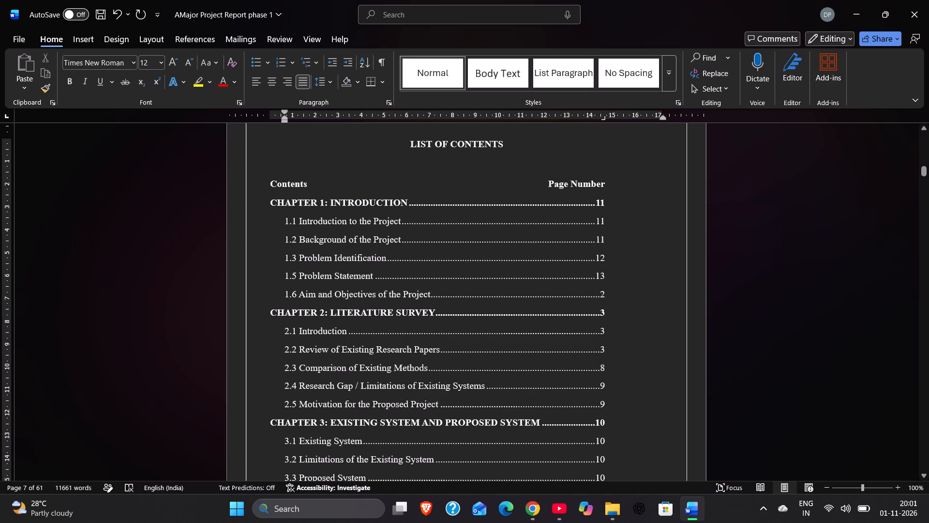
click(296, 276)
key(BackSpace)
key(4)
click(296, 294)
key(BackSpace)
key(5)
Set the page numbers to 13 for Aim and Objectives of the Project and 15 for Chapter 2: Literature Survey.
click(606, 277)
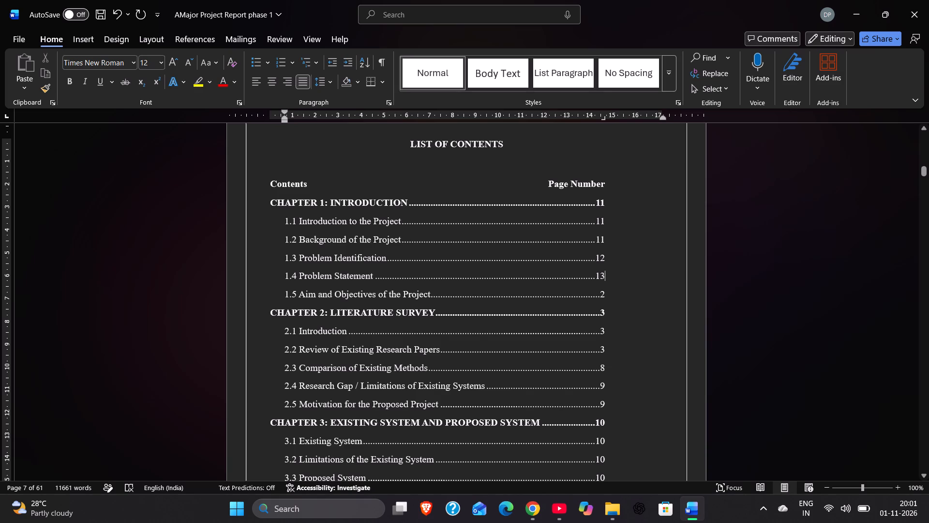
click(606, 293)
key(BackSpace)
text(13)
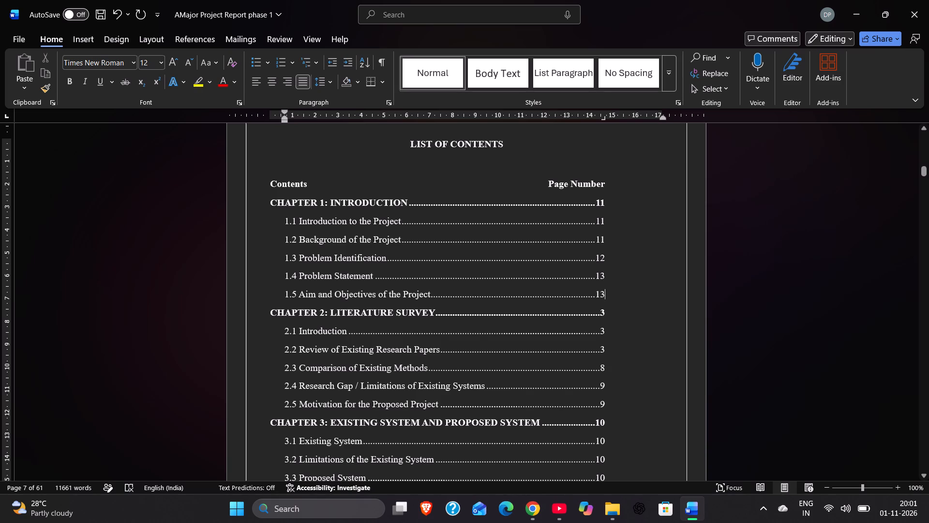
click(613, 313)
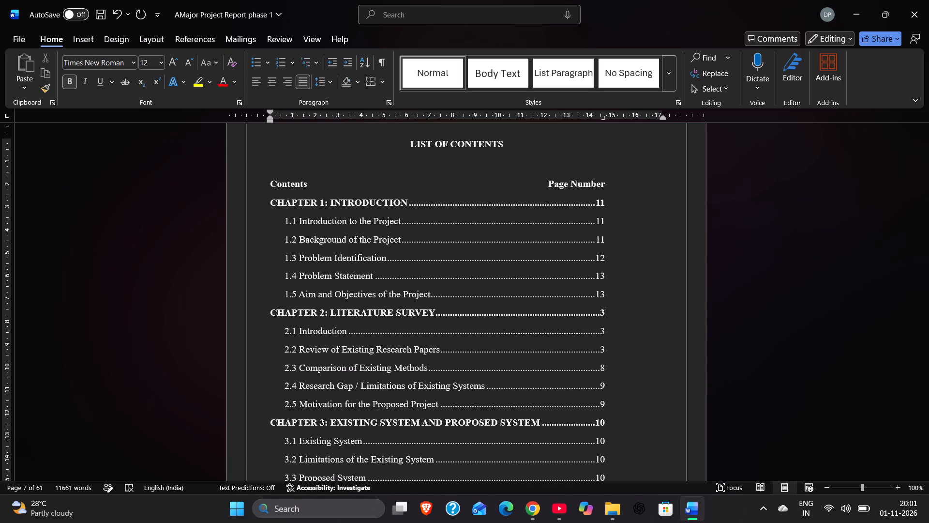
key(BackSpace)
text(15)
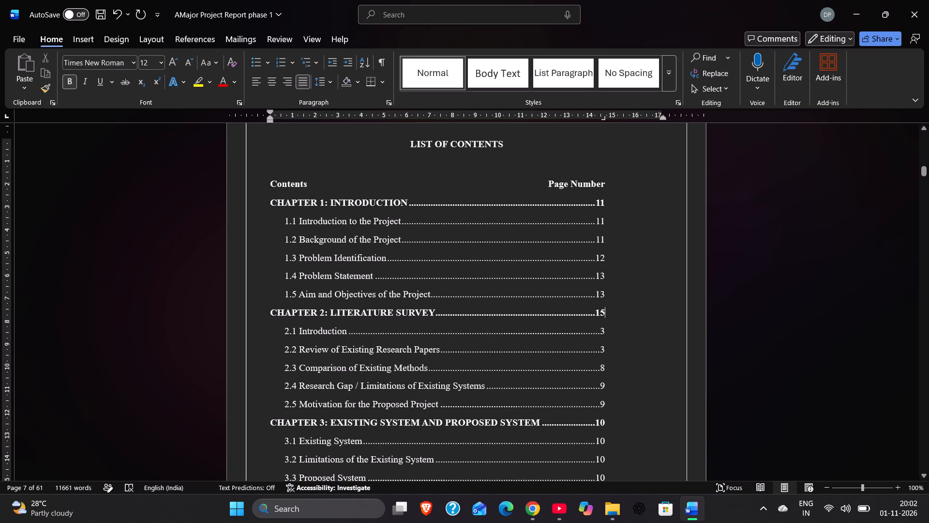
Set the page numbers to 15 for both 2.1 Introduction and 2.2 Review of Existing Research Papers in the List of Contents.
click(607, 332)
key(BackSpace)
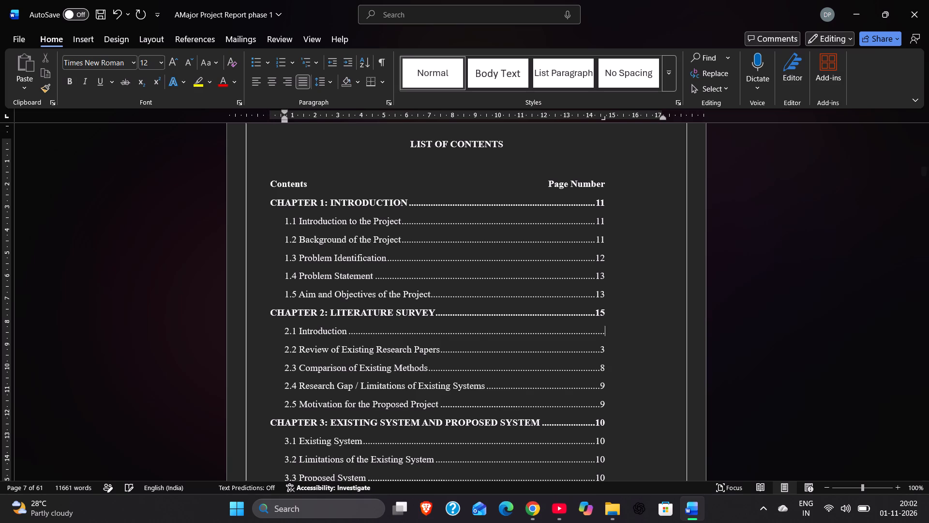
text(15)
click(608, 351)
key(BackSpace)
text(15)
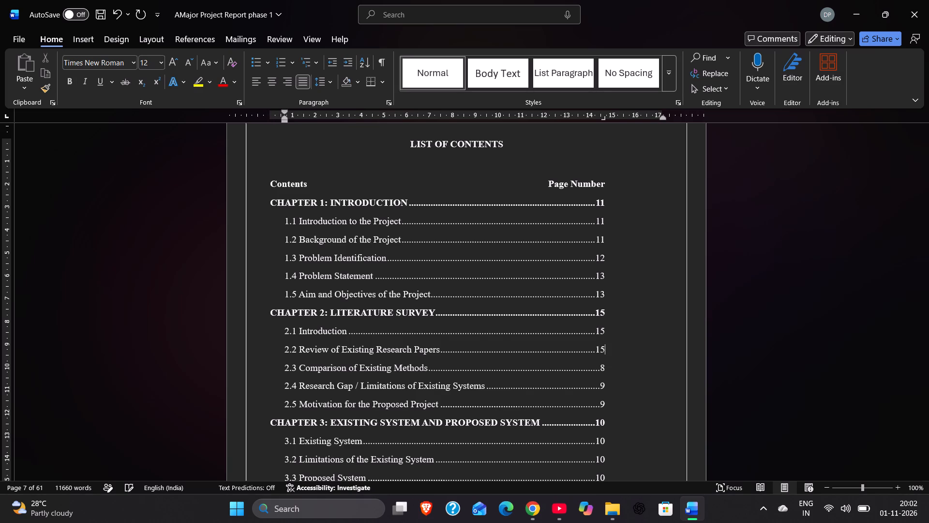
Set the page numbers to 20 for 2.3 Comparison of Existing Methods and 21 for 2.4 Research Gap / Limitations of Existing Systems.
click(612, 368)
scroll(612, 368, down, 4)
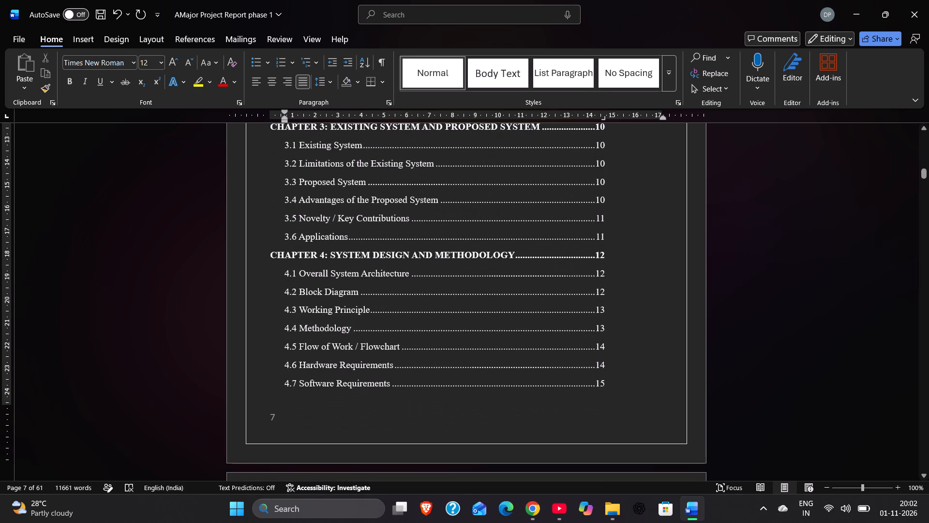
scroll(612, 368, up, 4)
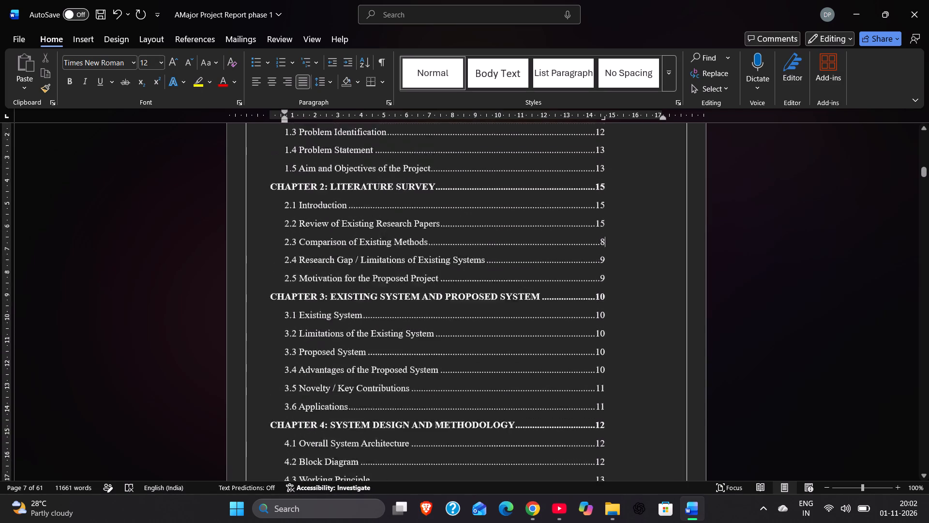
scroll(612, 368, up, 1)
scroll(612, 368, down, 1)
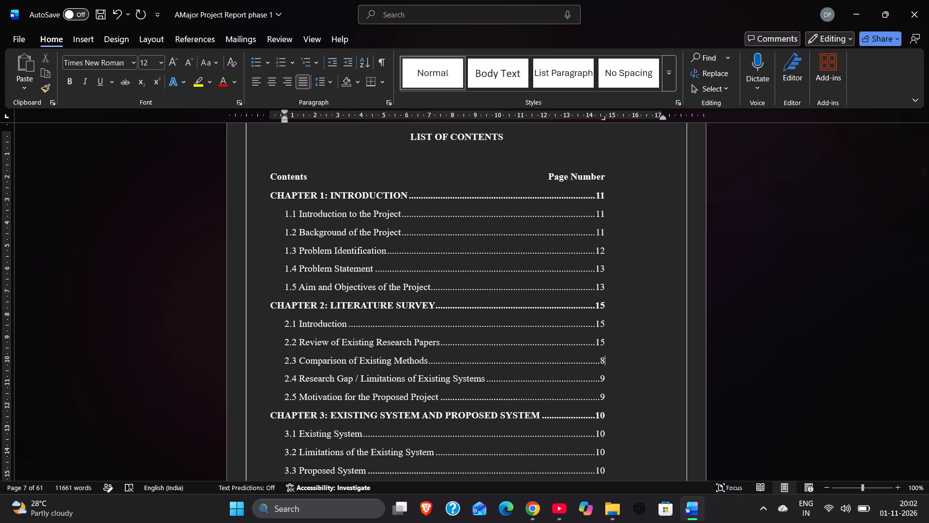
key(BackSpace)
text(20)
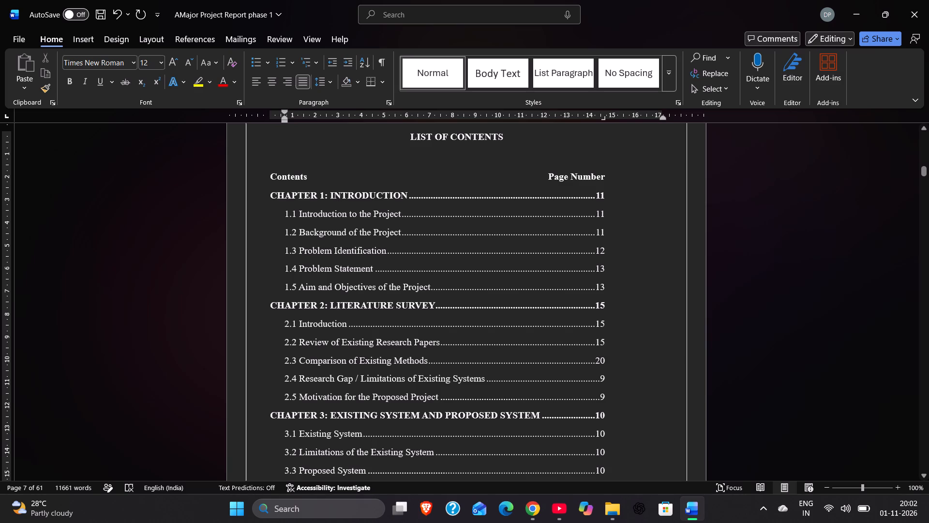
click(608, 381)
key(BackSpace)
text(21)
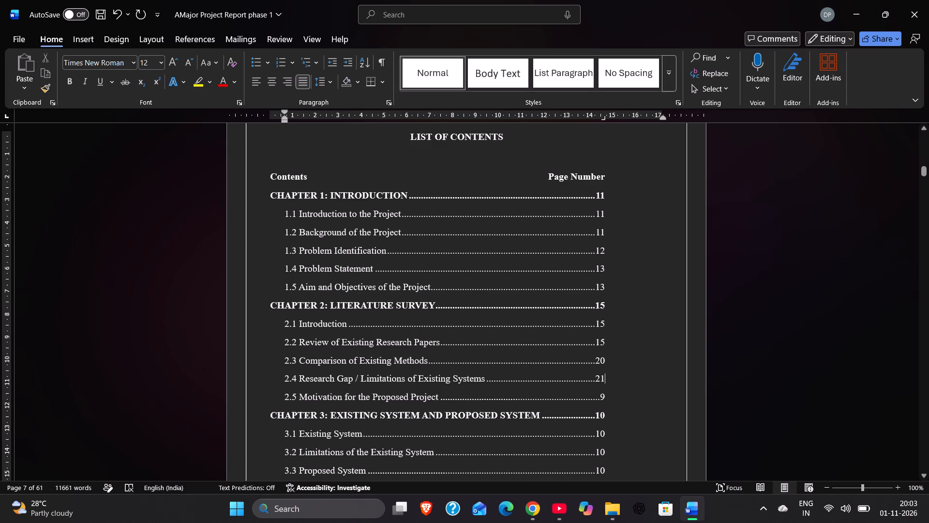
Place the text cursor after the page number of 2.5 Motivation for the Proposed Project.
click(606, 342)
scroll(605, 383, down, 1)
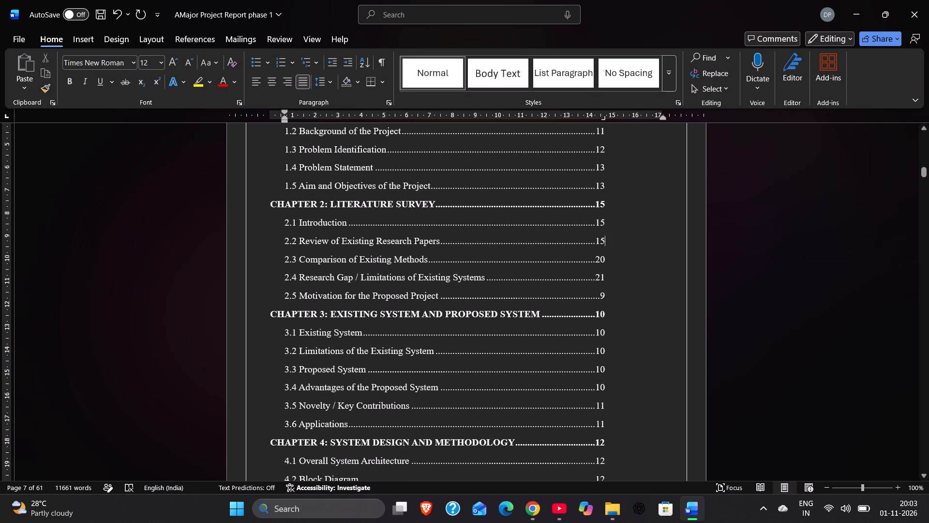
click(607, 292)
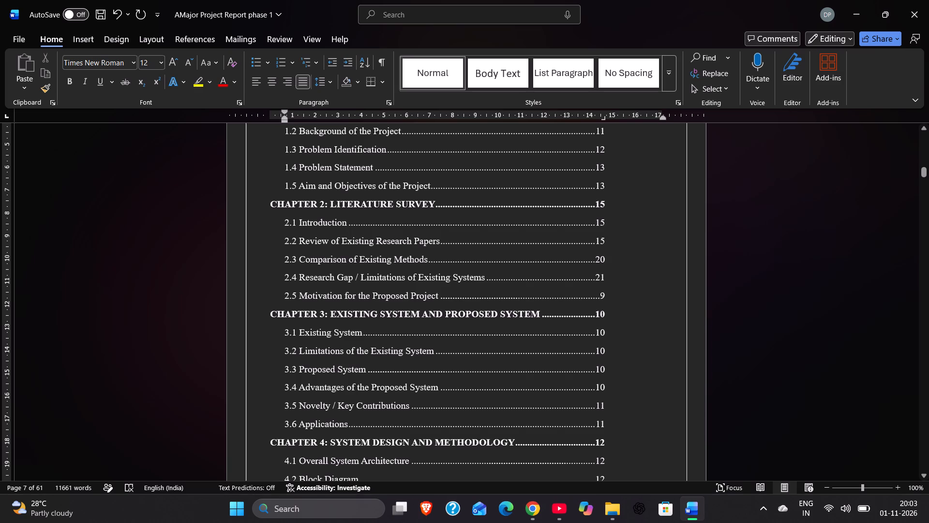
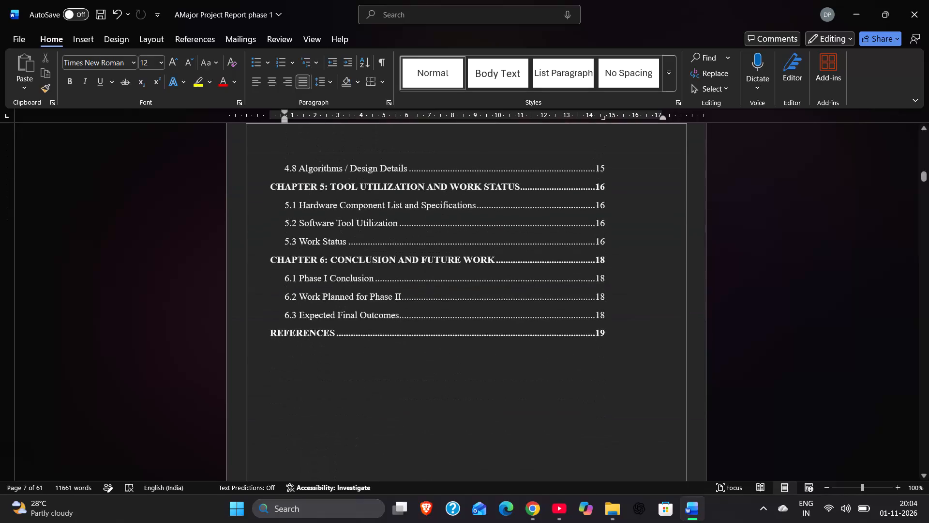
Examine the report body from the Abstract through Chapter 2's research gap section, checking the page on which each section starts.
scroll(658, 305, down, 5)
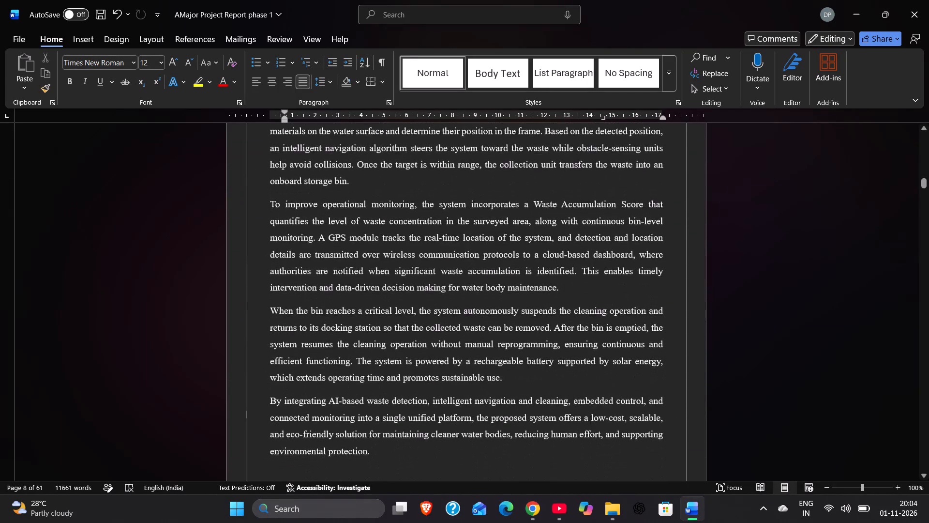
scroll(658, 305, down, 4)
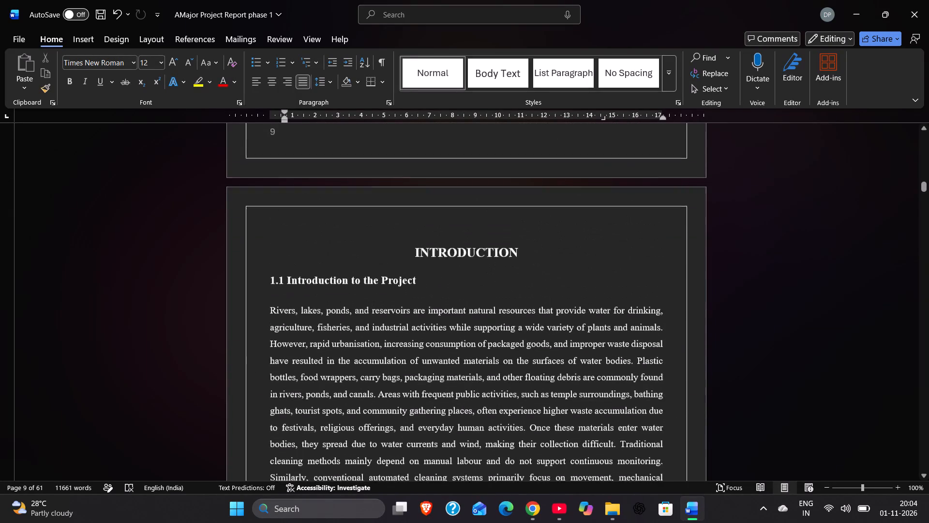
scroll(658, 305, down, 3)
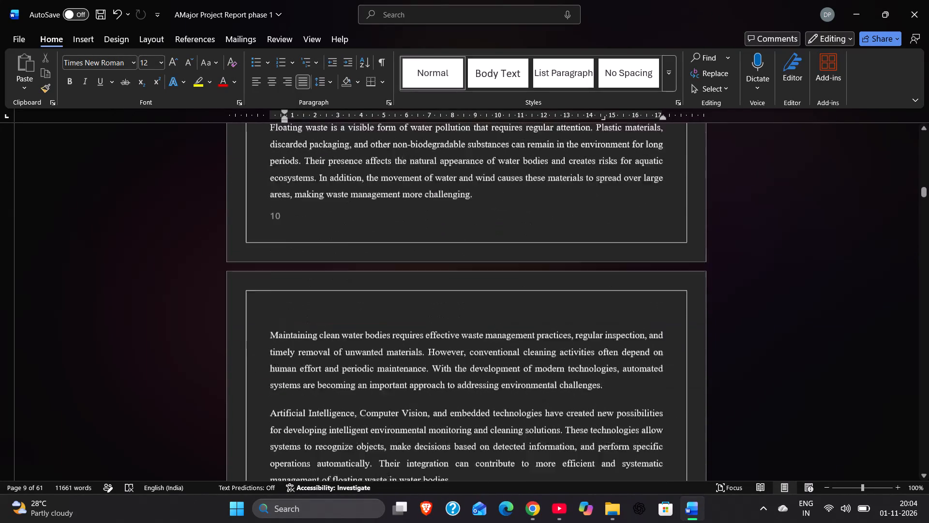
scroll(658, 305, down, 10)
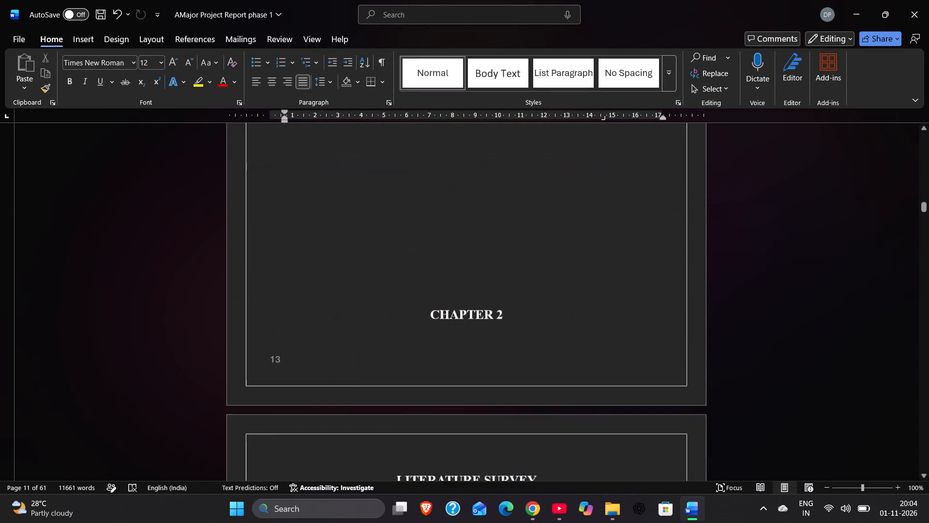
scroll(658, 305, down, 6)
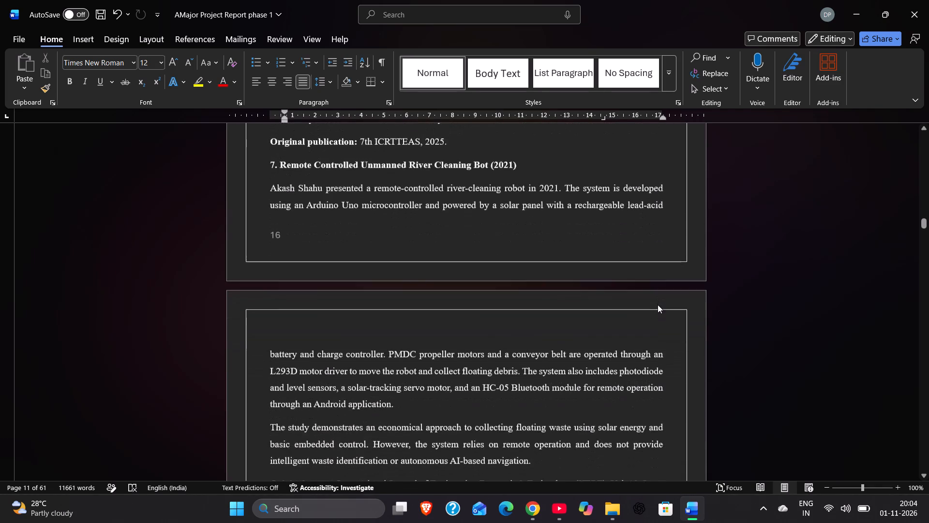
scroll(658, 305, down, 2)
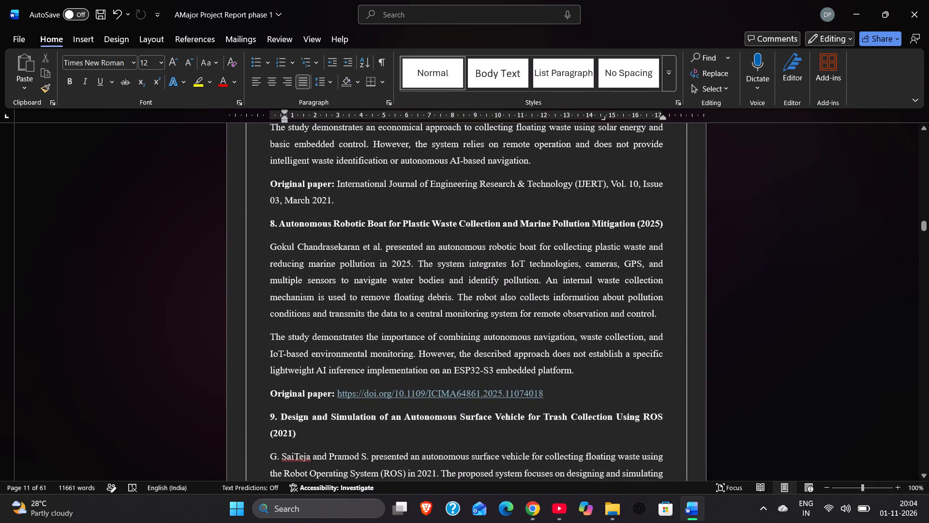
scroll(615, 314, down, 5)
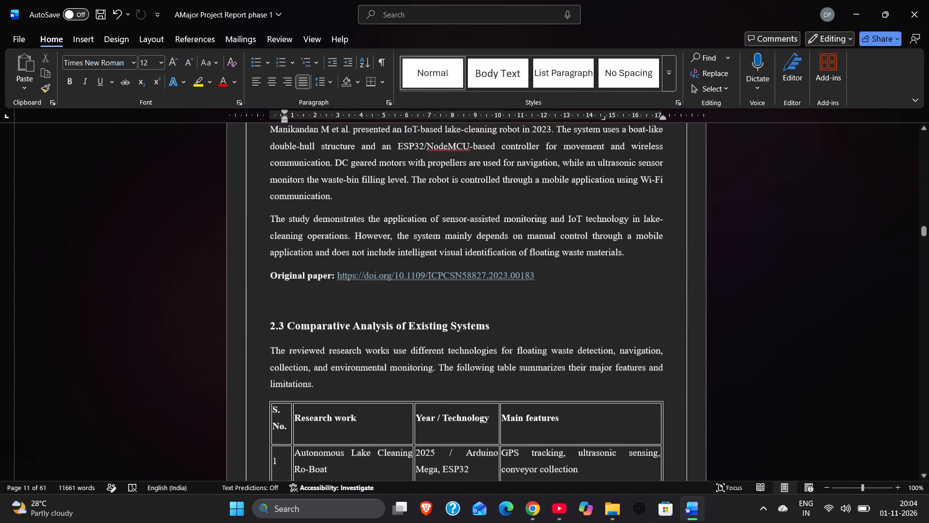
scroll(615, 314, down, 2)
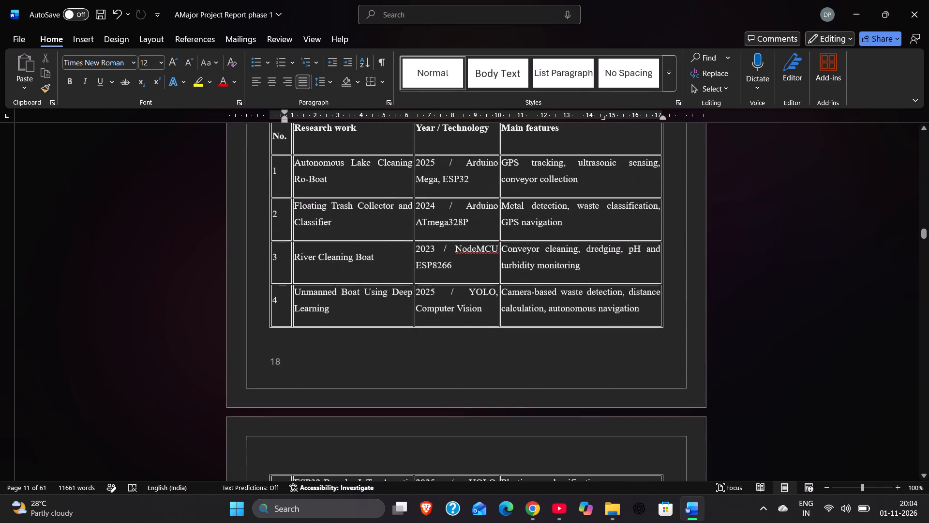
scroll(615, 314, down, 5)
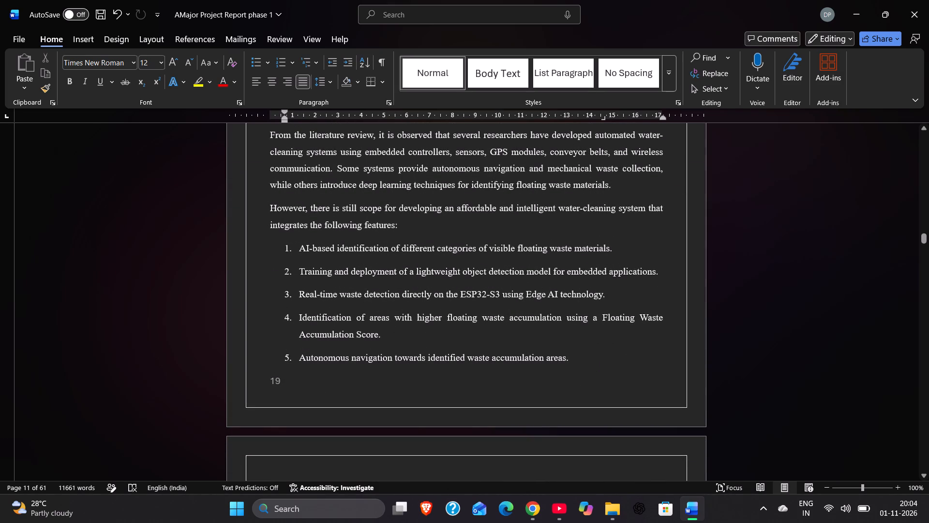
Examine sections 2.4 Research Gap, 2.5 Motivation for the Proposed Work and 2.6 Summary, checking the page on which each starts.
scroll(615, 314, up, 1)
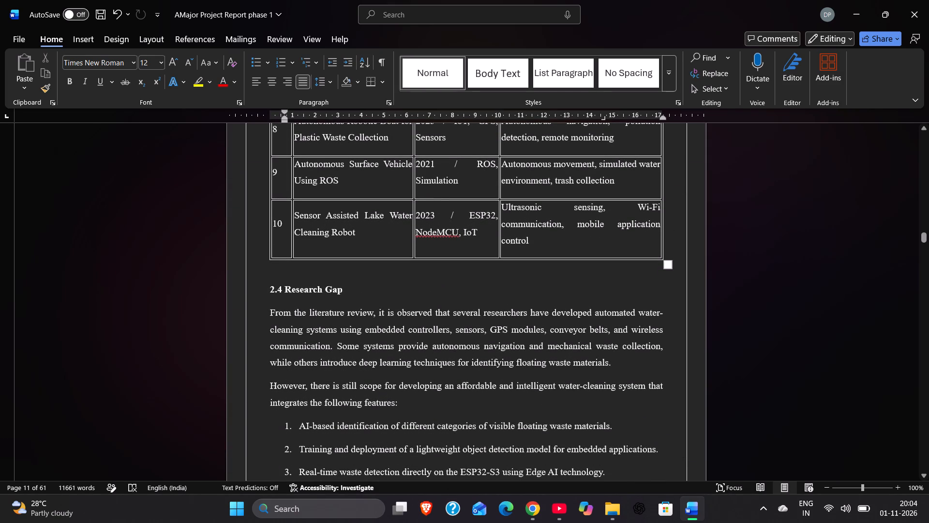
scroll(615, 314, down, 4)
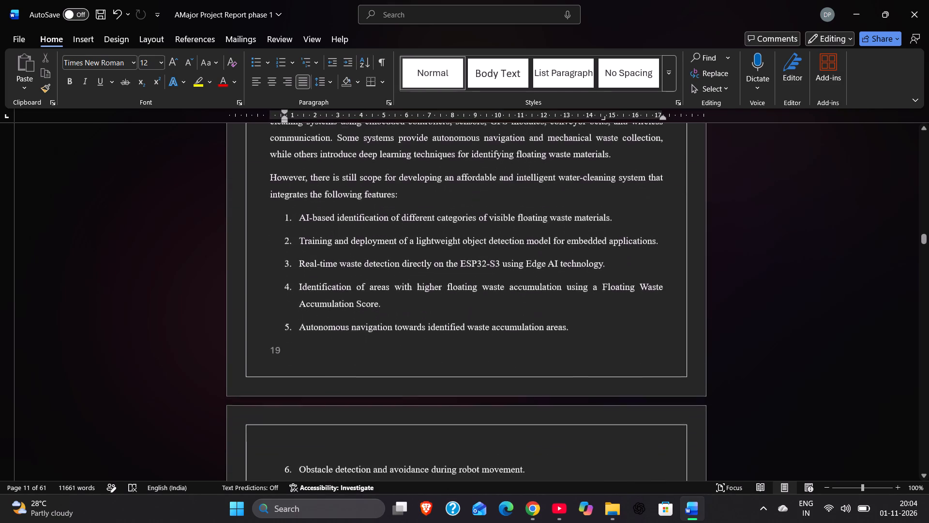
scroll(613, 284, down, 3)
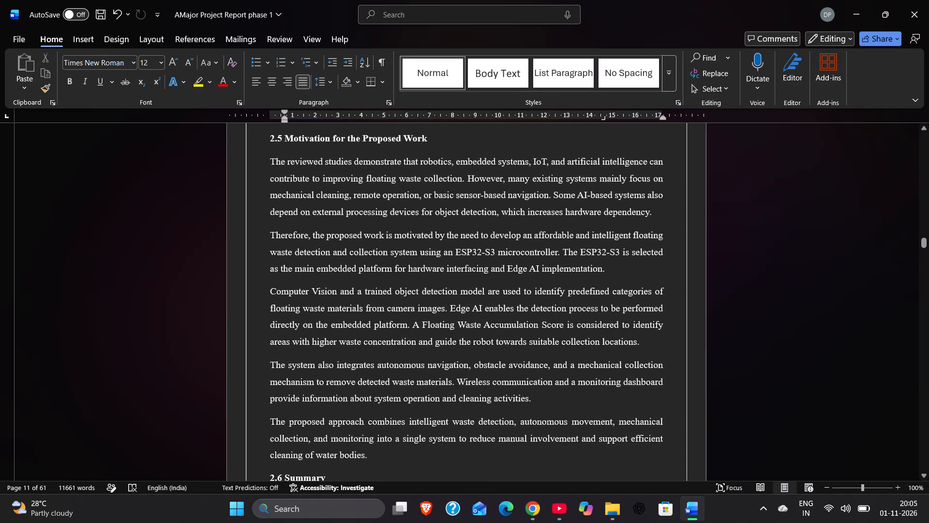
scroll(613, 284, down, 2)
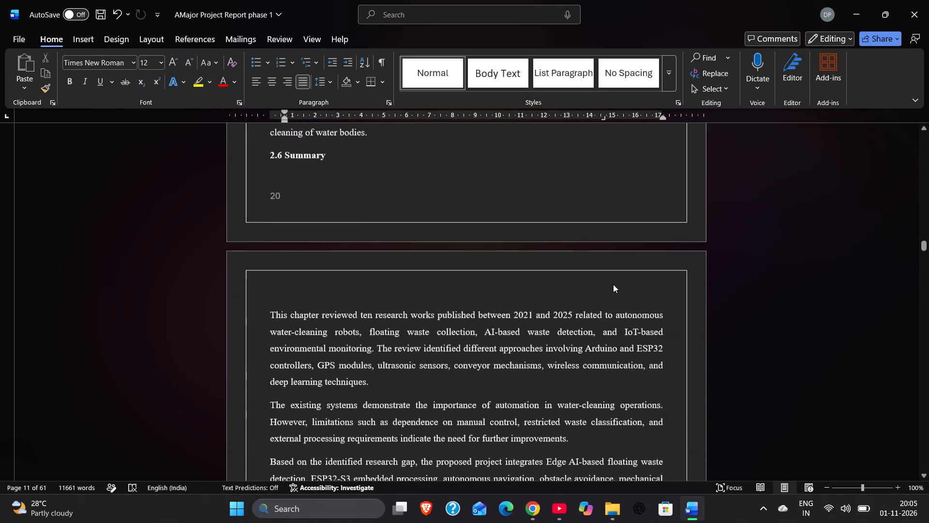
scroll(613, 284, down, 4)
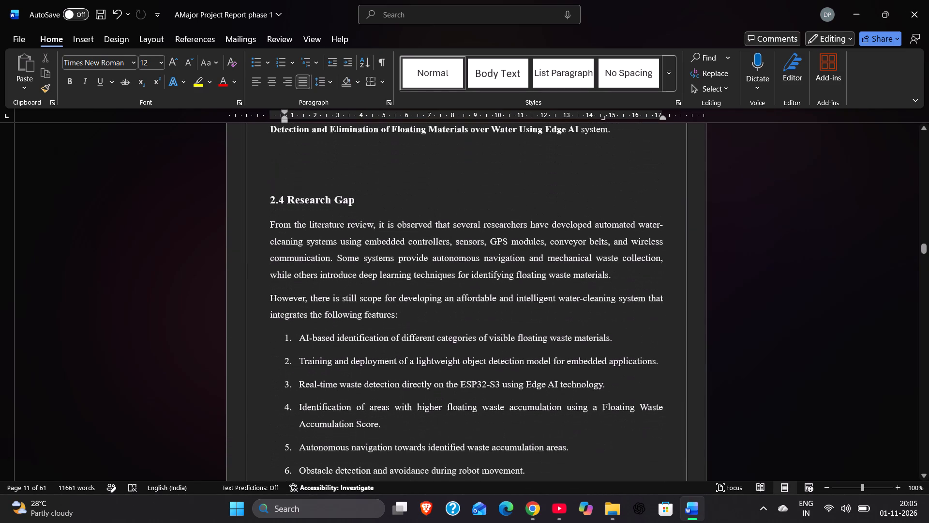
scroll(613, 284, down, 2)
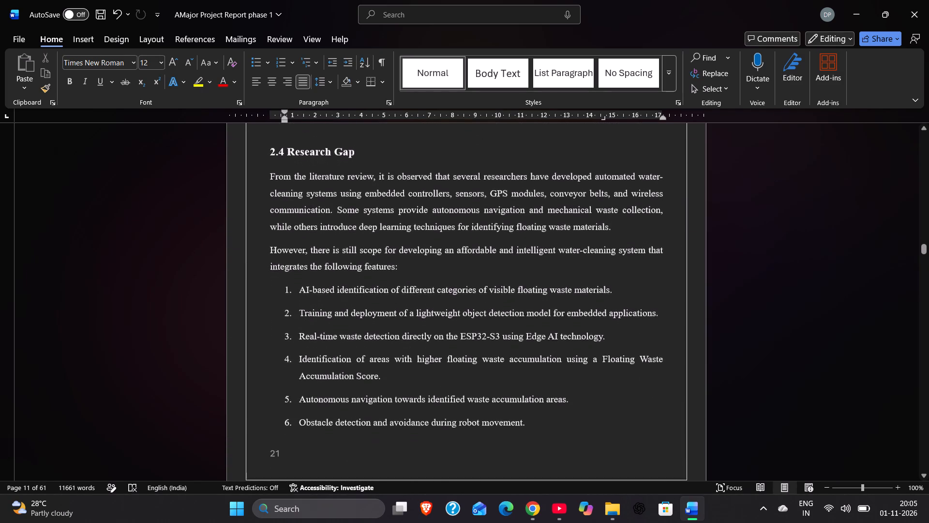
scroll(613, 284, down, 4)
scroll(613, 284, up, 2)
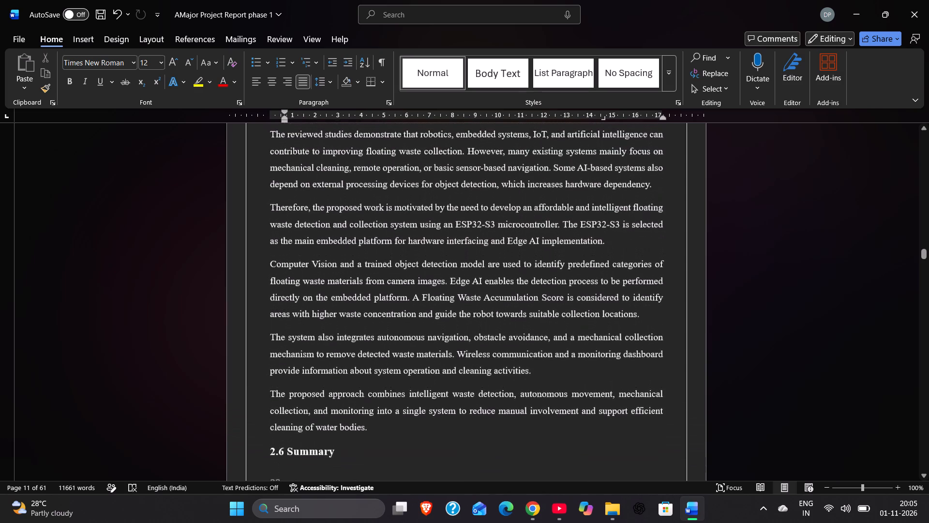
scroll(613, 284, up, 2)
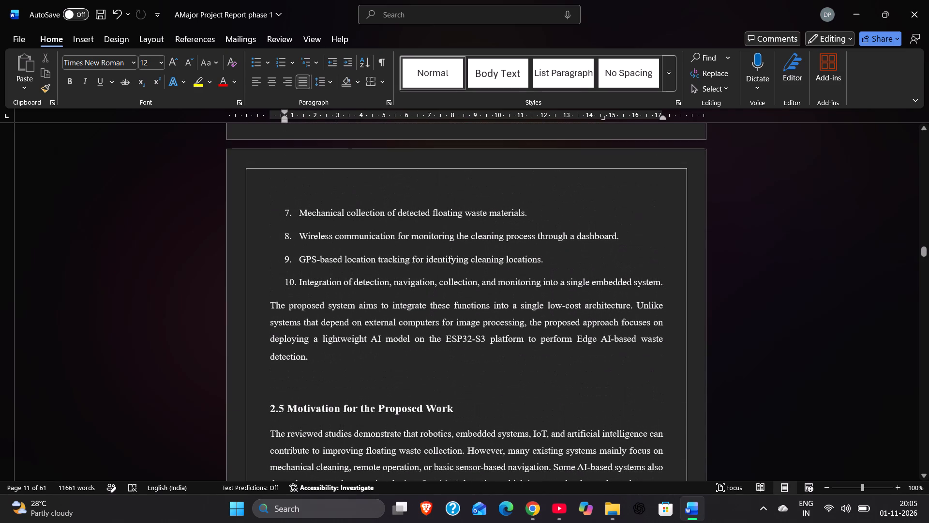
scroll(613, 284, up, 1)
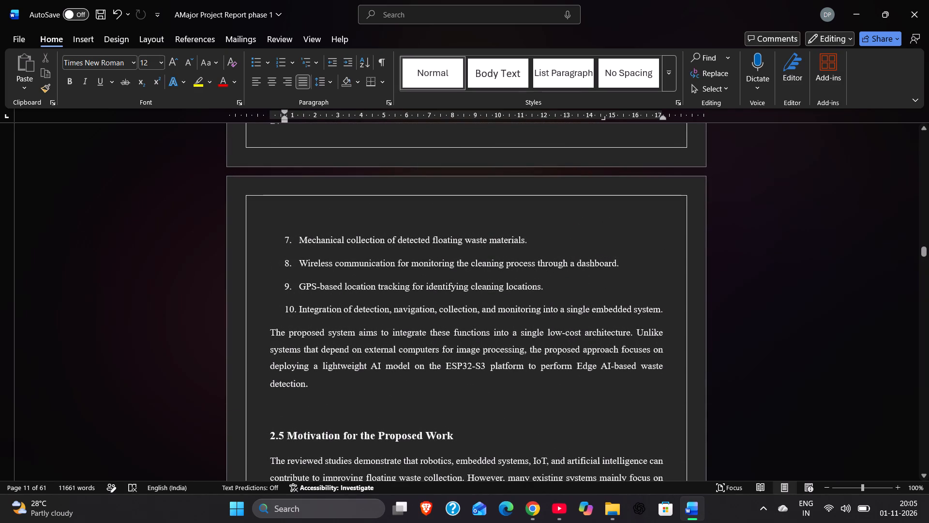
scroll(613, 284, up, 5)
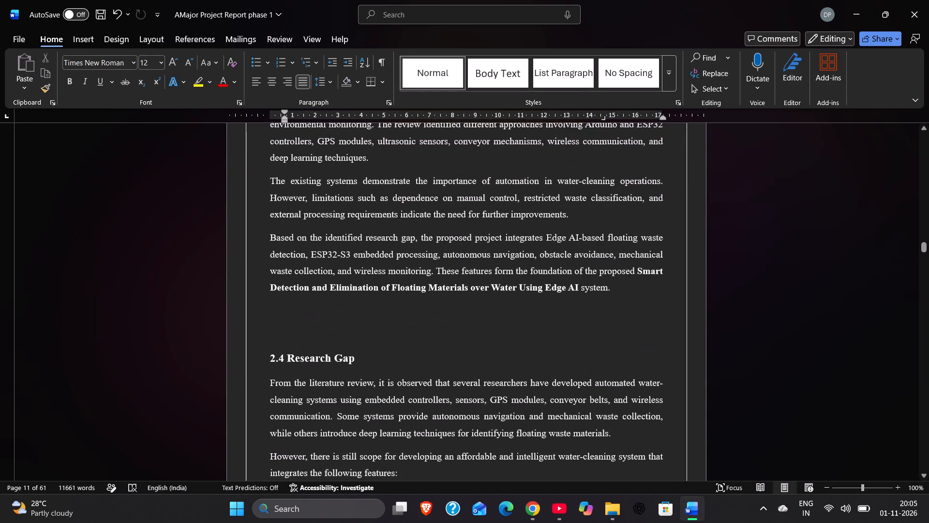
scroll(613, 284, up, 11)
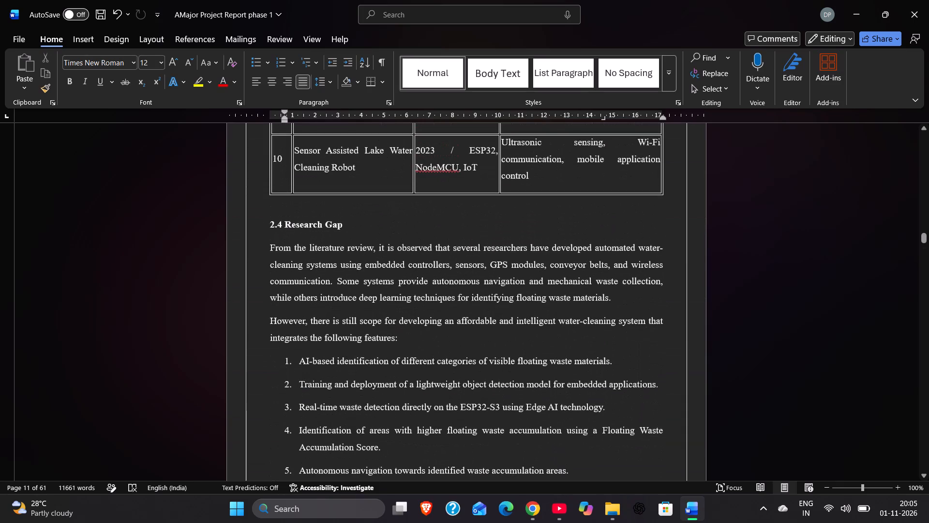
scroll(613, 284, down, 3)
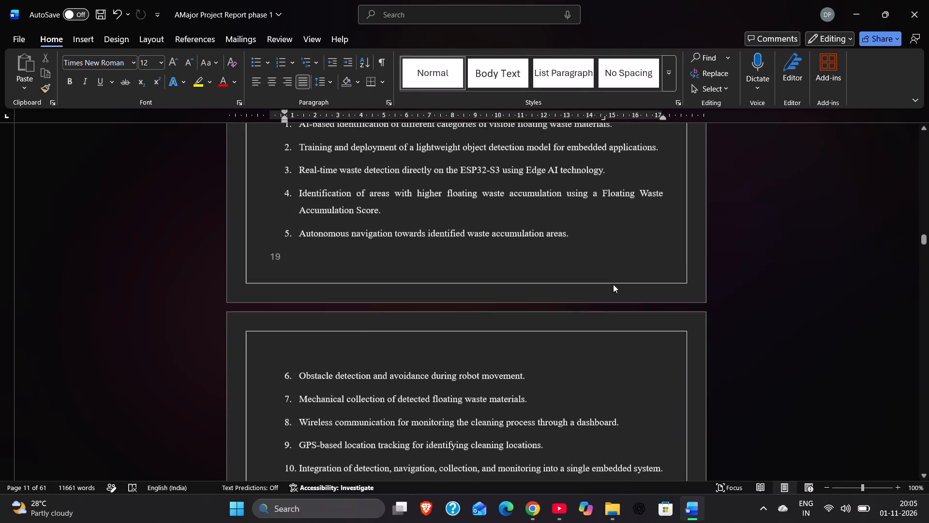
scroll(613, 284, down, 3)
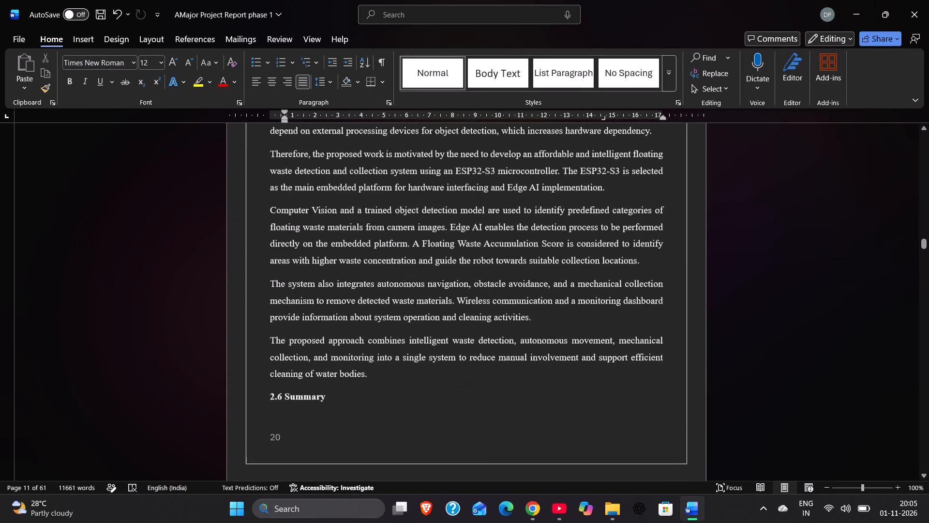
scroll(613, 284, down, 3)
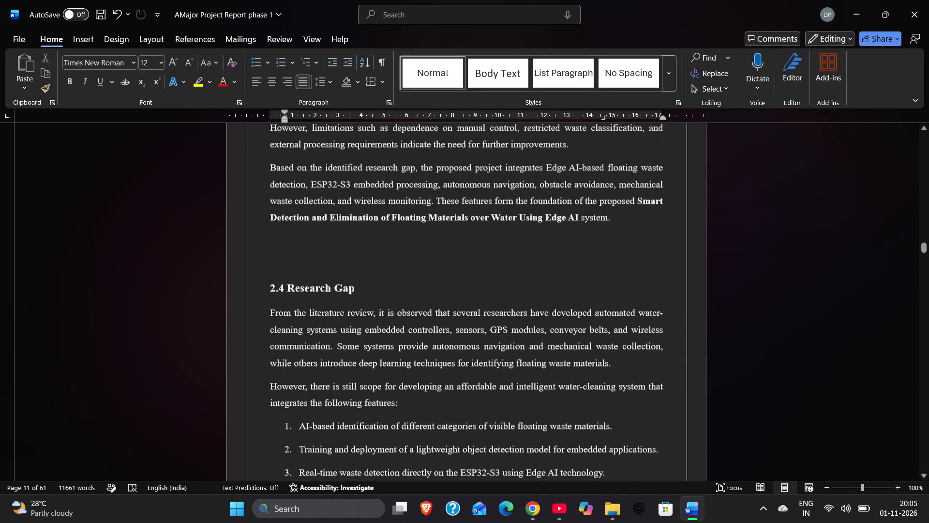
scroll(613, 284, down, 2)
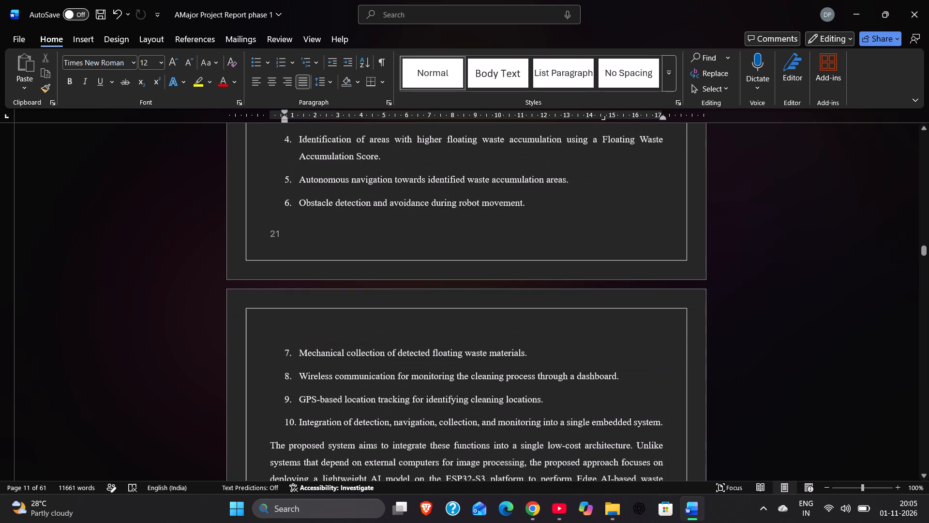
scroll(613, 284, down, 4)
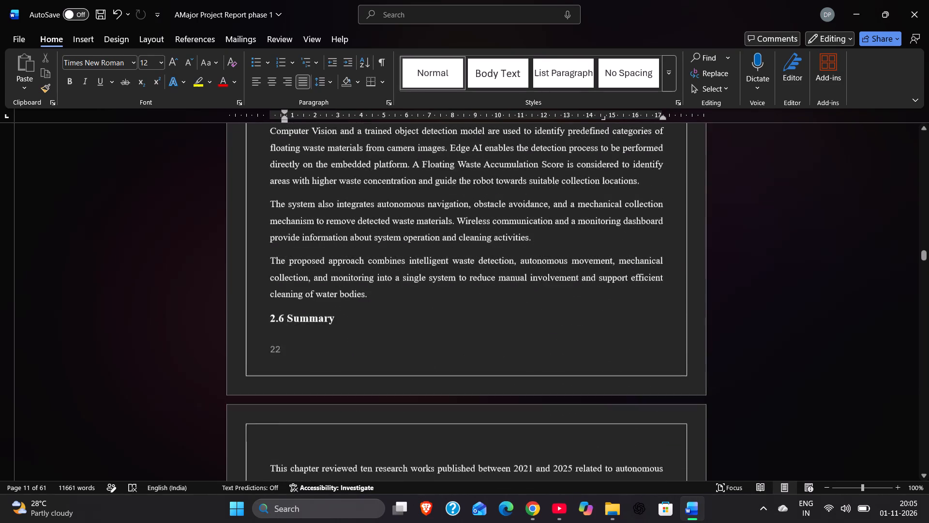
Examine the end of Chapter 2 and the opening of Chapter 3, checking the page where 3.1 Introduction starts.
scroll(613, 284, down, 5)
scroll(613, 284, up, 1)
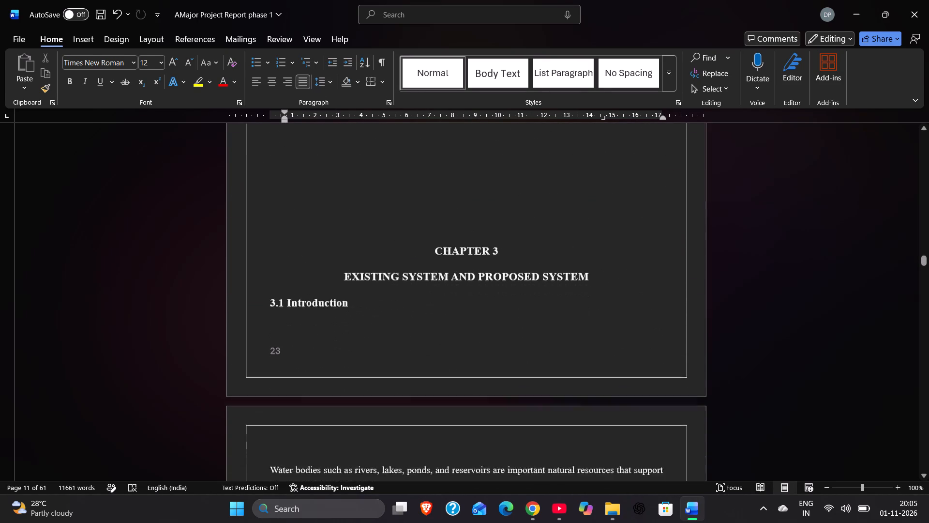
scroll(613, 284, up, 3)
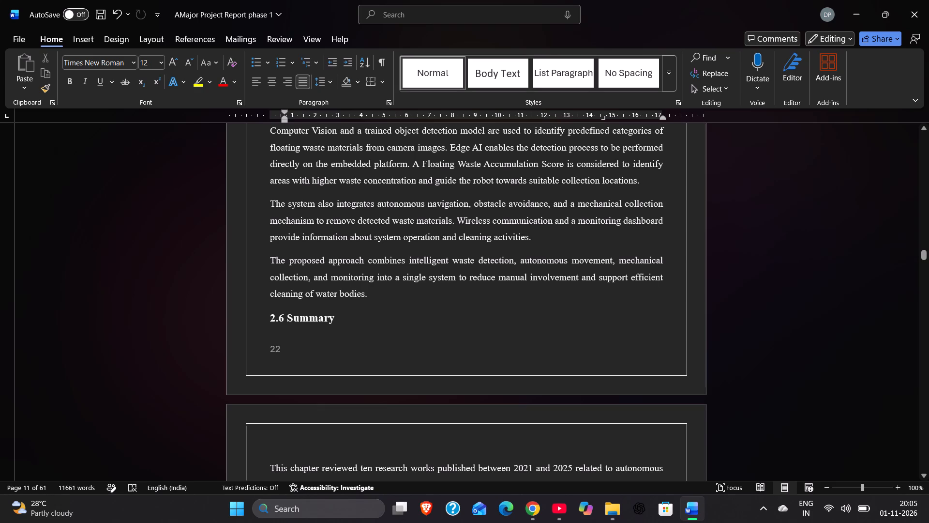
scroll(524, 284, down, 2)
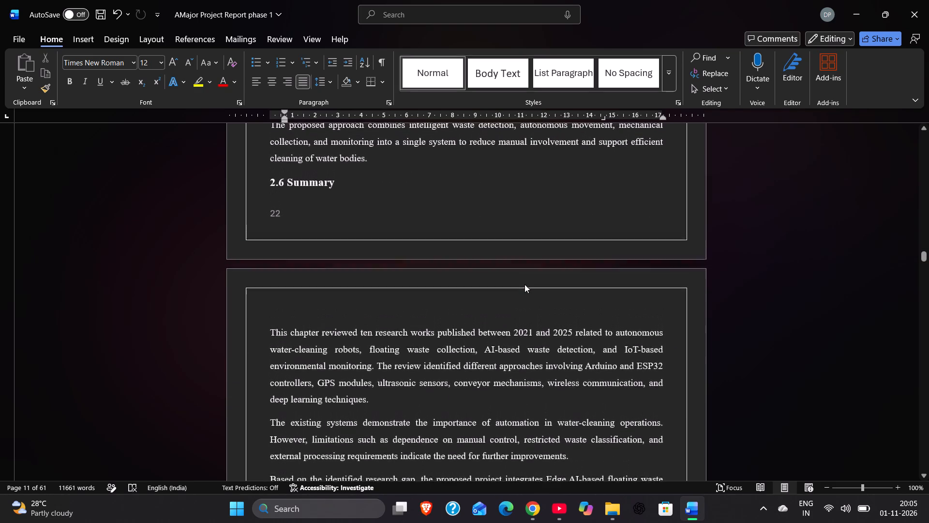
scroll(524, 284, down, 4)
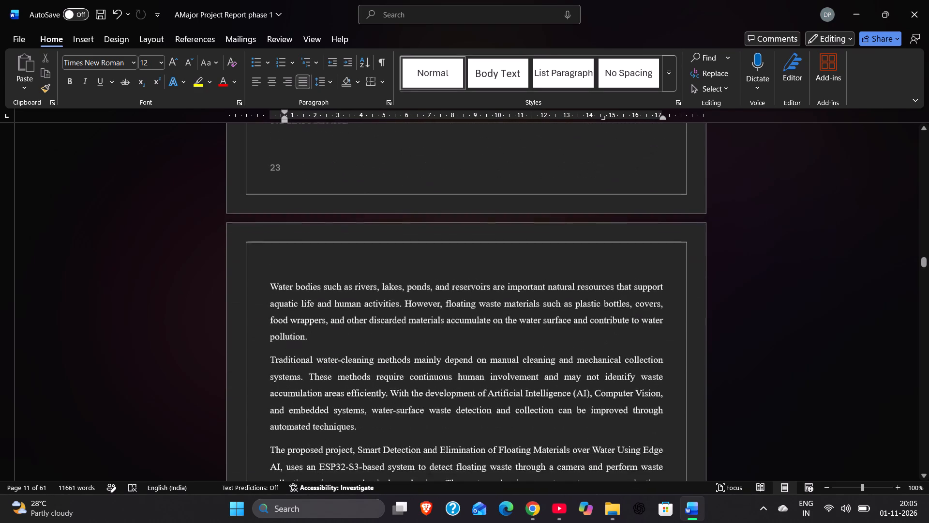
scroll(524, 284, up, 3)
scroll(524, 284, down, 1)
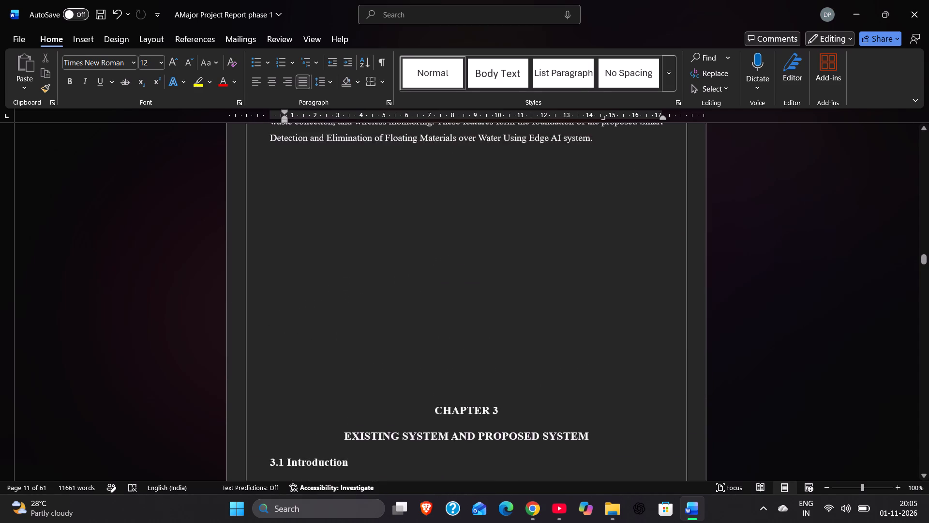
scroll(524, 284, down, 2)
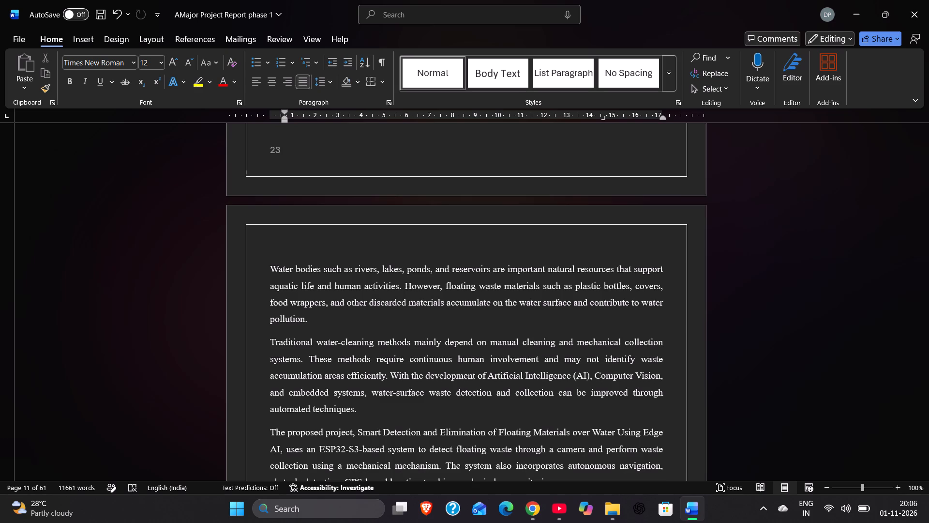
scroll(497, 231, up, 5)
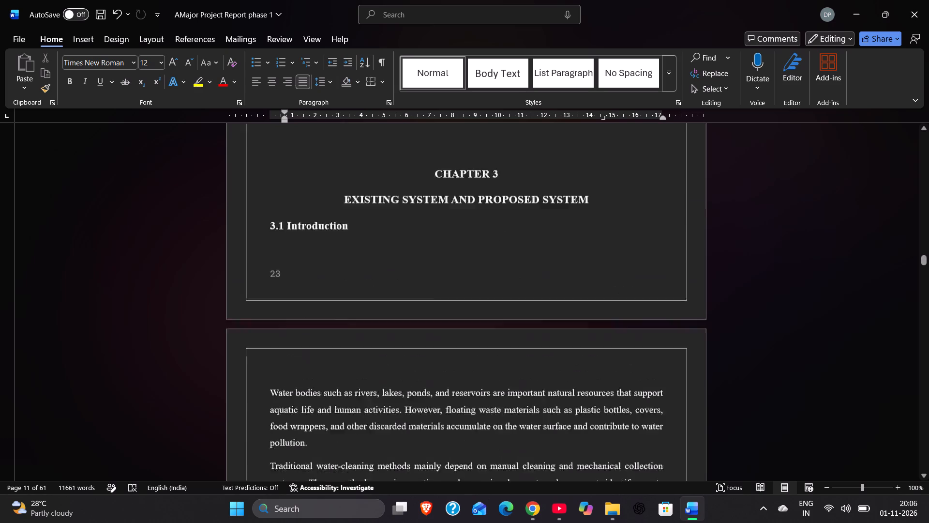
scroll(497, 231, up, 20)
scroll(497, 231, up, 11)
On the title page, insert "Submitted" before "By" above the list of student names so the line reads "Submitted By".
scroll(497, 231, down, 1)
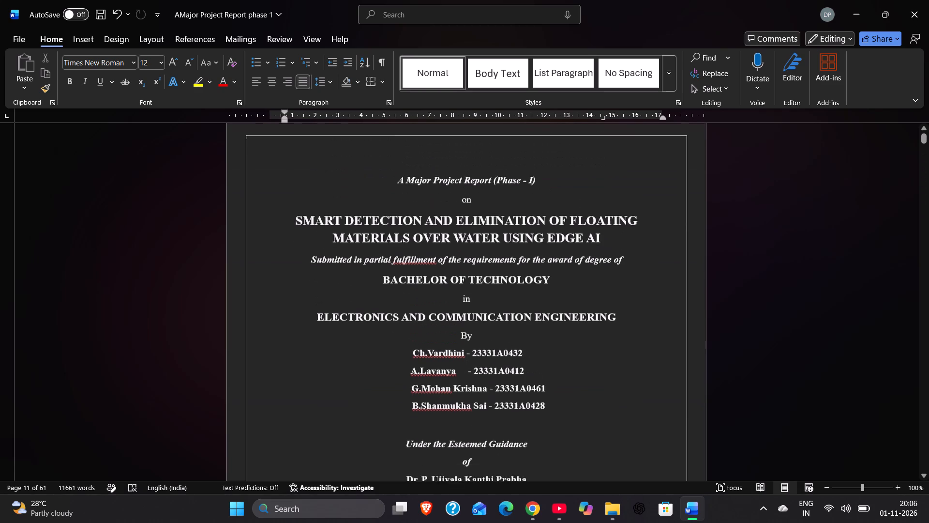
scroll(497, 231, down, 1)
scroll(497, 231, up, 1)
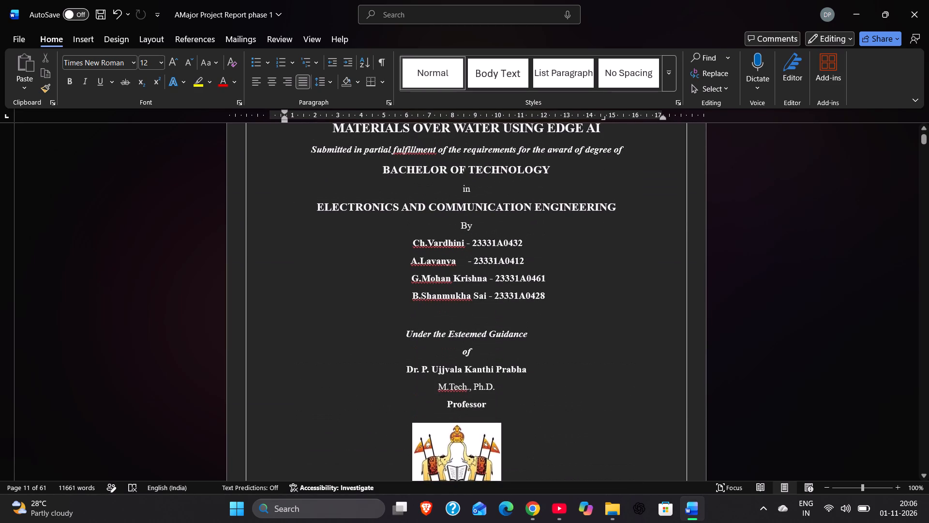
click(456, 226)
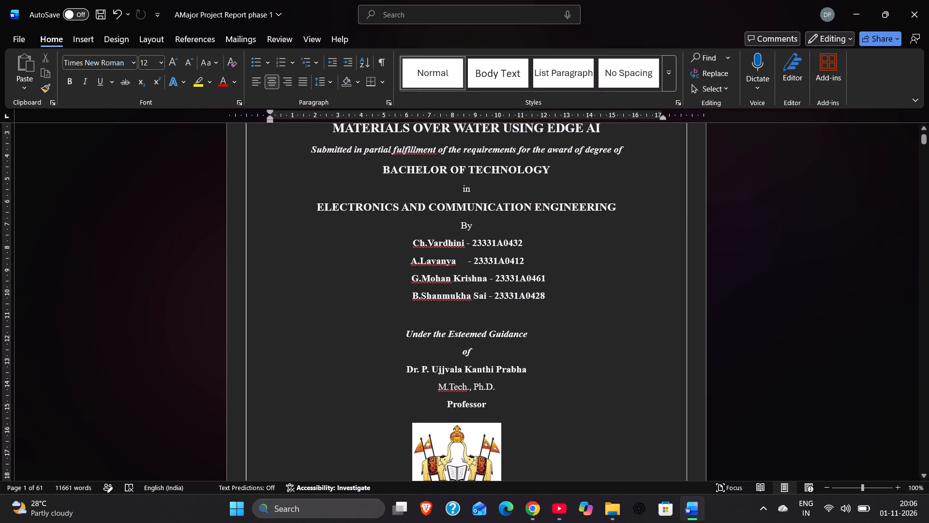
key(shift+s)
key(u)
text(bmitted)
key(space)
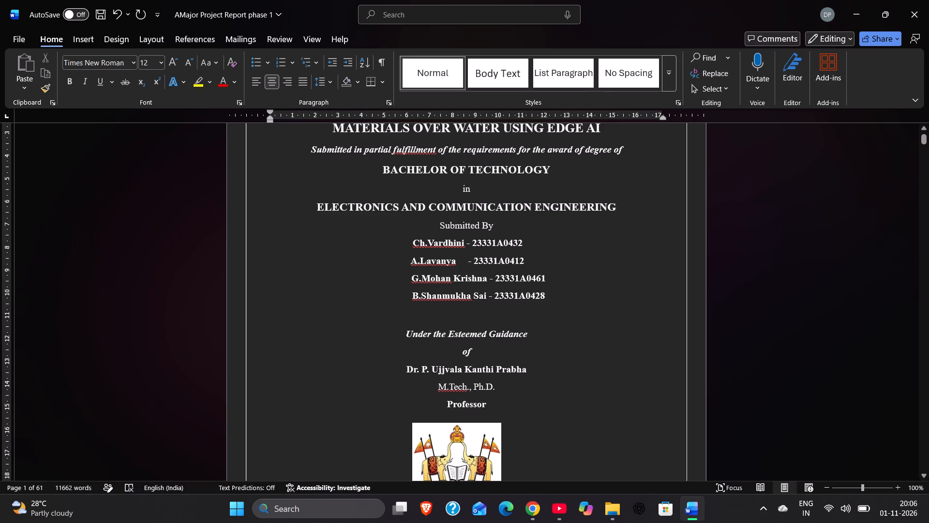
triple_click(442, 229)
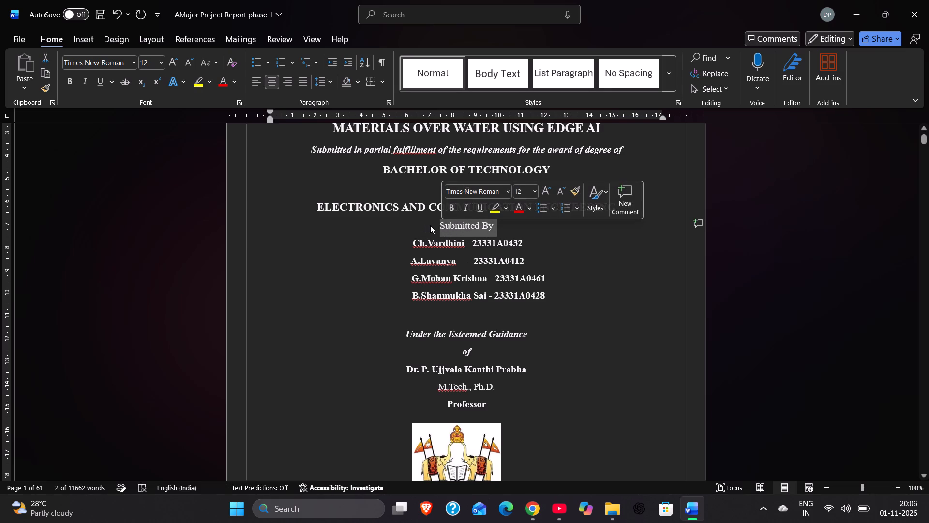
click(337, 255)
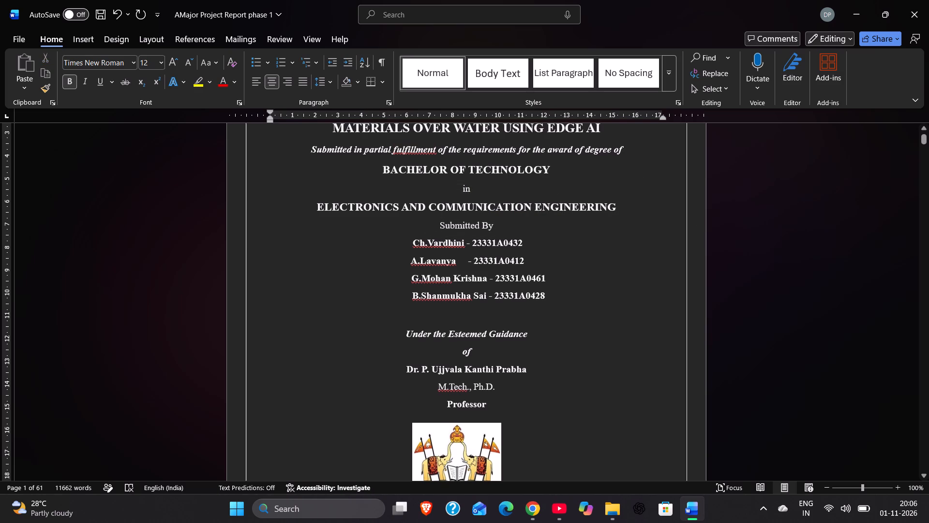
Replace the flagged "M.Tech" in the guide's qualifications on the title page with the suggested spelling "MTech".
scroll(383, 269, down, 3)
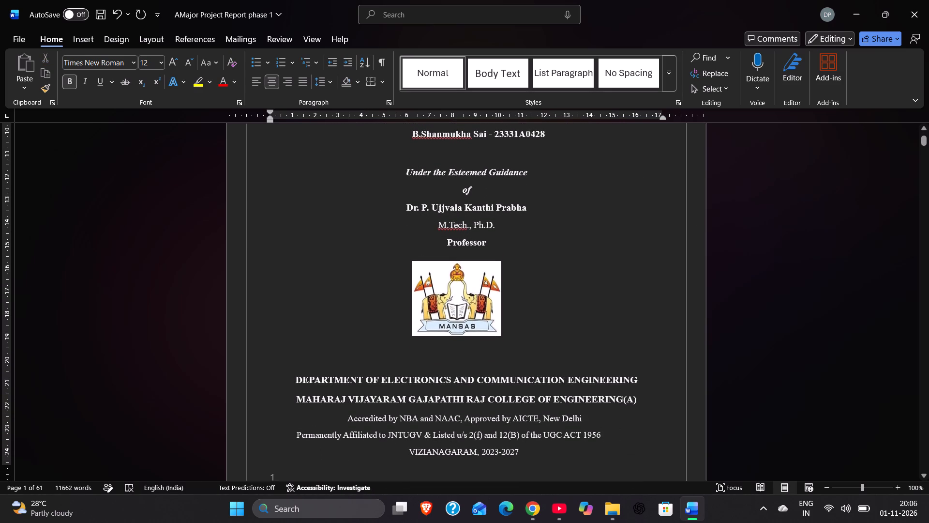
right_click(449, 227)
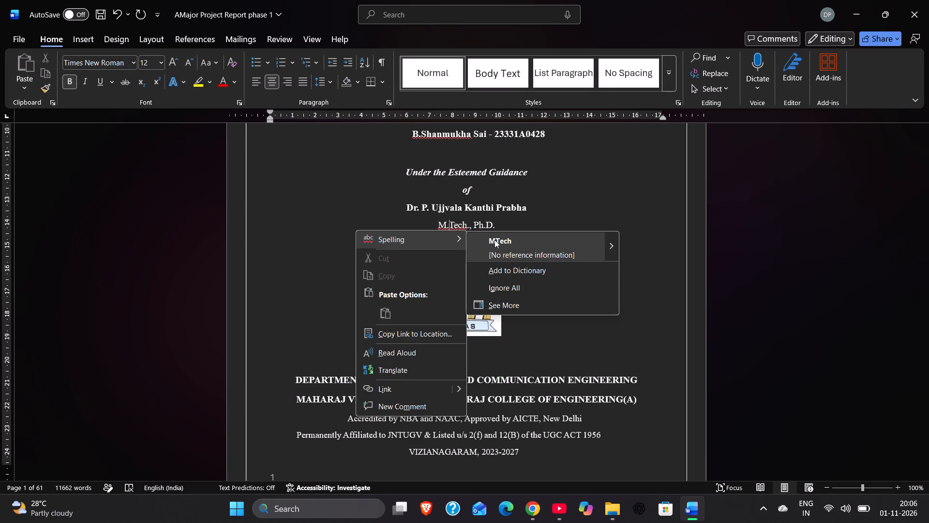
click(494, 240)
Open the spelling suggestions for the flagged "M.Tech" under PROJECT GUIDE on the Certificate page.
scroll(539, 282, down, 1)
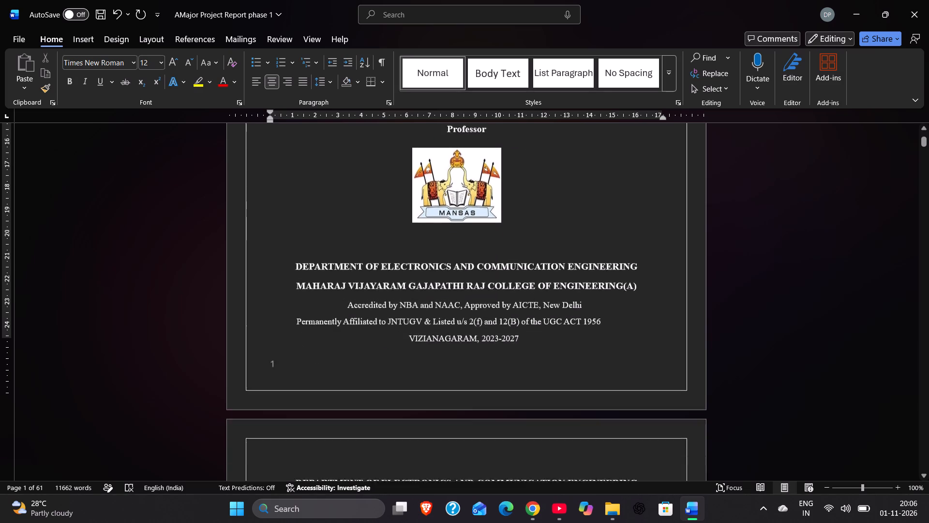
scroll(539, 282, down, 2)
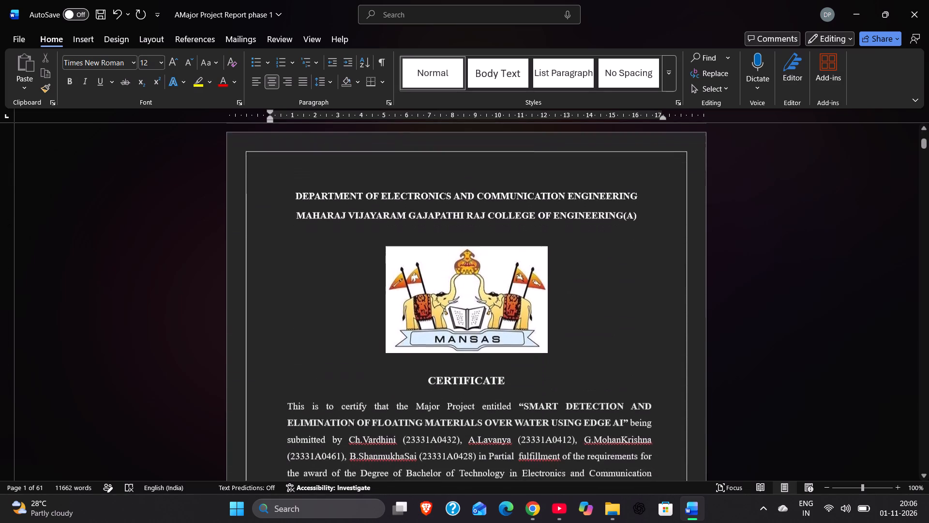
scroll(539, 282, down, 3)
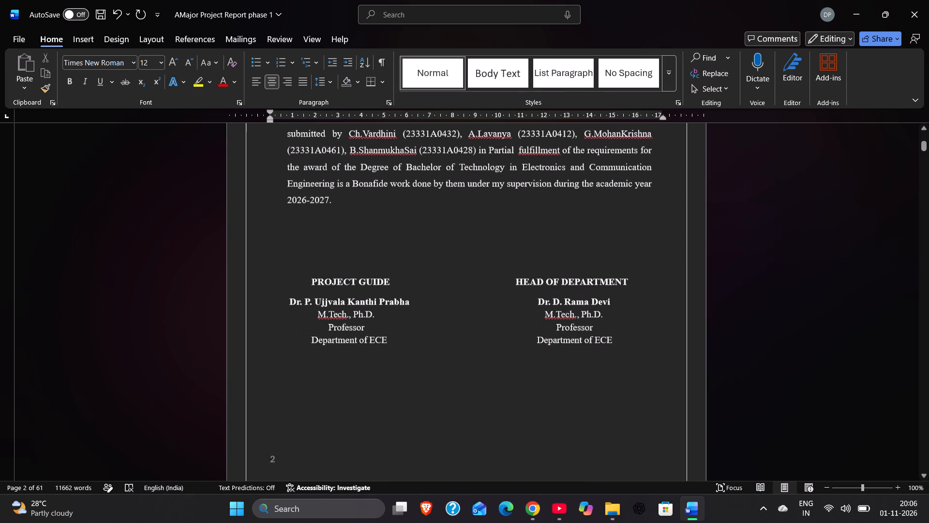
scroll(539, 282, down, 1)
click(340, 268)
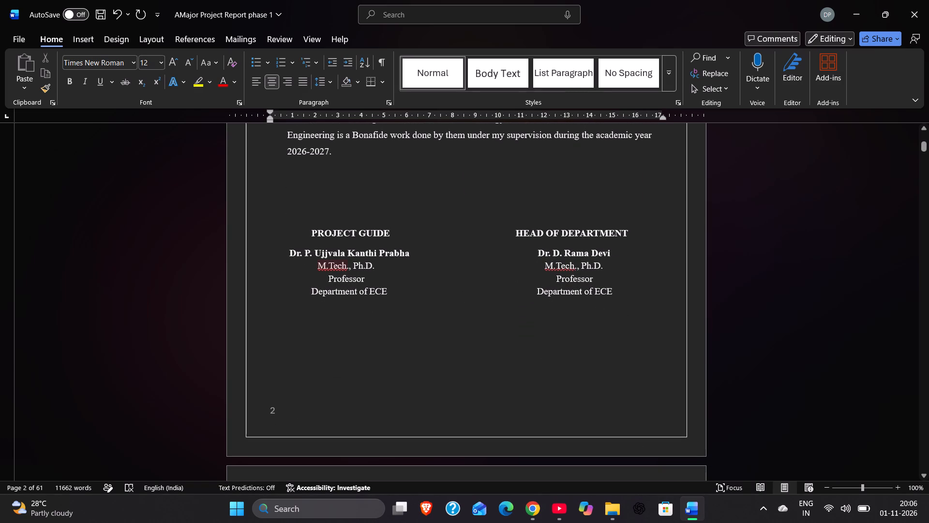
right_click(340, 268)
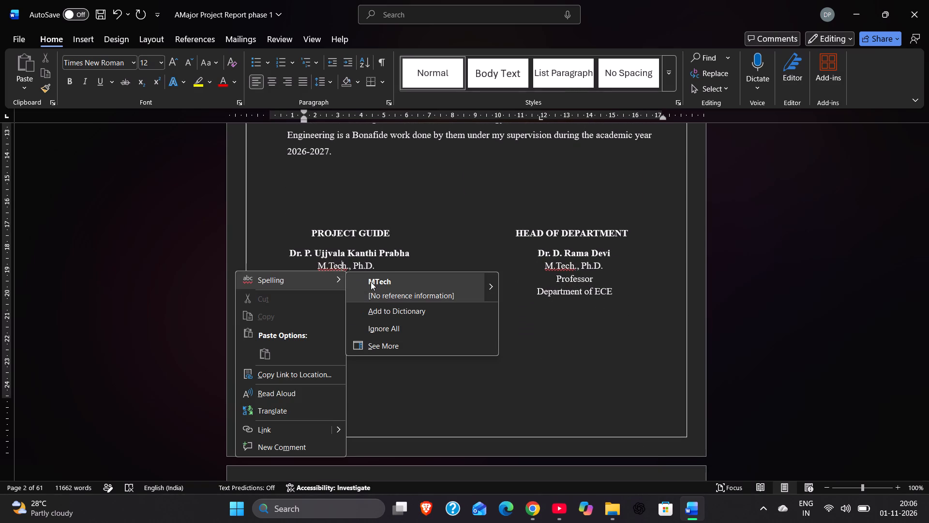
Apply the suggested spelling MTech to the project guide's and head of department's qualifications on the certificate page.
click(371, 282)
click(556, 270)
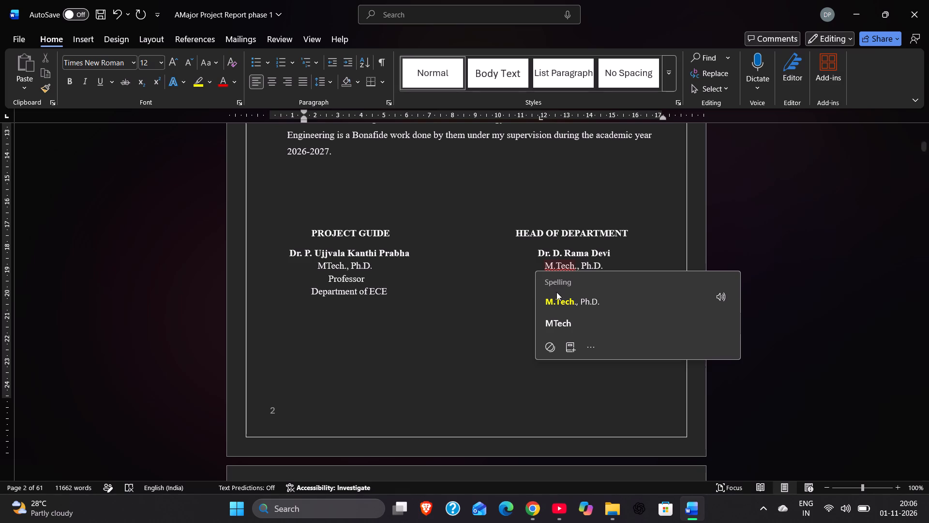
click(561, 318)
Review the front matter pages from Self Declaration through Acknowledgement, Vision and Mission, and Program Outcomes.
scroll(494, 287, down, 2)
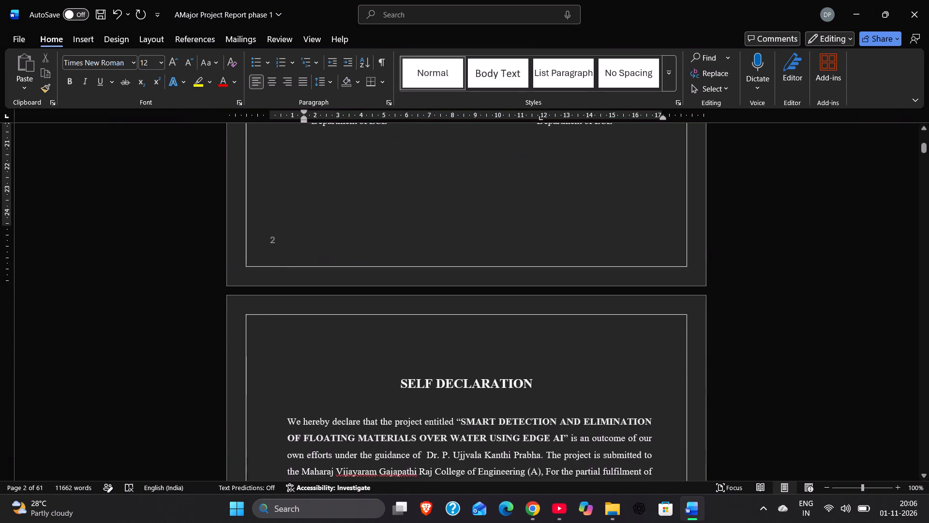
scroll(494, 287, down, 2)
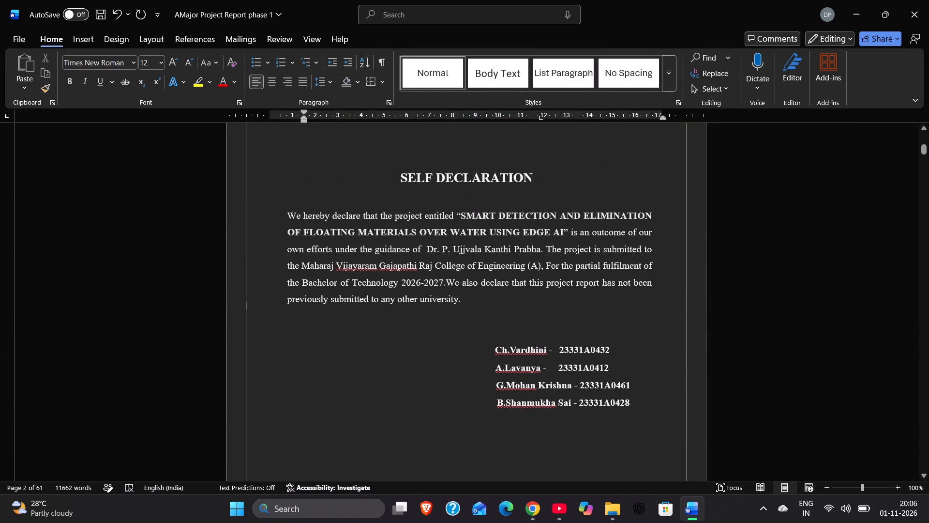
scroll(494, 287, down, 5)
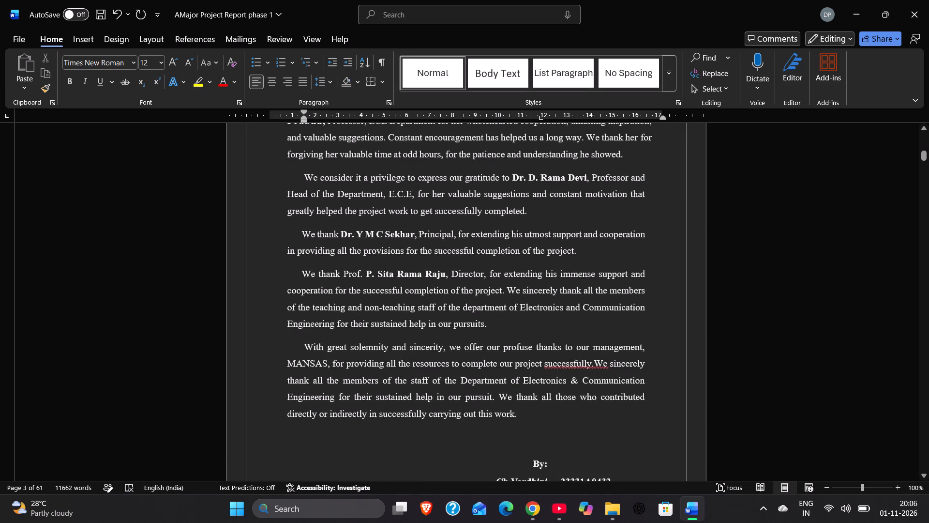
scroll(494, 287, down, 2)
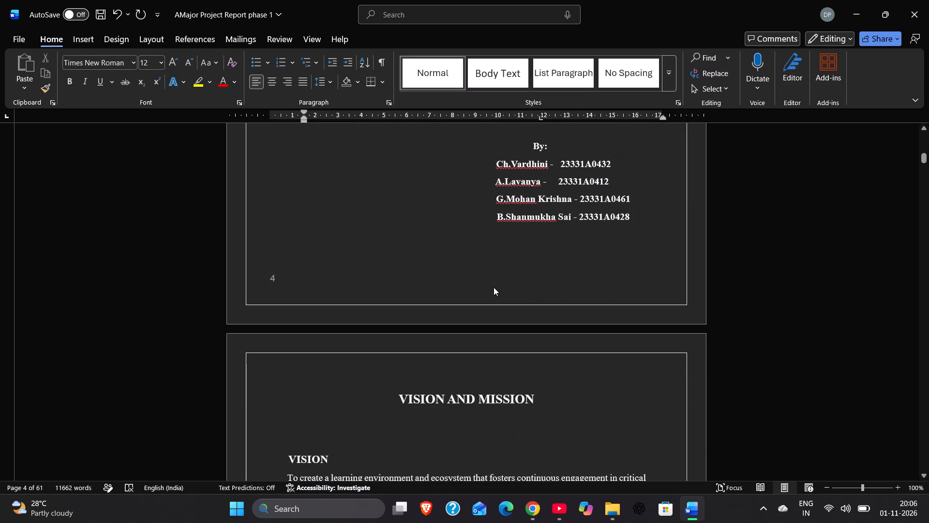
scroll(494, 287, down, 3)
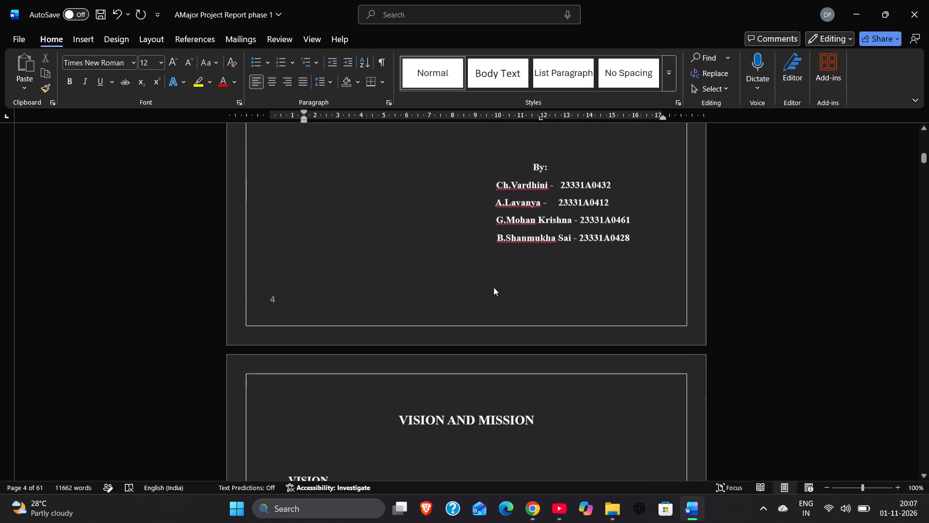
scroll(494, 287, down, 3)
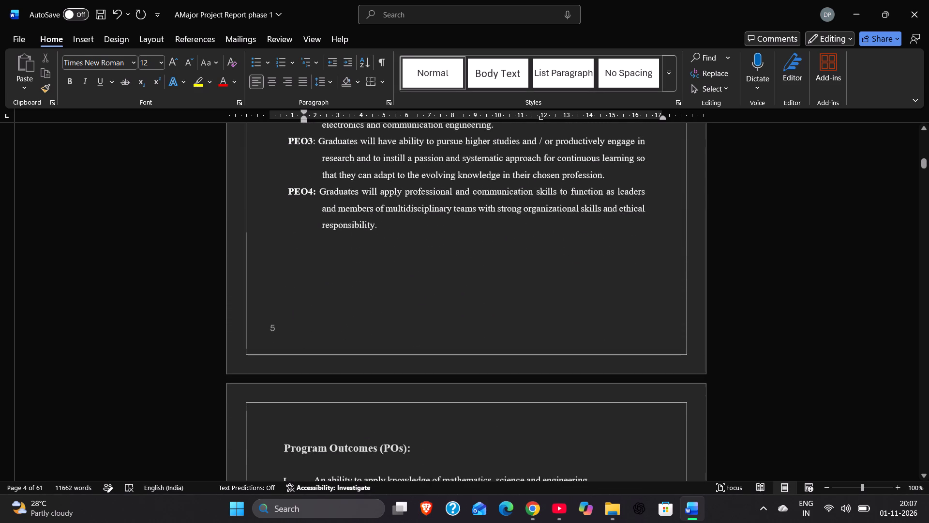
scroll(494, 287, down, 4)
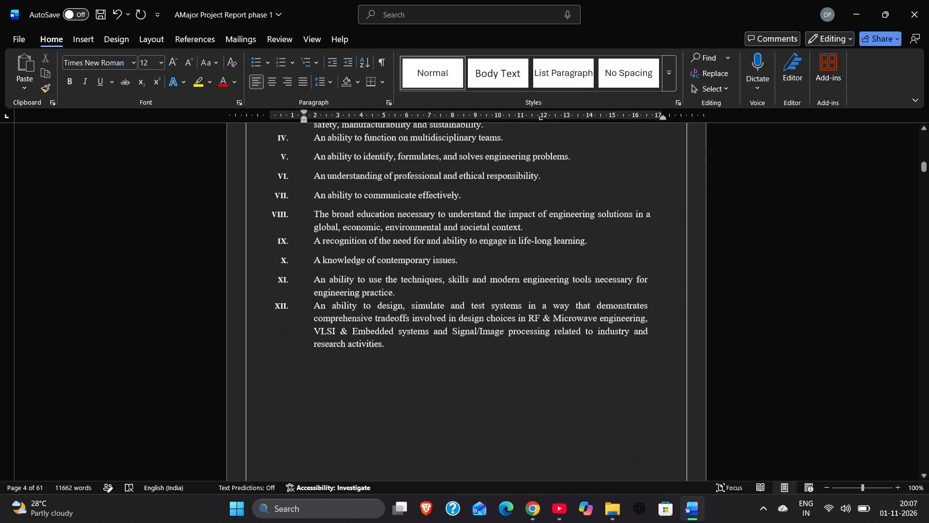
scroll(494, 287, down, 2)
Examine the List of Contents entries and page numbers for Chapters 1 to 4.
scroll(494, 287, down, 2)
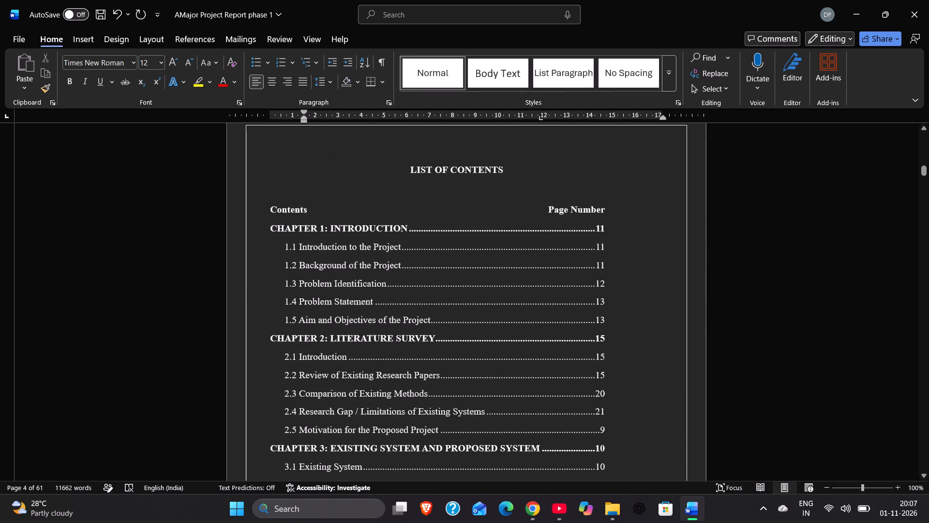
scroll(494, 287, down, 3)
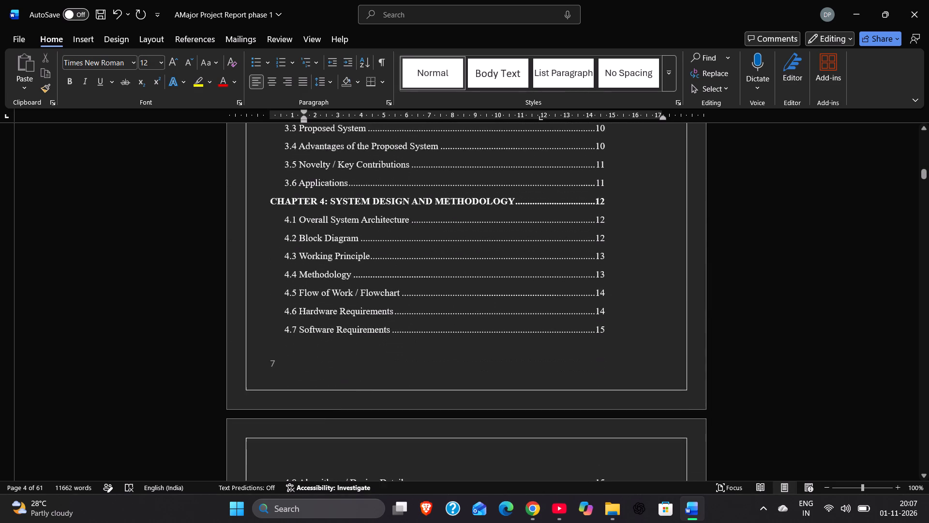
scroll(494, 287, up, 3)
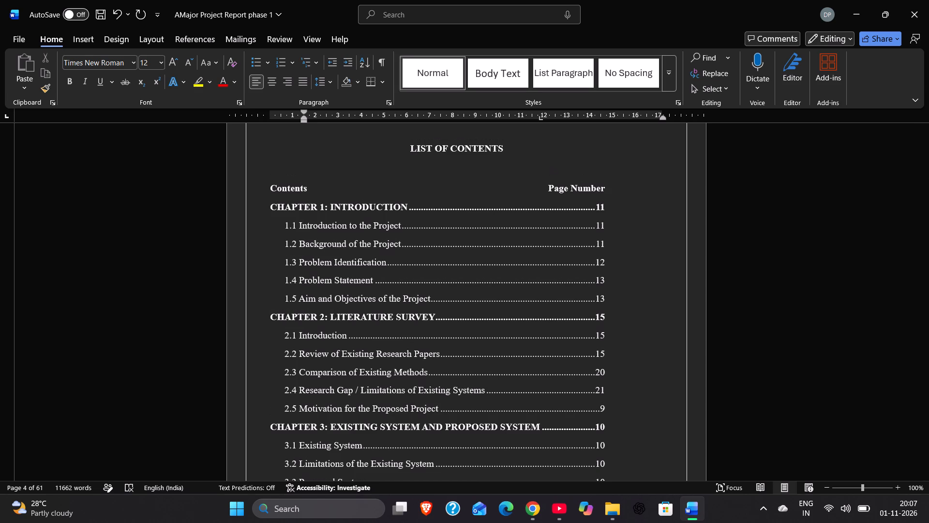
scroll(494, 287, down, 2)
scroll(494, 287, right, 1)
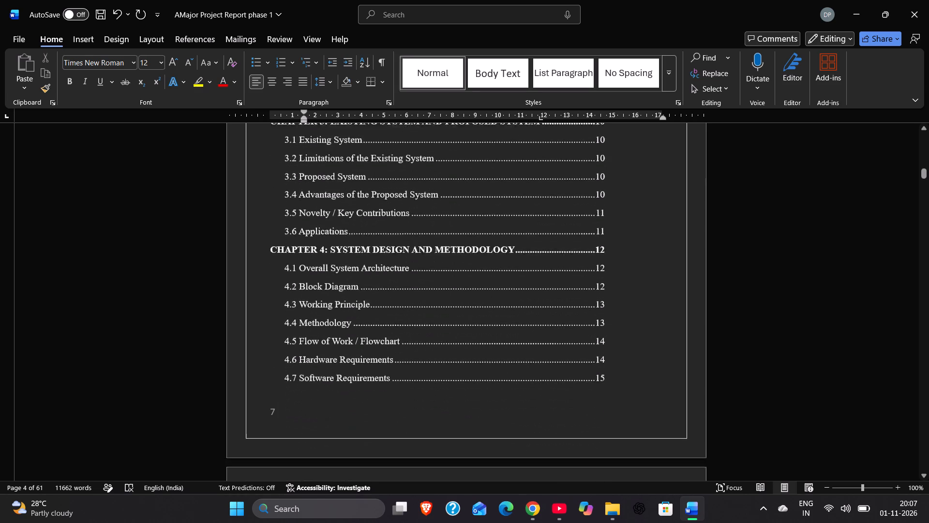
scroll(494, 287, right, 1)
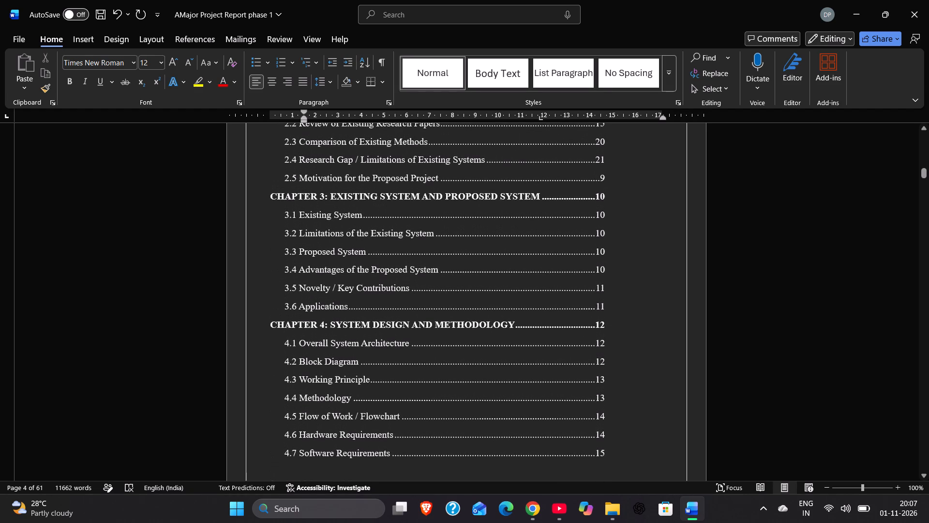
scroll(494, 287, down, 1)
Place the text cursor just before the Abstract heading at the bottom of page 8.
scroll(494, 287, down, 5)
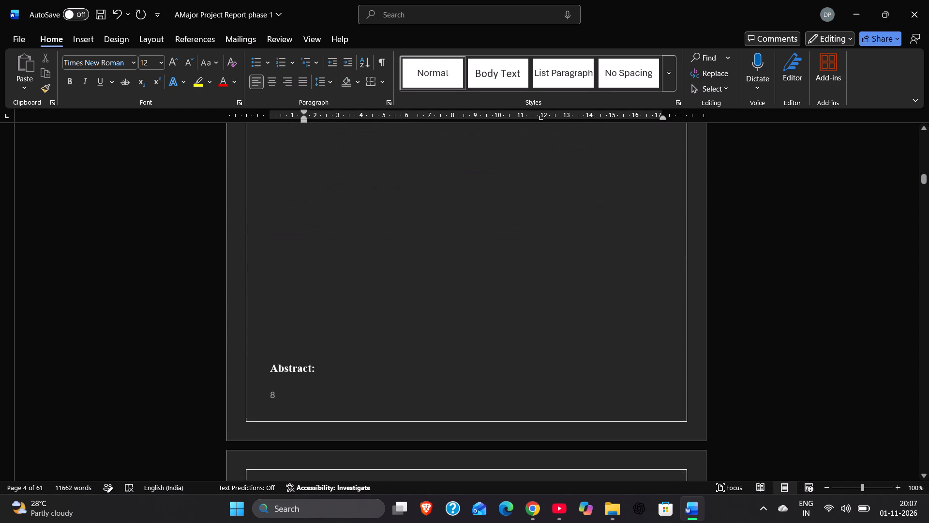
scroll(494, 287, down, 2)
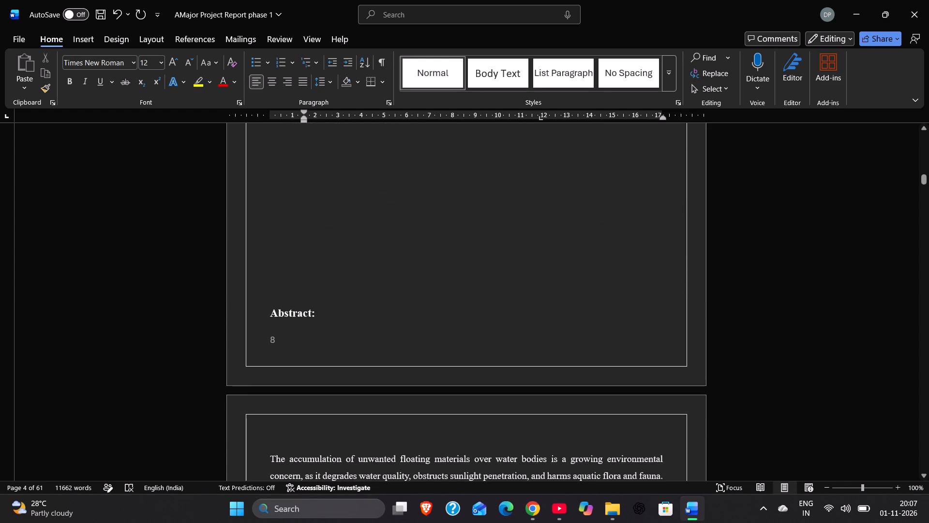
scroll(325, 382, down, 5)
scroll(325, 382, up, 4)
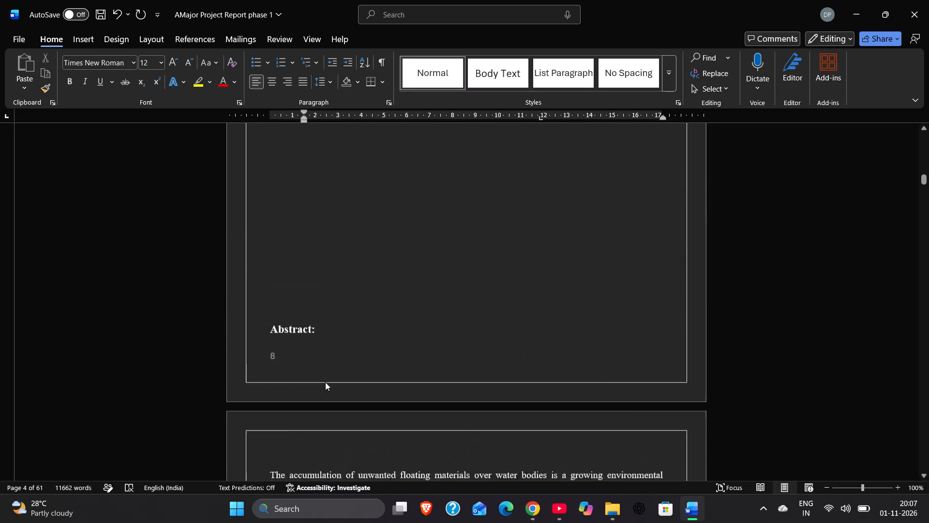
scroll(325, 382, up, 1)
click(264, 342)
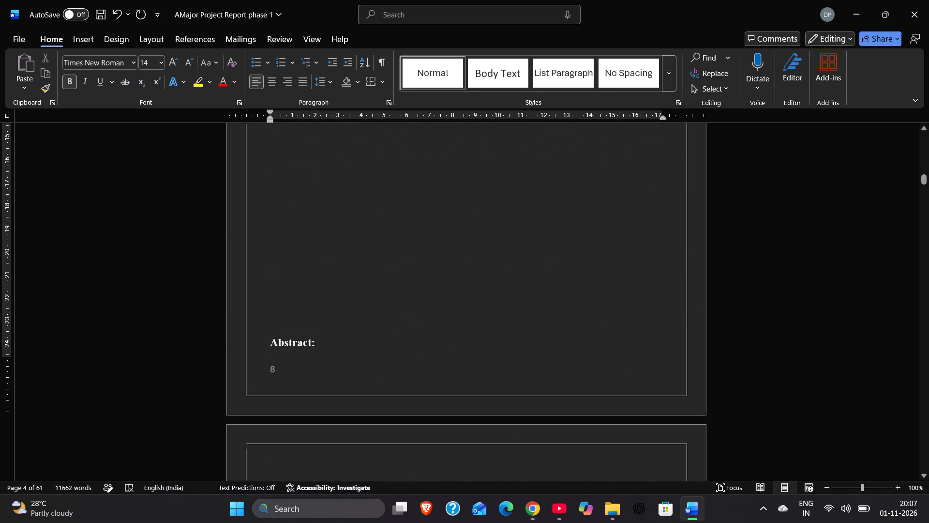
Push the Abstract heading from the bottom of page 8 onto the next page with its text.
key(Return)
Review the layout and page breaks of the Abstract and Chapter 1 up to the start of Chapter 2.
scroll(264, 342, down, 2)
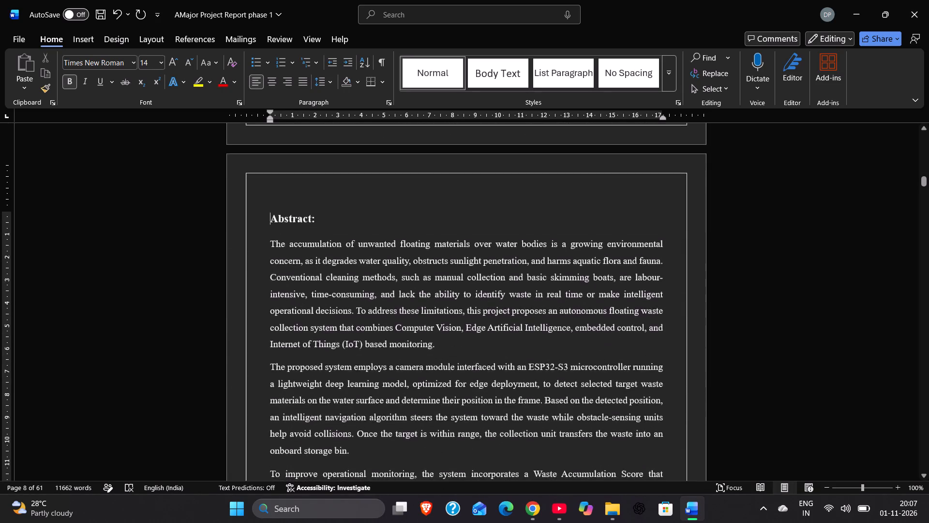
scroll(264, 342, down, 4)
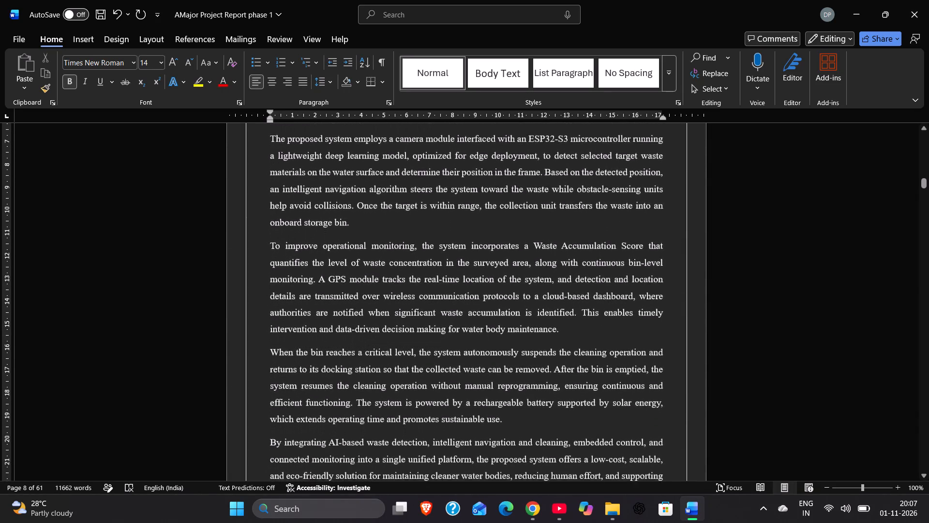
scroll(264, 342, down, 2)
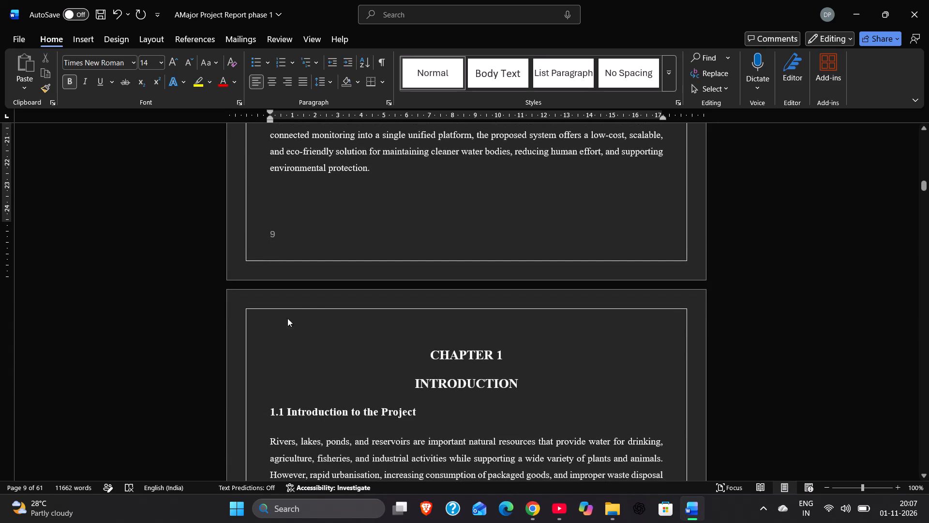
scroll(314, 283, down, 1)
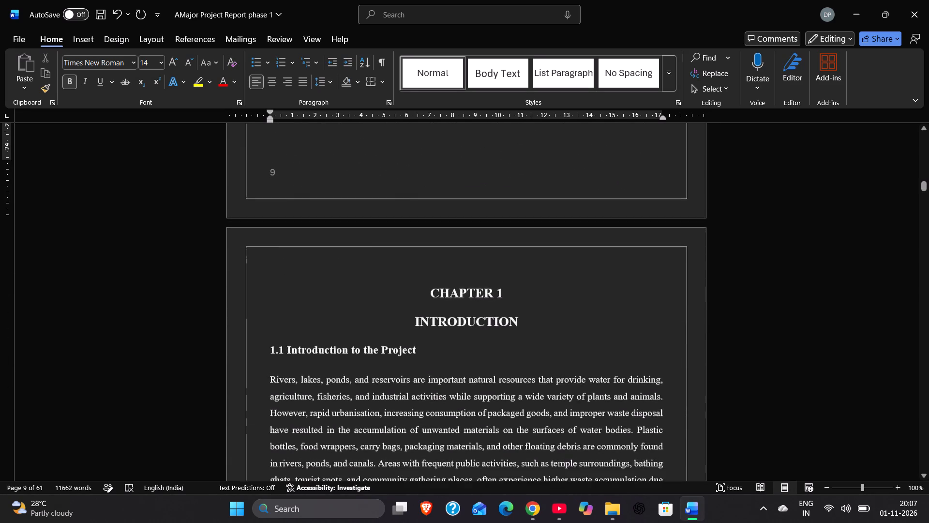
scroll(314, 283, down, 10)
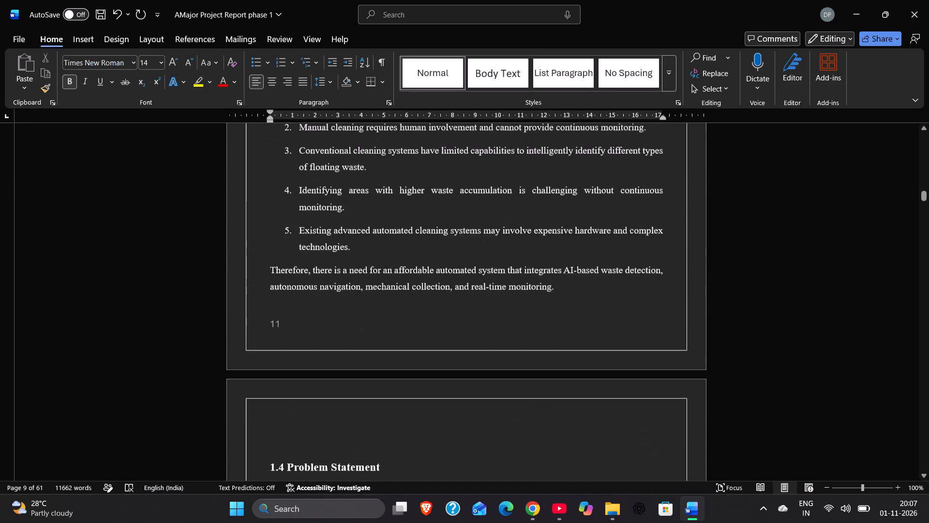
scroll(314, 283, down, 5)
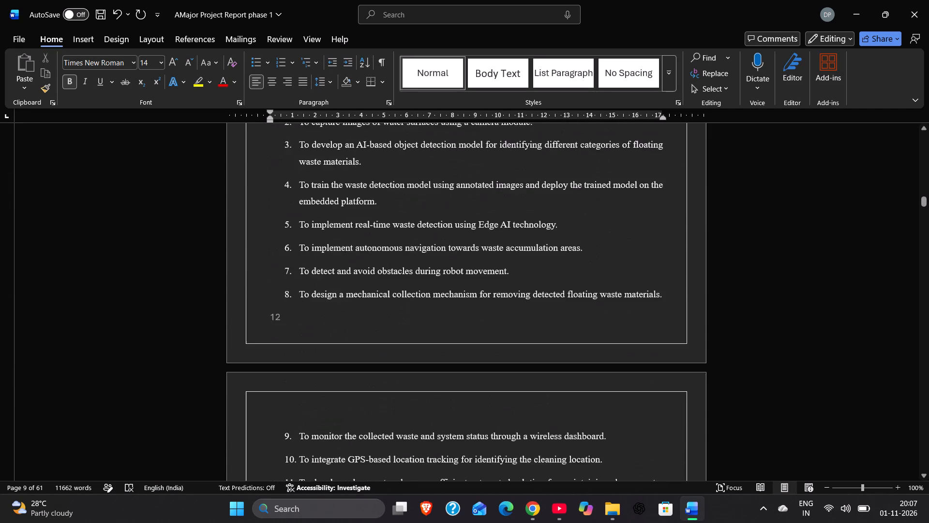
scroll(314, 283, down, 4)
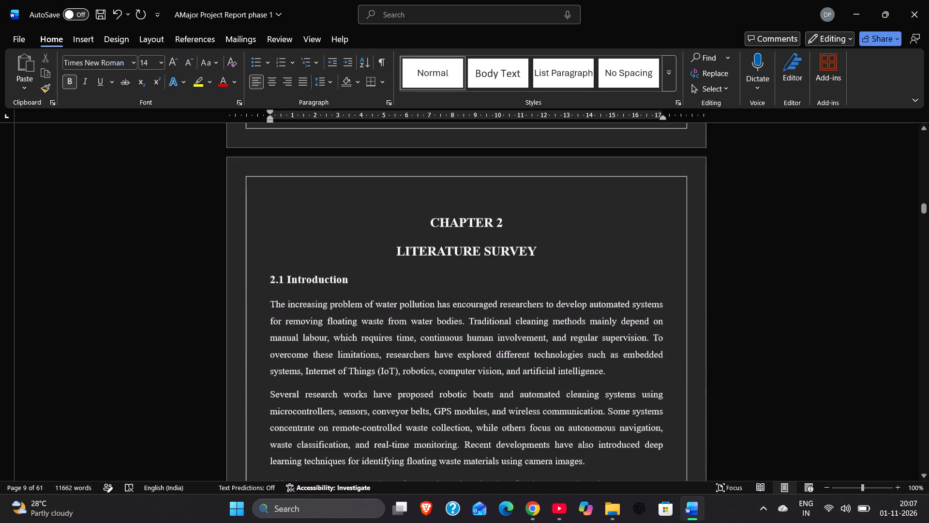
Examine Chapter 2 Literature Survey, checking the Research Gap, Motivation and Summary sections and their page numbers.
scroll(314, 283, down, 4)
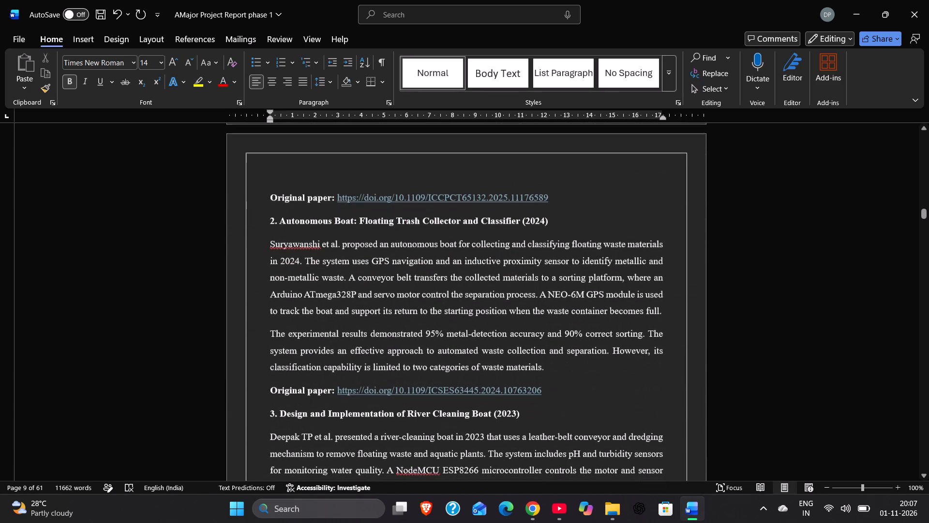
scroll(314, 283, down, 3)
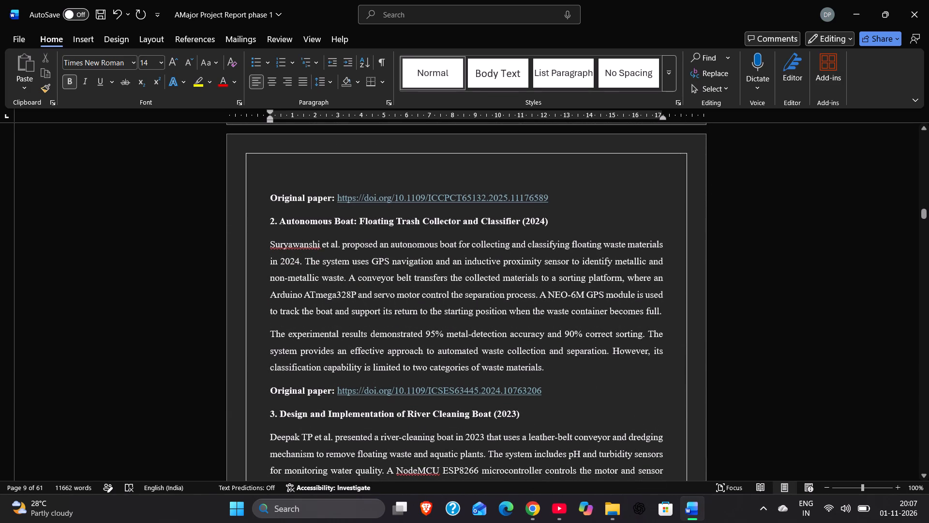
scroll(314, 283, down, 4)
scroll(314, 283, up, 9)
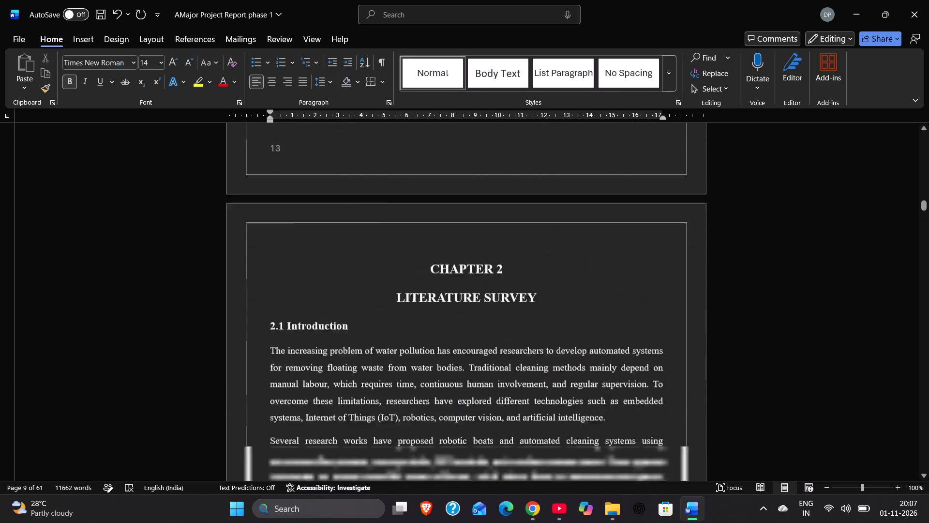
scroll(314, 283, up, 1)
scroll(314, 283, down, 9)
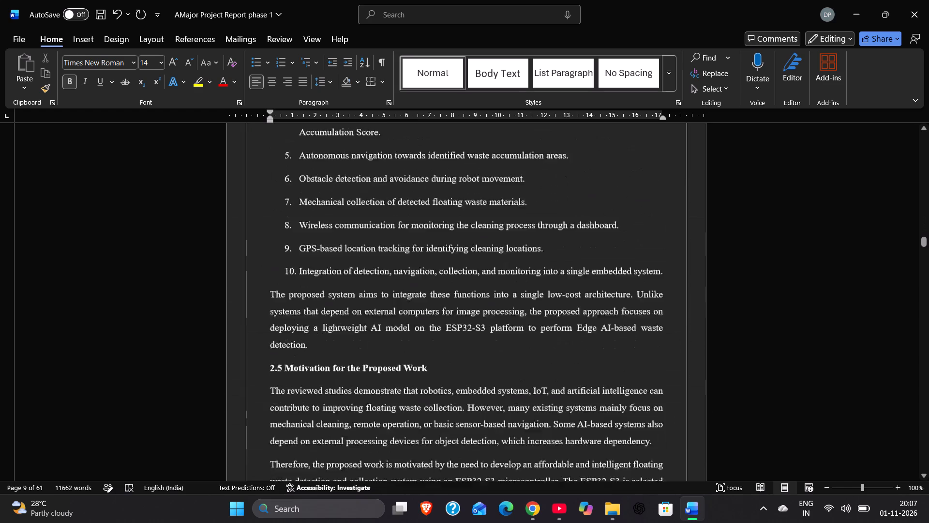
scroll(314, 283, down, 4)
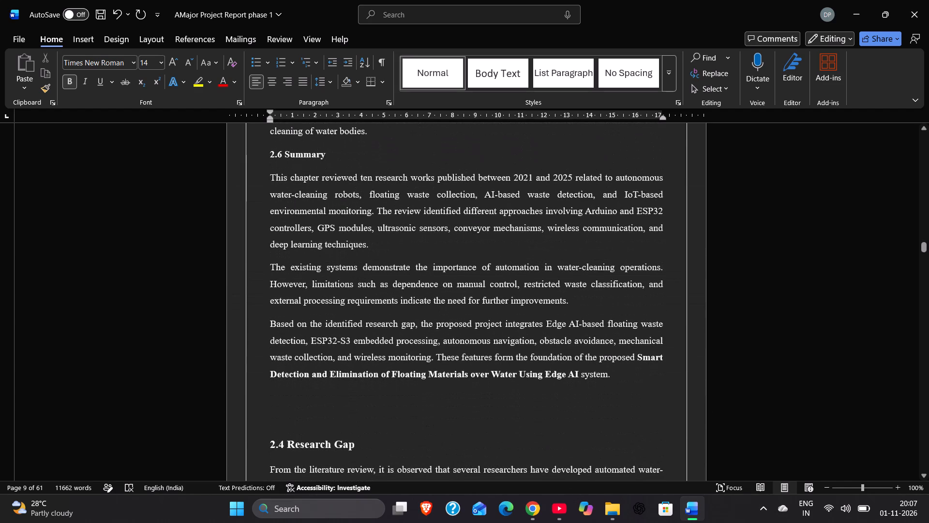
scroll(314, 283, up, 4)
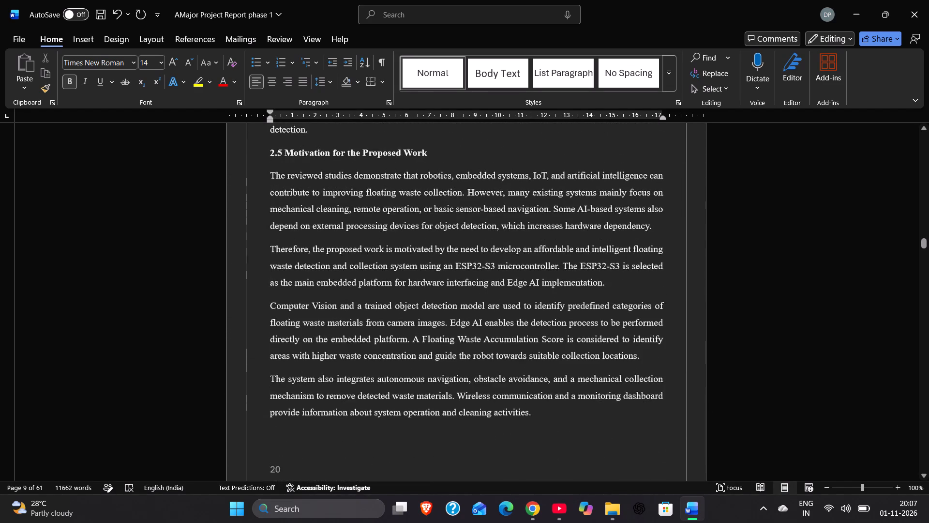
scroll(314, 283, up, 3)
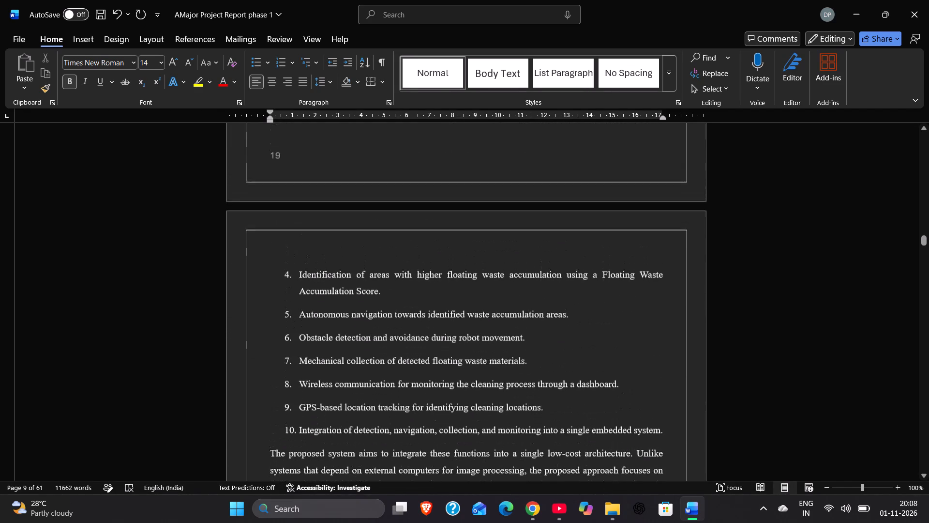
scroll(314, 283, up, 1)
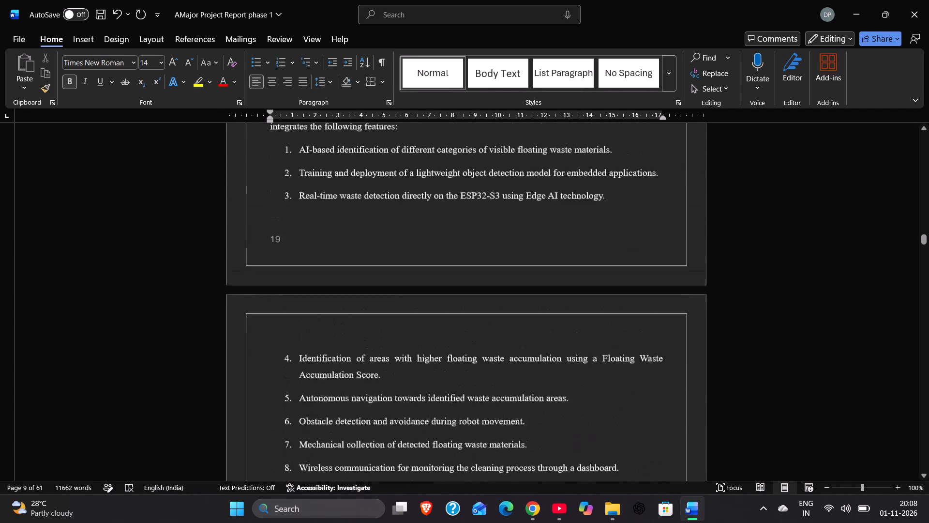
scroll(314, 283, up, 2)
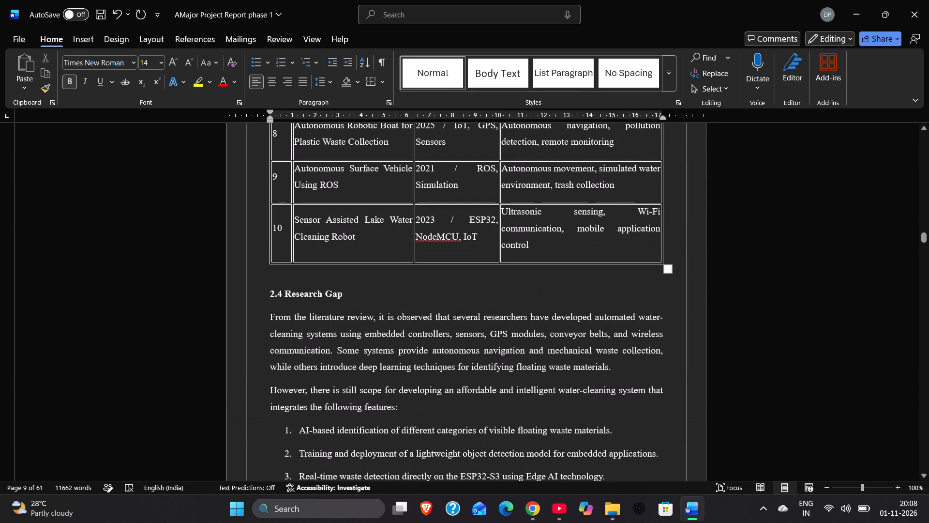
scroll(307, 289, down, 2)
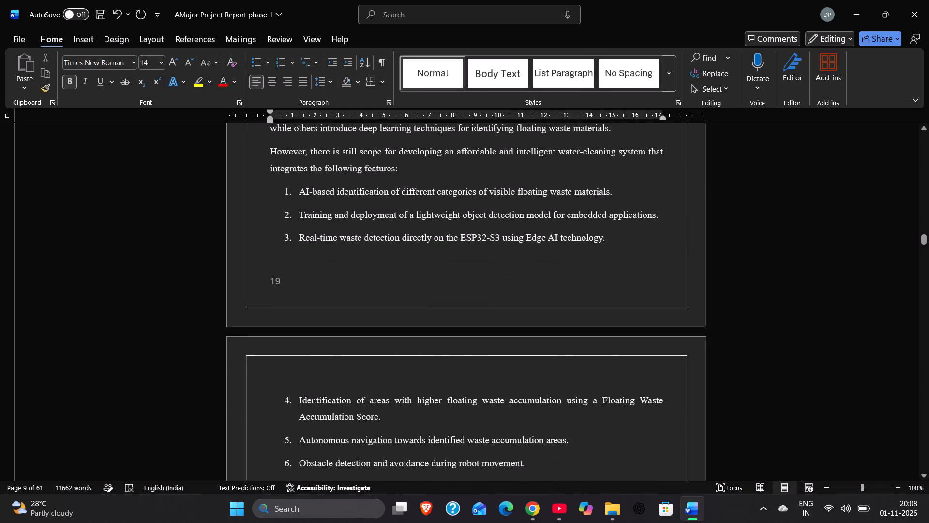
Examine Chapter 2 from Research Gap through Summary, comparing the 2.4 Research Gap passages on pages 19 and 21.
scroll(292, 248, down, 3)
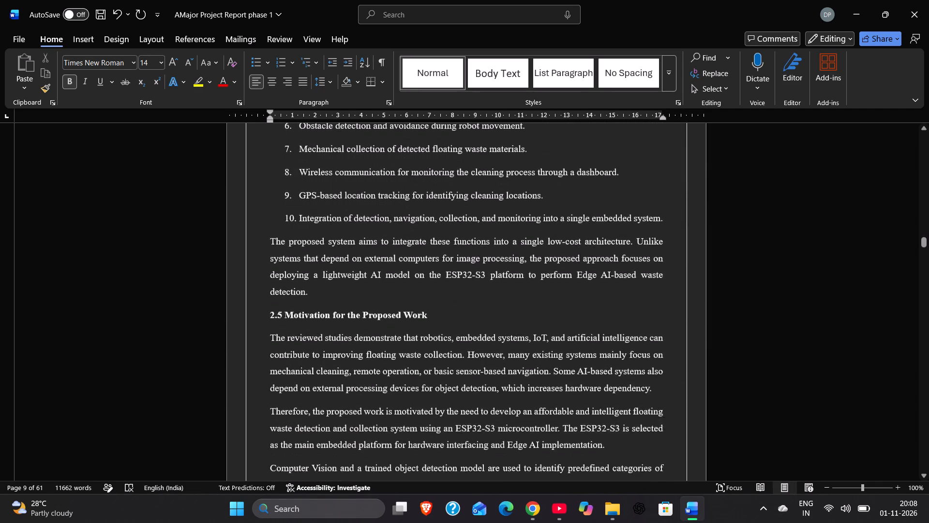
scroll(292, 248, down, 5)
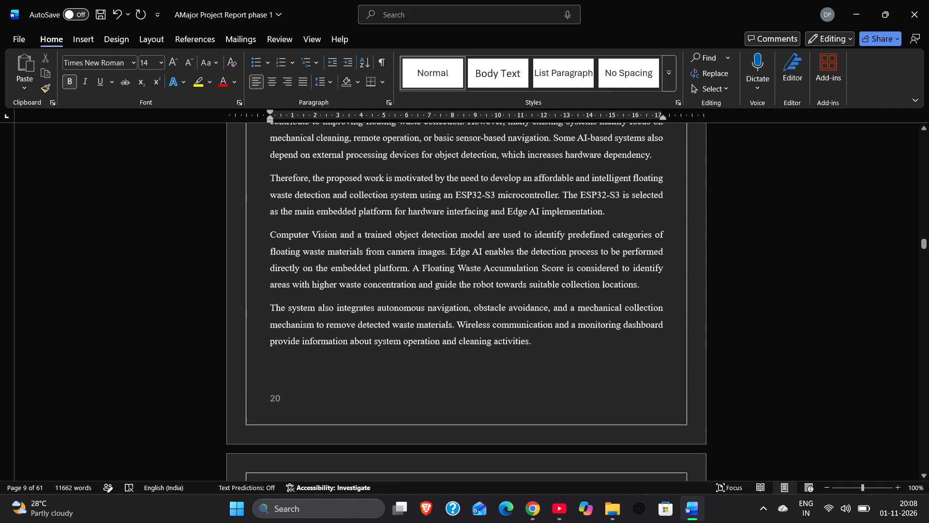
scroll(292, 248, down, 5)
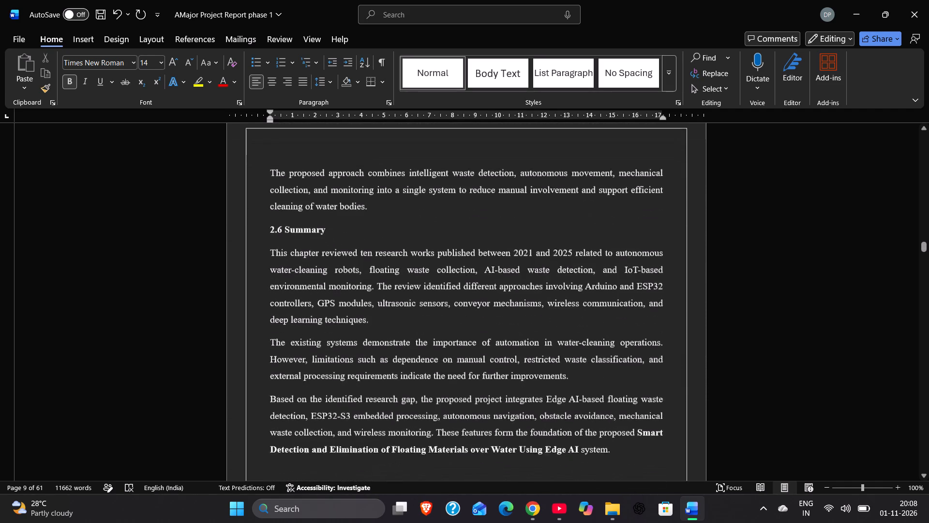
scroll(292, 248, down, 2)
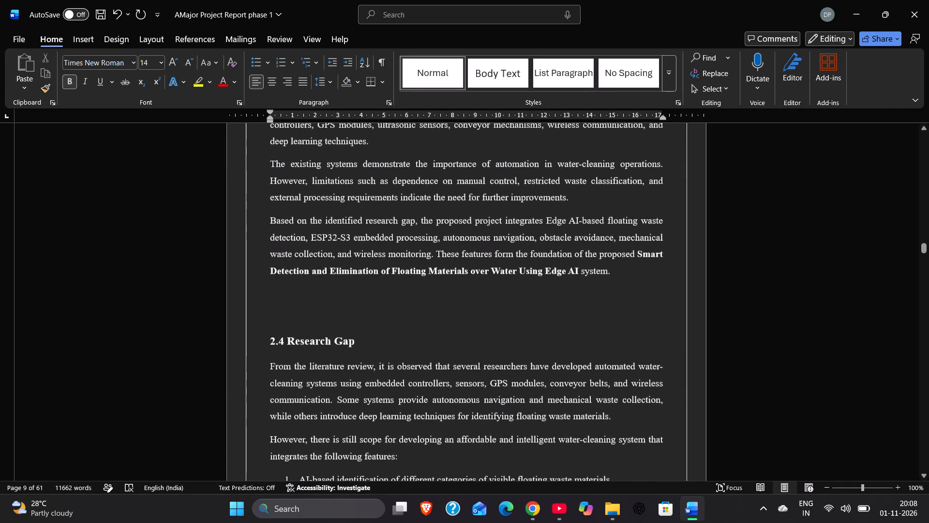
scroll(292, 248, down, 1)
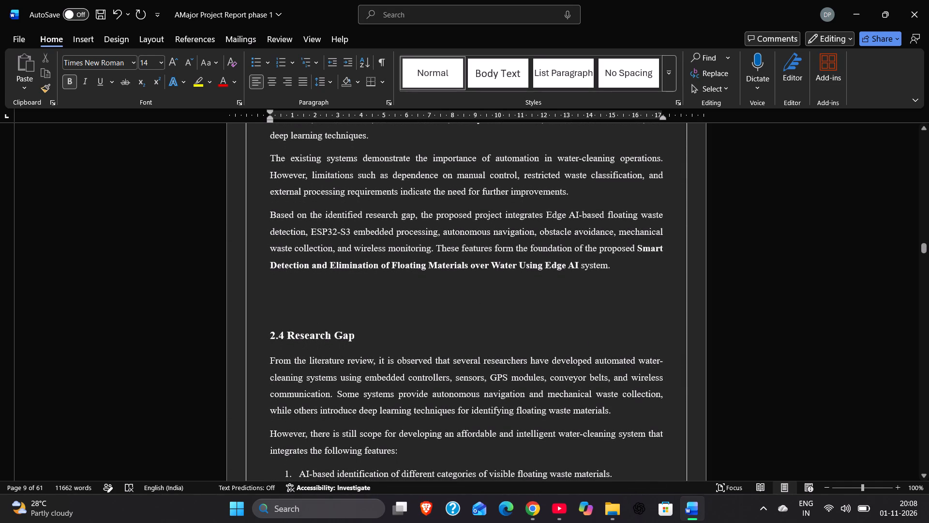
scroll(292, 248, up, 6)
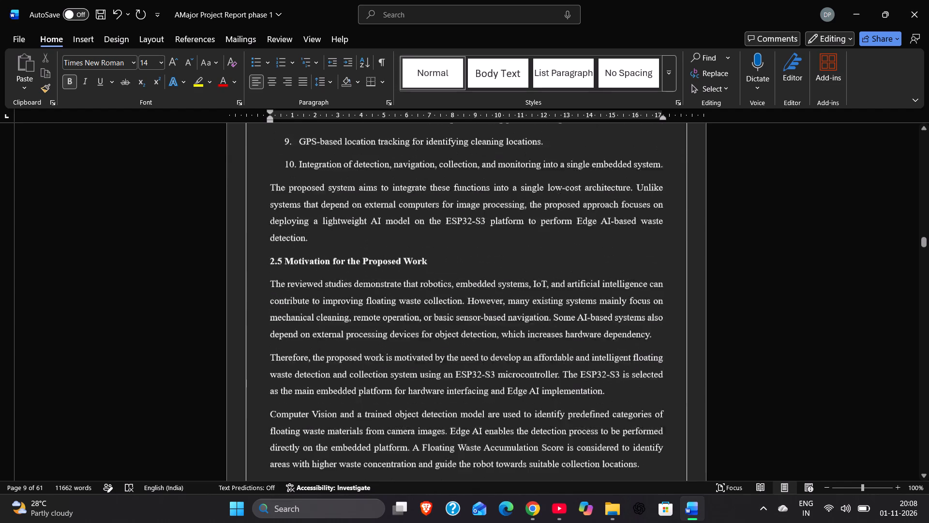
scroll(292, 248, up, 4)
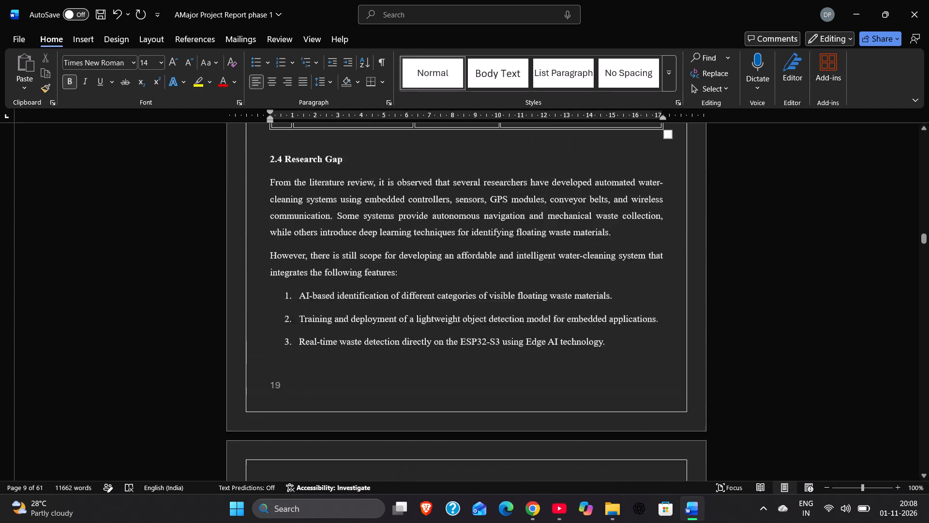
scroll(292, 248, up, 1)
Delete the repeated 2.4 Research Gap heading, its two paragraphs and the first three list items on page 21.
scroll(292, 248, down, 10)
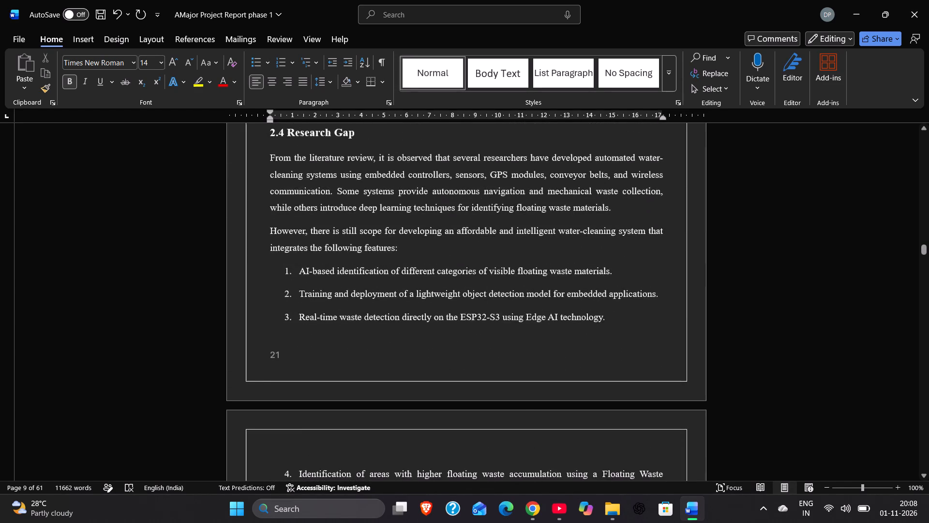
scroll(292, 248, up, 1)
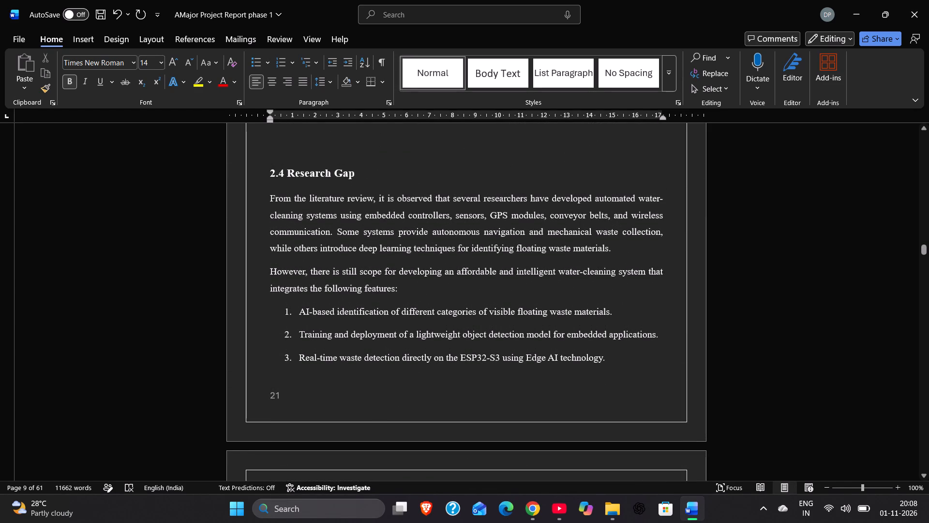
click(267, 172)
click(267, 172)
drag(267, 172, 518, 387)
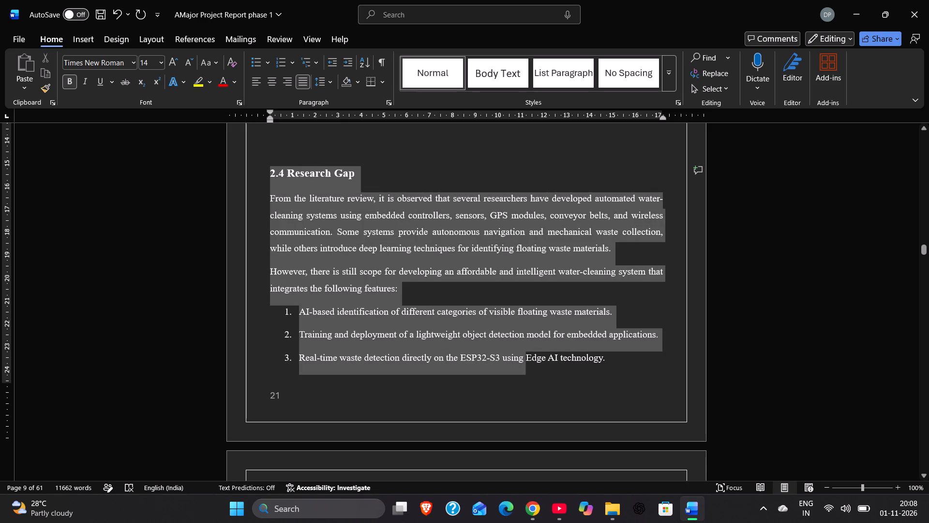
drag(518, 387, 622, 396)
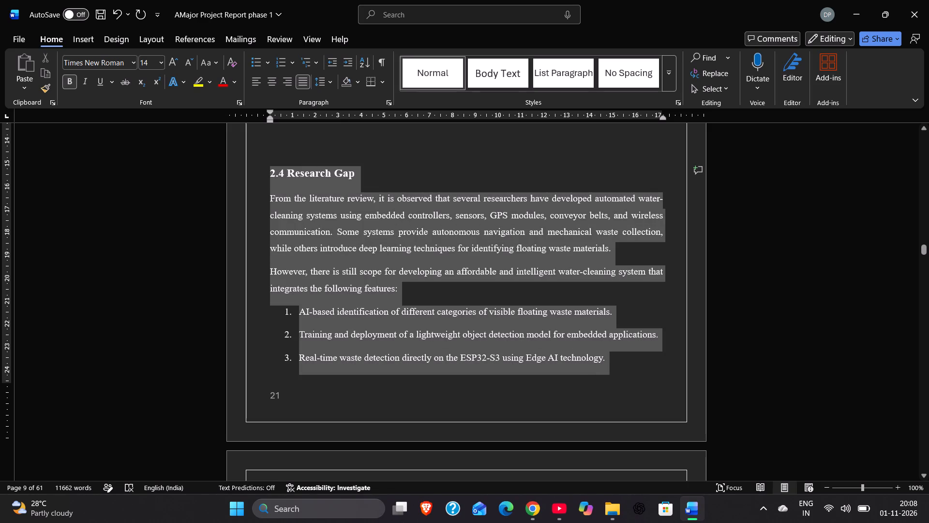
drag(622, 396, 622, 394)
key(BackSpace)
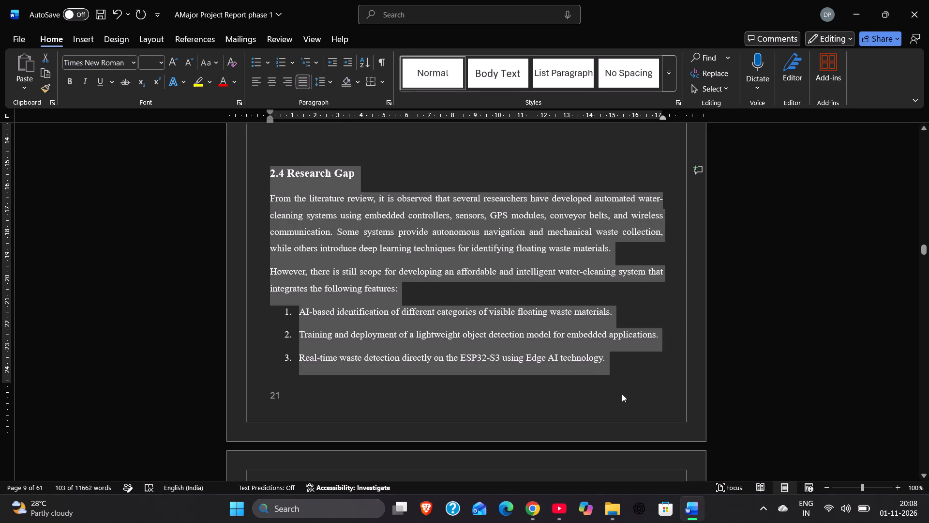
Delete the leftover numbered feature list and the first two lines of the proposed system paragraph below it on page 21.
scroll(622, 394, up, 1)
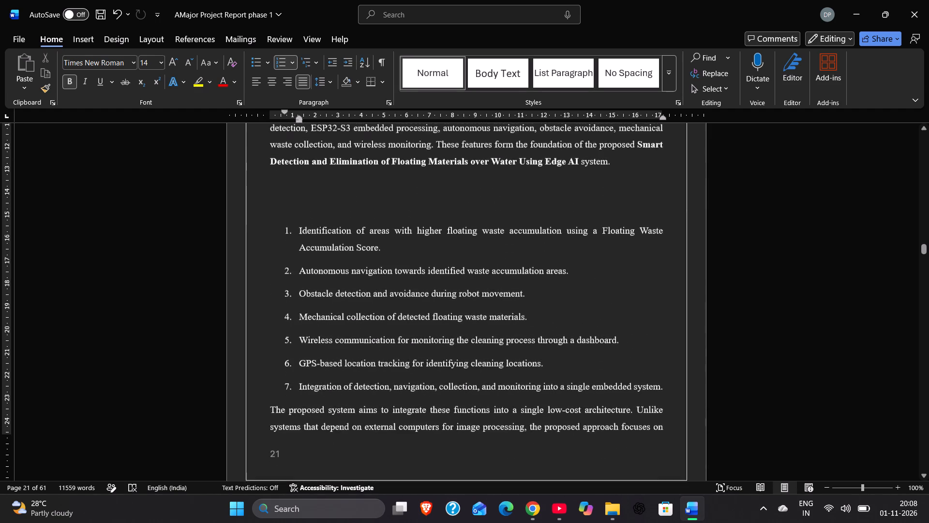
scroll(296, 274, down, 3)
scroll(296, 274, up, 1)
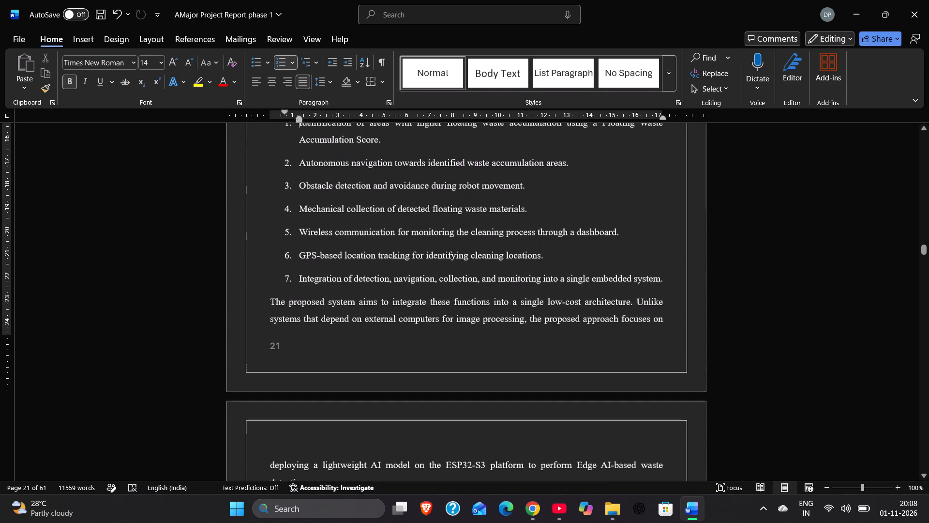
scroll(287, 168, up, 1)
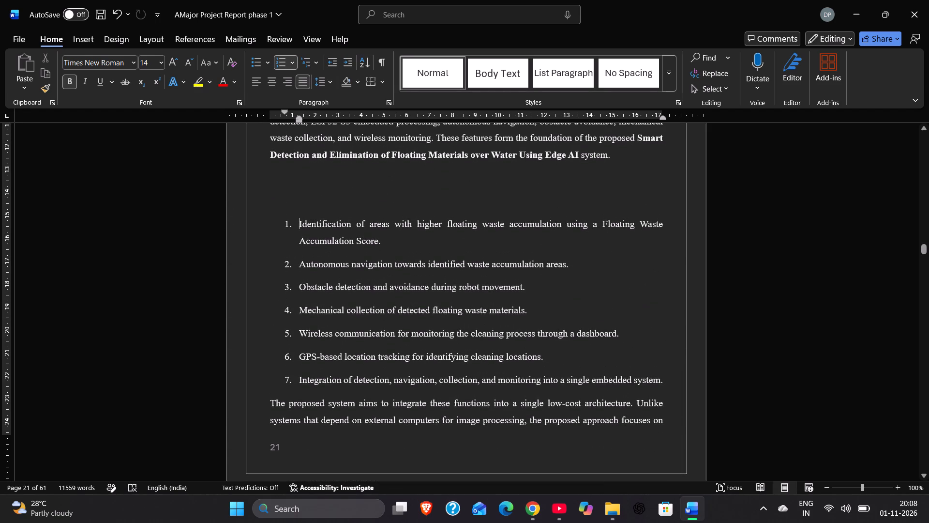
drag(275, 215, 462, 452)
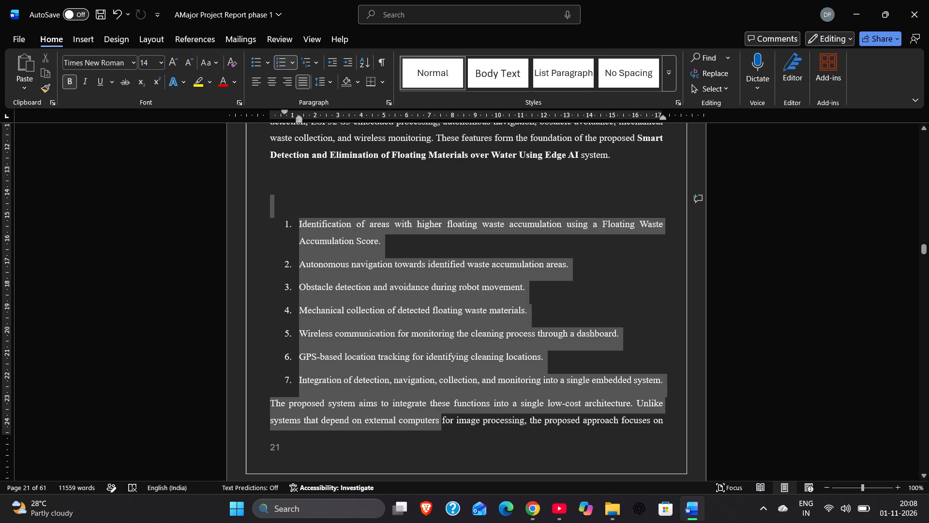
drag(462, 452, 632, 459)
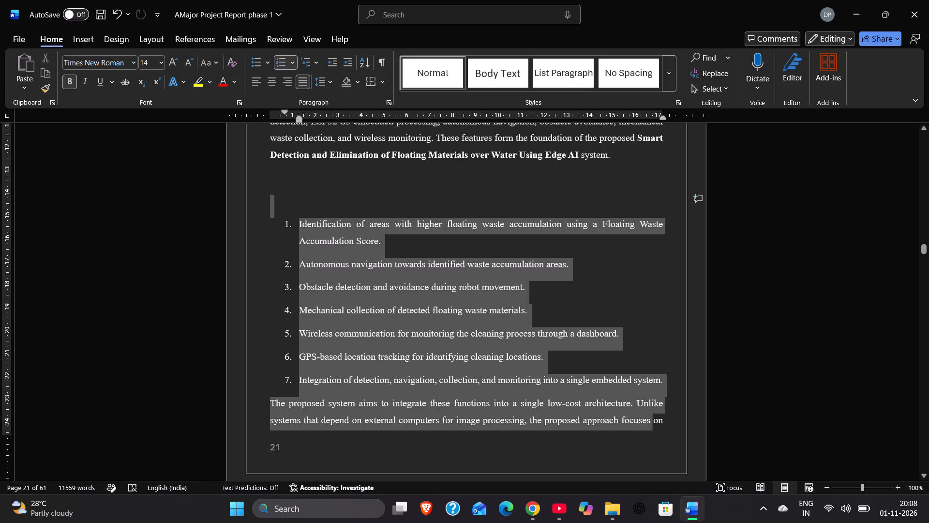
drag(632, 459, 670, 461)
key(BackSpace)
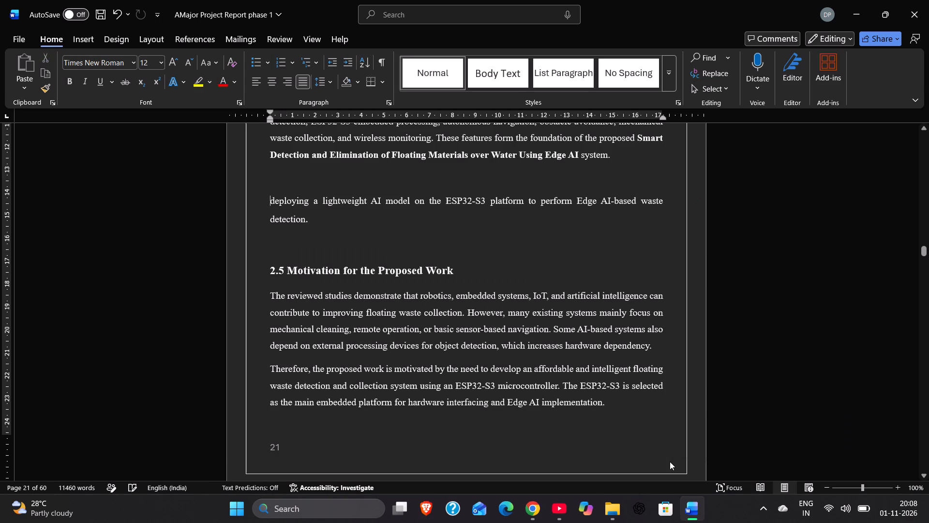
Delete the remaining duplicate text on page 21, from "deploying a lightweight AI model" through the repeated 2.5 Motivation and 2.6 Summary sections.
click(274, 200)
drag(274, 200, 680, 444)
key(BackSpace)
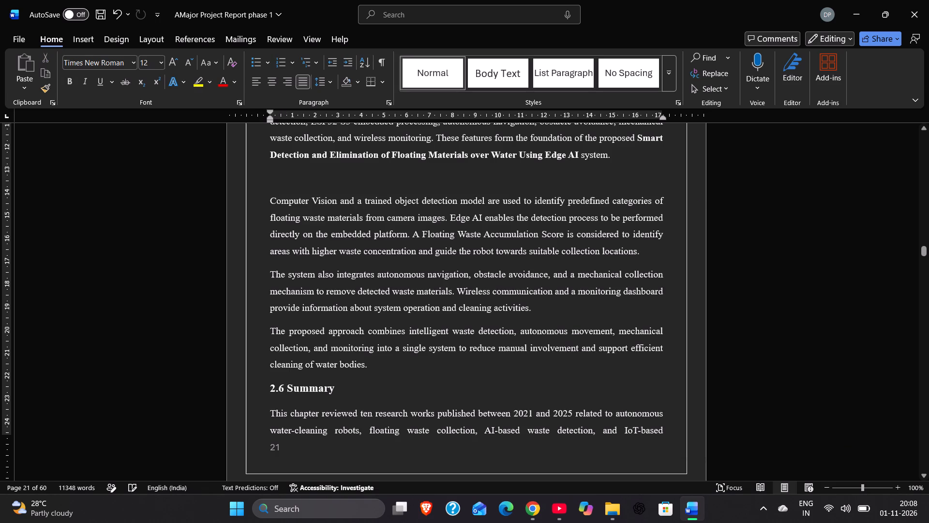
drag(270, 198, 641, 457)
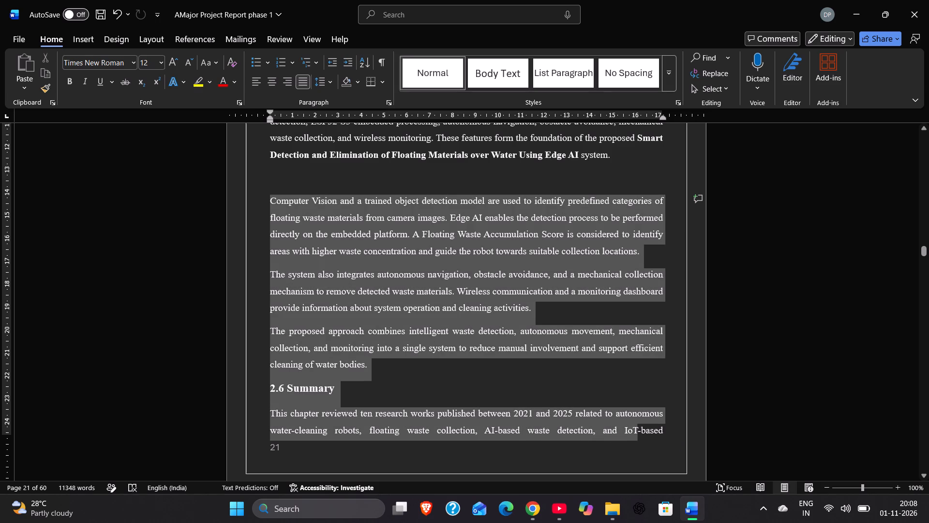
drag(641, 457, 688, 471)
key(BackSpace)
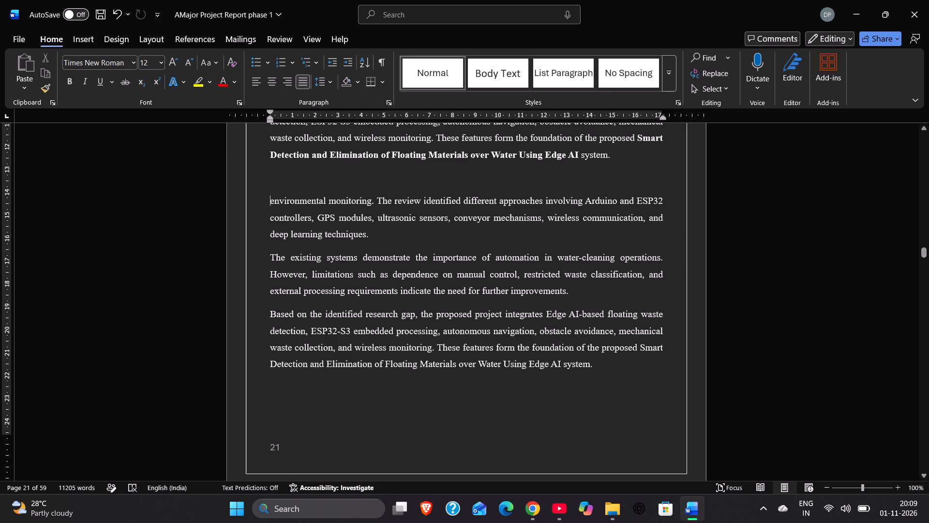
drag(269, 199, 680, 434)
key(BackSpace)
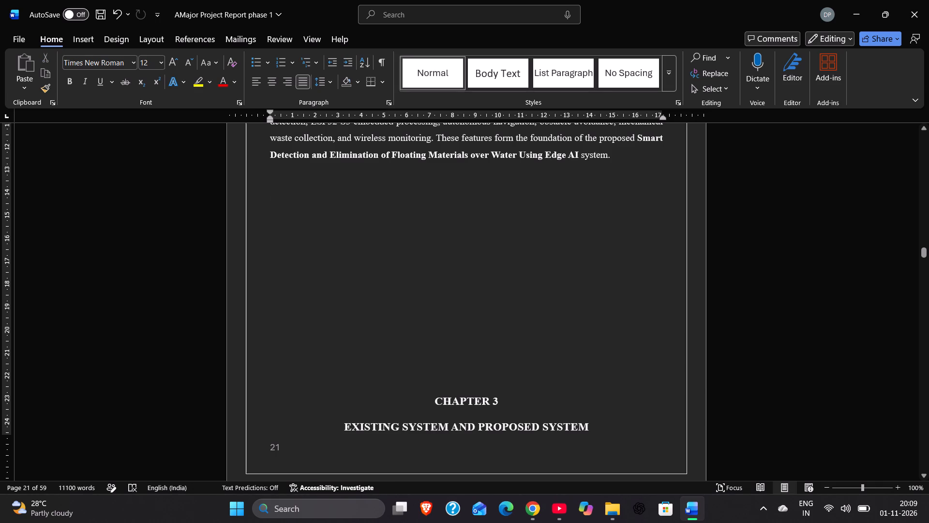
Add two blank lines before the Chapter 3 heading to push it onto the next page.
key(Return)
key(Return)
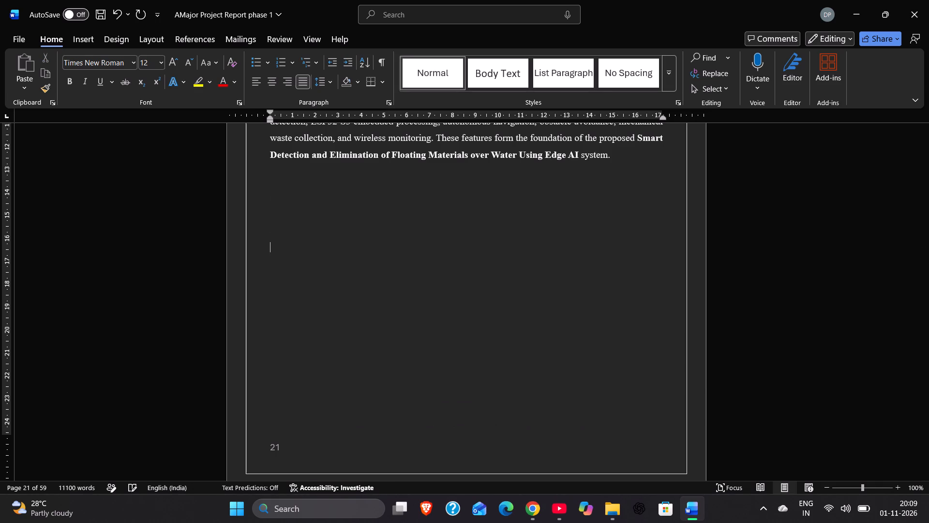
Review the layout and page breaks of Chapter 3, from its heading to its closing page, page 34.
scroll(393, 375, down, 2)
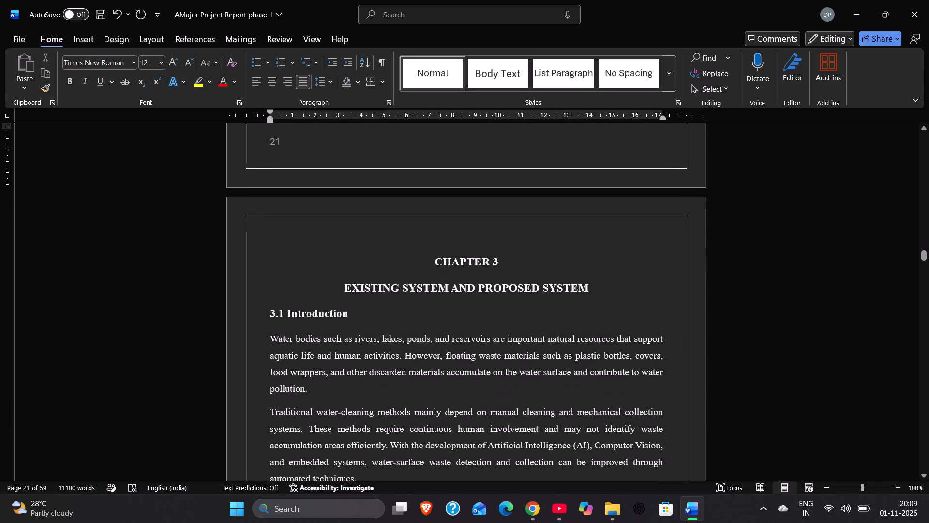
scroll(393, 375, down, 4)
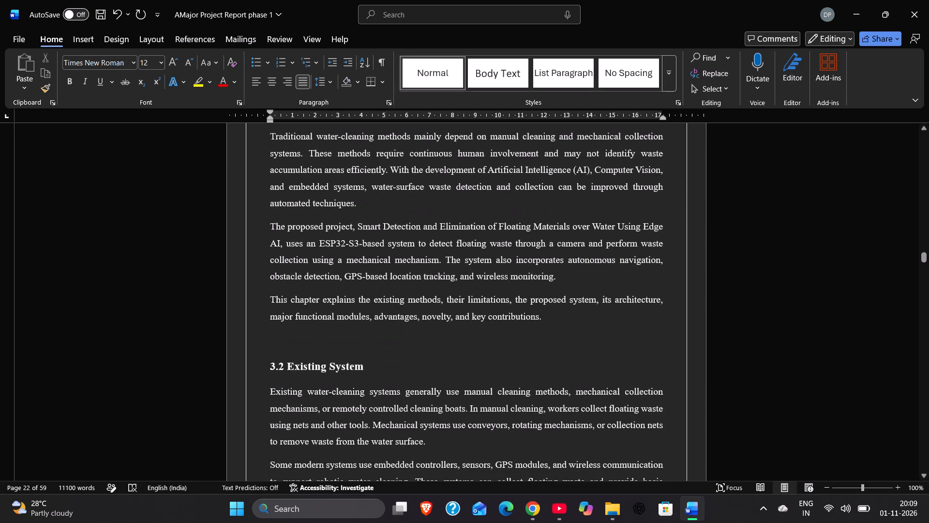
scroll(393, 375, up, 3)
scroll(393, 375, down, 7)
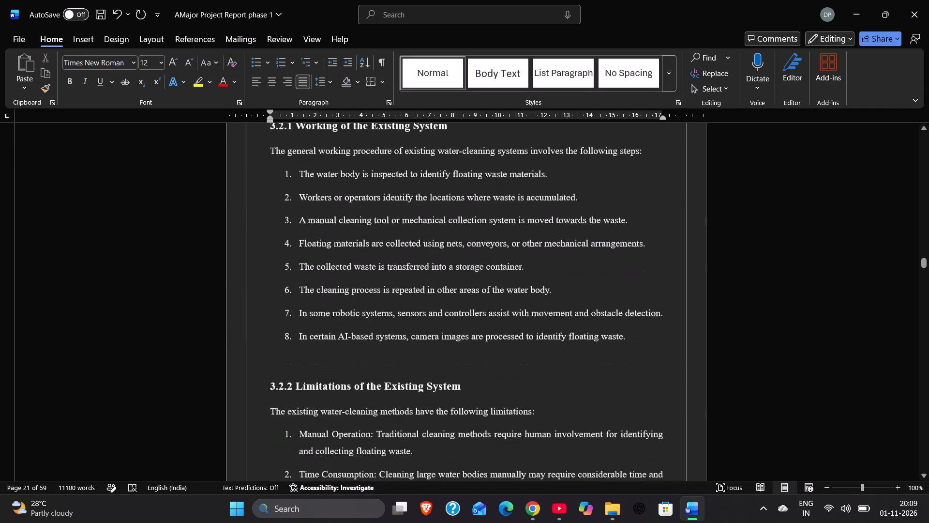
scroll(393, 375, down, 7)
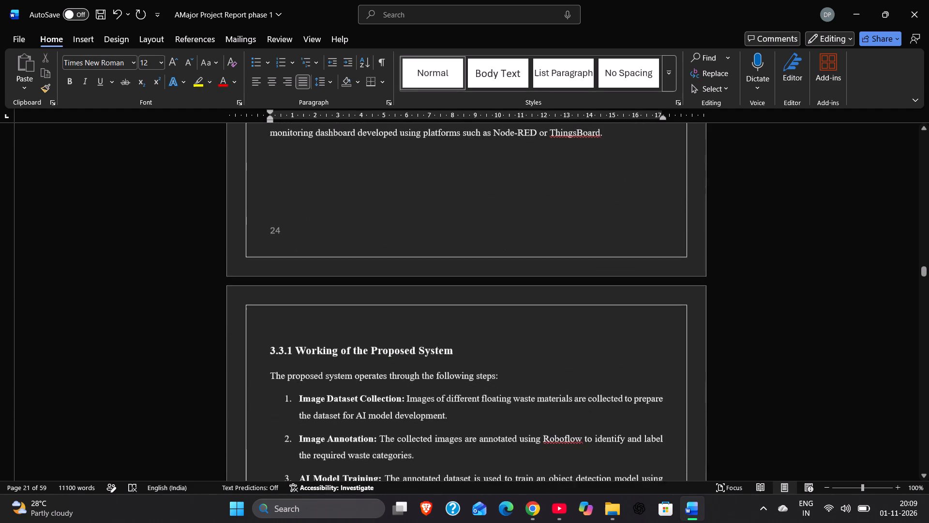
scroll(393, 375, down, 9)
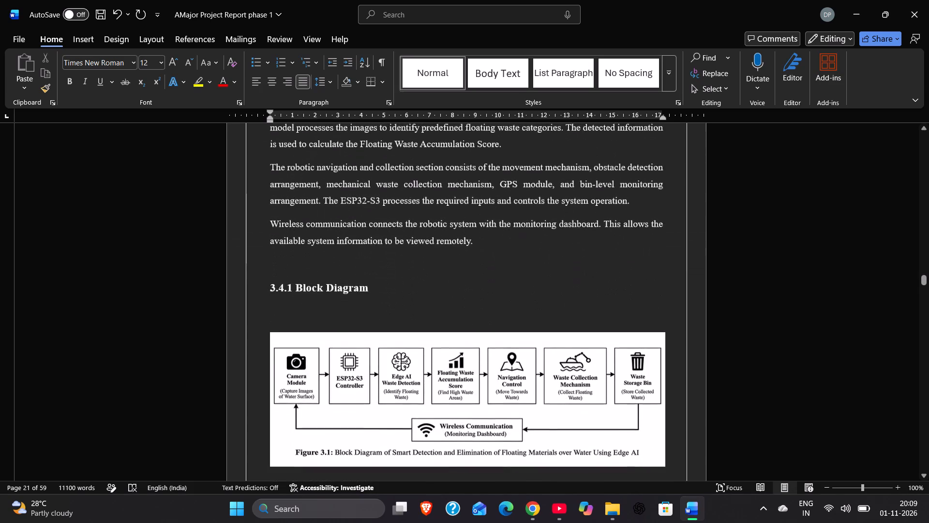
scroll(393, 375, down, 6)
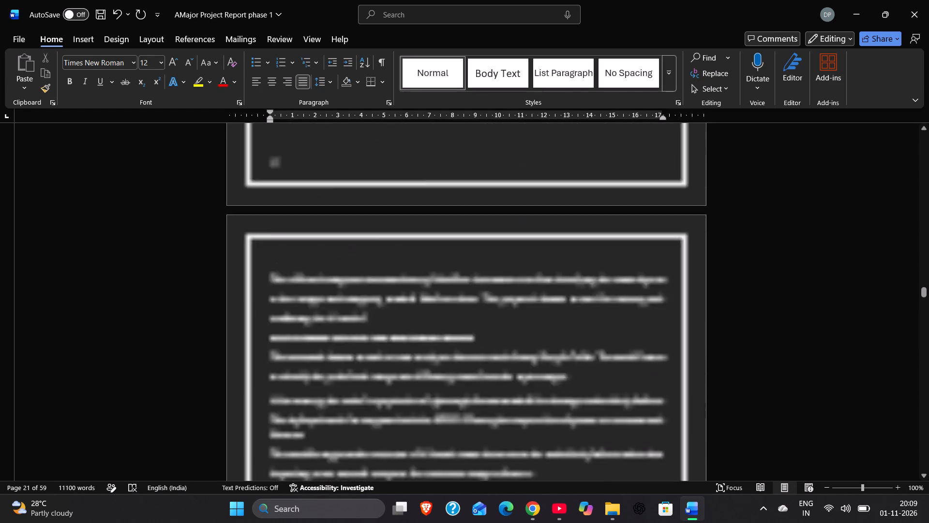
scroll(393, 375, down, 1)
scroll(393, 375, up, 1)
scroll(393, 375, down, 2)
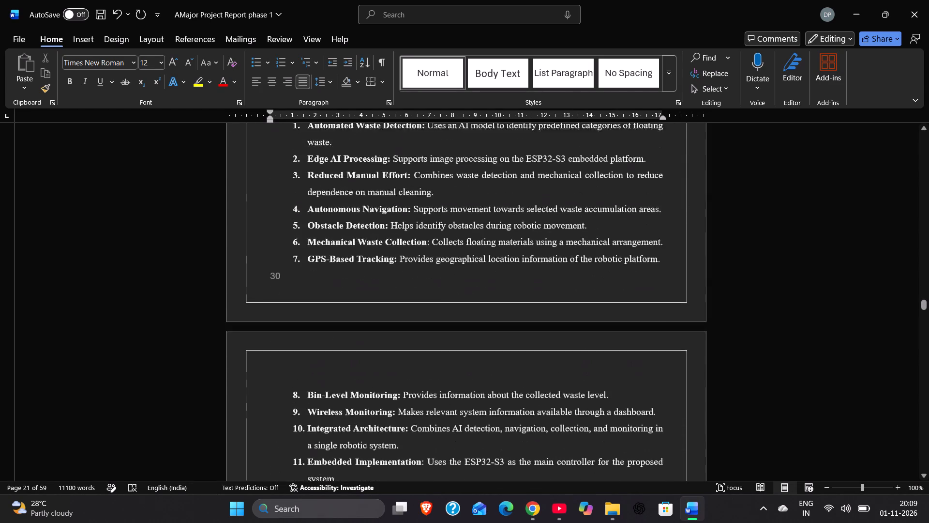
scroll(393, 375, down, 6)
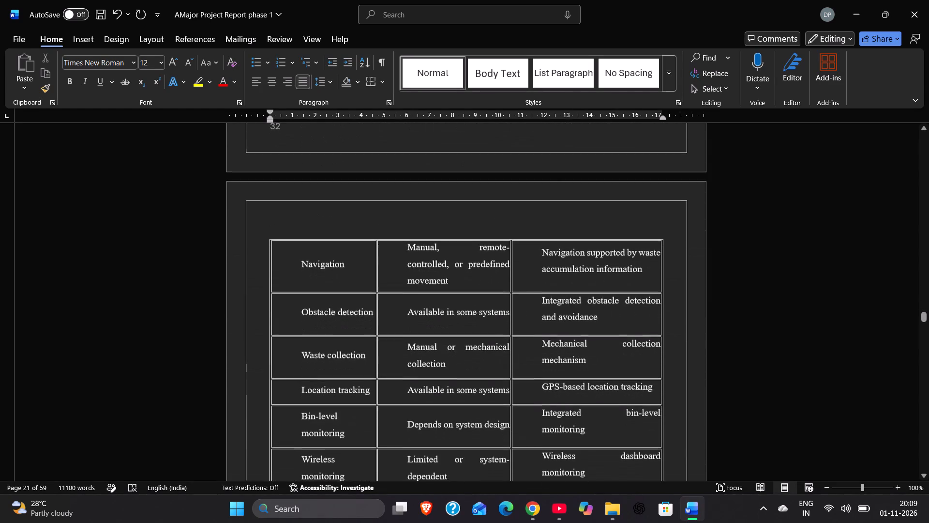
scroll(393, 375, down, 5)
scroll(393, 375, up, 1)
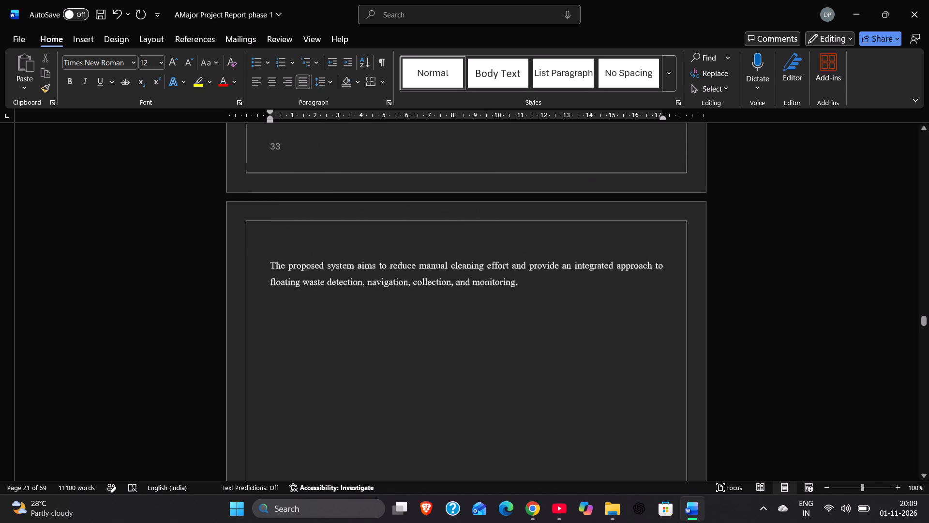
scroll(393, 375, up, 1)
scroll(393, 375, down, 4)
scroll(393, 375, up, 1)
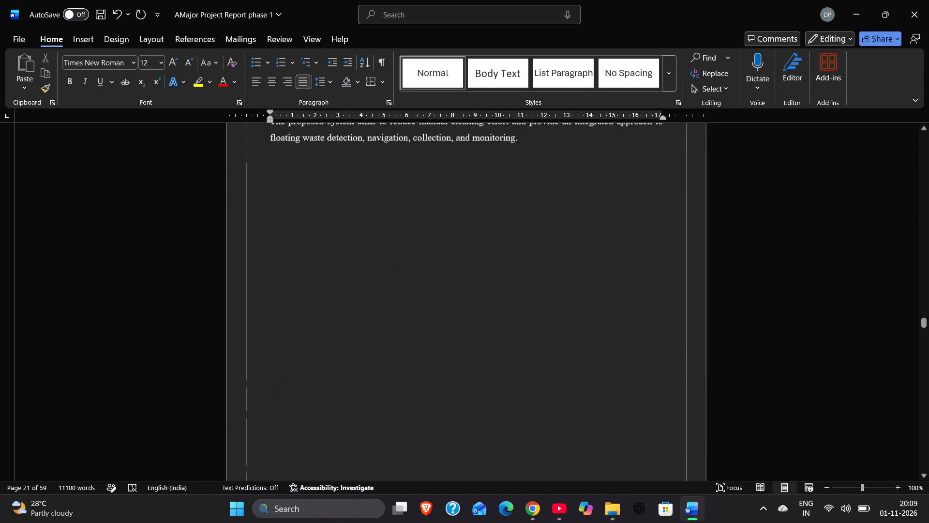
scroll(393, 375, up, 1)
scroll(393, 375, down, 3)
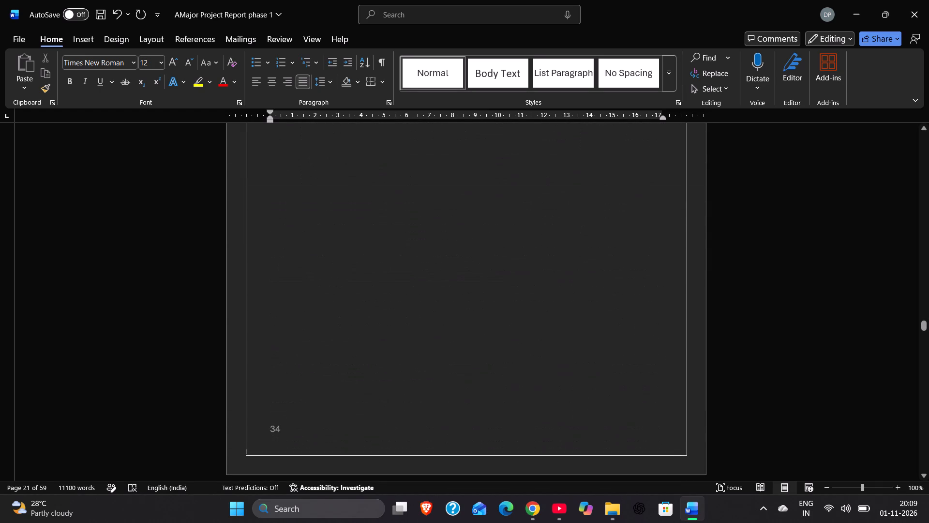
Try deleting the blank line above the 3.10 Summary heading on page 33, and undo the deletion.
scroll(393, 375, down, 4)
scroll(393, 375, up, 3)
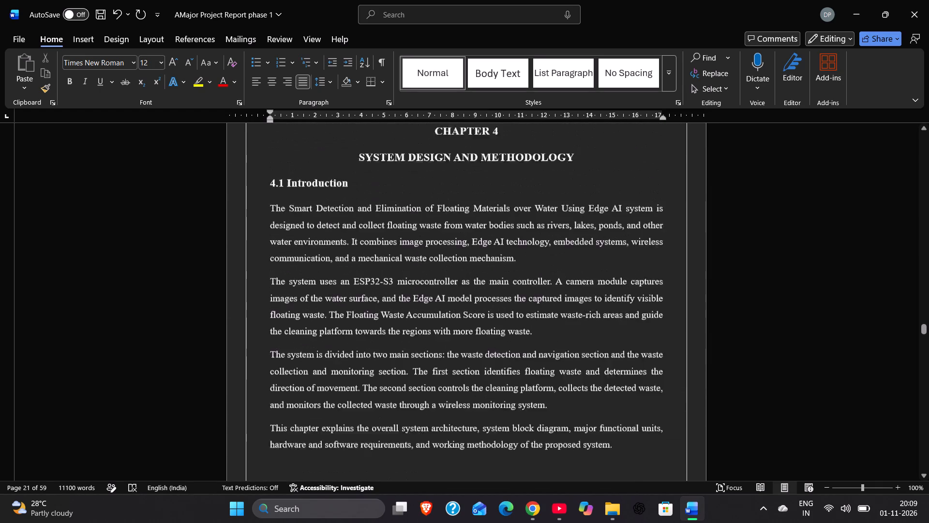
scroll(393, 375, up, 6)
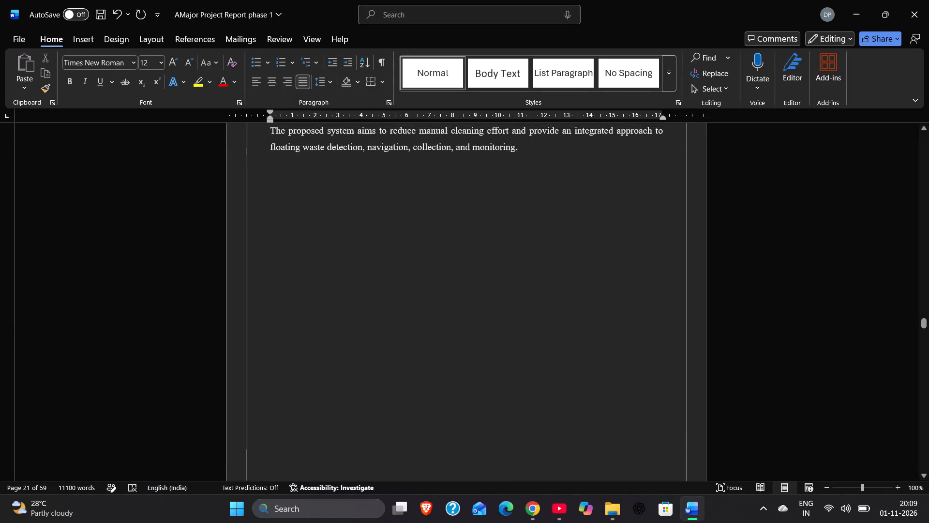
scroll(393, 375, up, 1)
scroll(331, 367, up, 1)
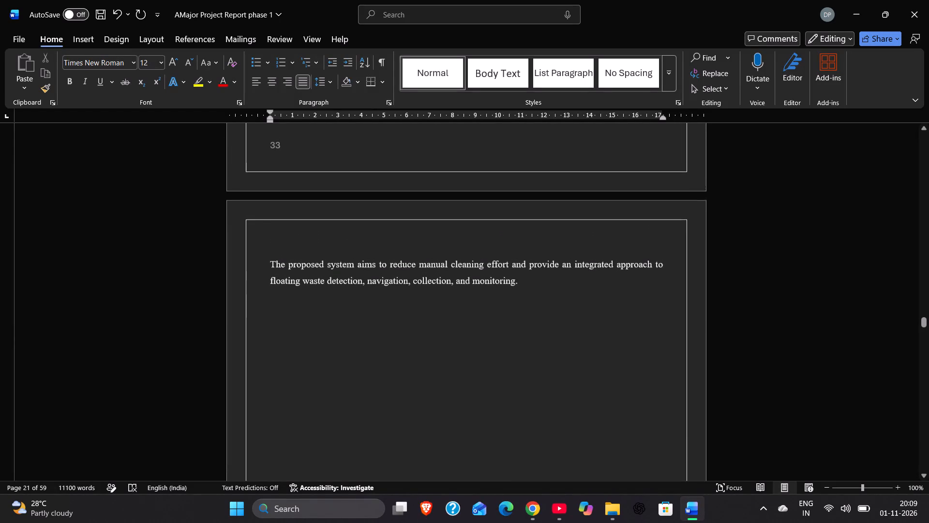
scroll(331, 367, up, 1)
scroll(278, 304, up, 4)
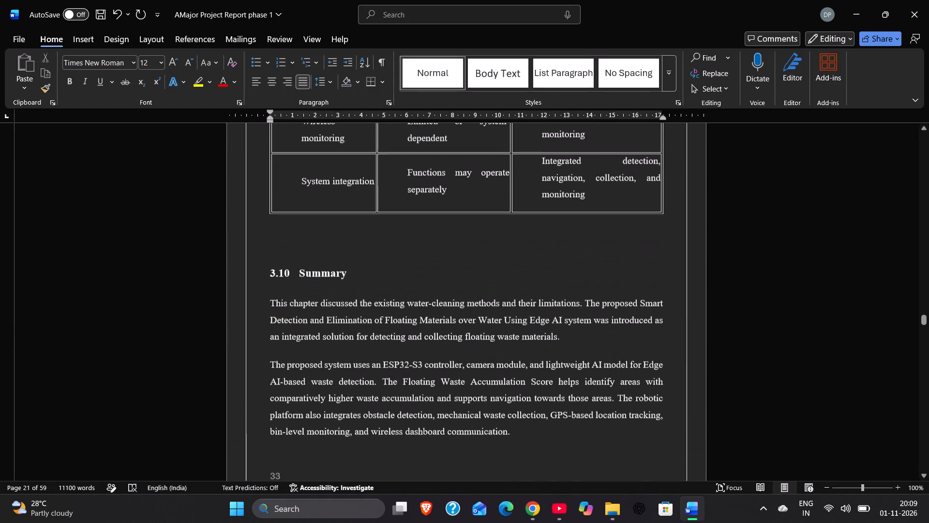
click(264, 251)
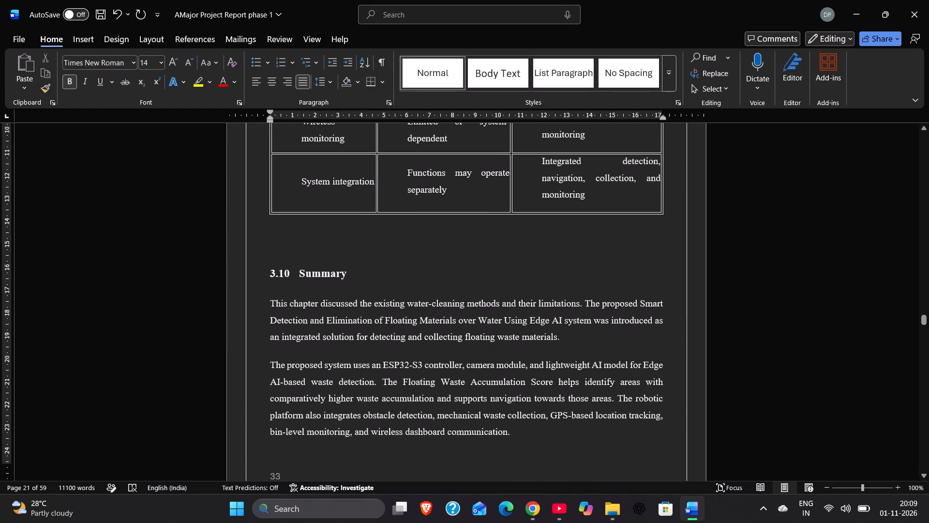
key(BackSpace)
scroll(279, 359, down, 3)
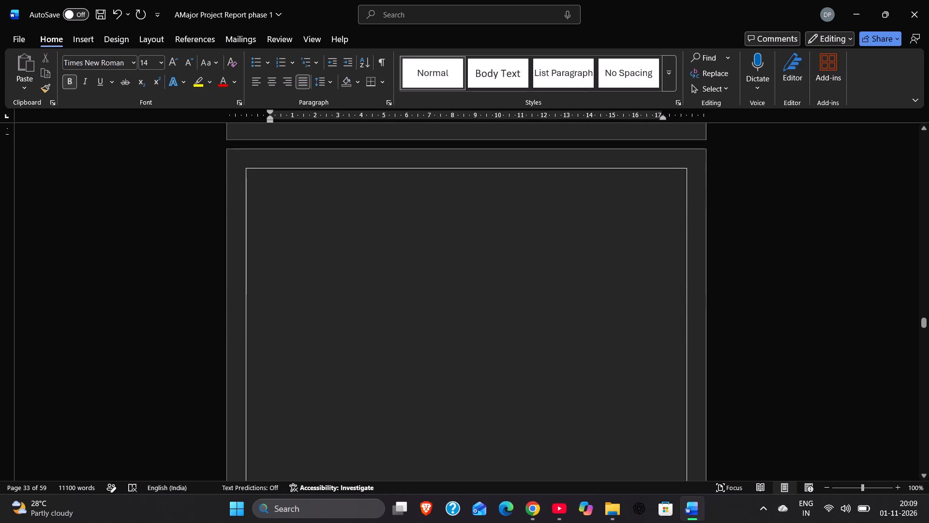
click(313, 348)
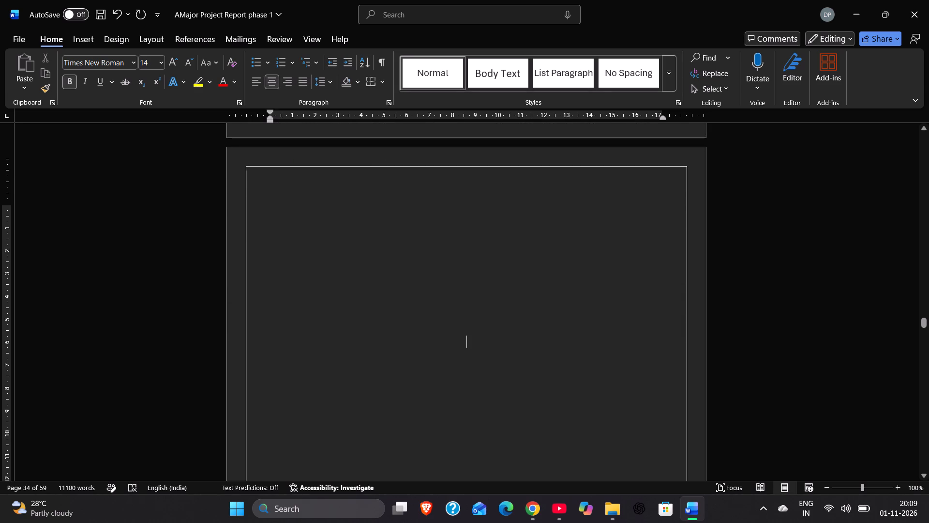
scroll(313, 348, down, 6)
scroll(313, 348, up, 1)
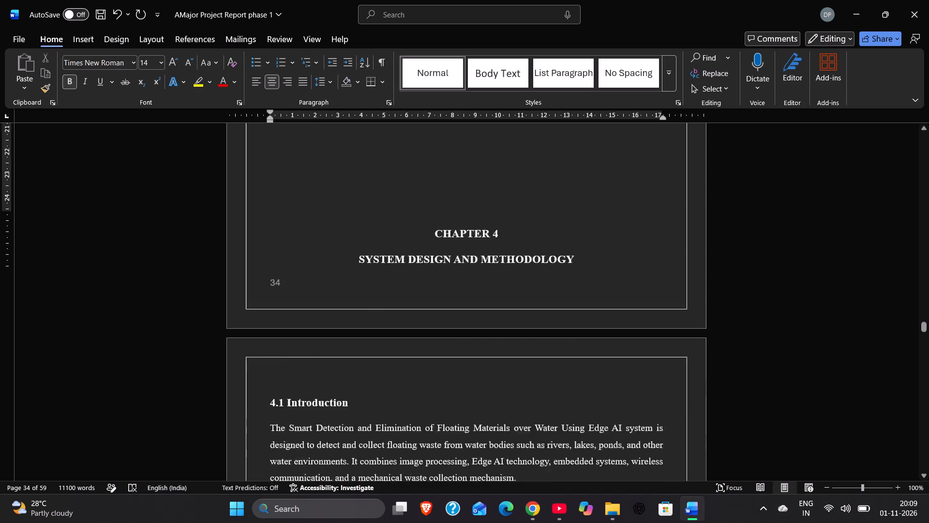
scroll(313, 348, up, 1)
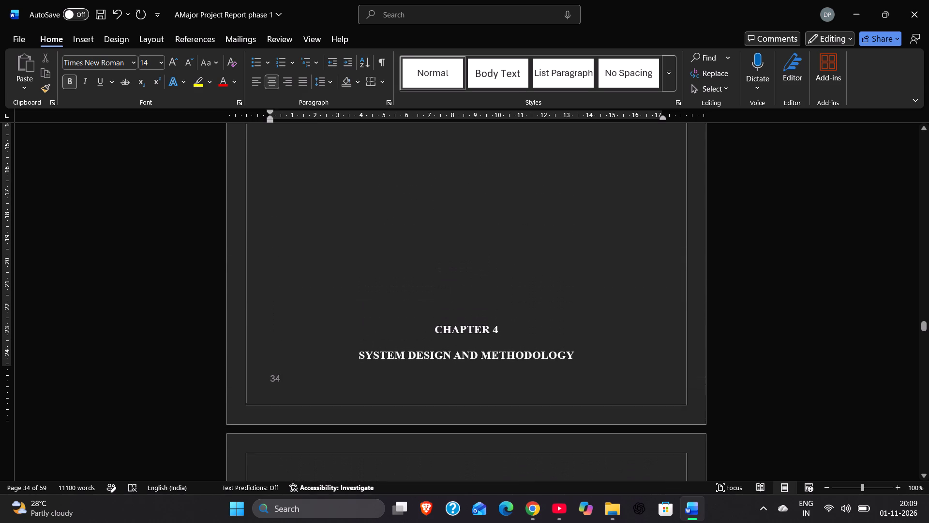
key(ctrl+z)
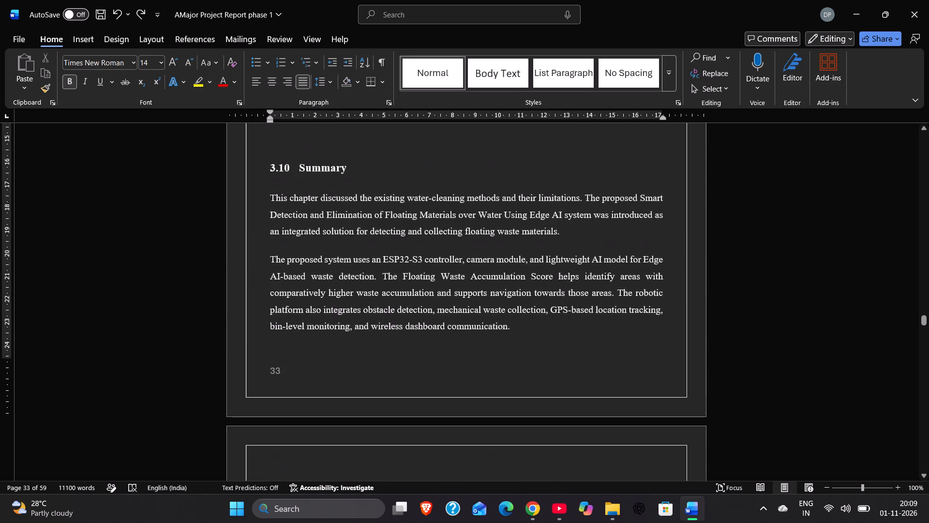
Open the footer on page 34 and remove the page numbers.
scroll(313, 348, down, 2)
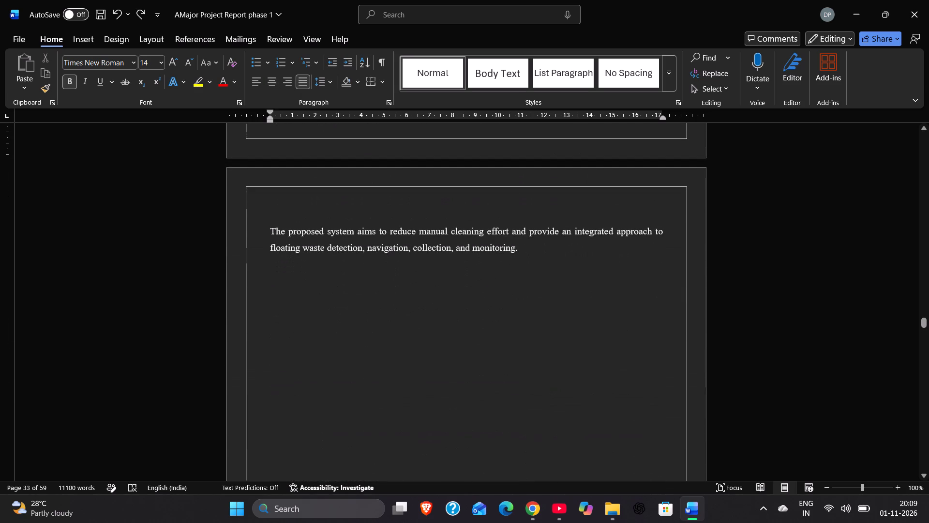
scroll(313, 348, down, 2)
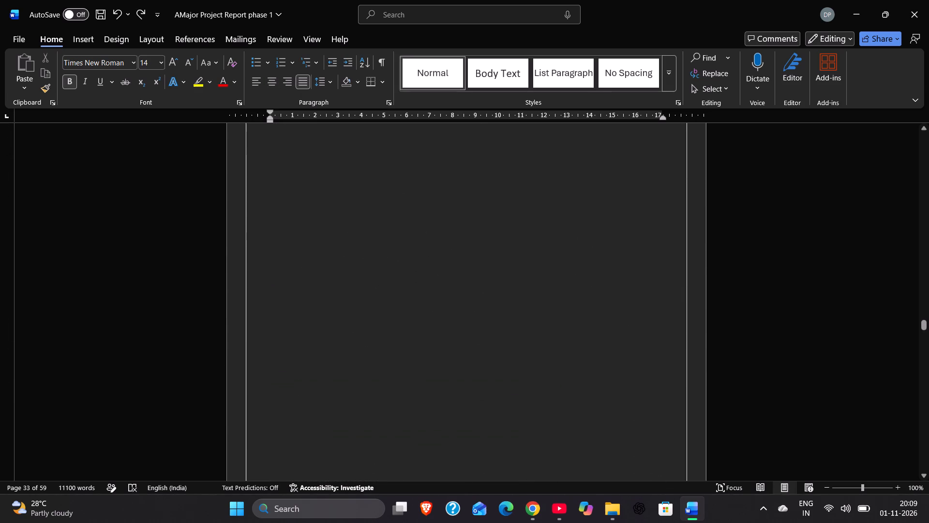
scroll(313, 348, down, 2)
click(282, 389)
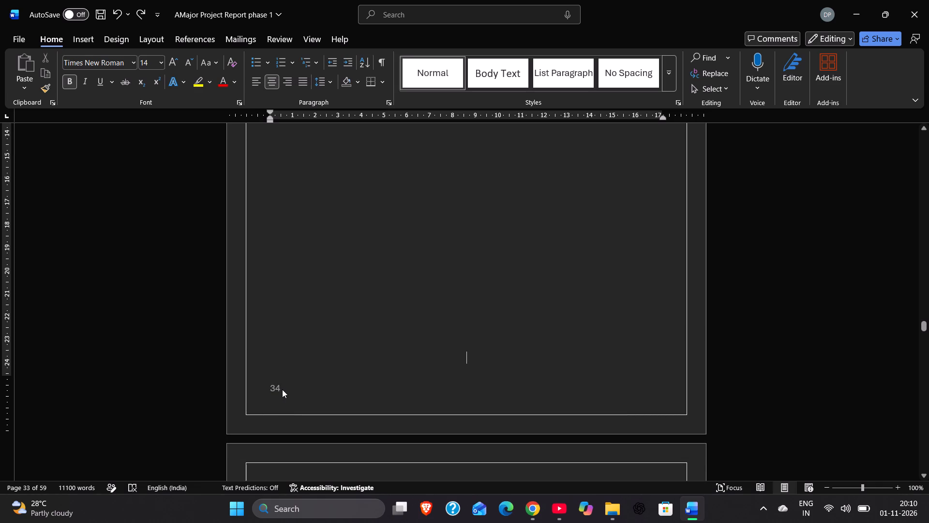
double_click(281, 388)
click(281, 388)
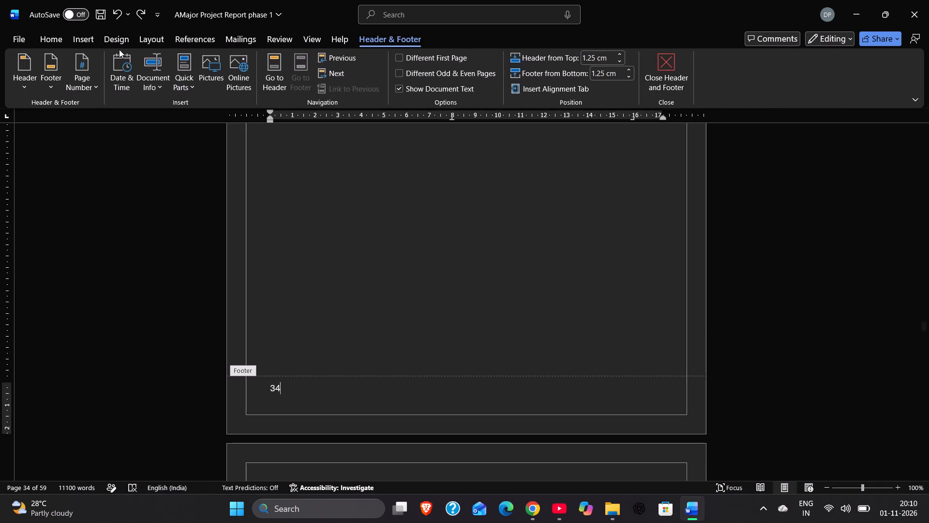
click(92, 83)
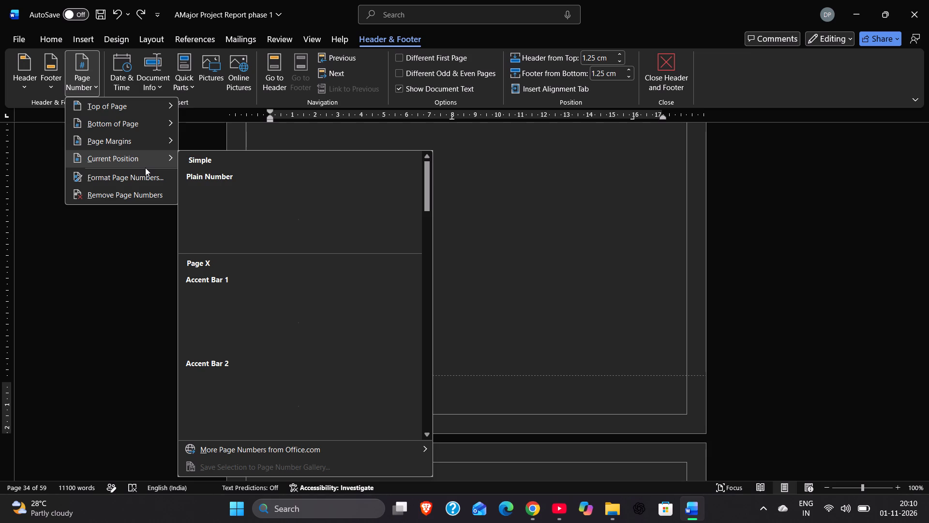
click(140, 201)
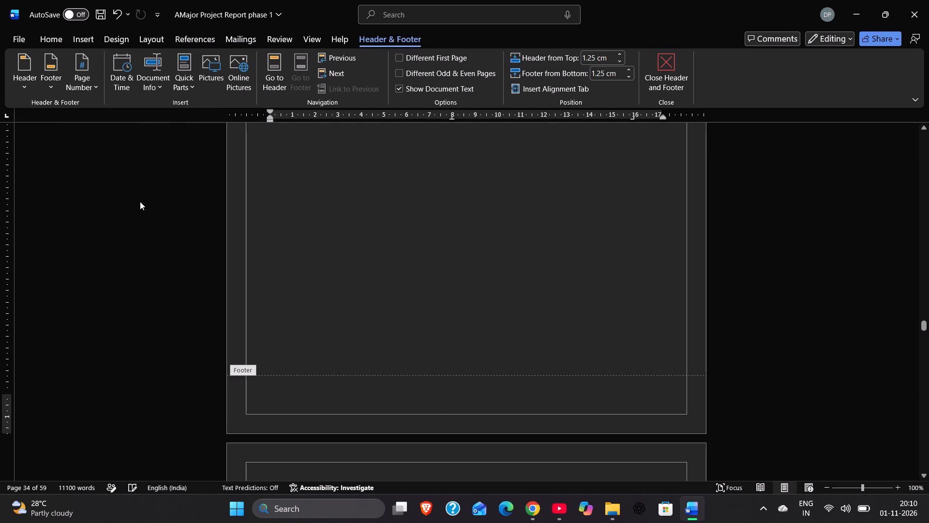
Insert page numbers at the bottom of the page in the Plain Number 1 style and return to the body text.
scroll(366, 318, down, 6)
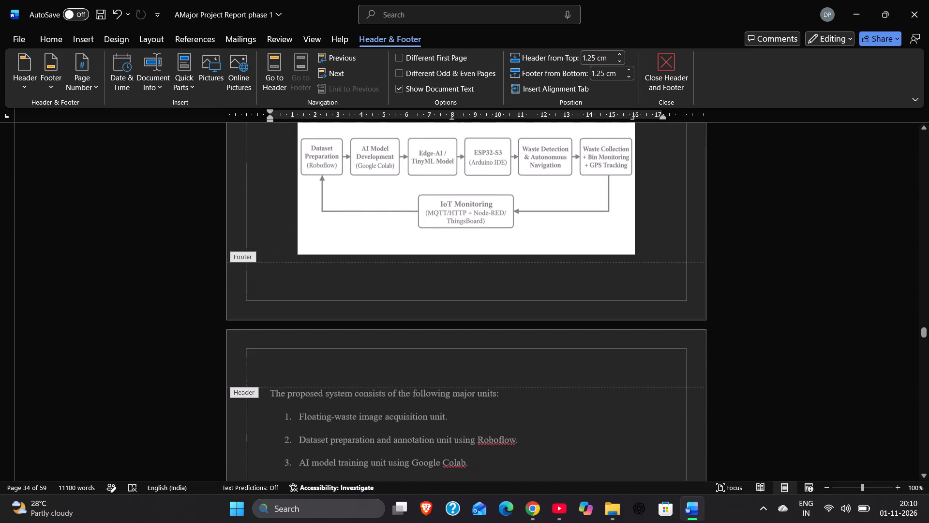
scroll(366, 318, down, 1)
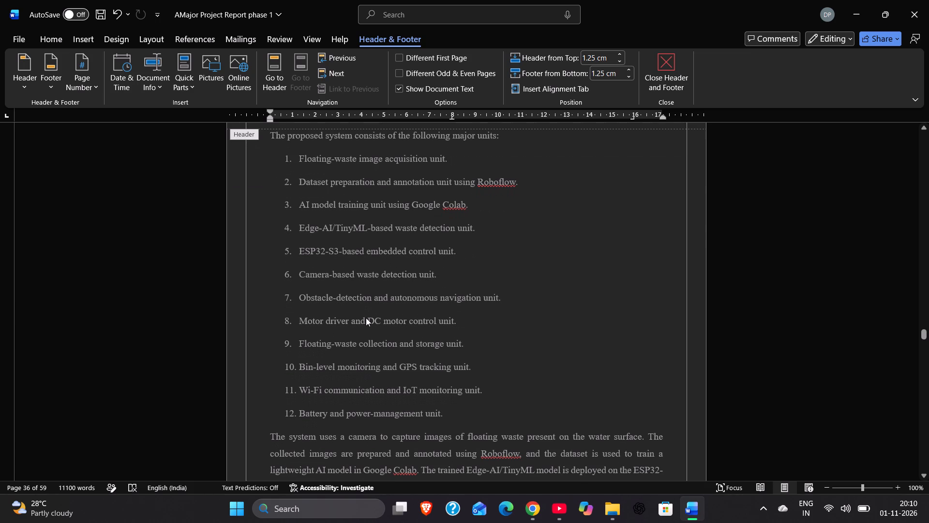
scroll(366, 318, up, 4)
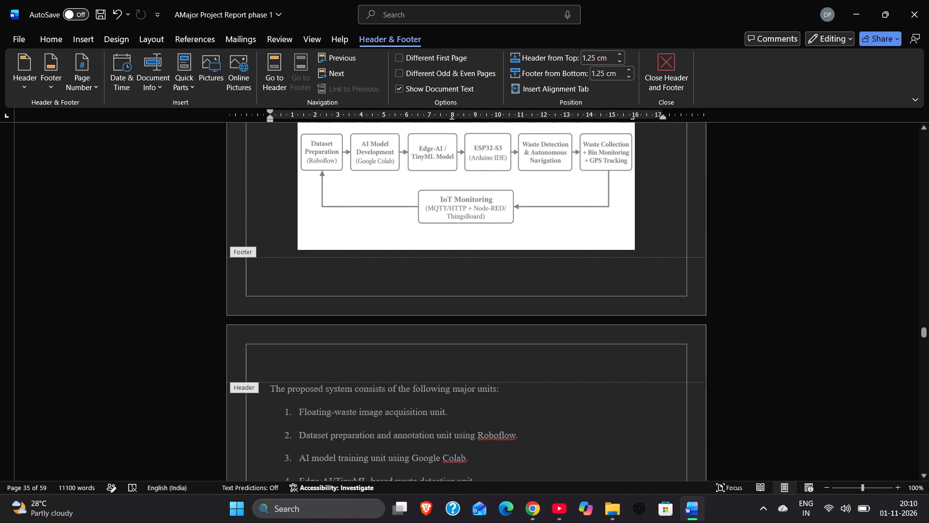
click(91, 91)
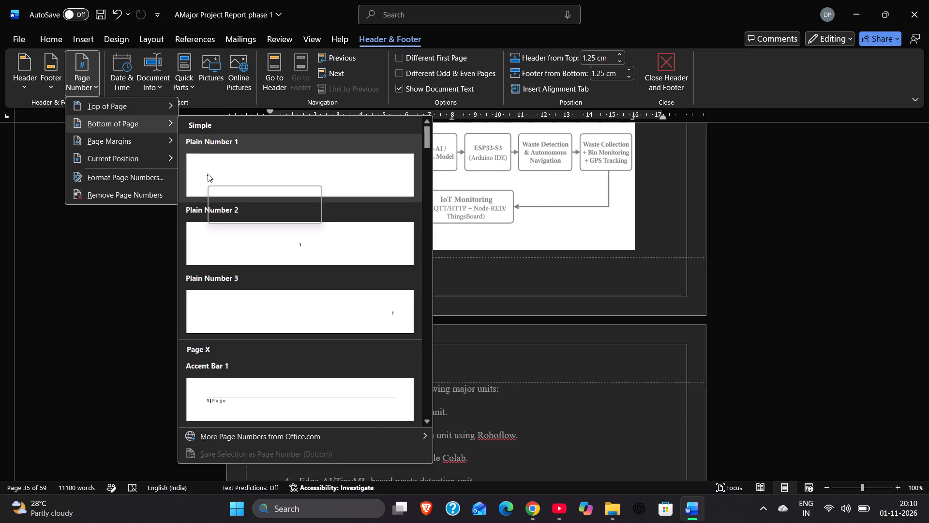
click(236, 173)
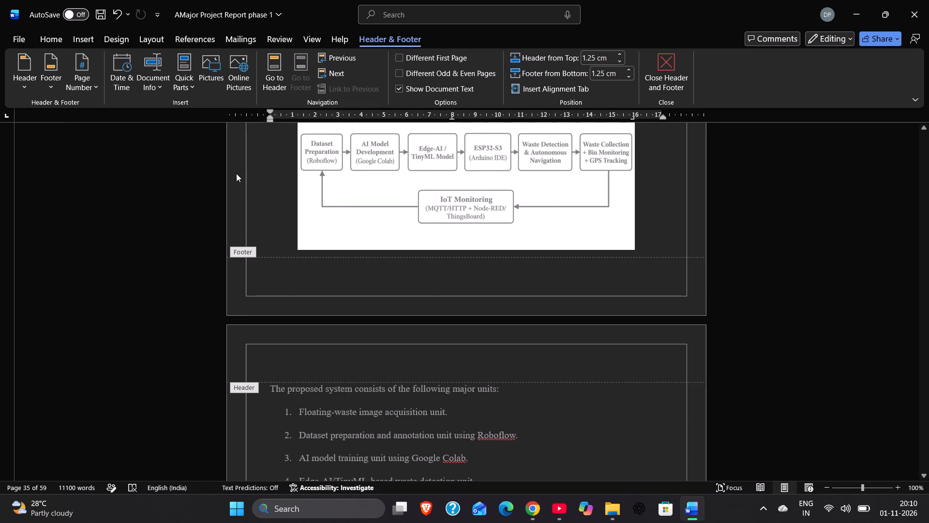
scroll(299, 312, up, 3)
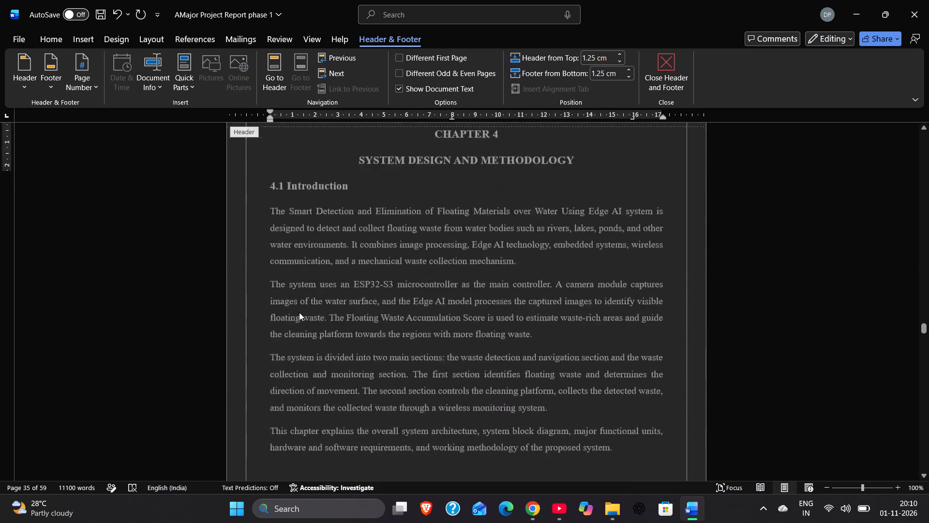
scroll(299, 312, up, 4)
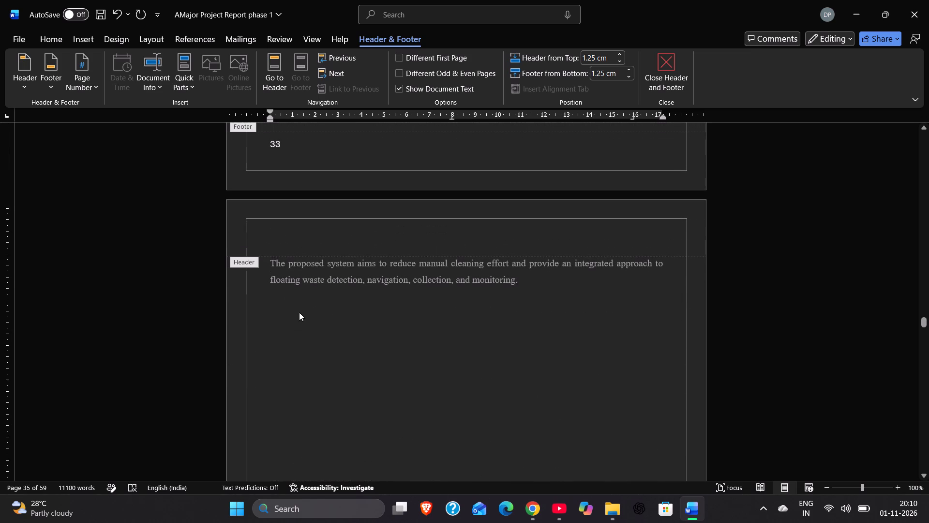
scroll(299, 312, up, 1)
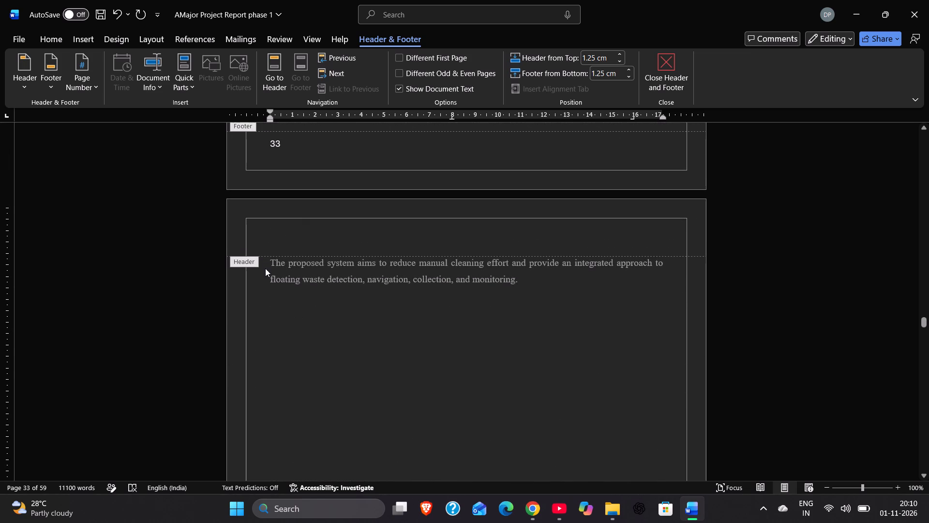
scroll(298, 258, up, 2)
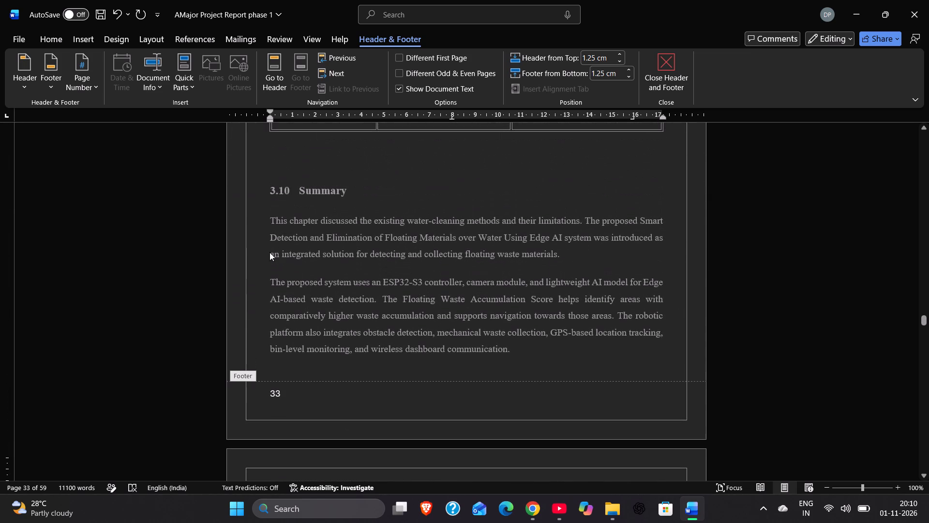
click(162, 249)
click(285, 277)
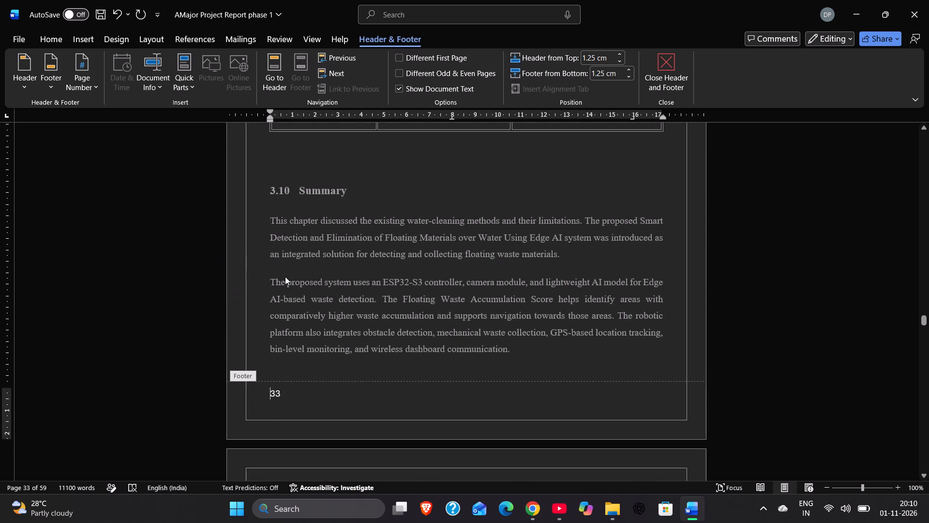
double_click(293, 284)
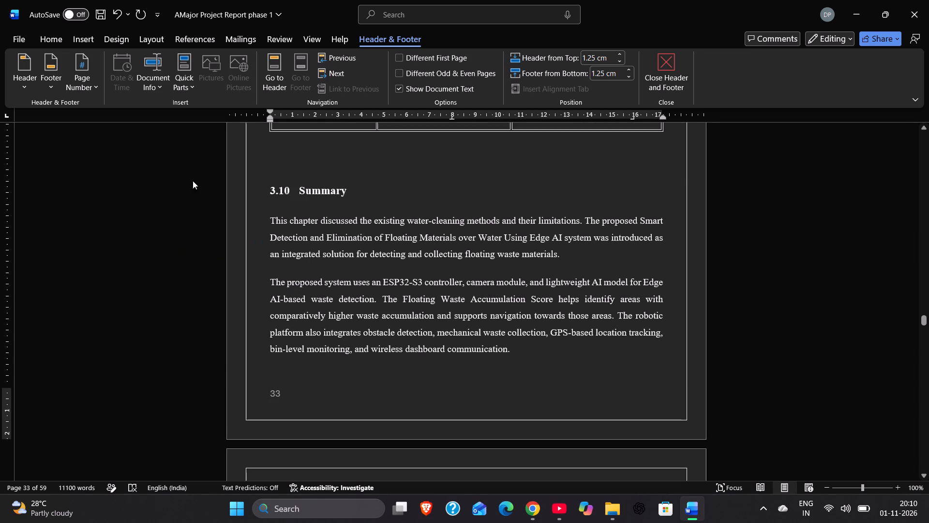
Delete one blank line above the 3.10 Summary heading on page 33 to pull its last paragraph back onto that page.
click(185, 181)
click(330, 242)
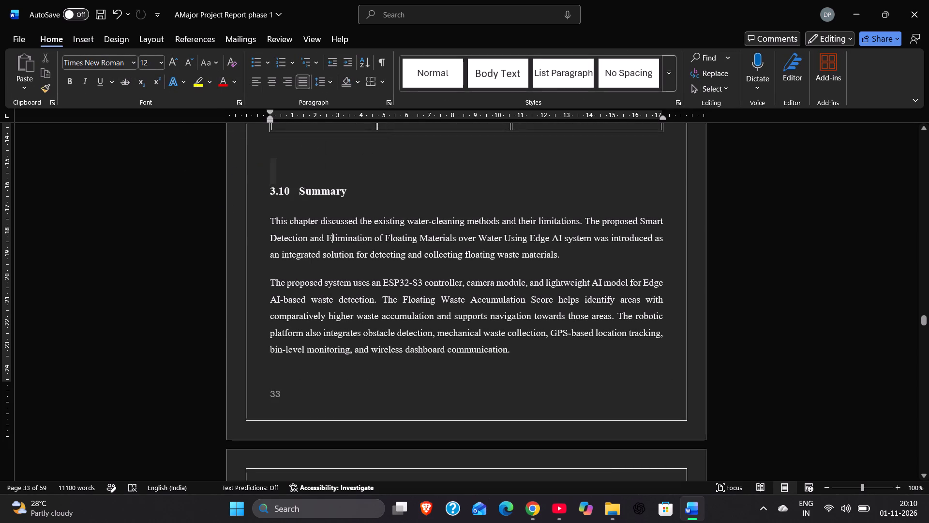
click(272, 176)
key(Down)
key(Up)
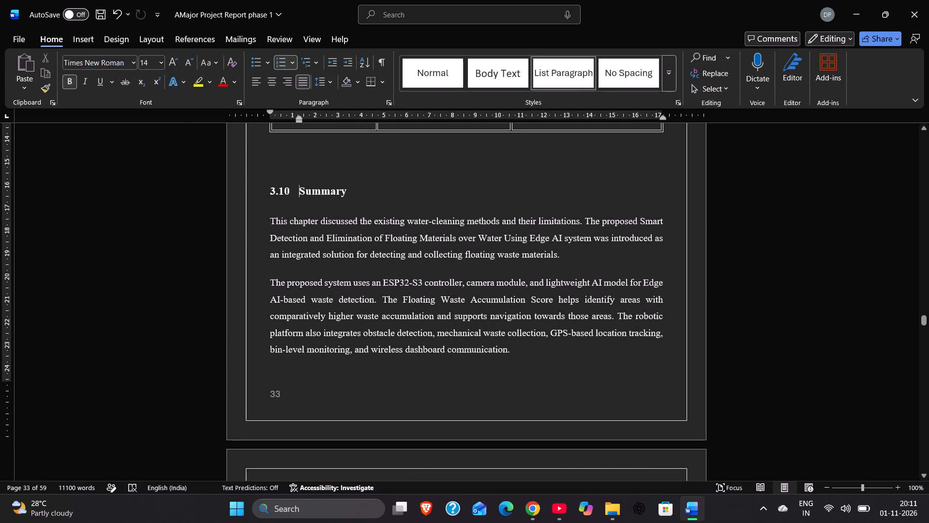
key(BackSpace)
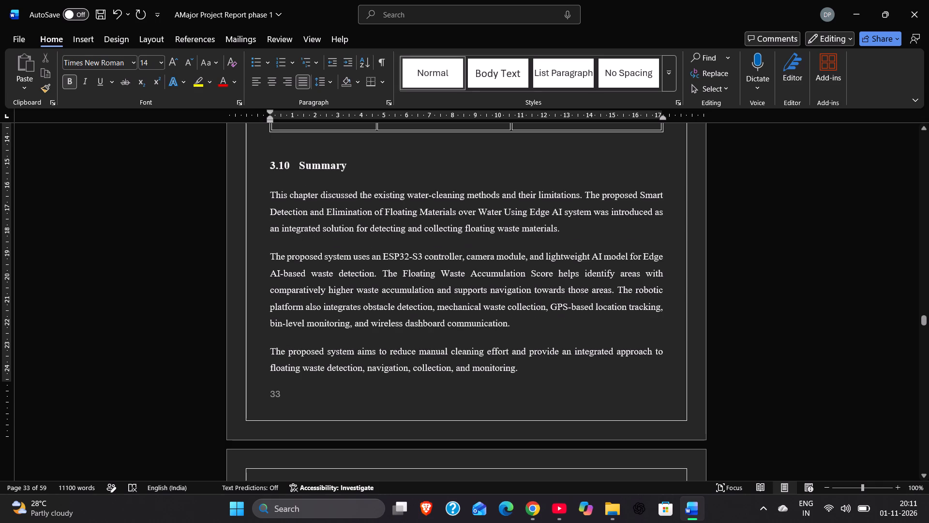
Delete the blank lines at the top of page 34 back to the end of the 3.10 Summary text on page 33.
scroll(301, 282, down, 4)
right_click(301, 282)
click(301, 282)
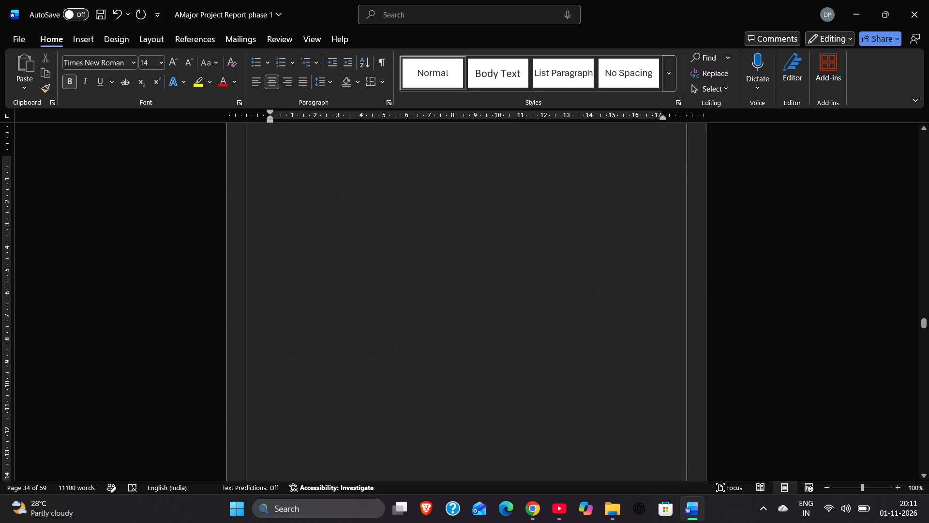
key(BackSpace)
key(BackSpace)
key(BackSpace)
key(BackSpace)
key(BackSpace)
key(BackSpace)
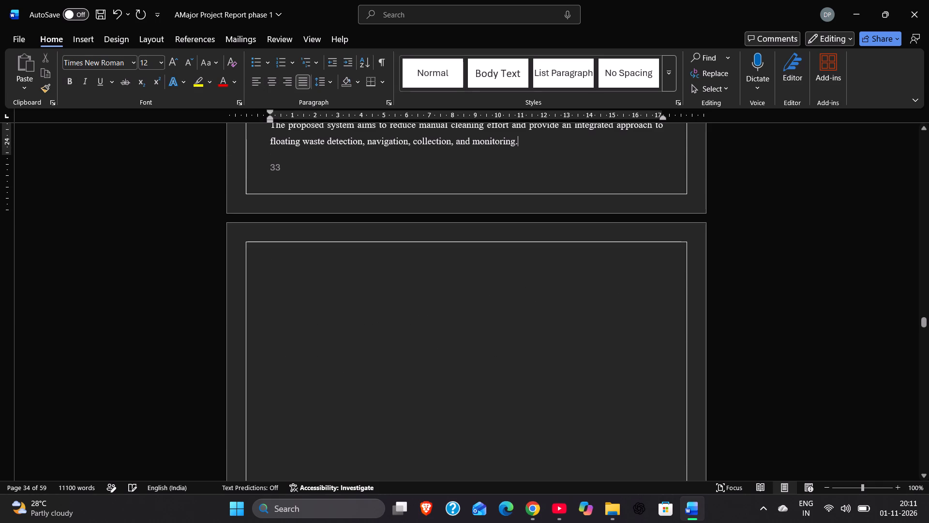
scroll(313, 472, down, 6)
scroll(313, 472, up, 2)
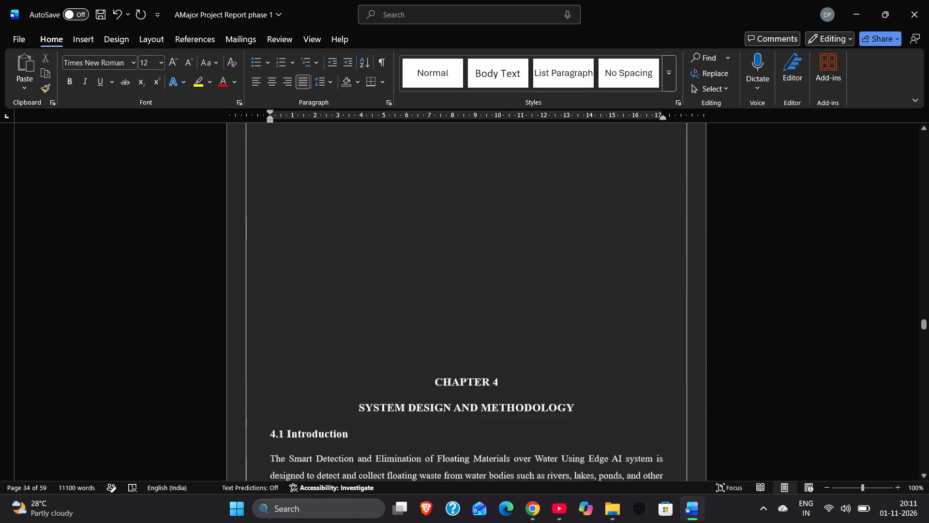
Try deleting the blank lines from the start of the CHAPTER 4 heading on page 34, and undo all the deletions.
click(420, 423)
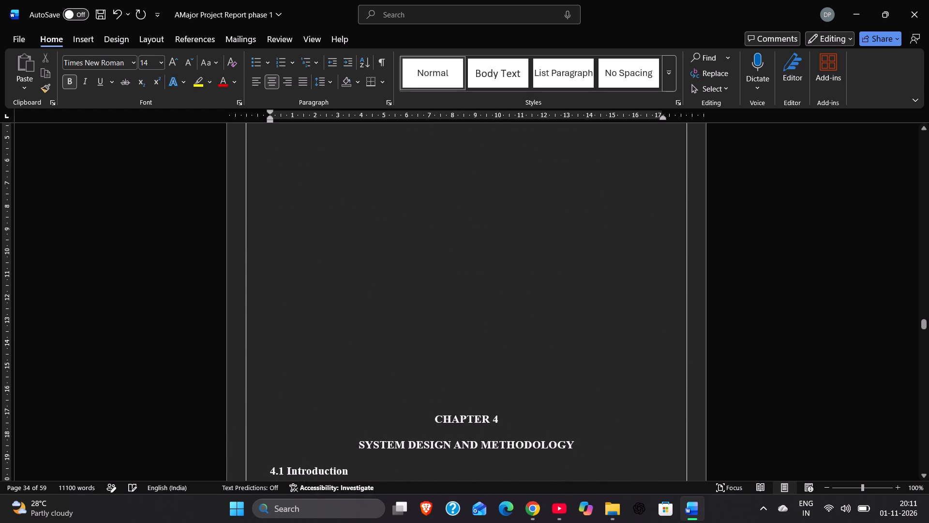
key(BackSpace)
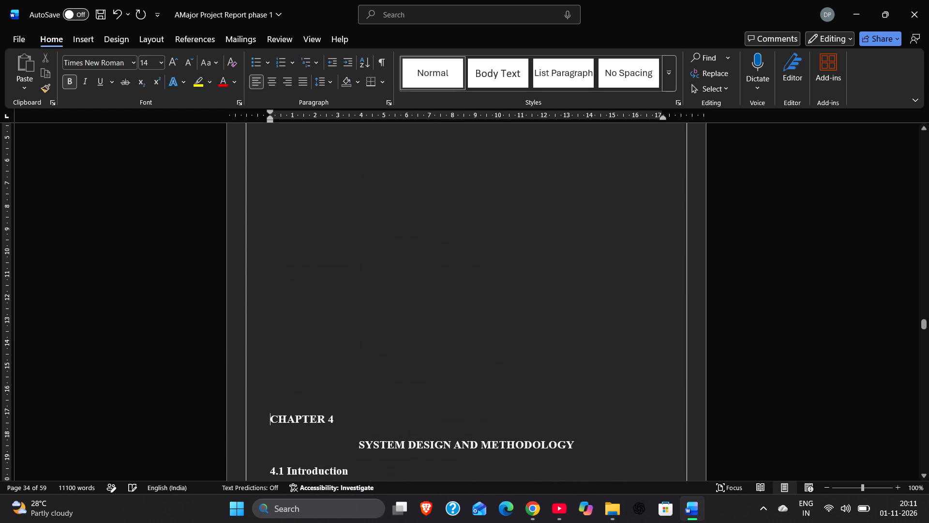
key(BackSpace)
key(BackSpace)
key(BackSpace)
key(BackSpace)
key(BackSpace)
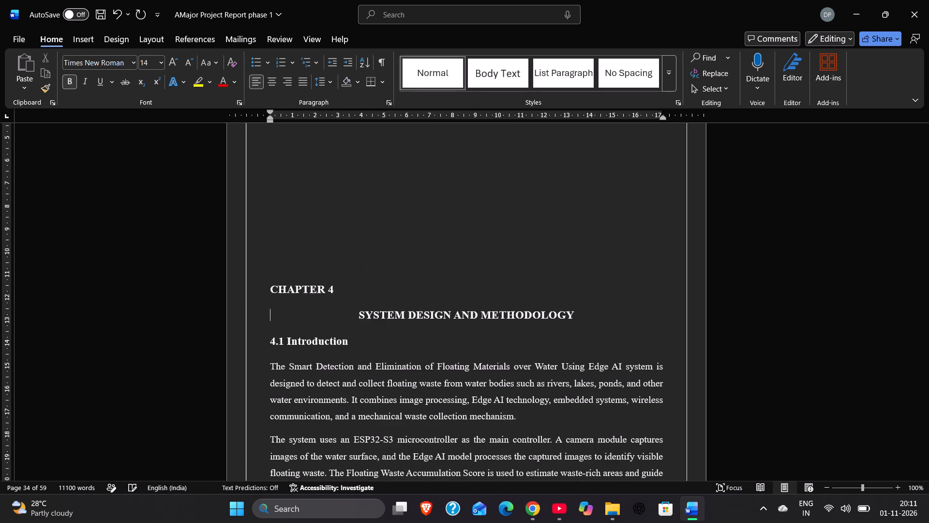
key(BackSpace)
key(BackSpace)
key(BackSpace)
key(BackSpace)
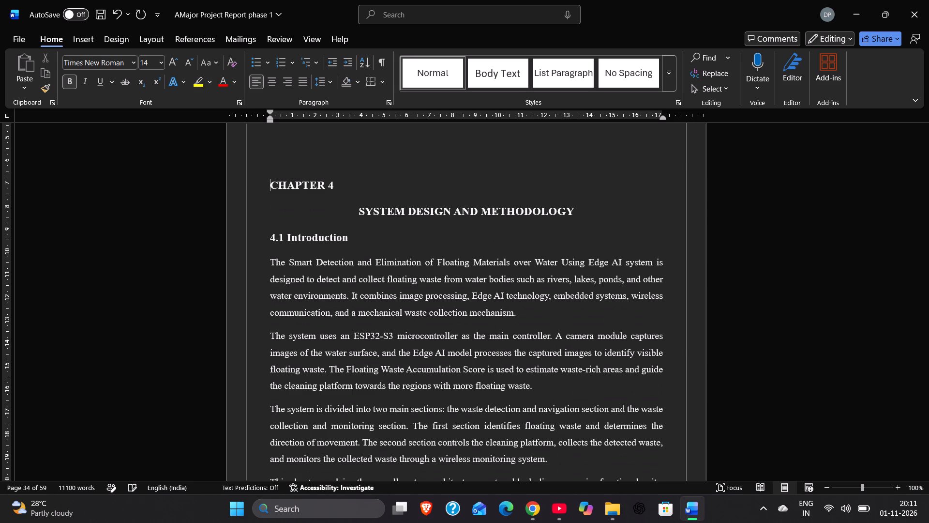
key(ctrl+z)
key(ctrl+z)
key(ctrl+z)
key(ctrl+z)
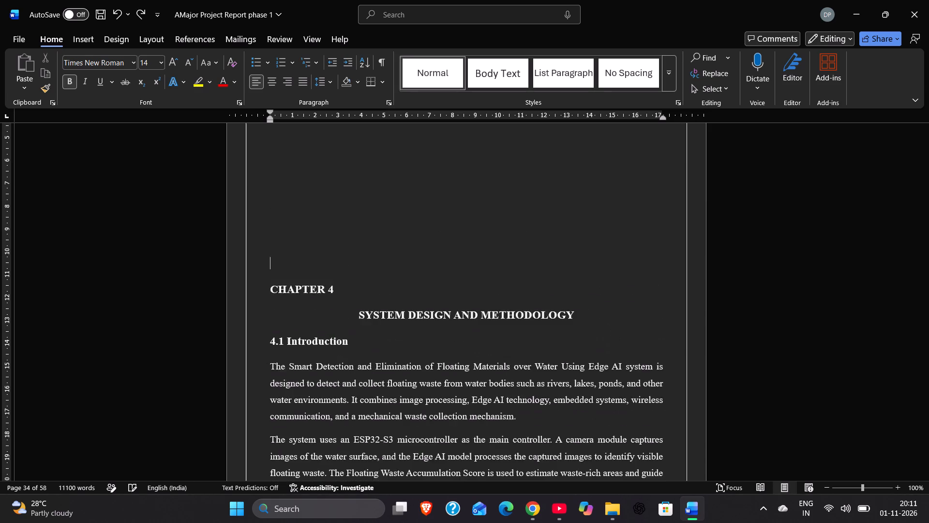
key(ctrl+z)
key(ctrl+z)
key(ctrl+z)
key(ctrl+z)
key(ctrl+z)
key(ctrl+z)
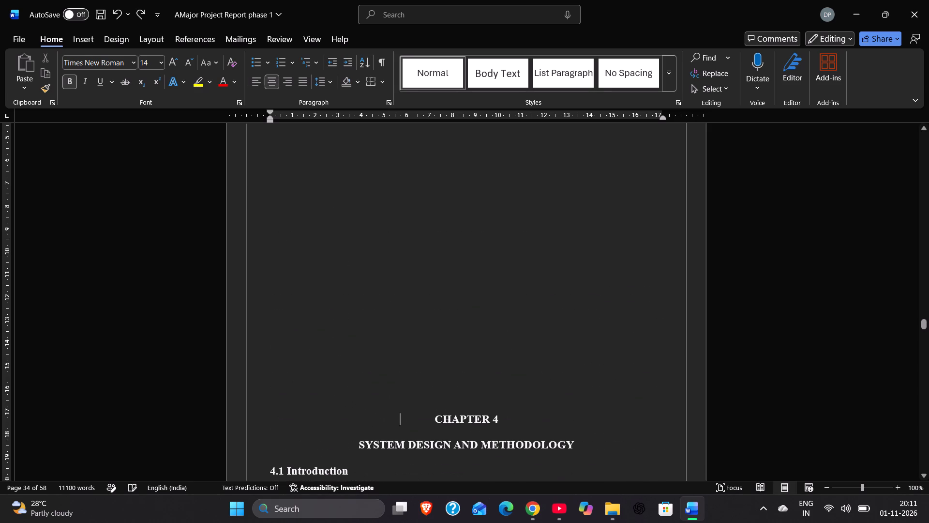
Delete blank lines above the CHAPTER 4 heading on page 34, working from an empty line above it so the heading stays centred.
click(296, 366)
key(BackSpace)
key(BackSpace)
key(BackSpace)
key(BackSpace)
key(BackSpace)
key(BackSpace)
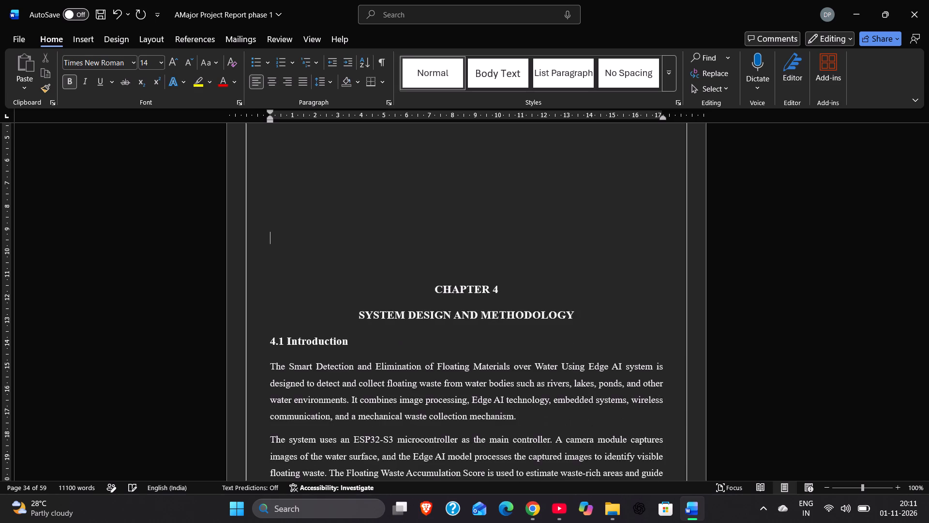
key(BackSpace)
key(BackSpace)
key(BackSpace)
key(BackSpace)
key(BackSpace)
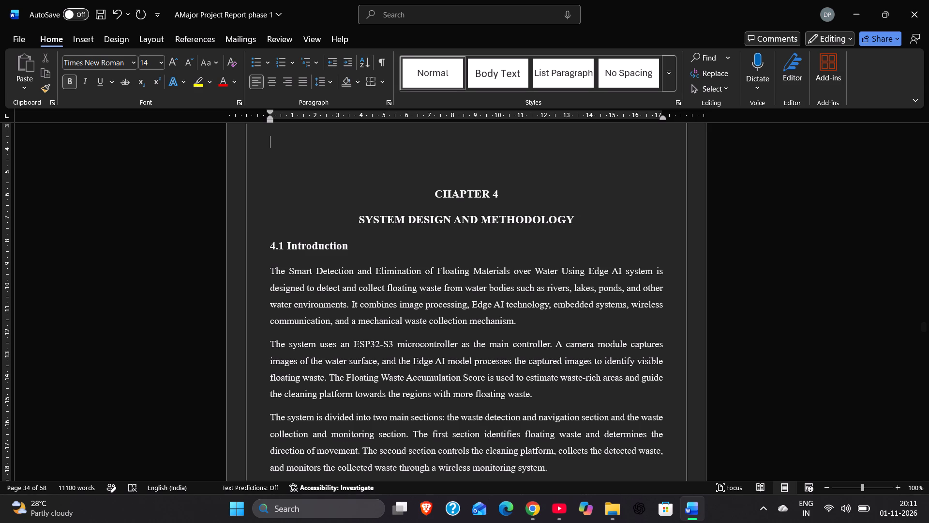
key(BackSpace)
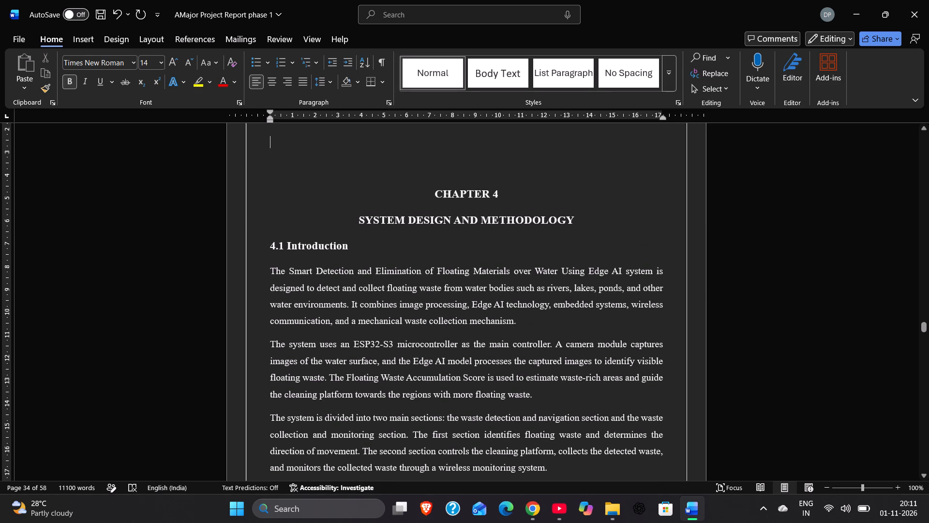
Delete the last letter of "the" before "collected waste" in the third paragraph of 4.1 Introduction.
click(336, 472)
key(BackSpace)
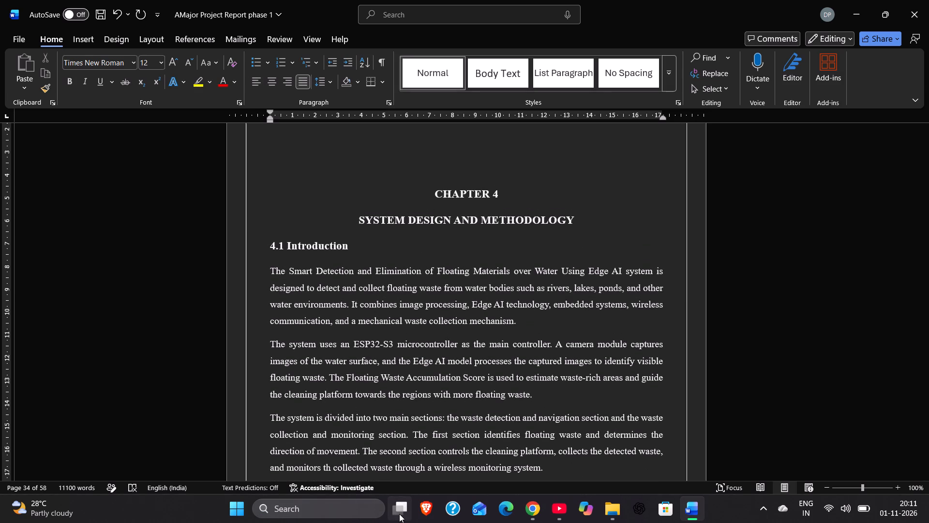
Delete the remaining blank lines above the CHAPTER 4 heading so it starts at the top of page 34.
scroll(399, 514, up, 1)
scroll(439, 300, up, 1)
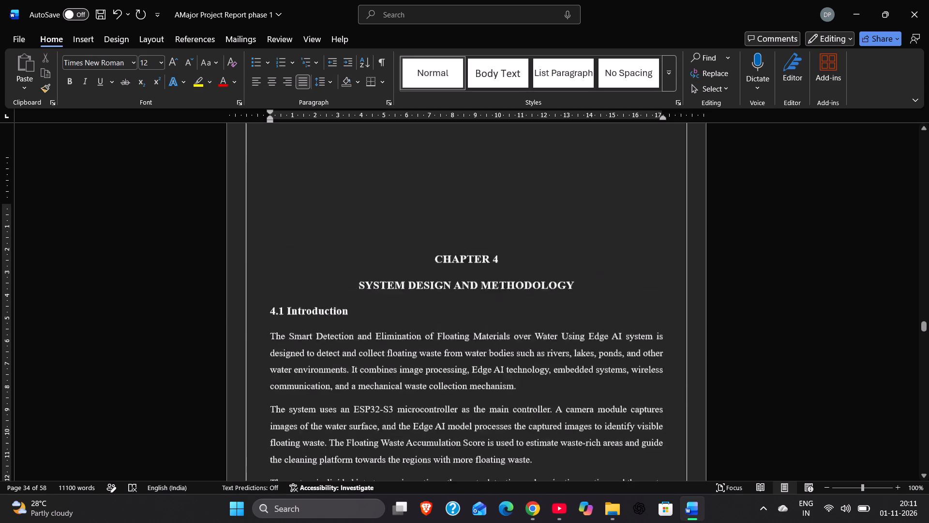
scroll(439, 300, up, 1)
click(421, 337)
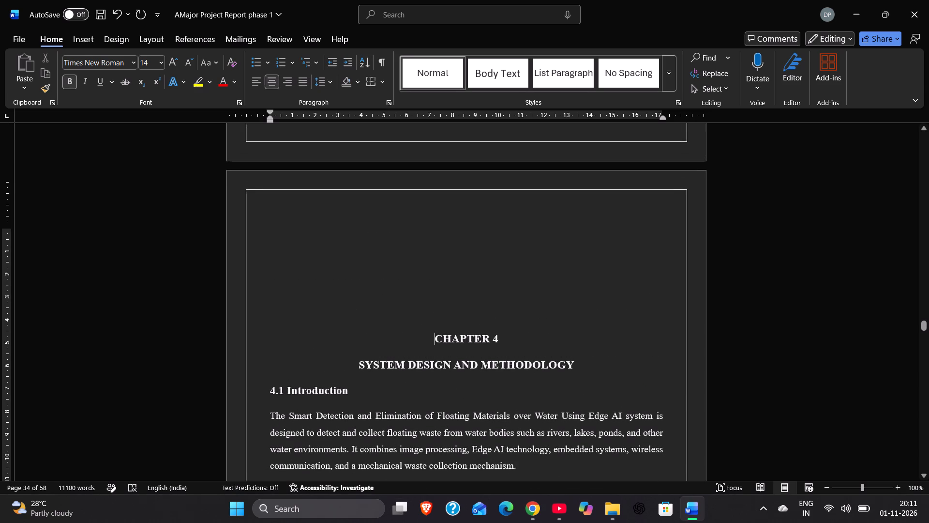
click(450, 320)
key(BackSpace)
key(BackSpace)
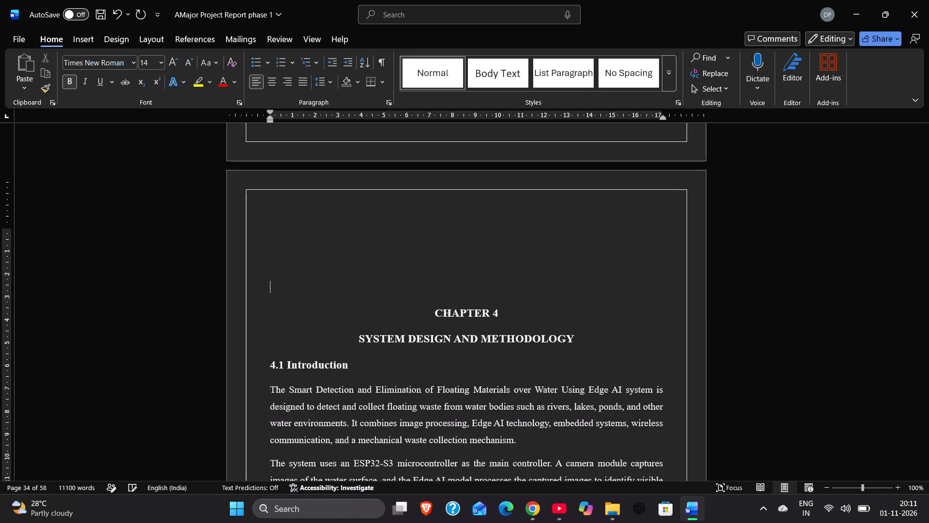
key(BackSpace)
key(BackSpace)
key(BackSpace)
key(BackSpace)
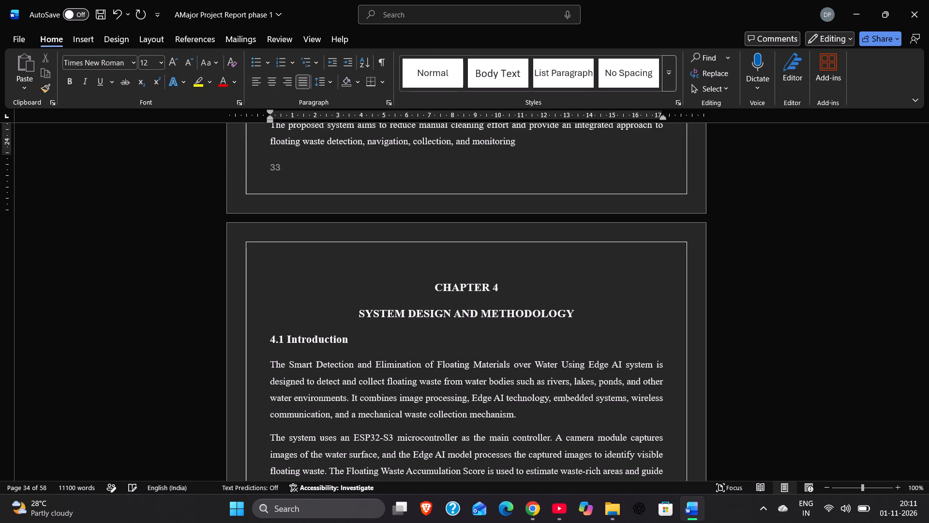
Review the Chapter 4 pages from 34 to 43 for heading placement, empty gaps and picture layout.
scroll(450, 320, down, 8)
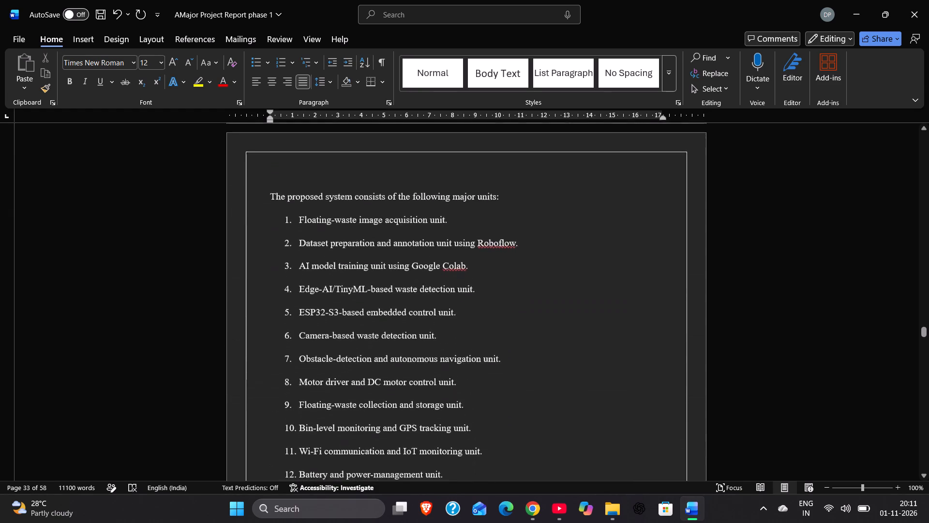
scroll(450, 320, down, 5)
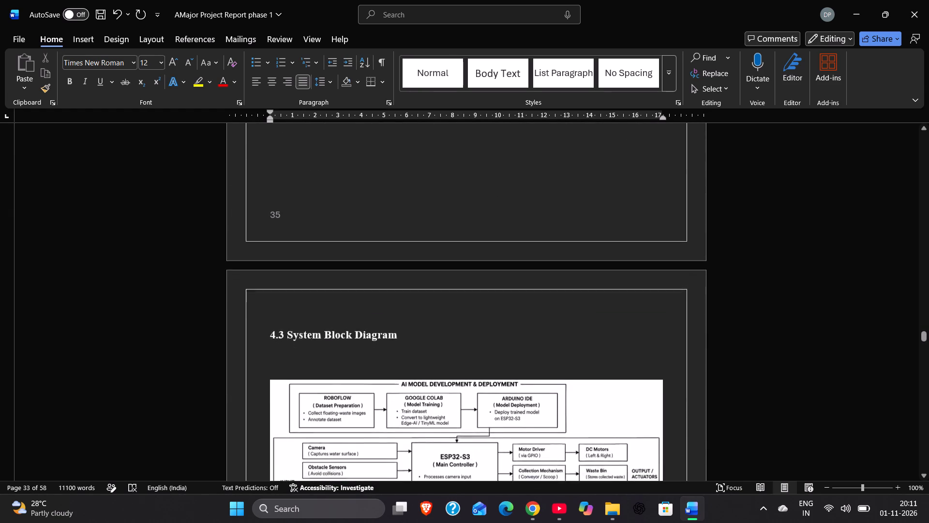
scroll(450, 320, down, 4)
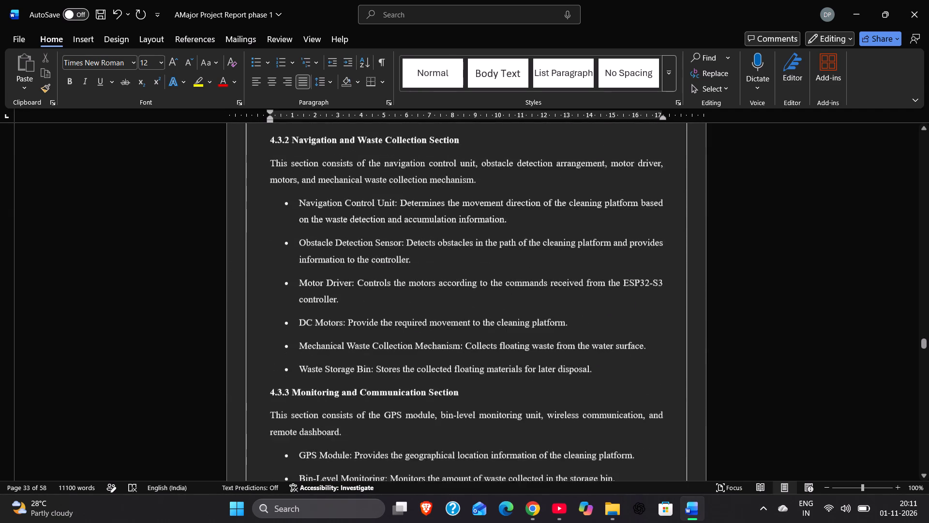
scroll(450, 320, down, 4)
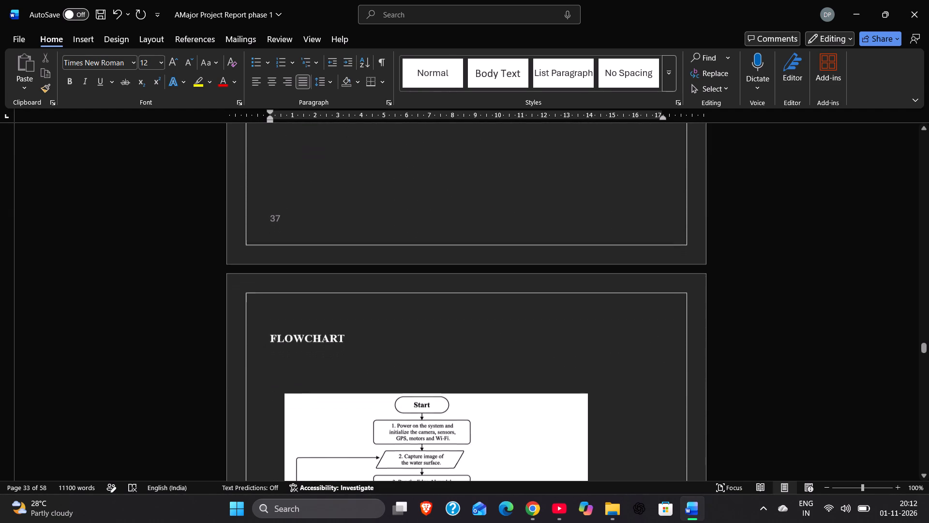
scroll(450, 320, down, 5)
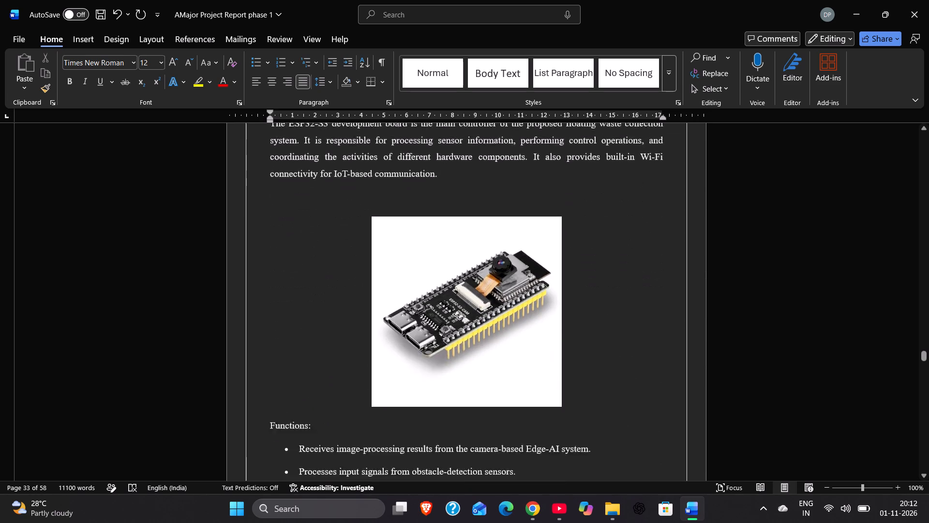
scroll(450, 320, down, 6)
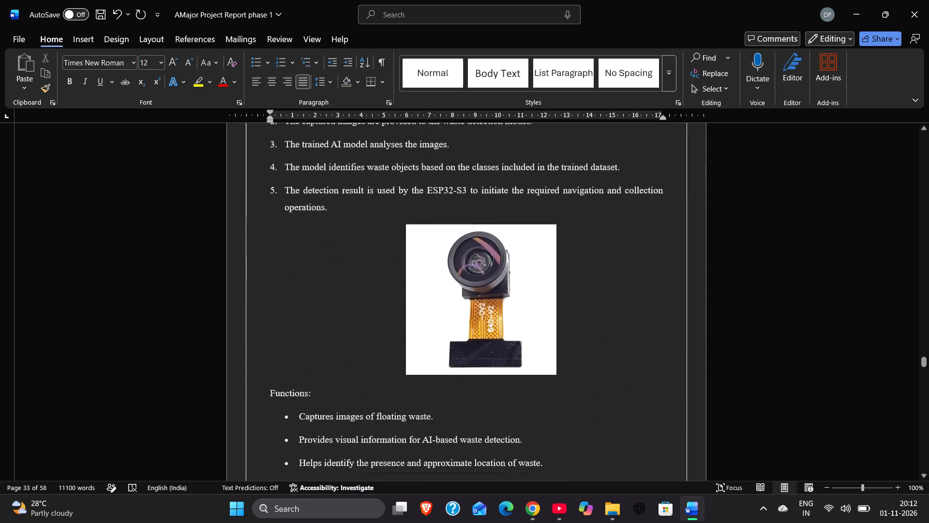
scroll(450, 320, down, 6)
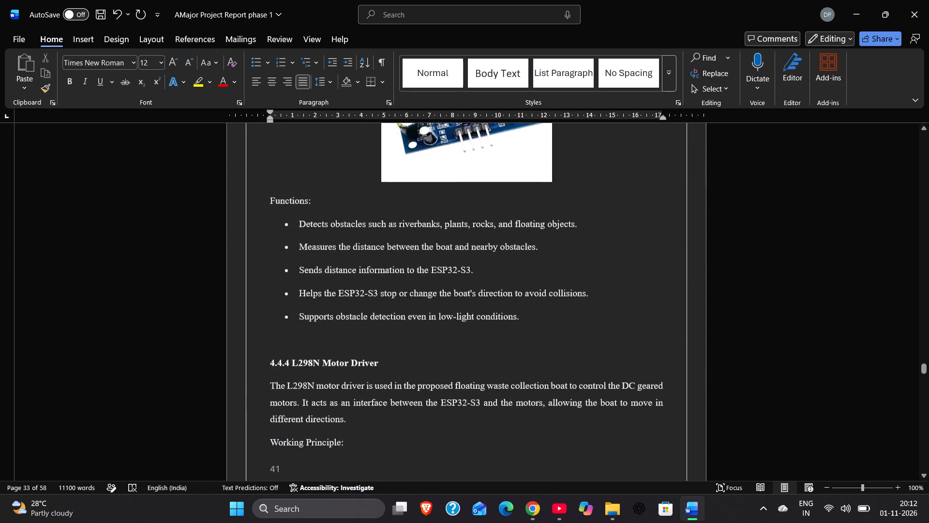
scroll(450, 320, down, 4)
Slightly shrink the yellow geared motor picture at the top of page 43, below the 4.4.5 DC Geared Motors heading.
scroll(450, 320, up, 1)
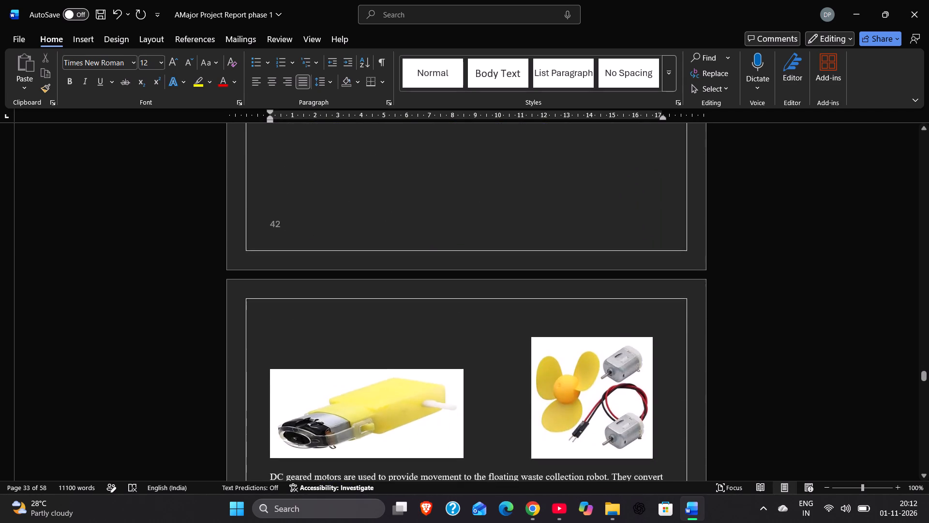
scroll(450, 320, up, 3)
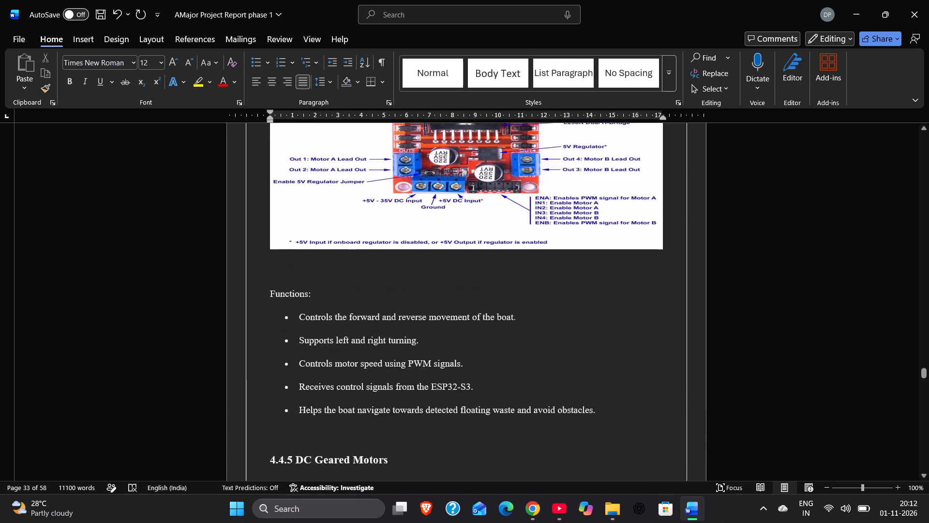
scroll(450, 320, up, 1)
scroll(450, 320, down, 1)
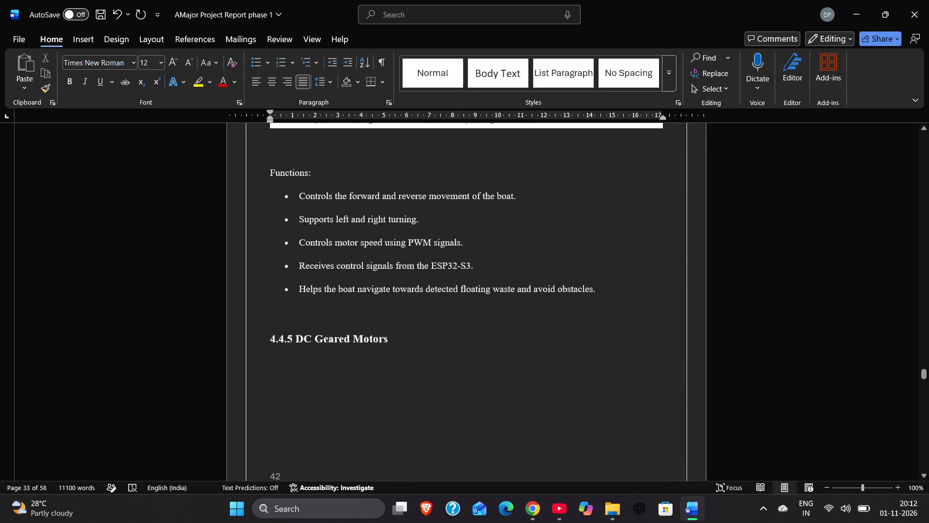
scroll(323, 384, down, 2)
click(323, 384)
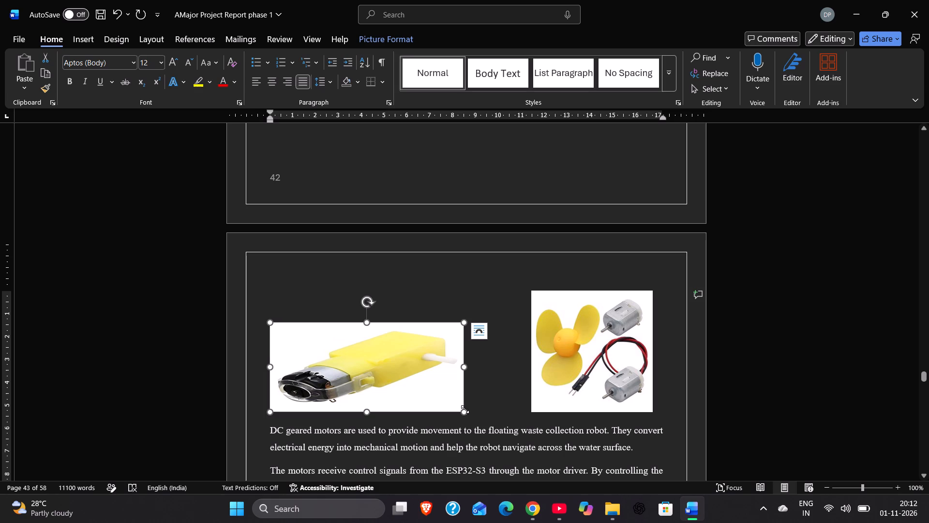
drag(463, 411, 450, 402)
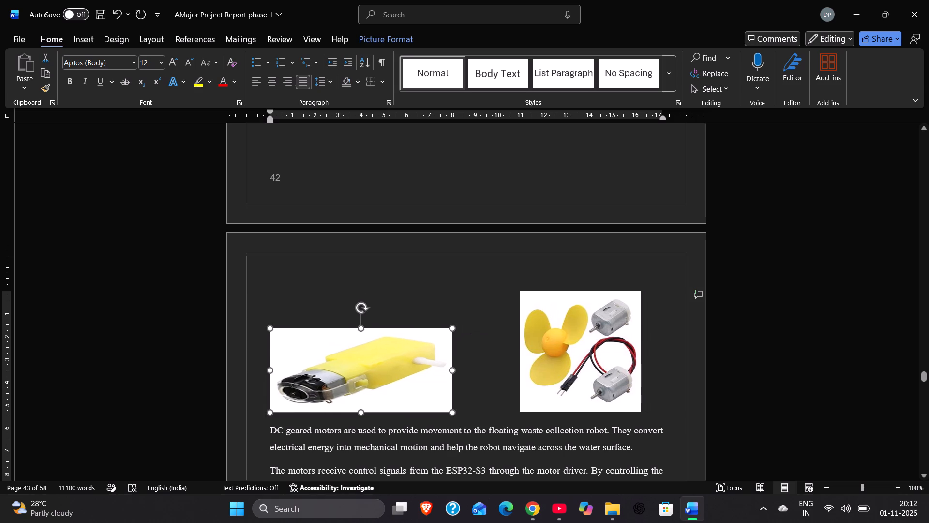
Shrink the yellow geared motor picture on page 43 slightly, keeping its proportions.
drag(450, 402, 444, 400)
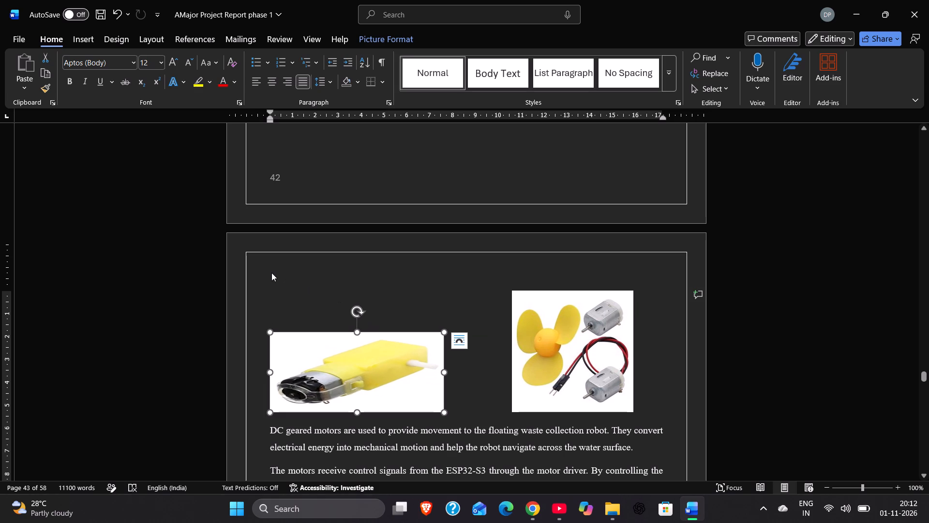
Delete the blank line above the 4.4.5 DC Geared Motors heading on page 42 to pull the motor pictures onto that page.
click(271, 273)
click(271, 284)
scroll(271, 284, up, 1)
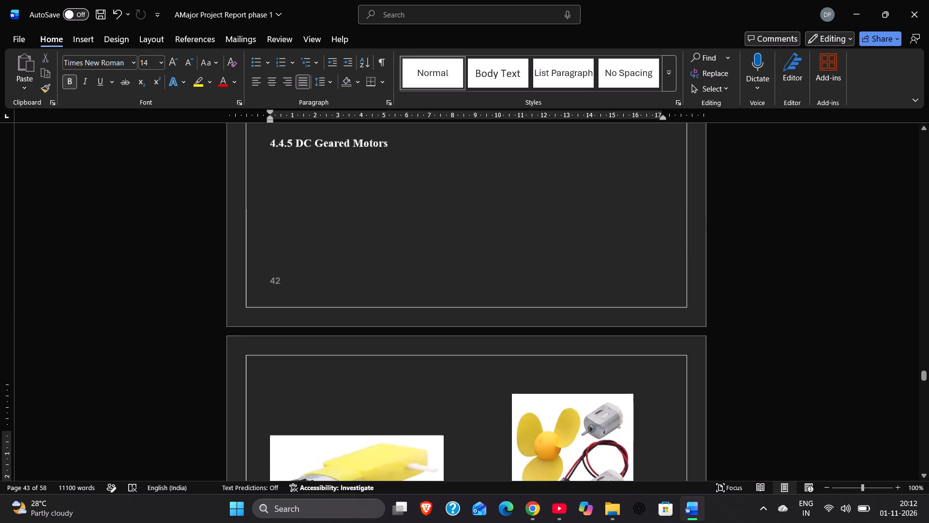
scroll(271, 284, up, 1)
click(283, 293)
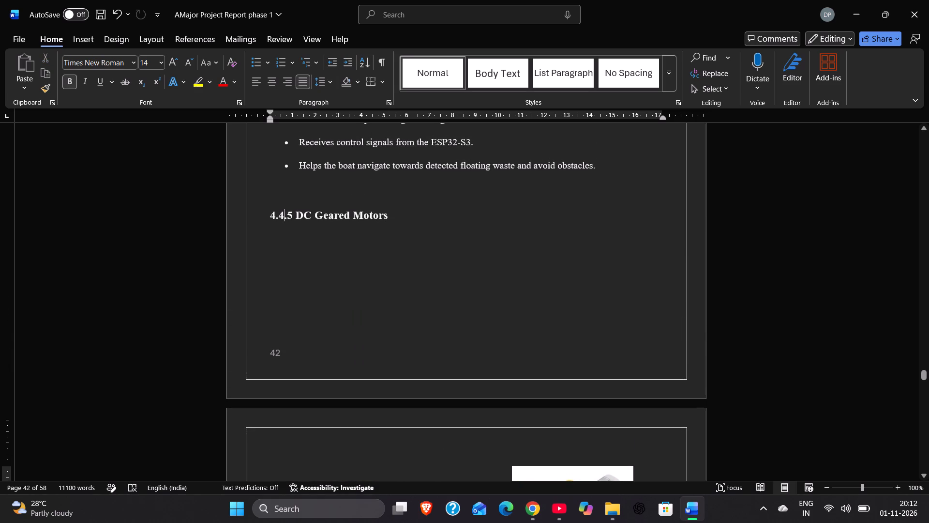
click(266, 219)
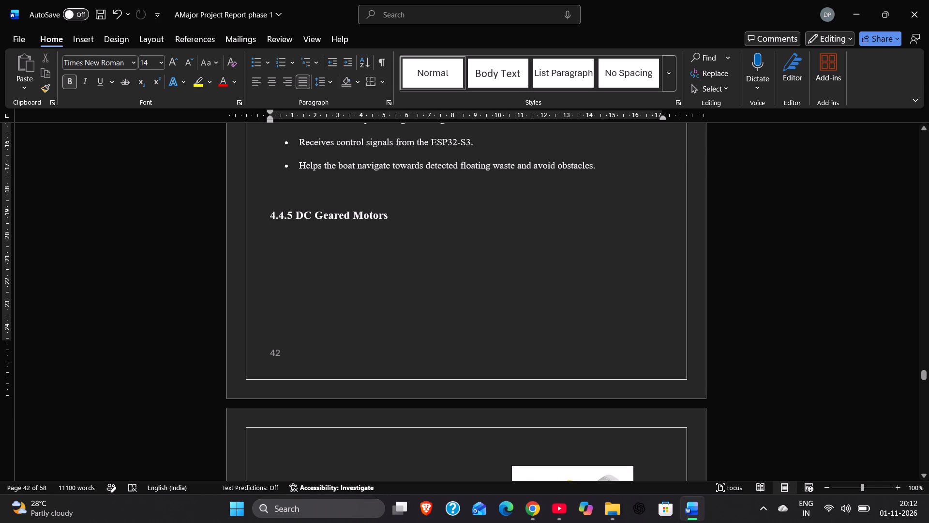
key(BackSpace)
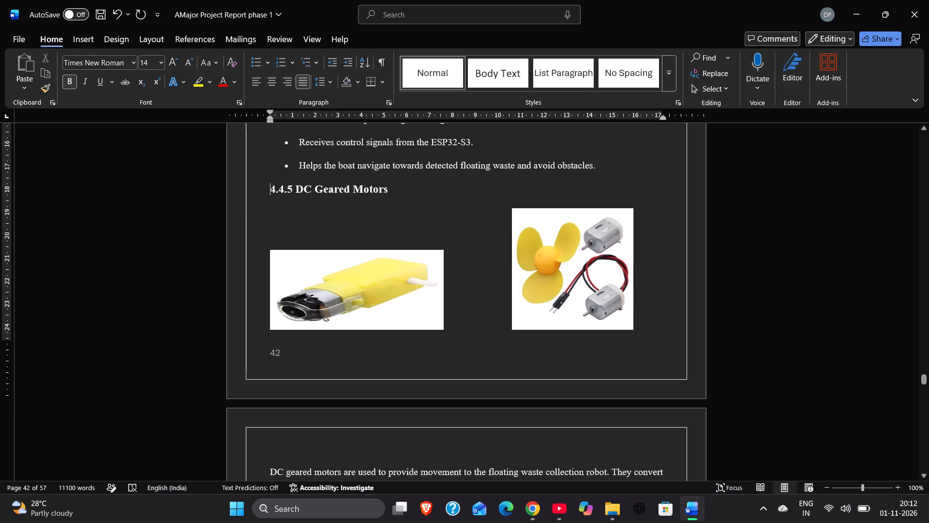
Shrink the propeller and motors picture under 4.4.5 DC Geared Motors slightly, keeping it on page 42.
click(335, 255)
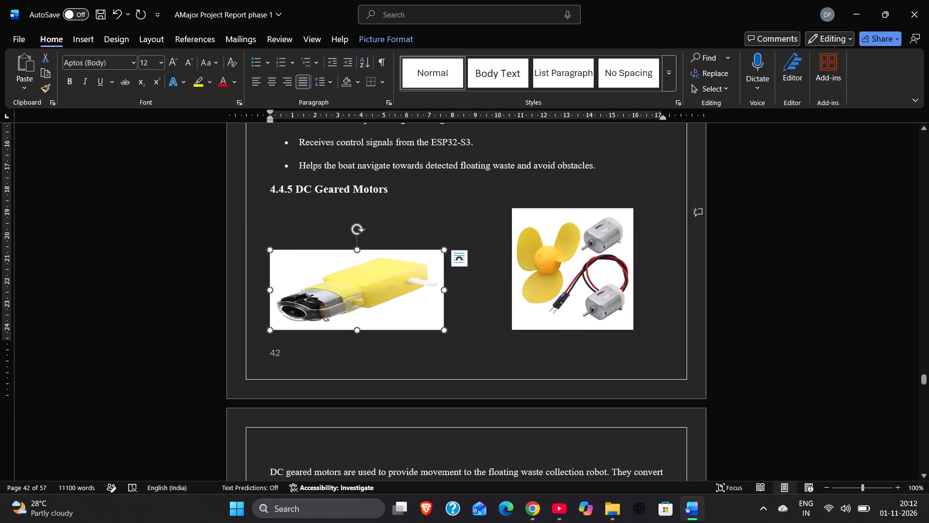
drag(552, 261, 561, 301)
click(561, 301)
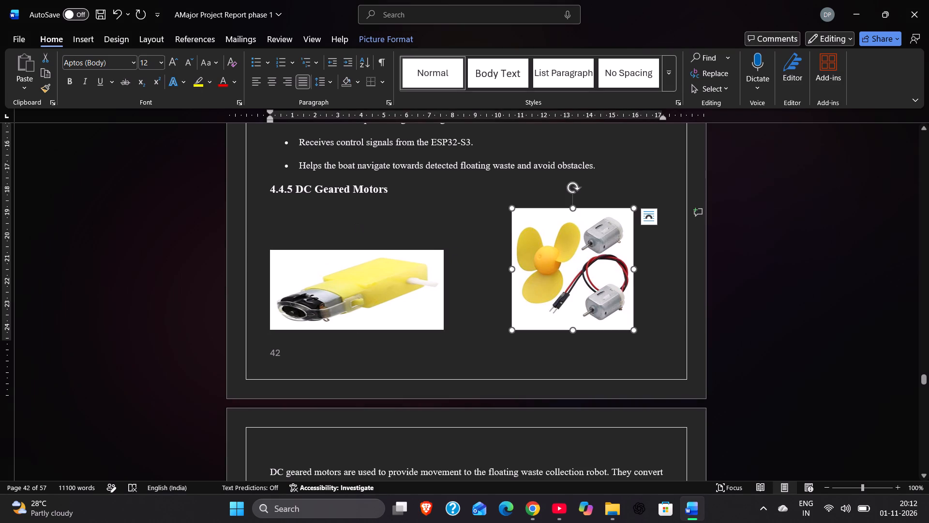
drag(513, 209, 516, 216)
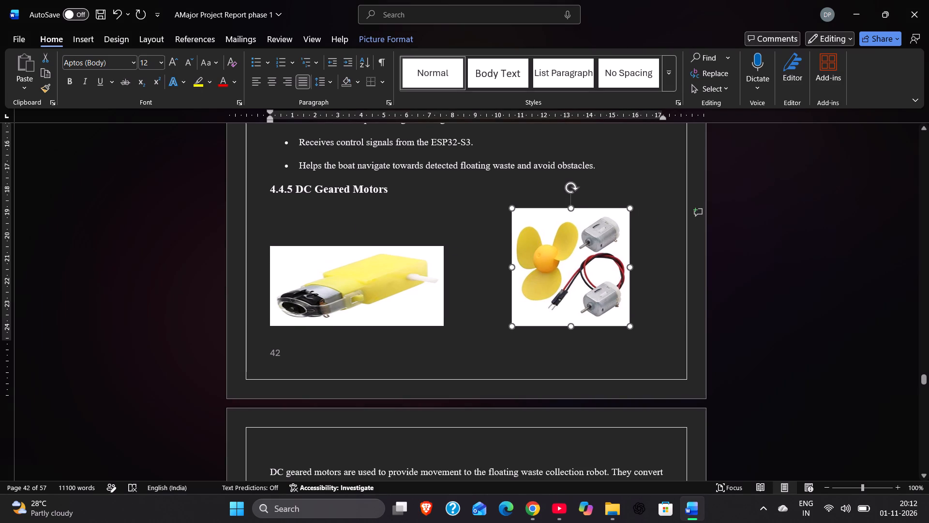
drag(516, 216, 559, 236)
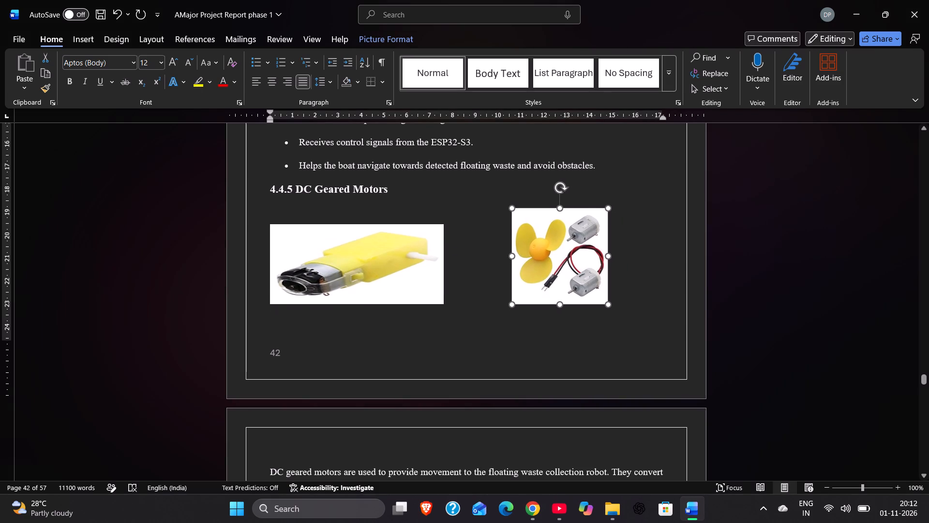
drag(559, 236, 506, 231)
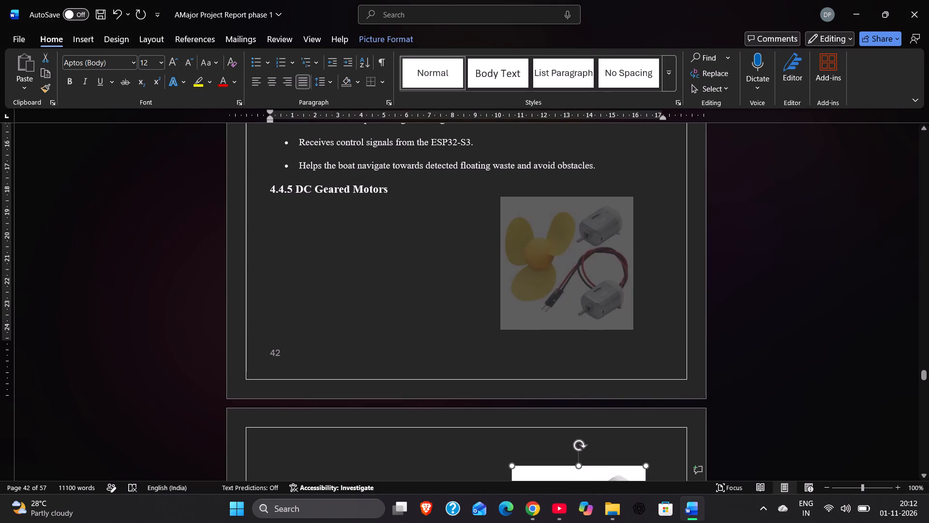
drag(506, 231, 515, 237)
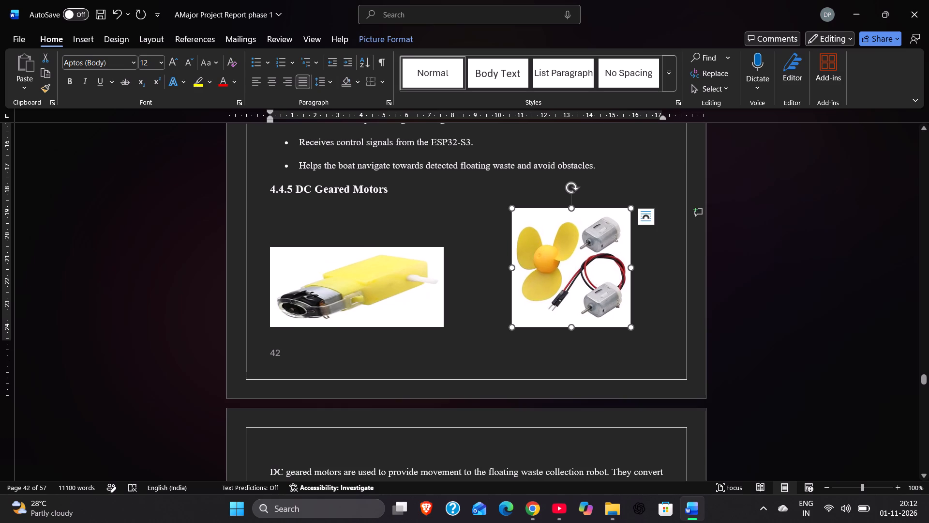
Increase the height of the yellow geared motor picture slightly without changing its width.
click(435, 279)
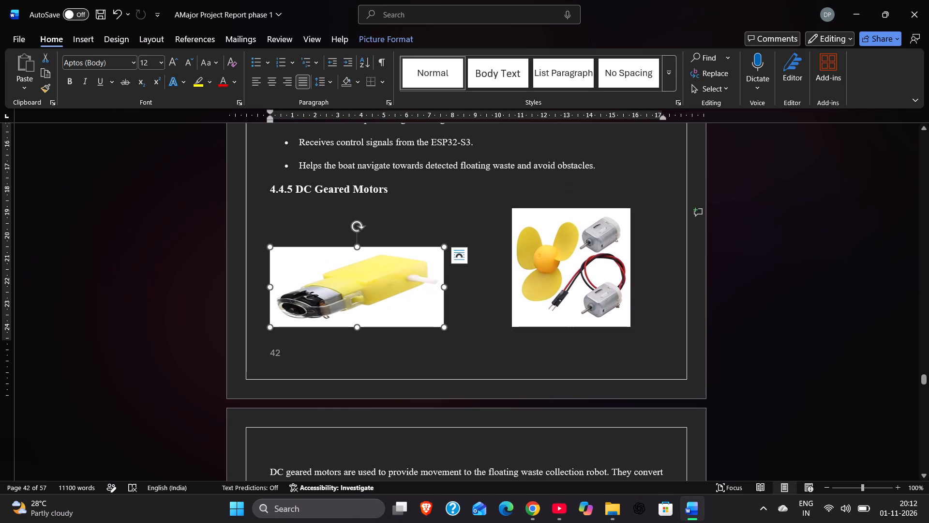
drag(357, 247, 359, 233)
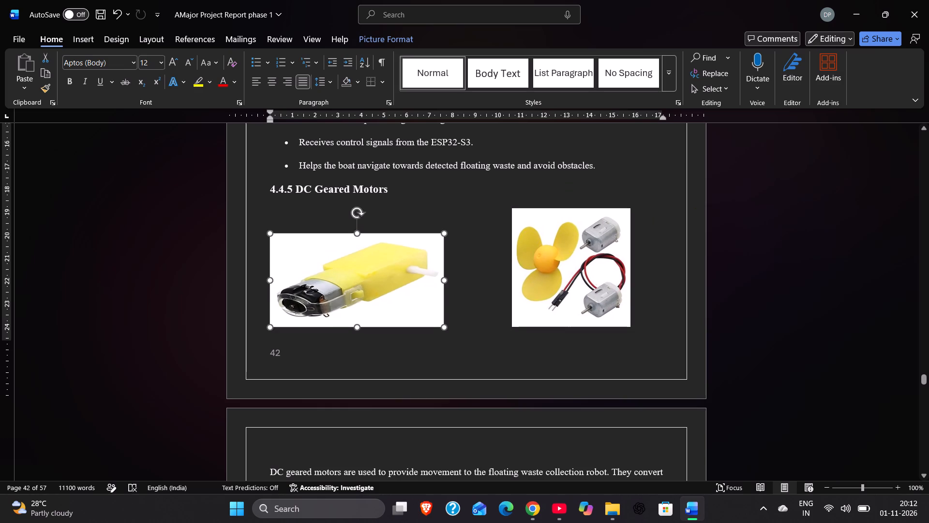
drag(359, 233, 359, 240)
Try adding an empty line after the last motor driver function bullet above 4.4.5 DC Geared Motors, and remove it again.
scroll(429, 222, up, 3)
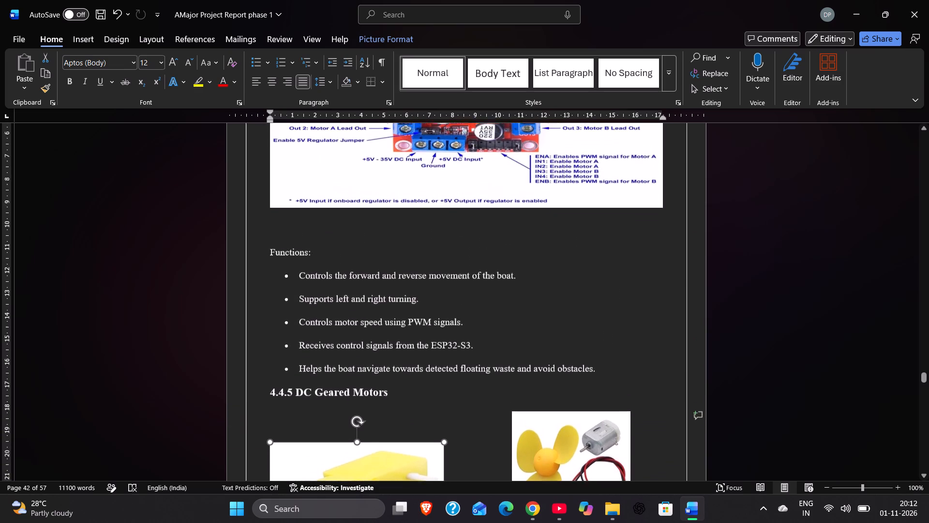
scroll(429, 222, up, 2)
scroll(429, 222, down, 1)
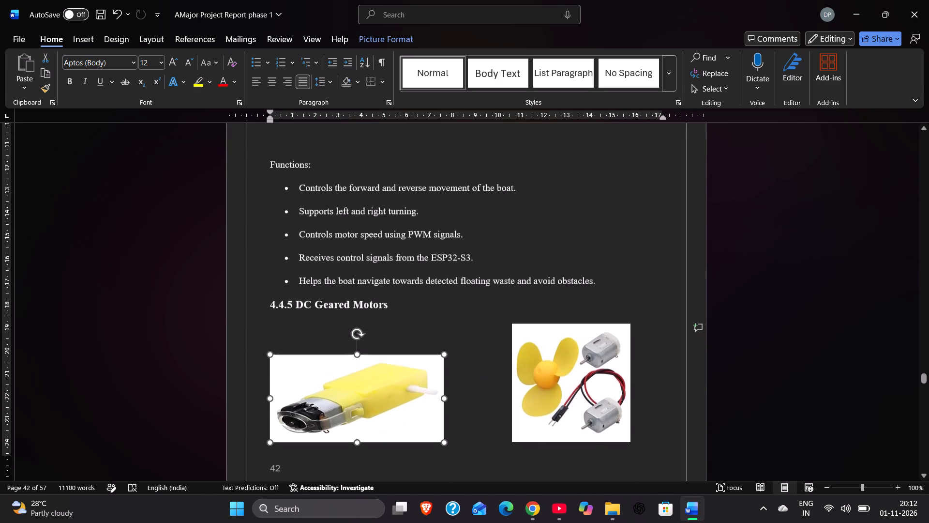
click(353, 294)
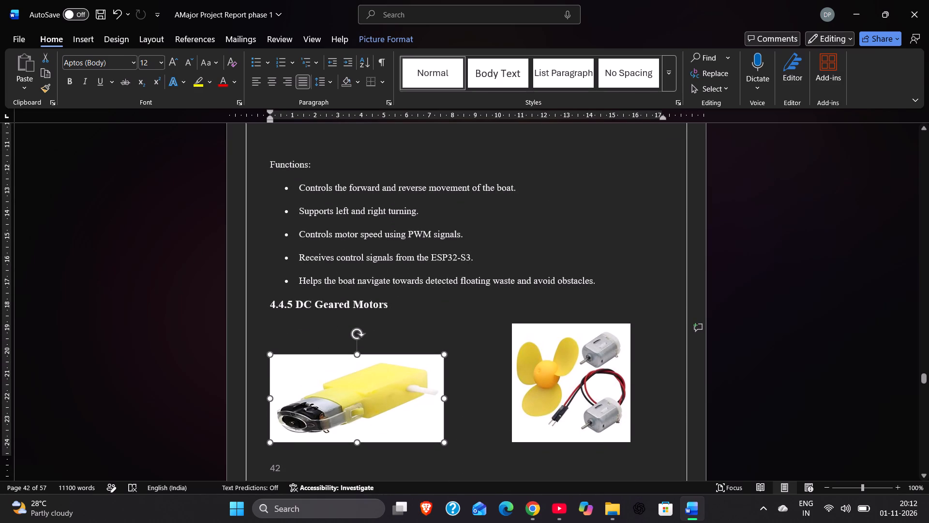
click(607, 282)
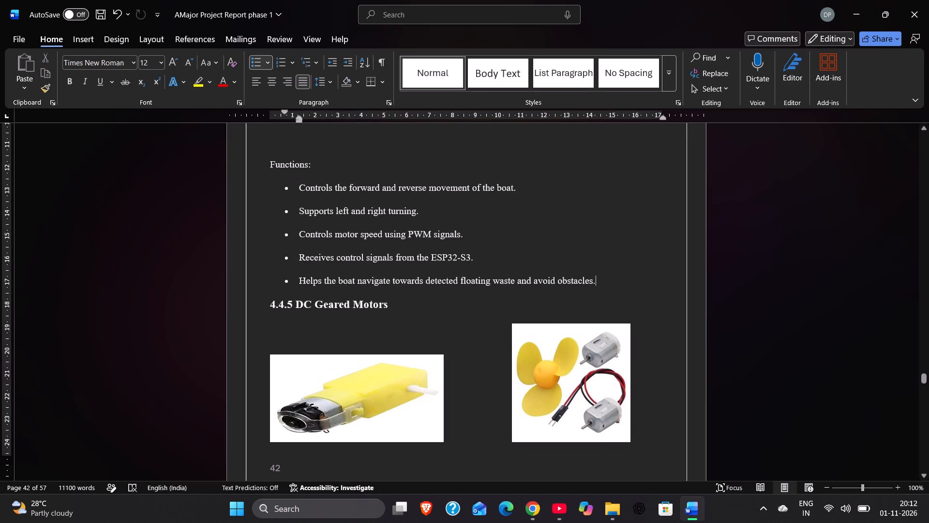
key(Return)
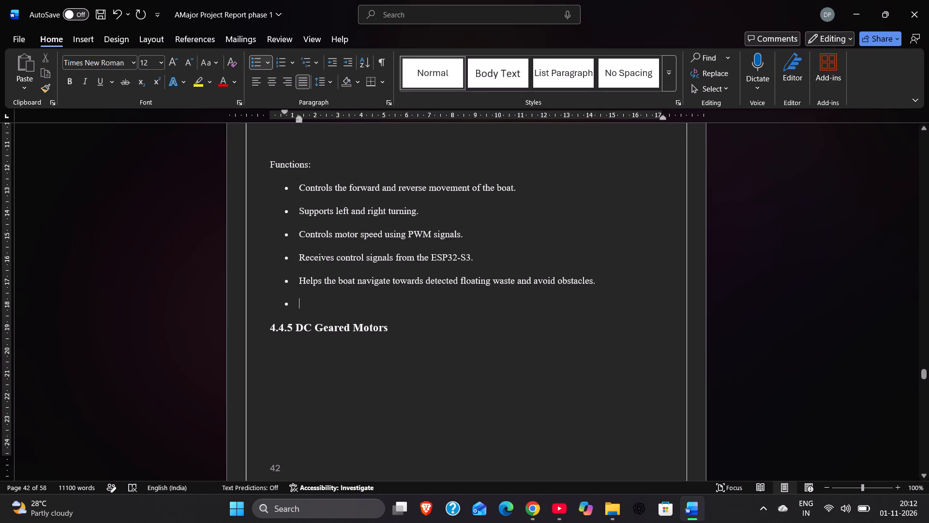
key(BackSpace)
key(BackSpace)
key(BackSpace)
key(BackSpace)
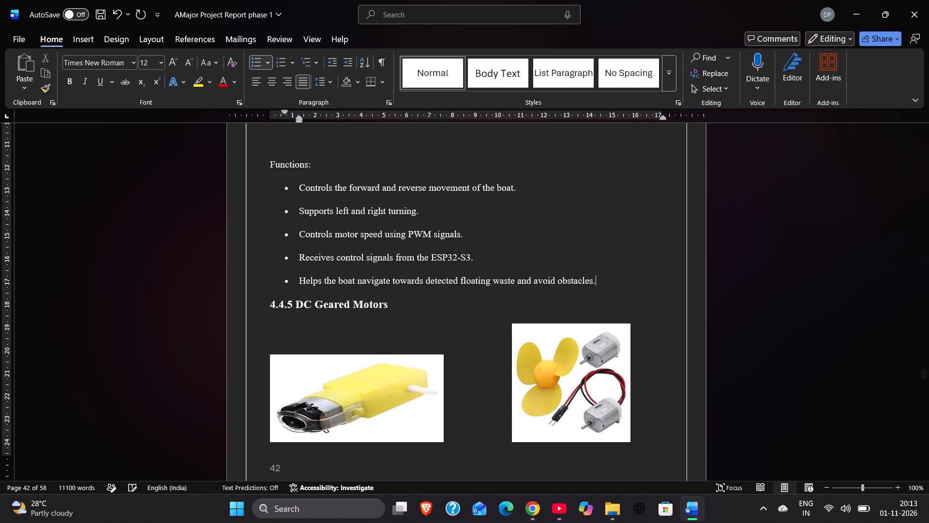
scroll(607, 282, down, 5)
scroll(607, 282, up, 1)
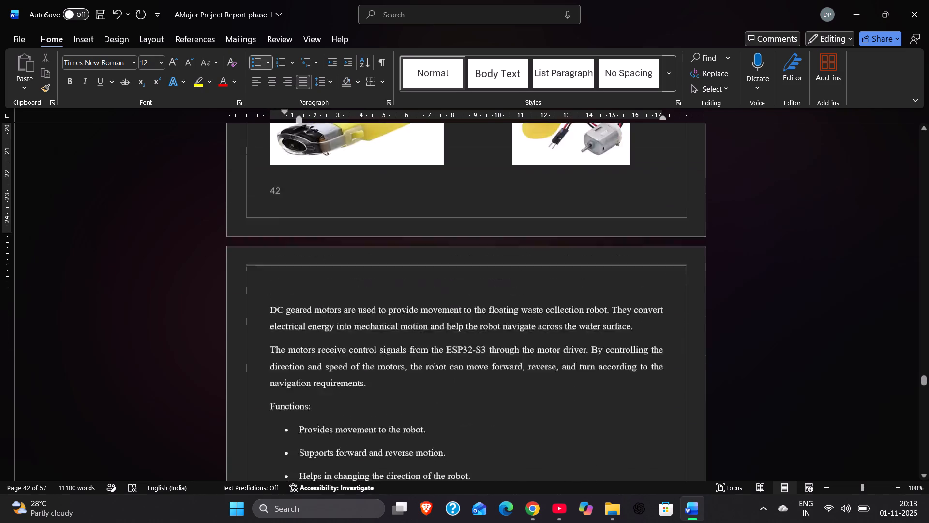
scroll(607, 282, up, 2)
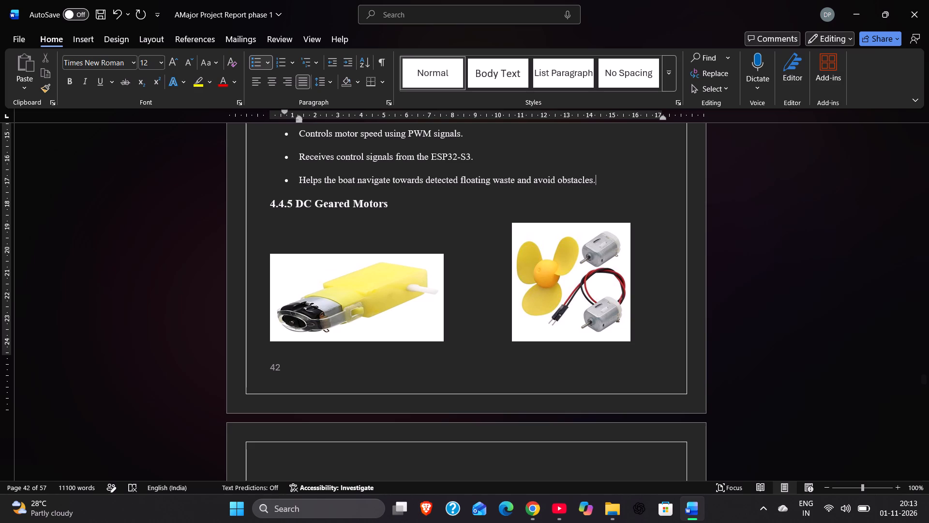
Review the page flow from 4.4.5 DC Geared Motors through the 4.4.9 Collection Mechanism section and back to page 42.
scroll(478, 358, down, 2)
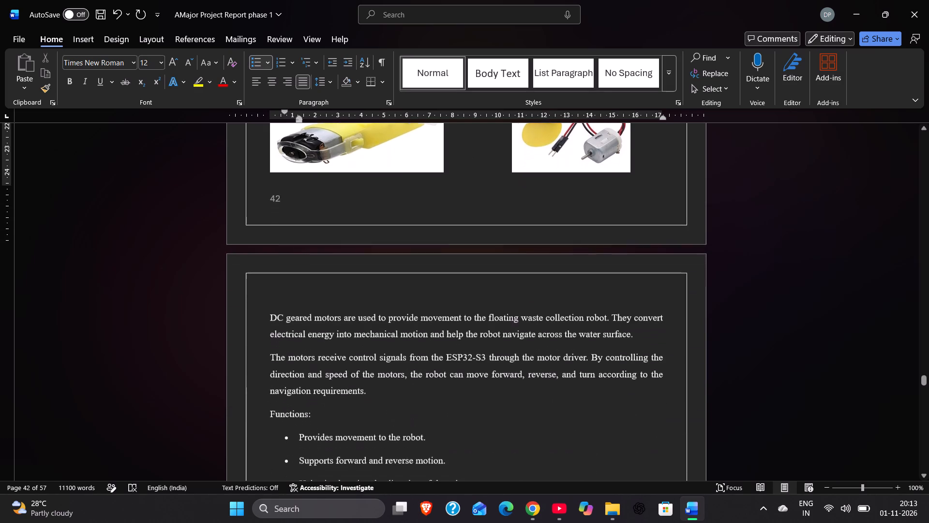
scroll(474, 376, down, 7)
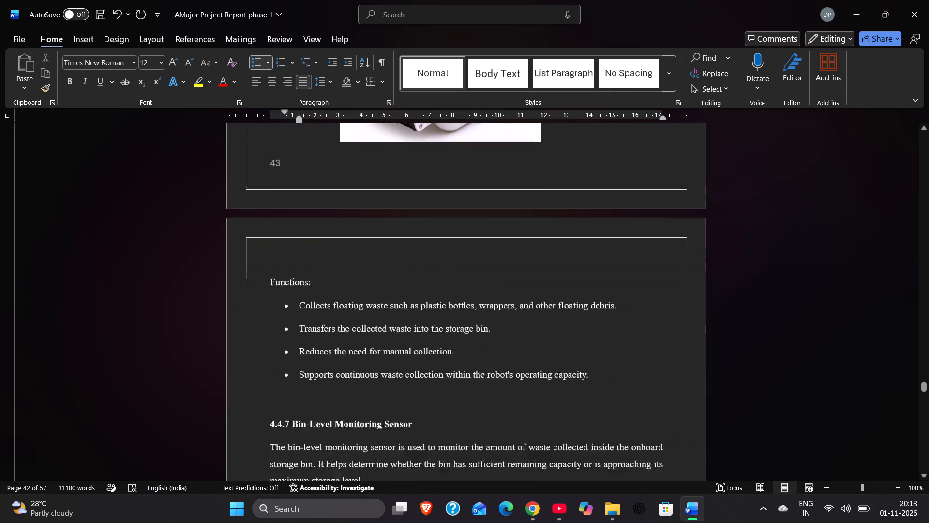
scroll(474, 376, down, 1)
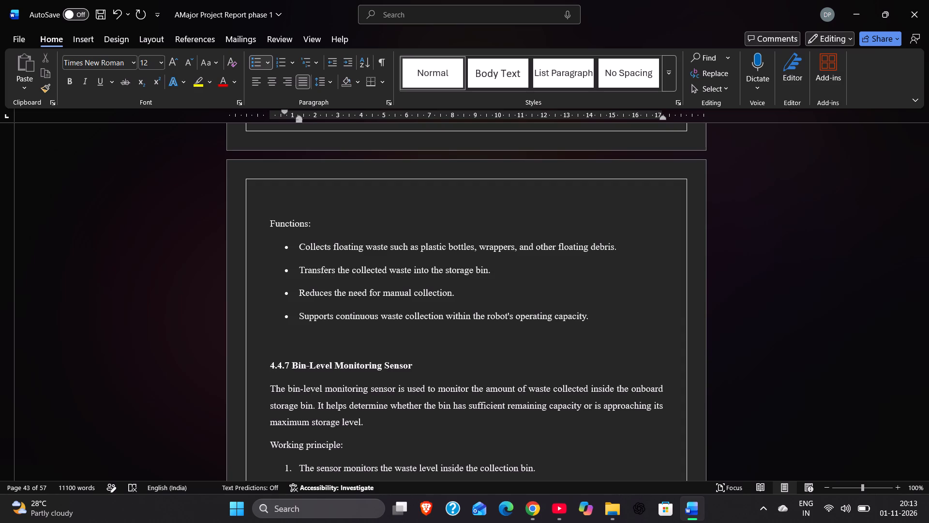
scroll(474, 376, down, 4)
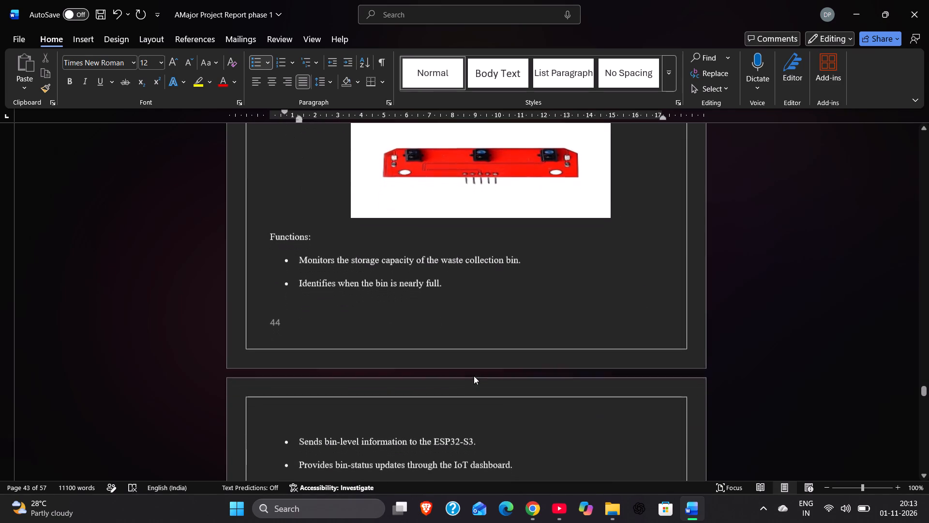
scroll(474, 376, down, 5)
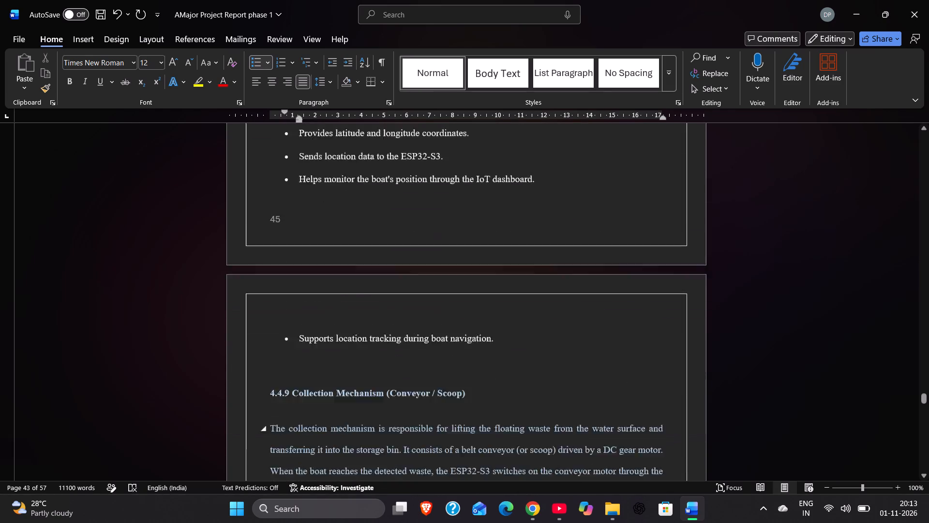
scroll(474, 376, down, 2)
scroll(474, 376, up, 6)
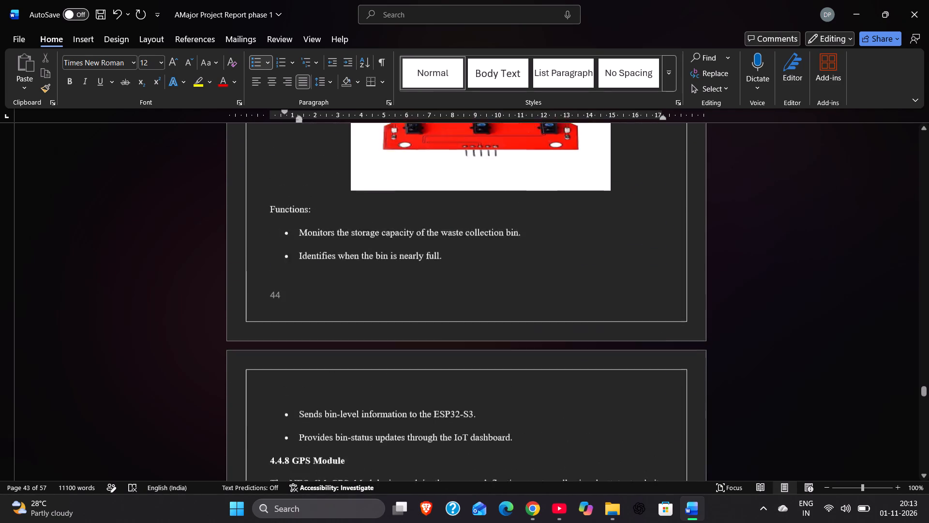
scroll(474, 376, up, 4)
scroll(474, 376, down, 2)
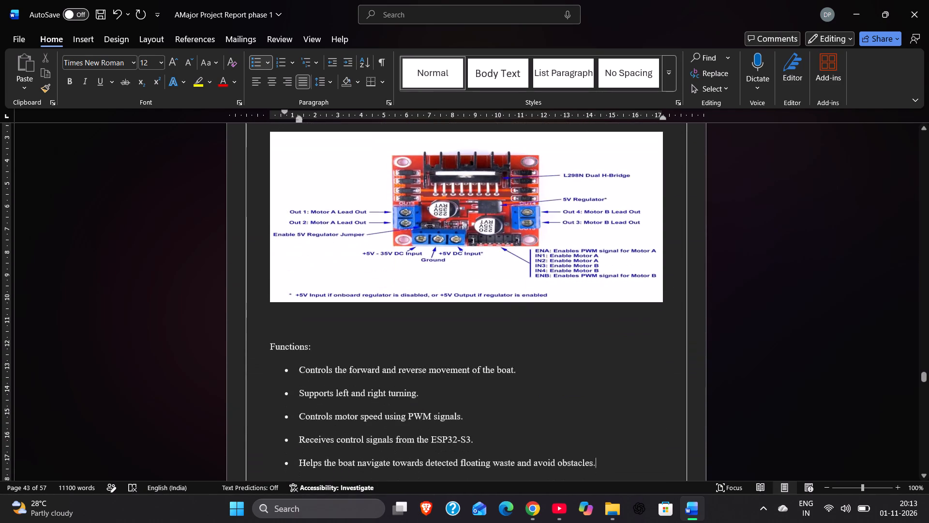
scroll(474, 376, down, 1)
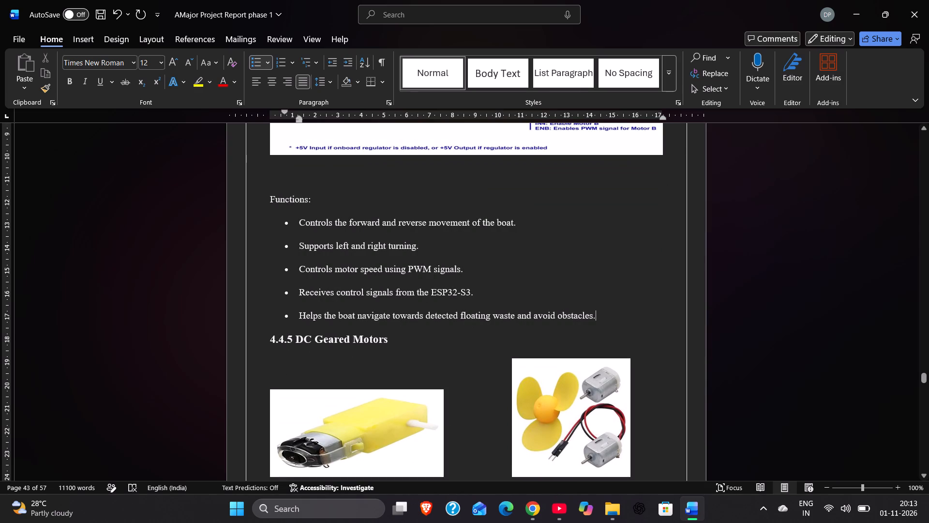
Shrink the propeller and motors picture under 4.4.5 DC Geared Motors proportionally to roughly the height of the yellow geared motor picture.
click(523, 386)
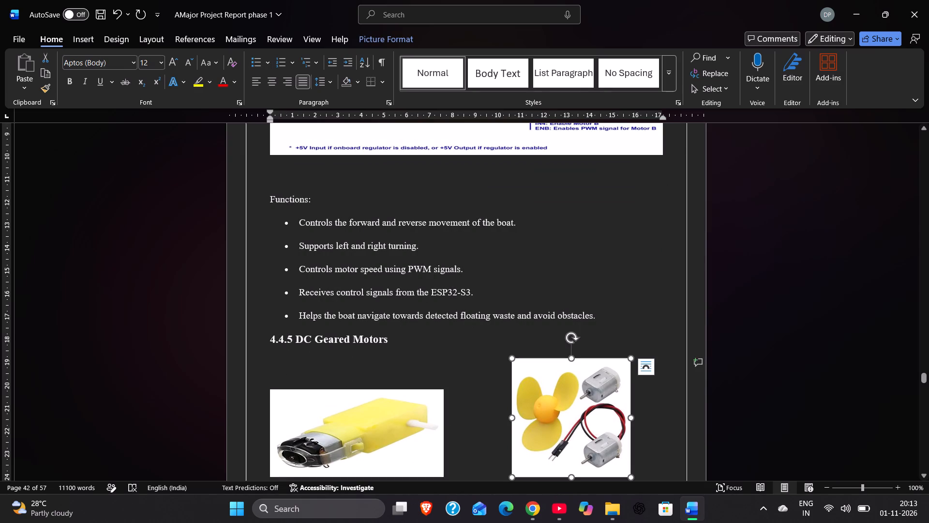
click(570, 359)
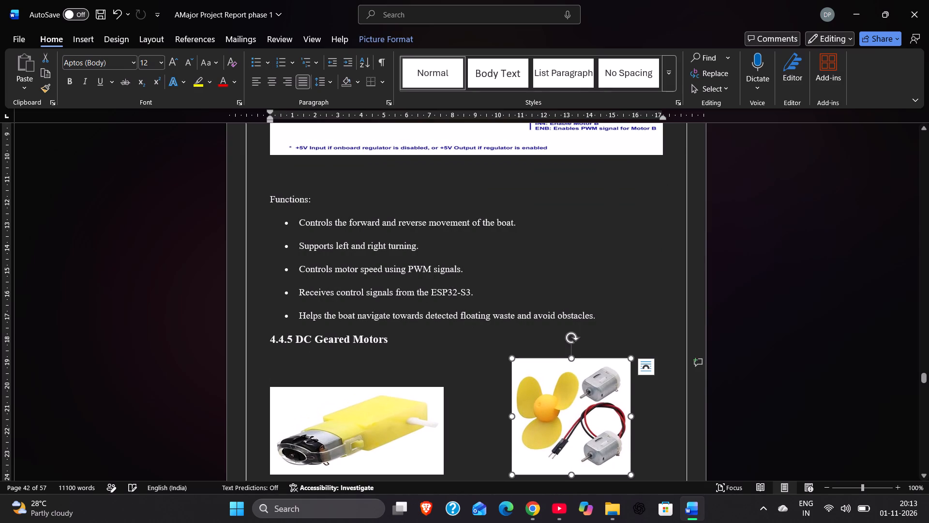
drag(515, 360, 539, 378)
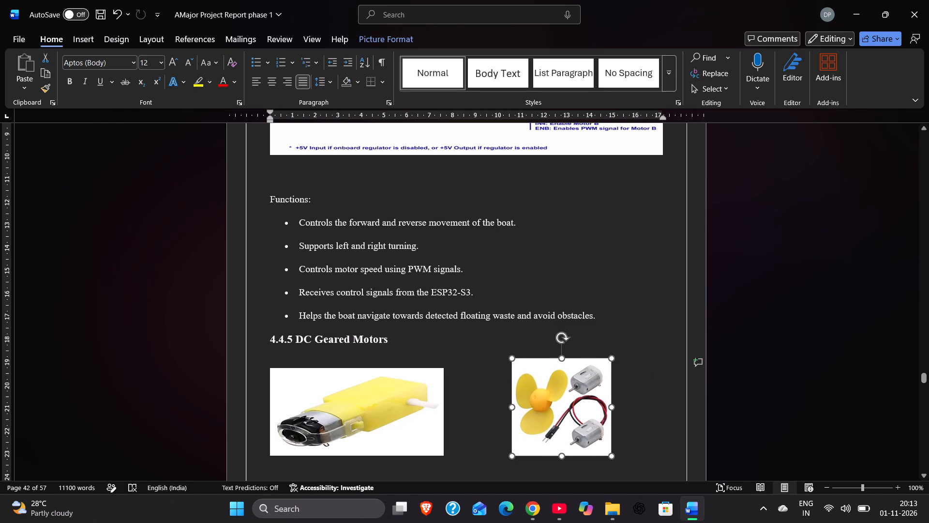
drag(539, 378, 538, 389)
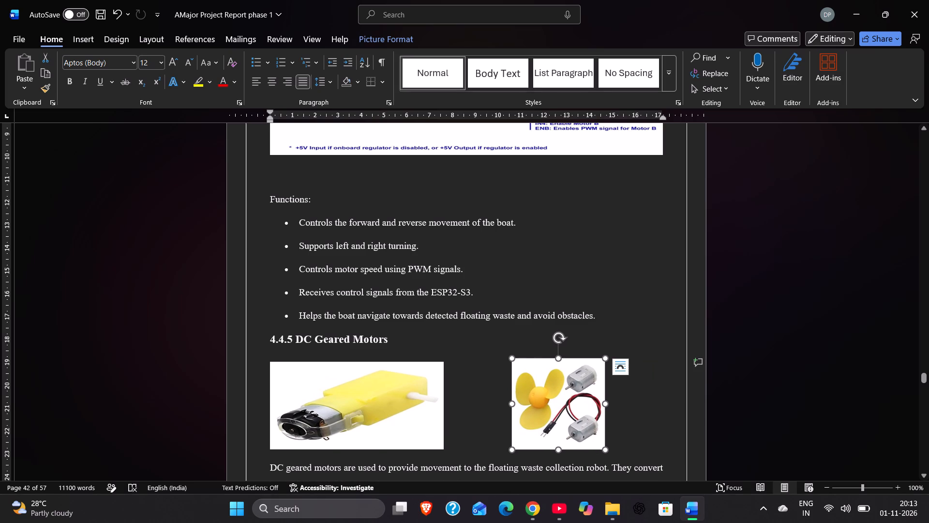
Insert a blank line between the last motor driver function bullet and the 4.4.5 DC Geared Motors heading.
click(266, 335)
key(Return)
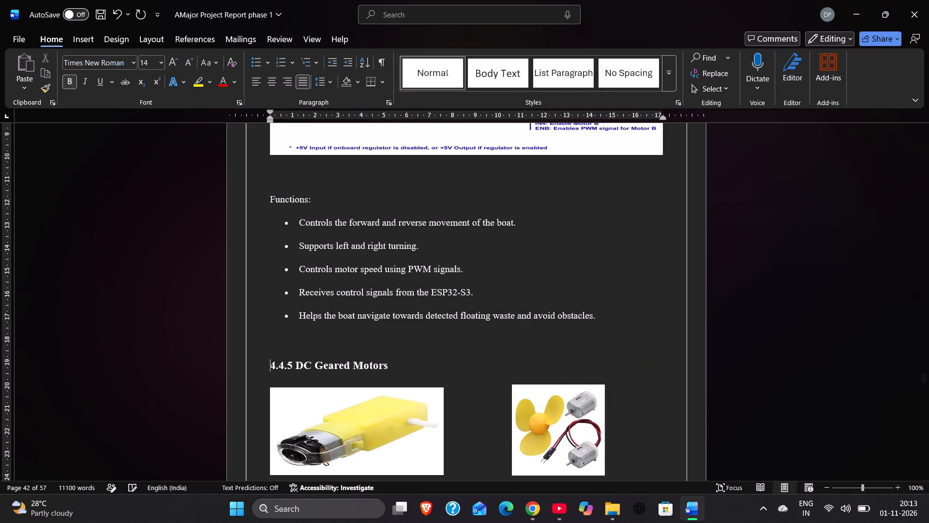
Widen the propeller and motors picture on page 42 by about 40 percent without changing its height.
scroll(266, 335, down, 1)
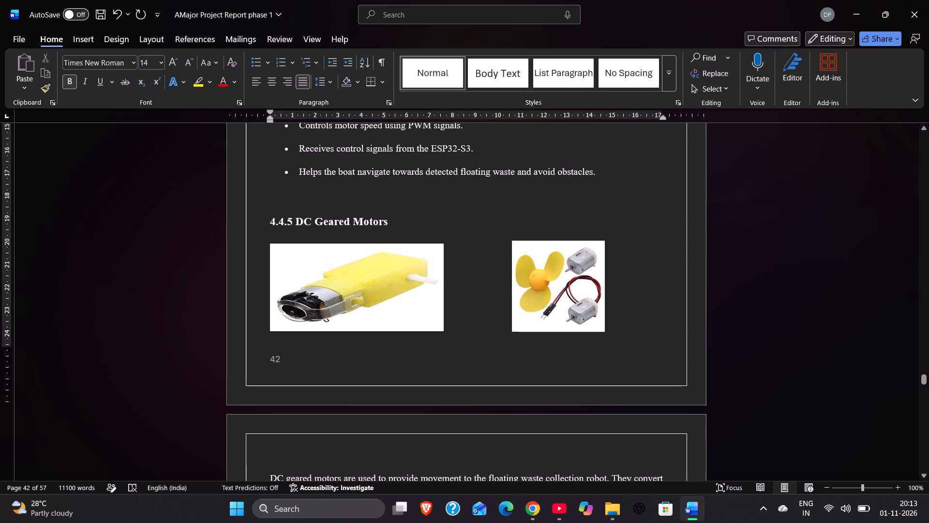
click(539, 288)
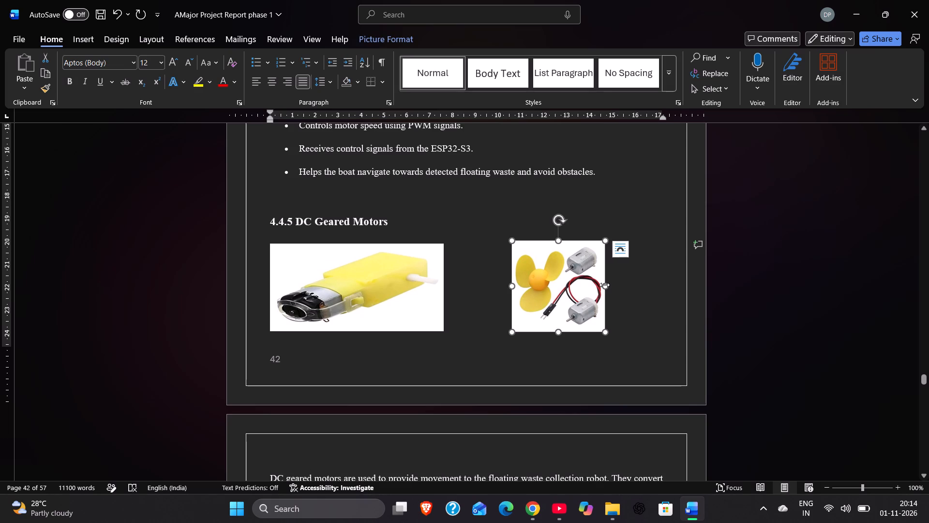
drag(604, 285, 644, 286)
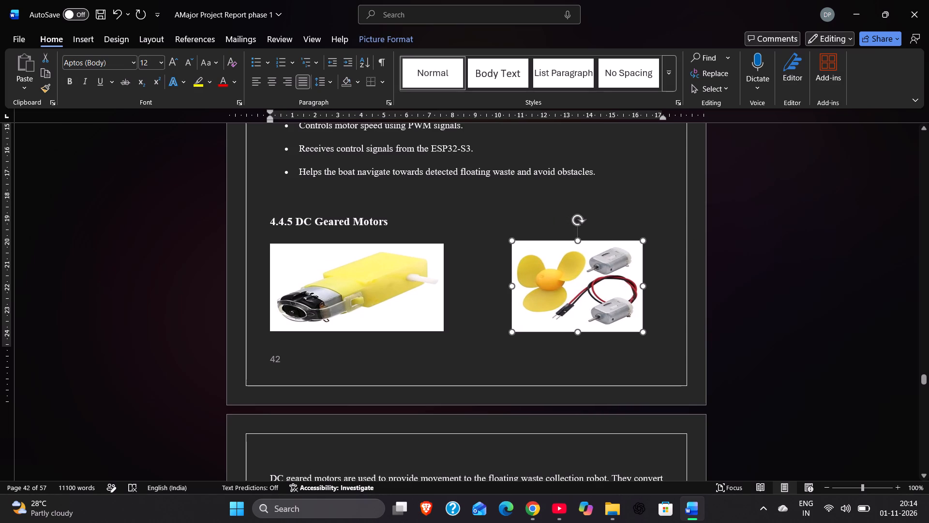
drag(644, 286, 641, 285)
click(764, 271)
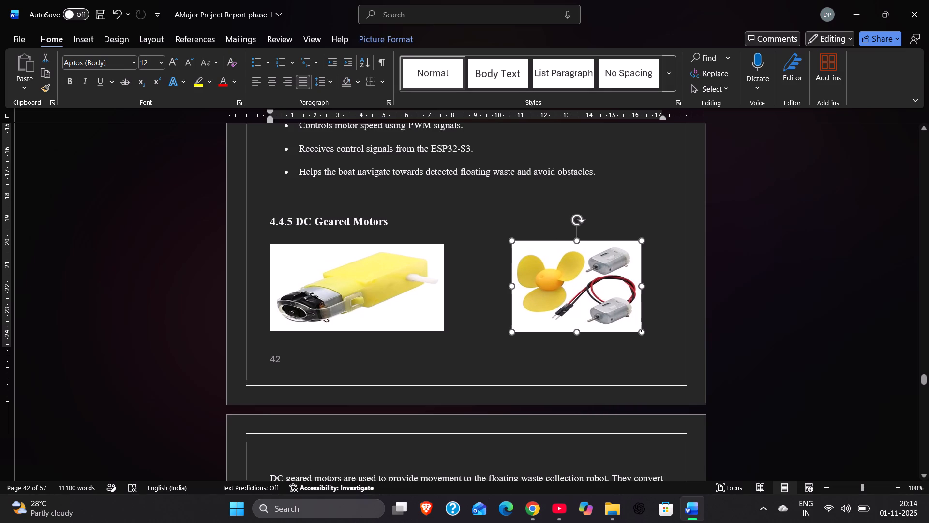
Check the page layout from the 4.4.3 ultrasonic sensor section through to the report's last page, page 57.
scroll(764, 271, up, 10)
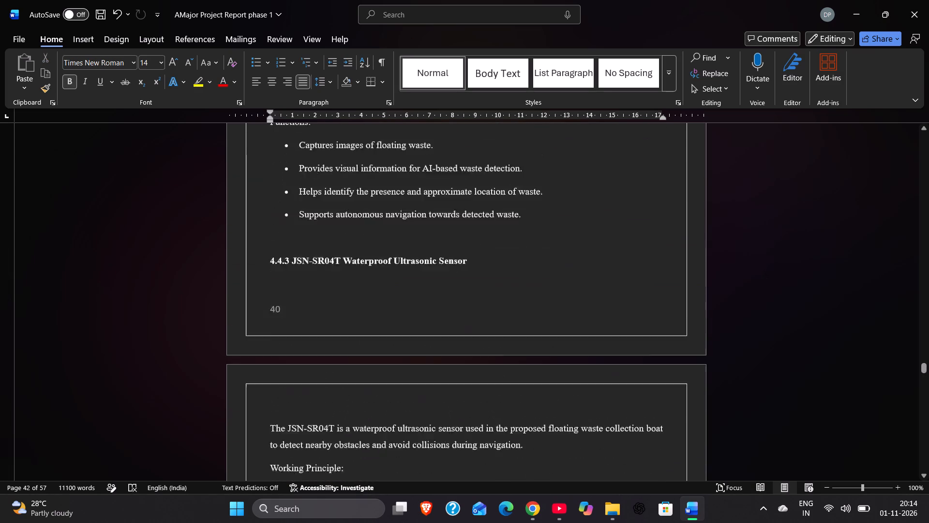
scroll(764, 271, down, 11)
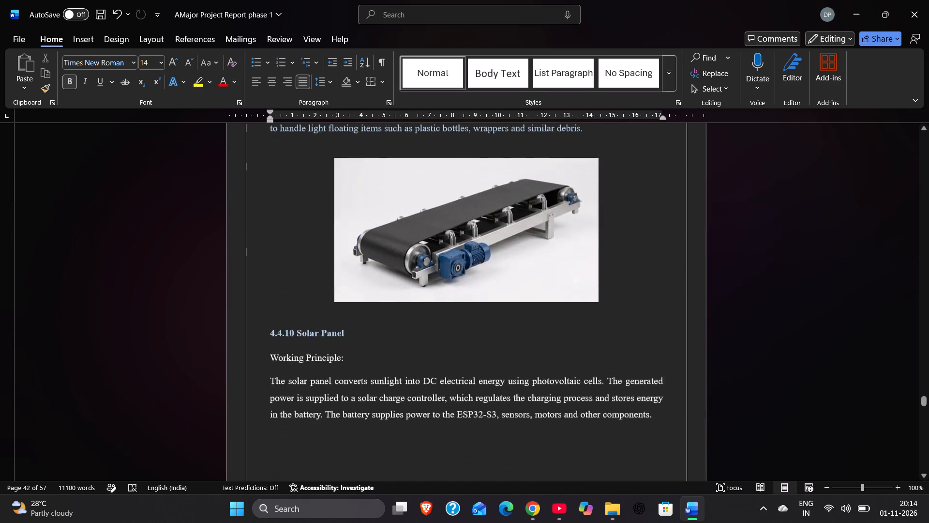
scroll(764, 271, down, 17)
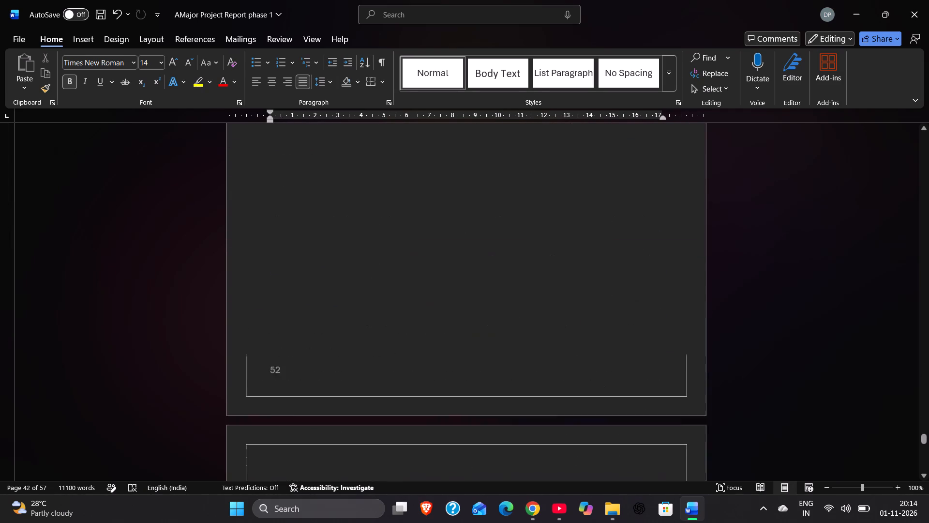
scroll(764, 271, down, 4)
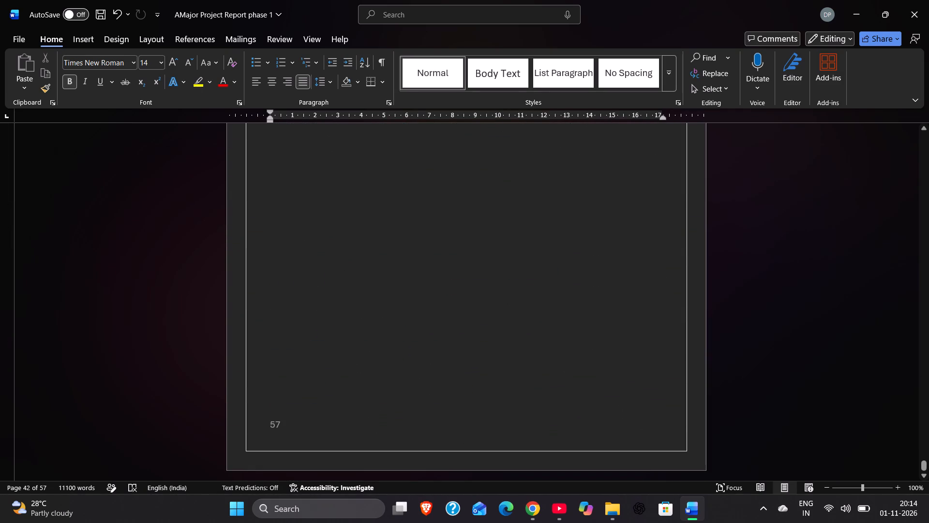
Examine Chapter 5, Conclusion and Future Scope, and the report's closing pages for layout and blank space.
scroll(605, 284, up, 10)
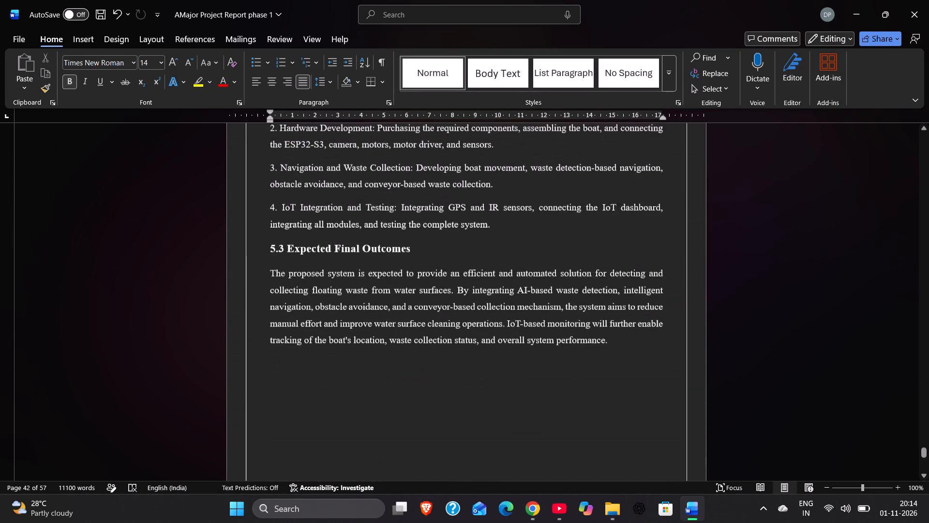
scroll(605, 284, up, 7)
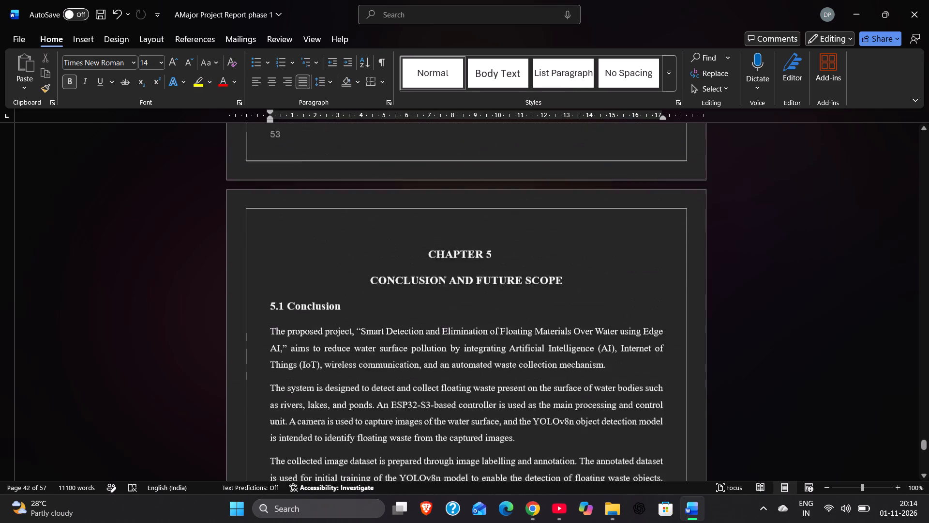
scroll(605, 284, down, 8)
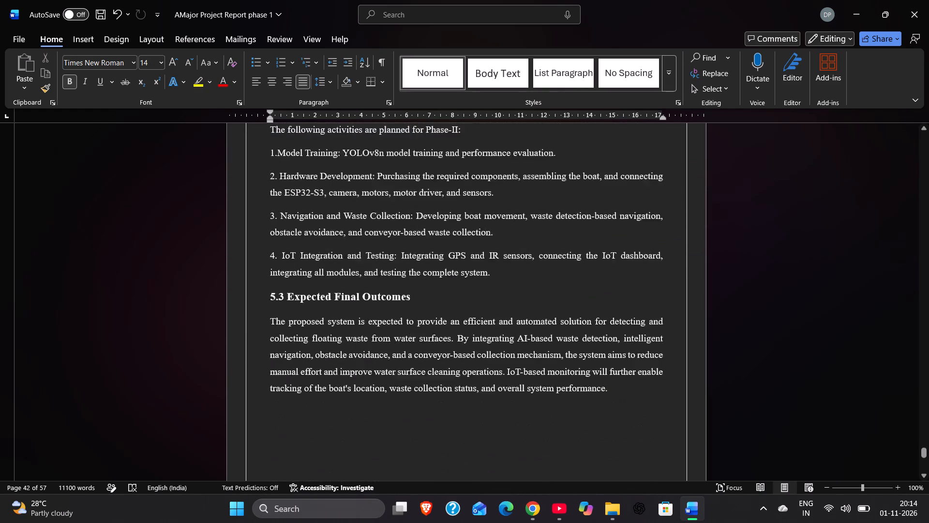
scroll(605, 284, down, 8)
scroll(605, 284, up, 2)
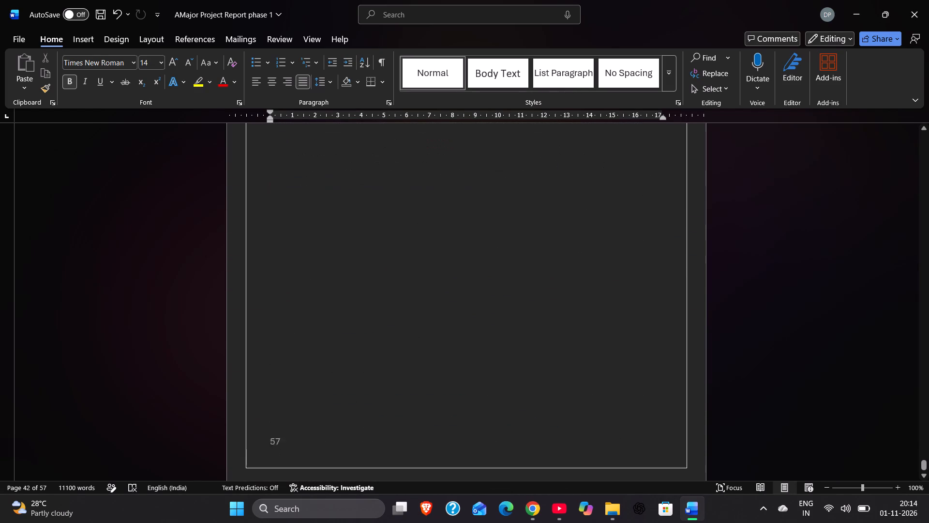
scroll(605, 284, up, 8)
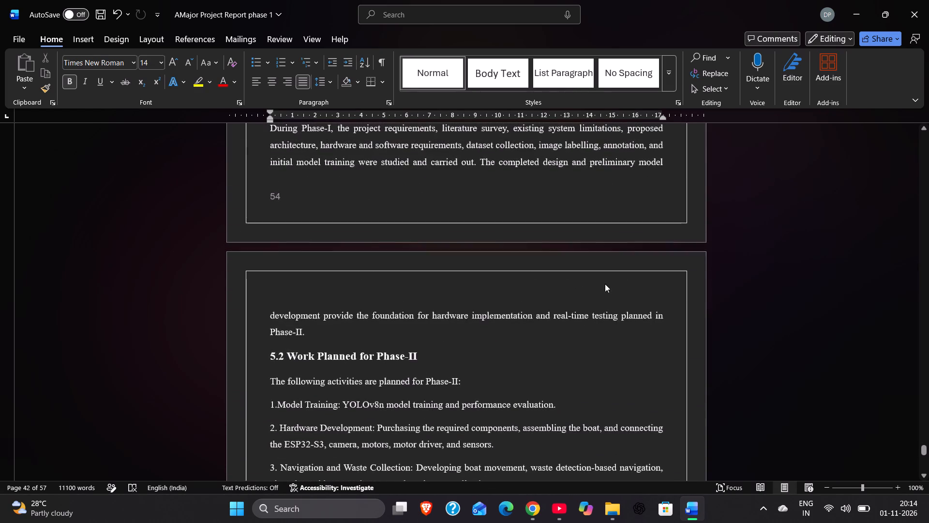
Review the page layout backwards from Chapter 5 through the preliminary results and software requirements to section 4.4.11, 12 V Rechargeable Battery.
scroll(605, 284, up, 2)
scroll(605, 284, down, 2)
scroll(605, 284, up, 1)
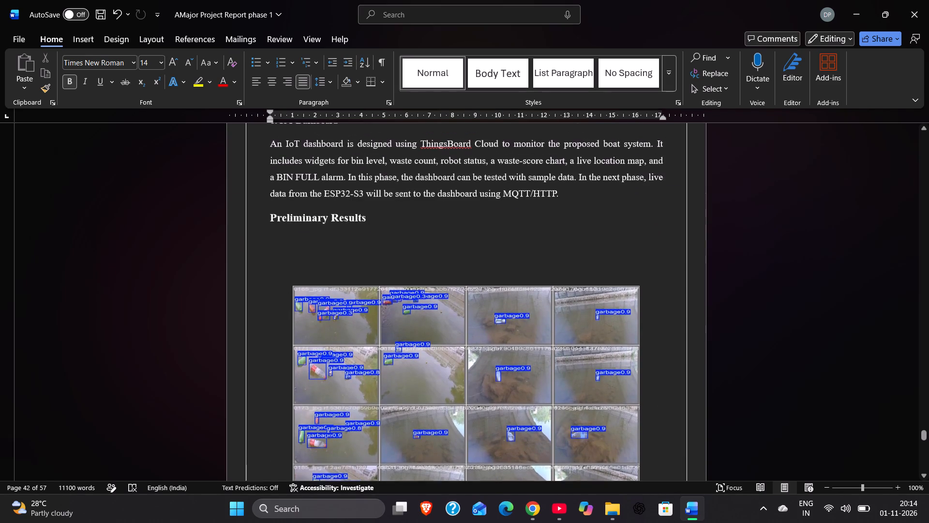
scroll(605, 284, up, 3)
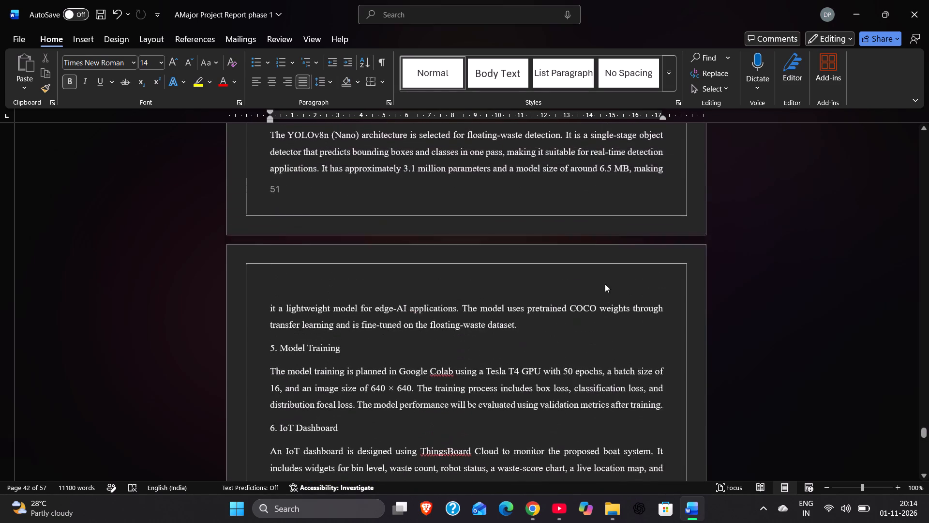
scroll(605, 284, up, 4)
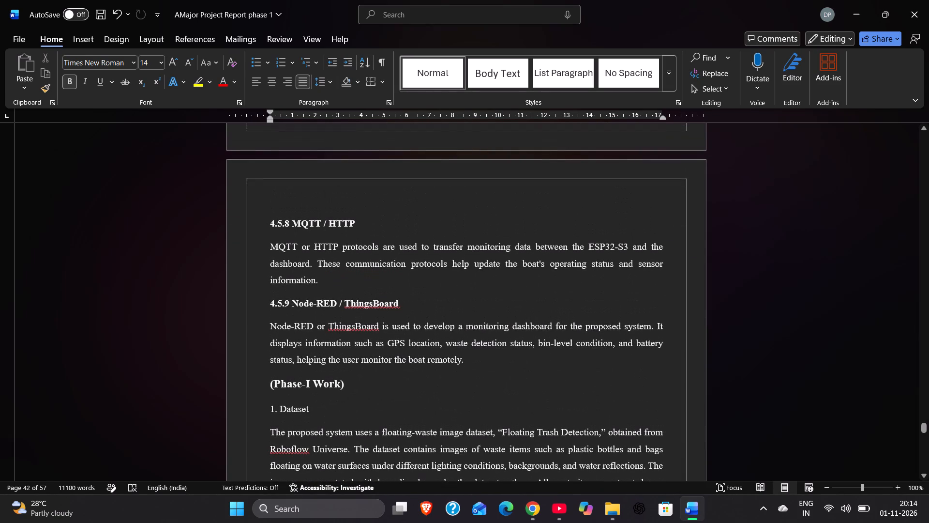
scroll(605, 284, up, 5)
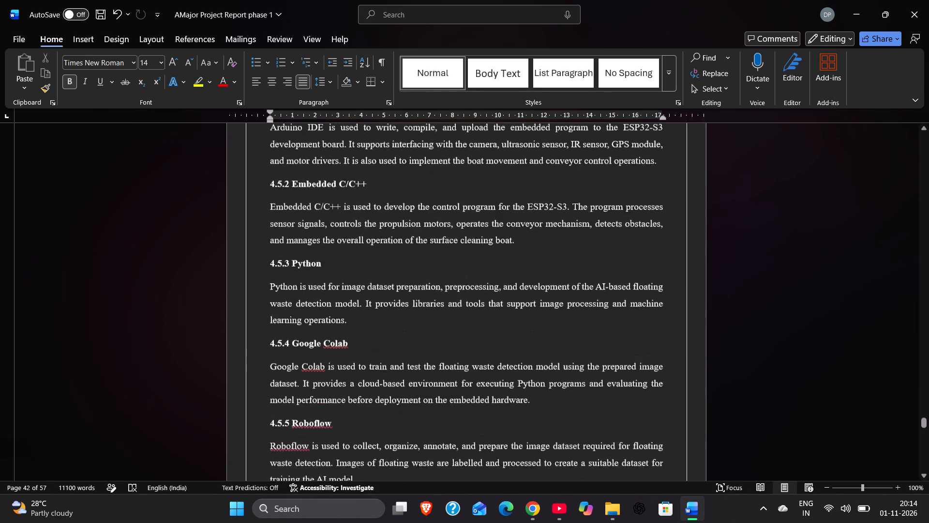
scroll(605, 284, up, 5)
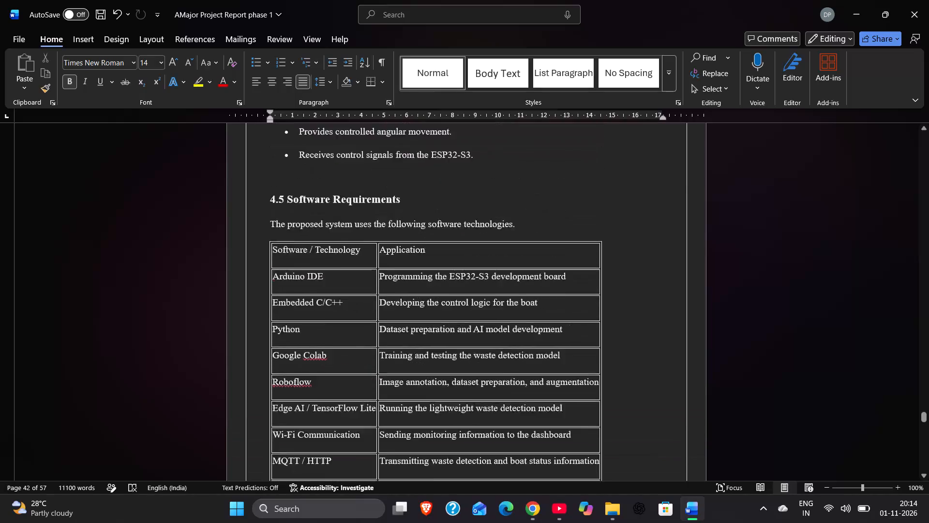
scroll(605, 284, up, 4)
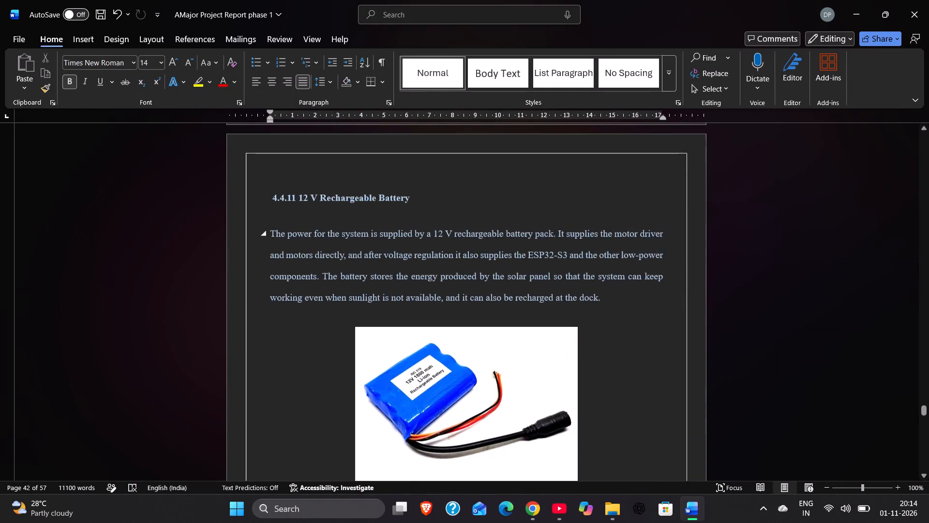
scroll(605, 284, up, 2)
Check the pages from section 4.4.11, 12 V Rechargeable Battery, forward through the MG996R servo motor section to the References.
scroll(605, 284, down, 2)
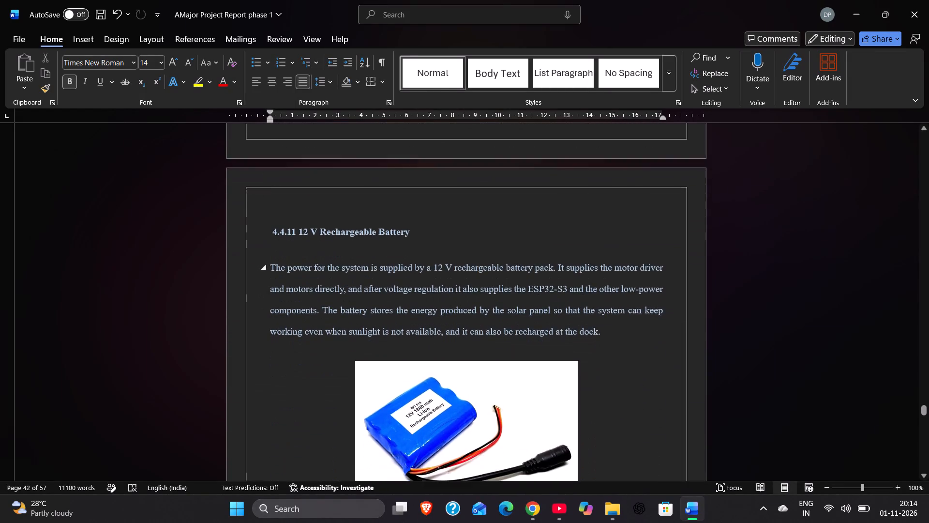
scroll(605, 284, down, 4)
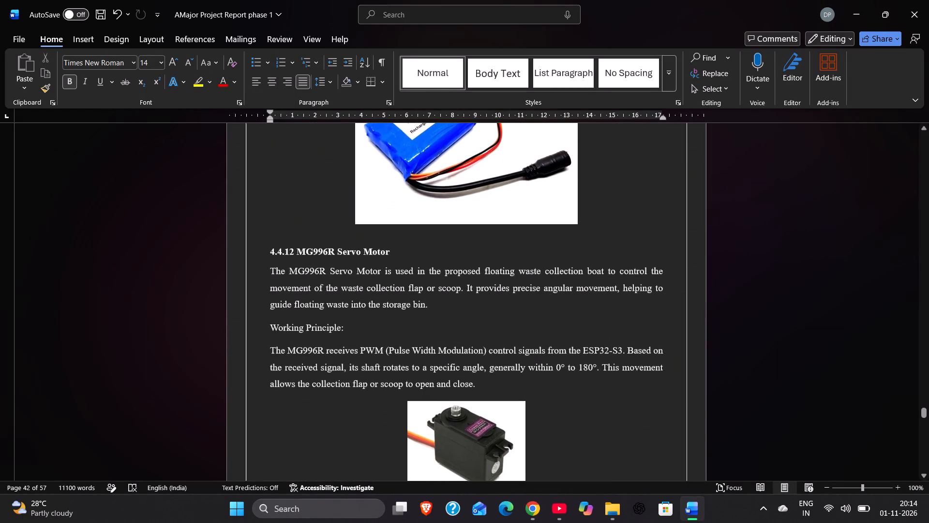
scroll(605, 284, down, 18)
scroll(605, 284, down, 3)
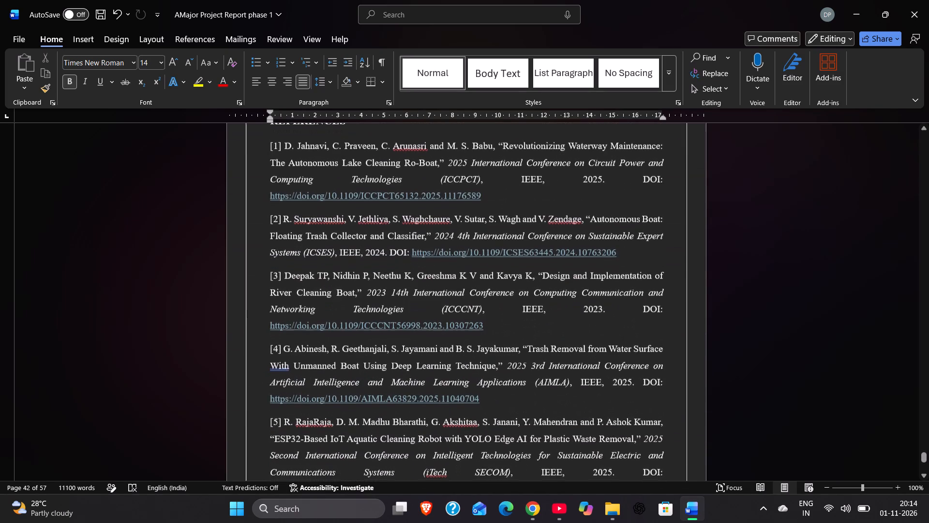
Examine the page breaks and spacing around the References, Chapter 5, the IoT dashboard picture and the predicted images.
scroll(605, 284, up, 3)
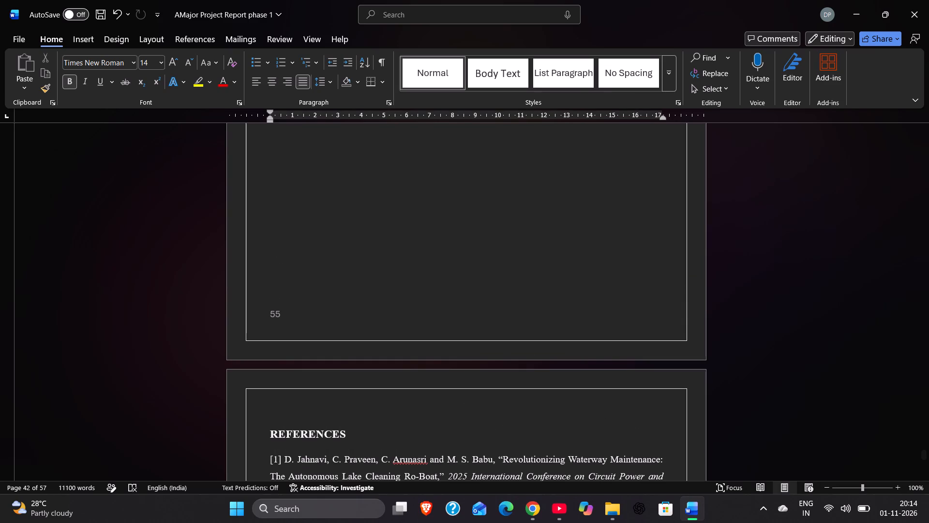
scroll(605, 284, up, 7)
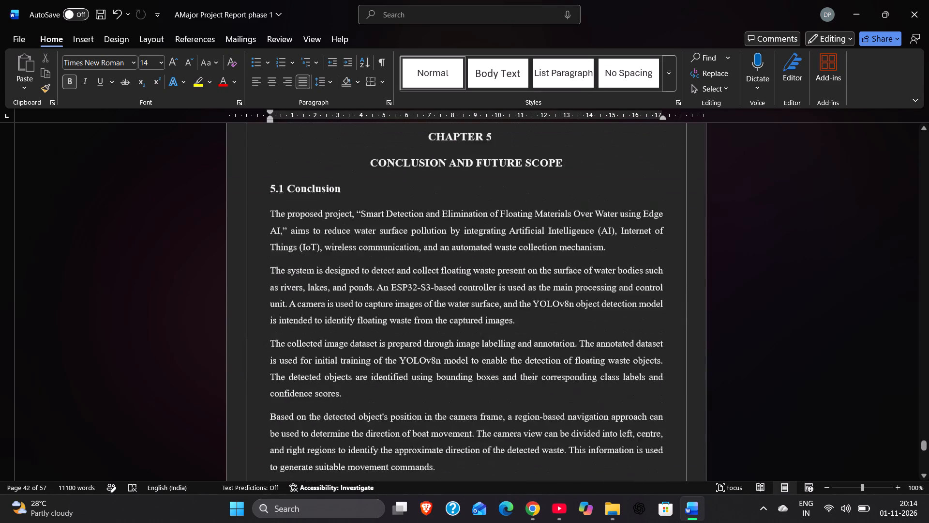
scroll(605, 284, up, 5)
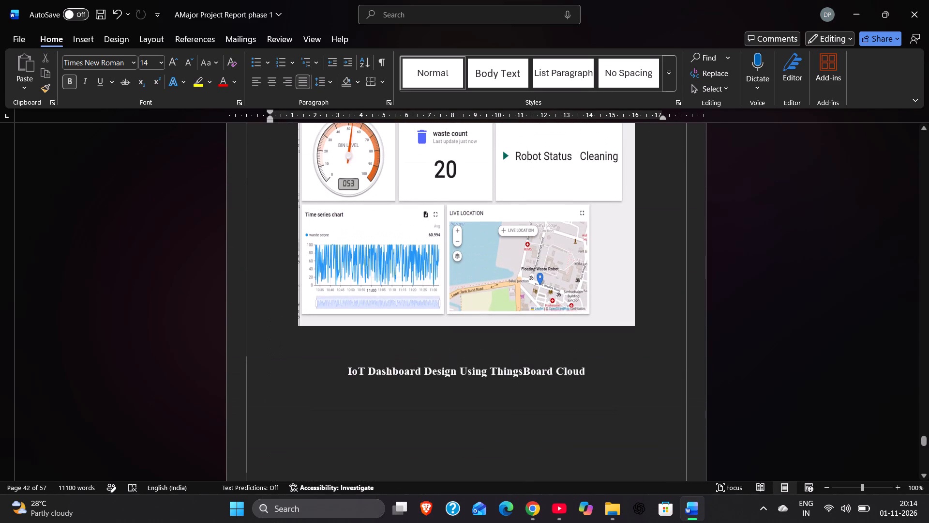
scroll(605, 284, down, 3)
scroll(605, 284, up, 3)
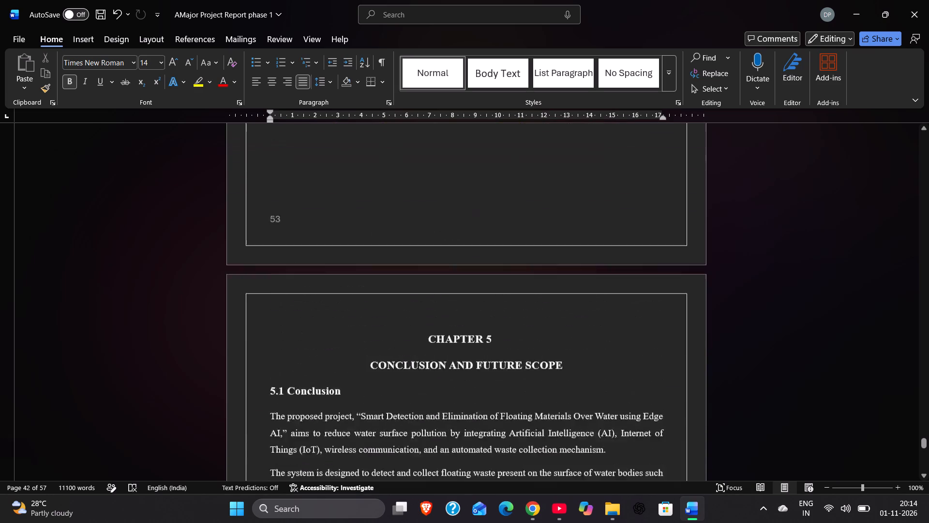
scroll(605, 284, up, 4)
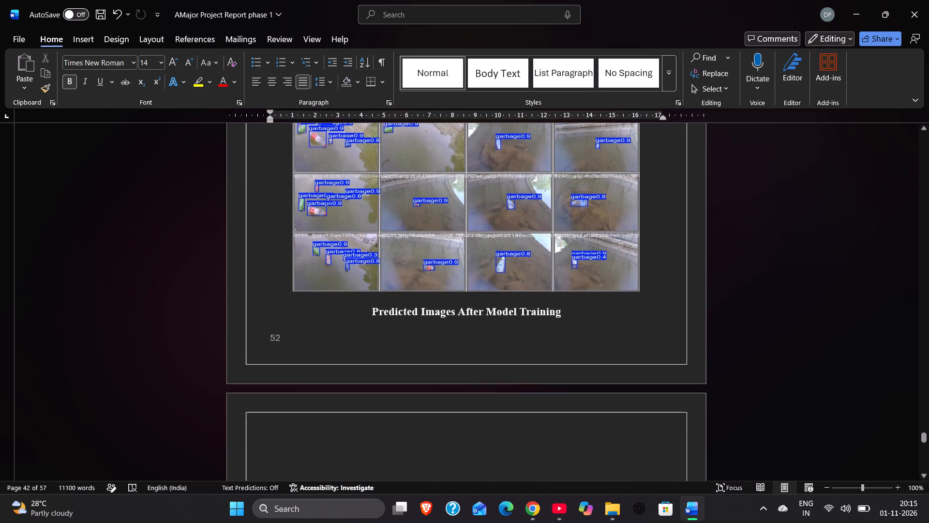
Recheck the layout backwards from the Phase-I Work pages through sections 4.5 and 4.4.10 towards the report's earlier pages.
scroll(605, 284, up, 8)
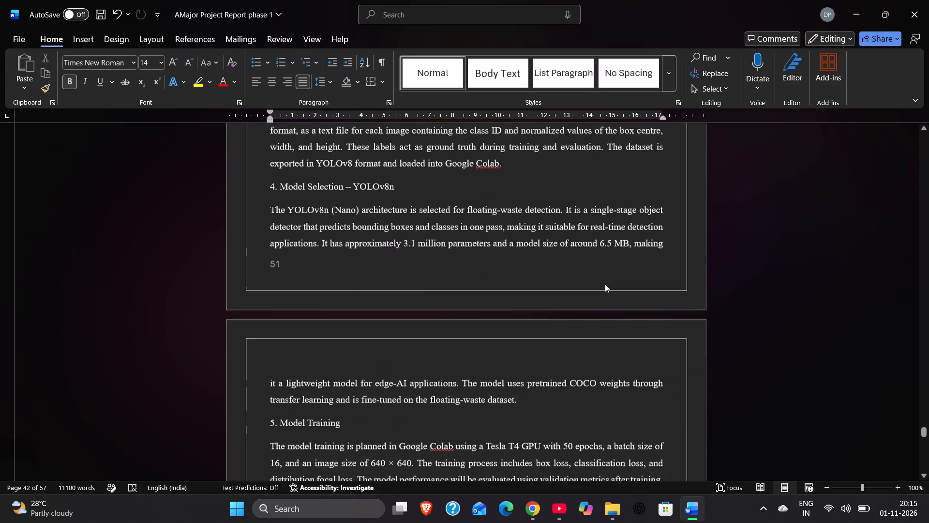
scroll(605, 284, up, 4)
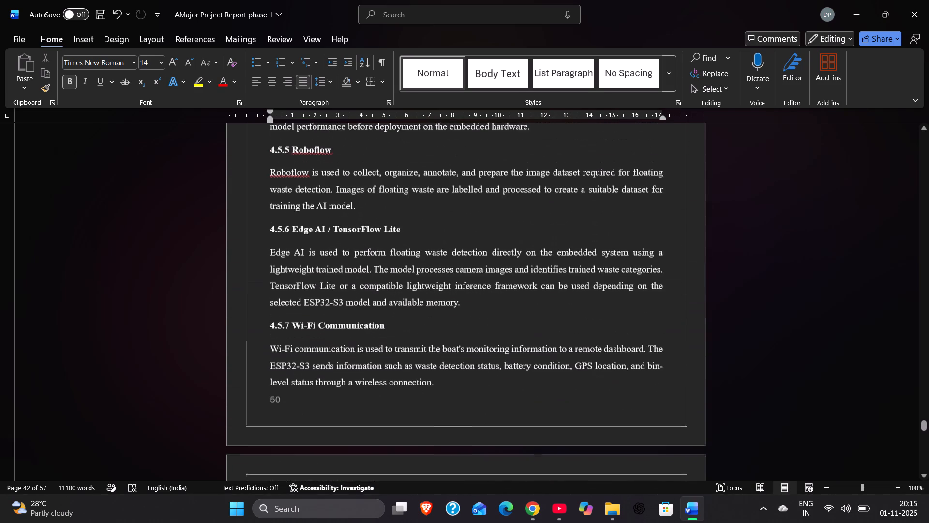
scroll(605, 284, up, 7)
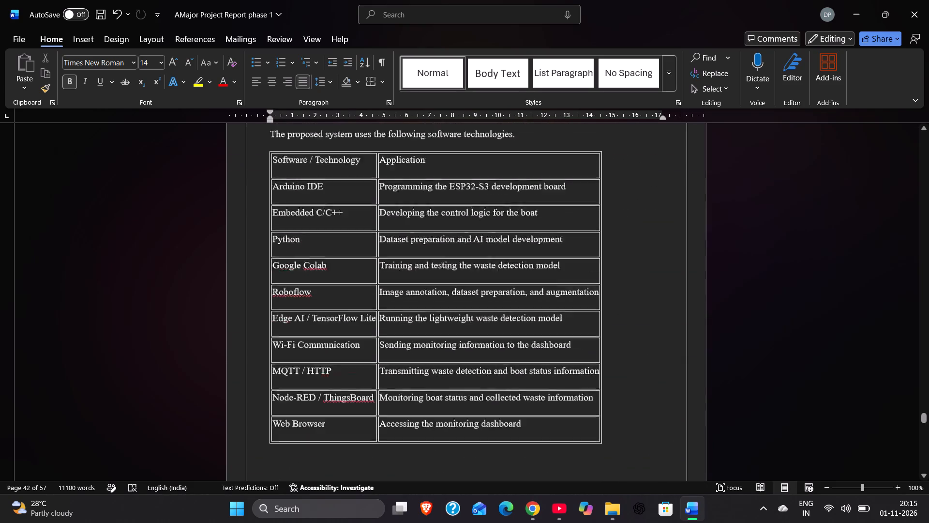
scroll(605, 284, up, 8)
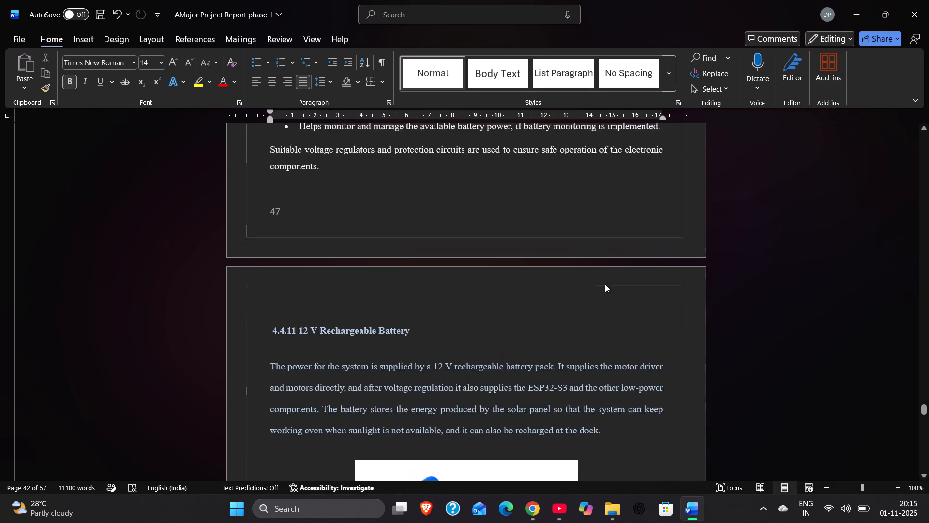
scroll(605, 284, up, 4)
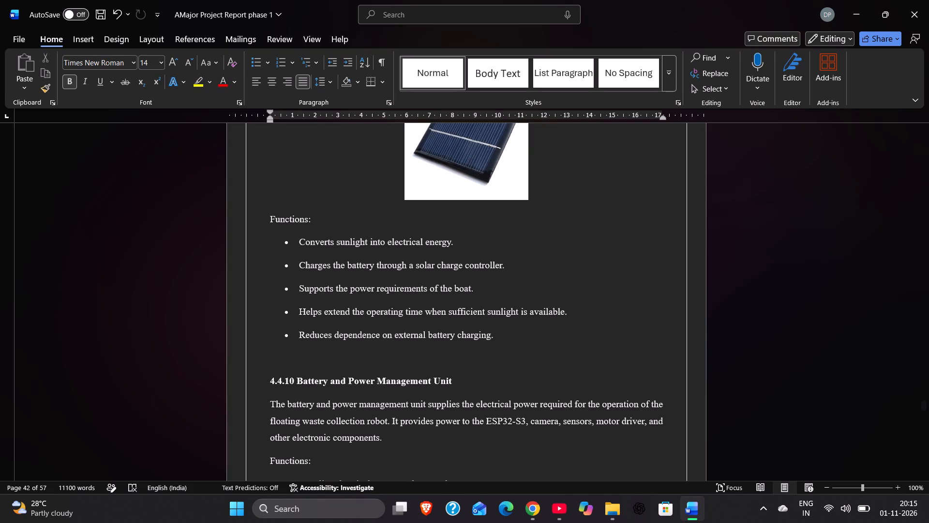
scroll(605, 284, up, 11)
Skim the report backwards from the Solar Panel section to the title page.
scroll(605, 284, up, 11)
scroll(605, 284, up, 15)
scroll(605, 284, up, 8)
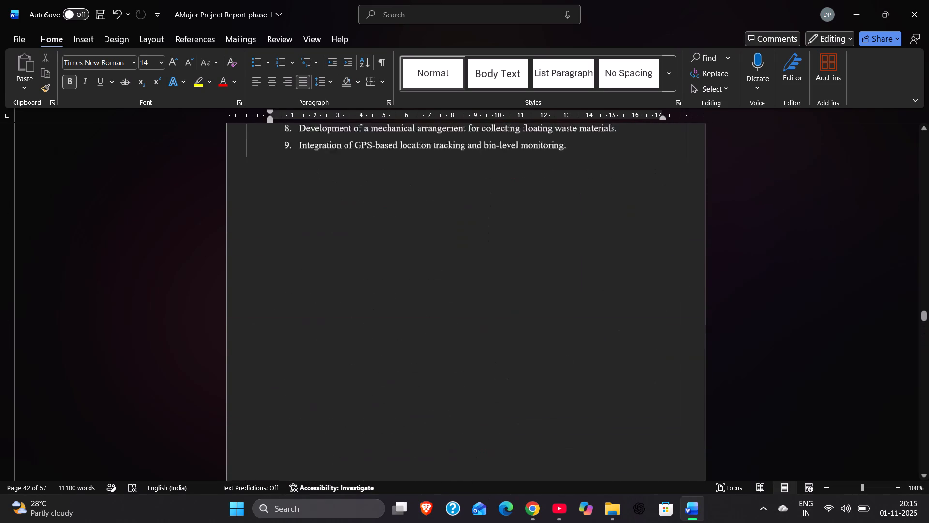
scroll(605, 284, up, 1)
scroll(605, 284, down, 11)
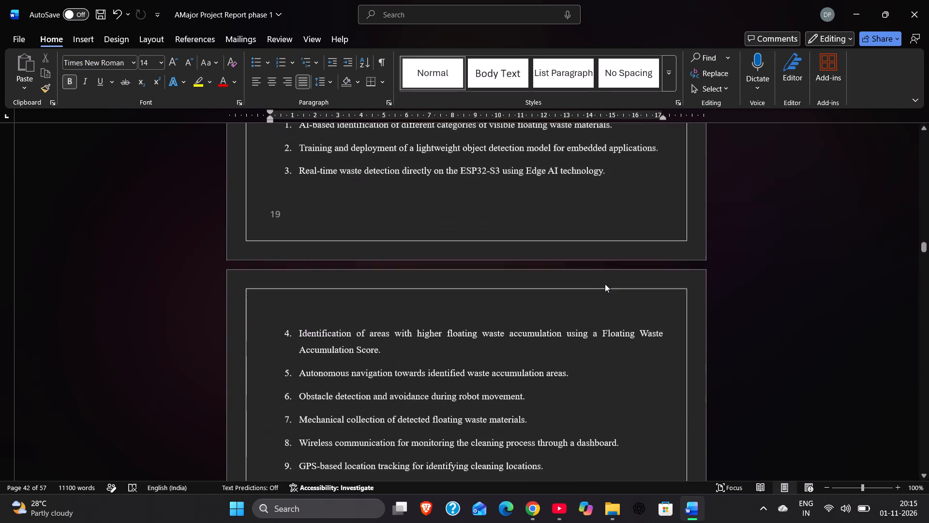
scroll(605, 284, up, 15)
scroll(605, 284, up, 7)
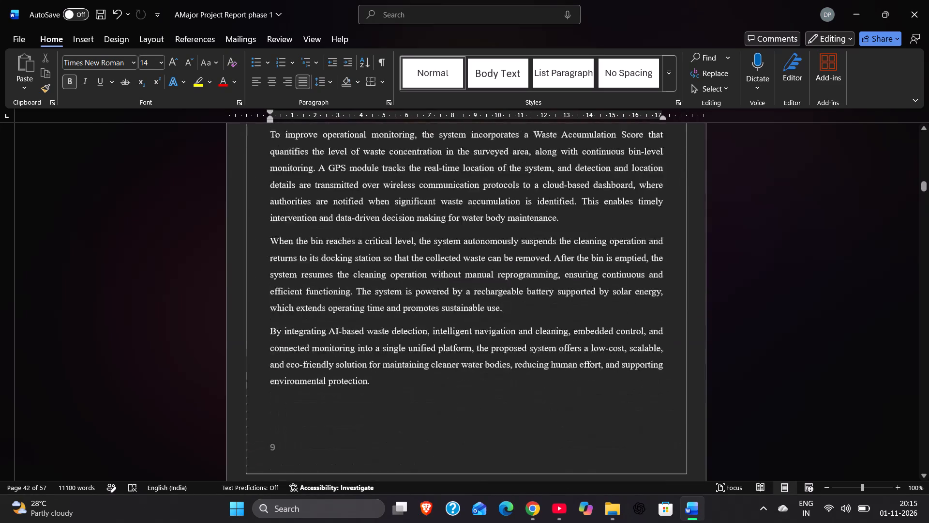
scroll(605, 284, up, 13)
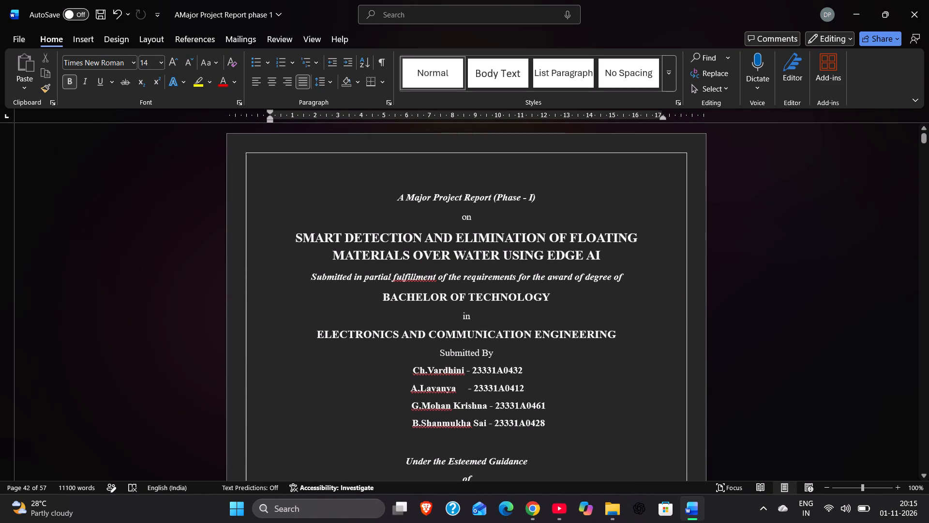
Review the front matter from the title page through the certificate, mission, contents and abstract pages to Chapter 1.
scroll(572, 326, down, 8)
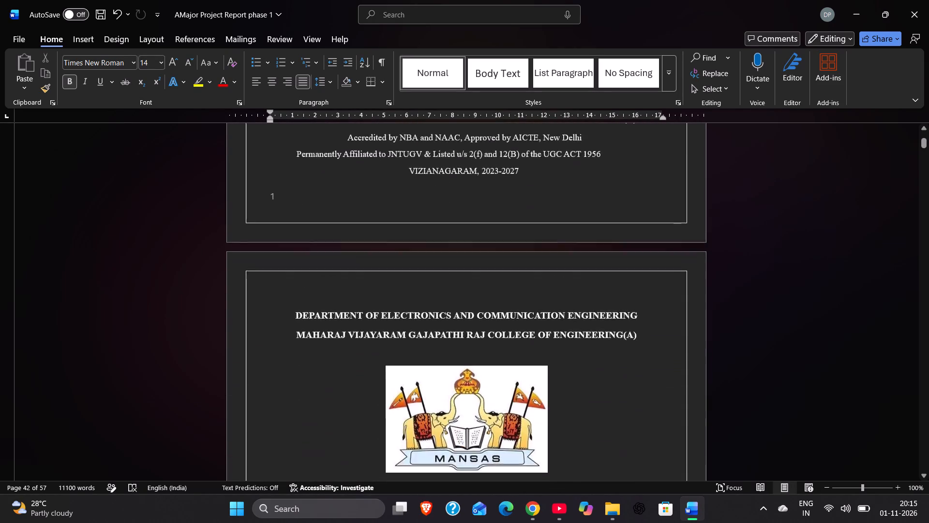
scroll(572, 326, down, 3)
scroll(572, 326, up, 3)
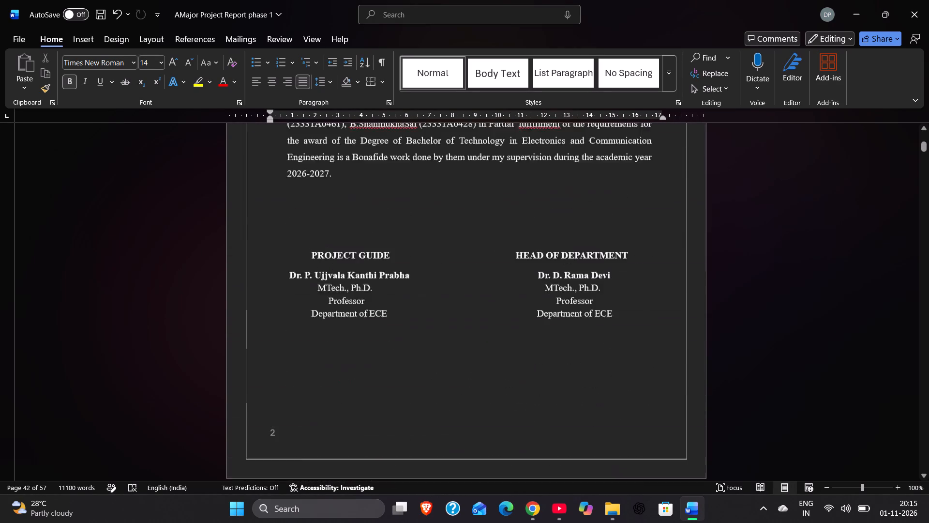
scroll(572, 326, up, 2)
scroll(572, 326, down, 3)
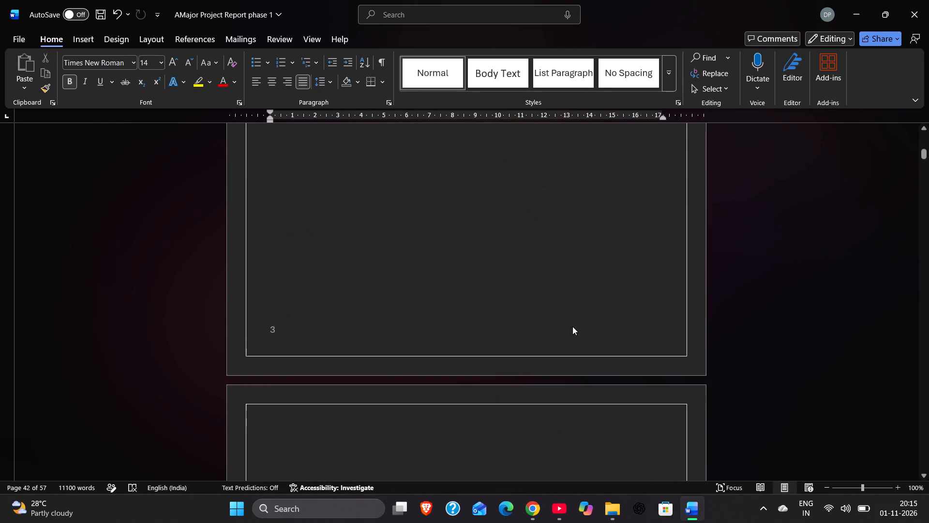
scroll(572, 326, down, 8)
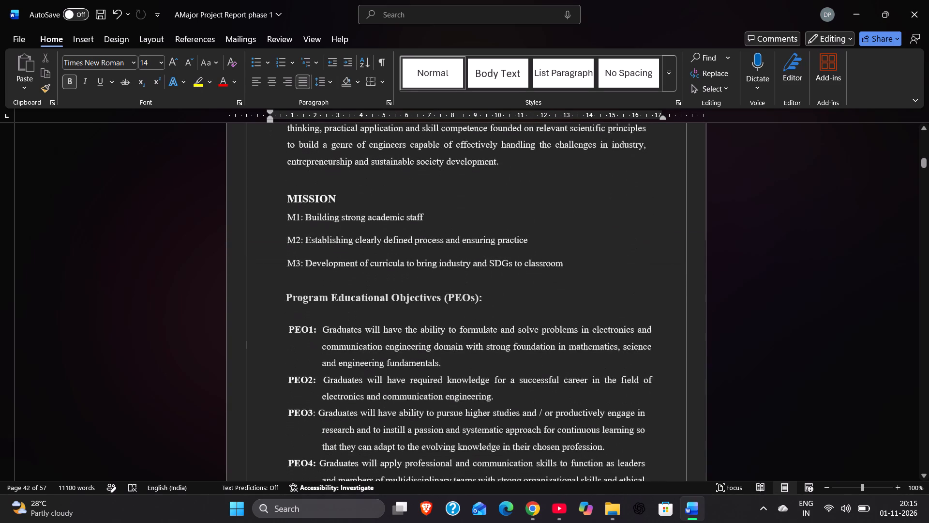
scroll(572, 326, down, 6)
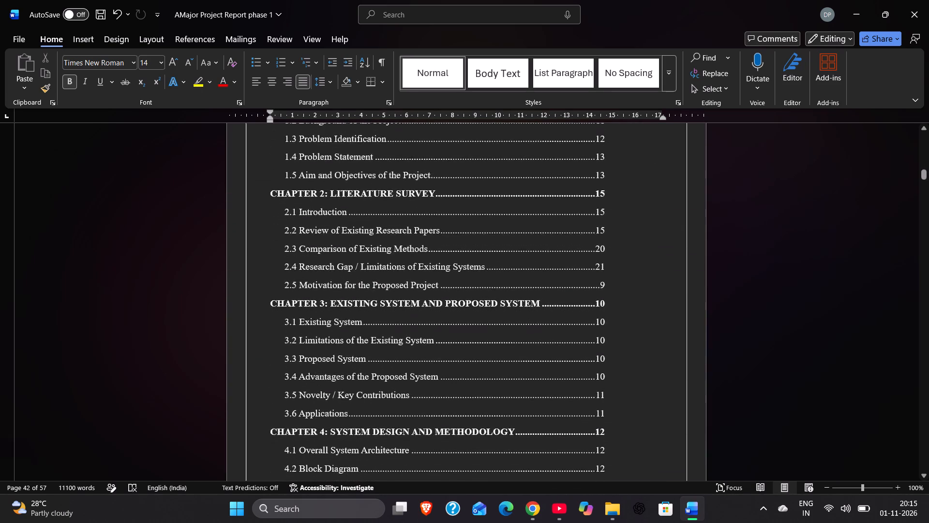
scroll(572, 326, down, 6)
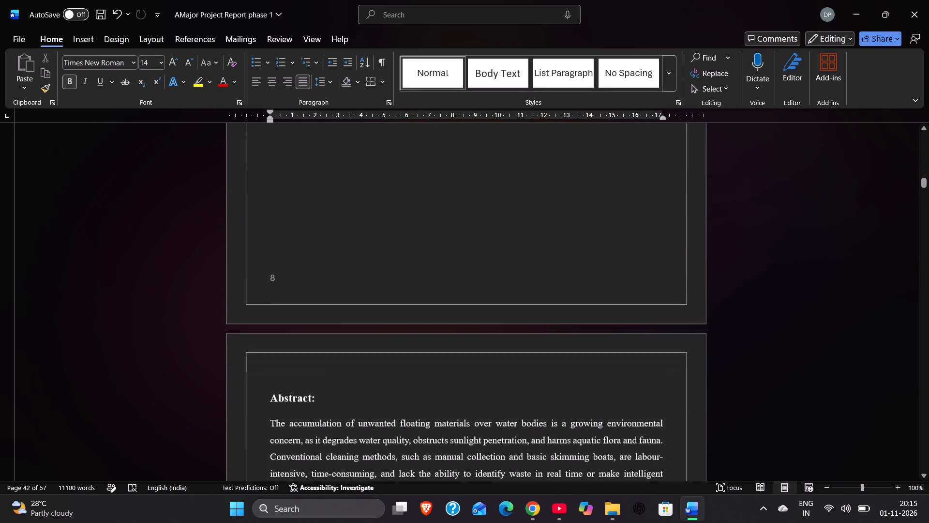
scroll(572, 326, down, 8)
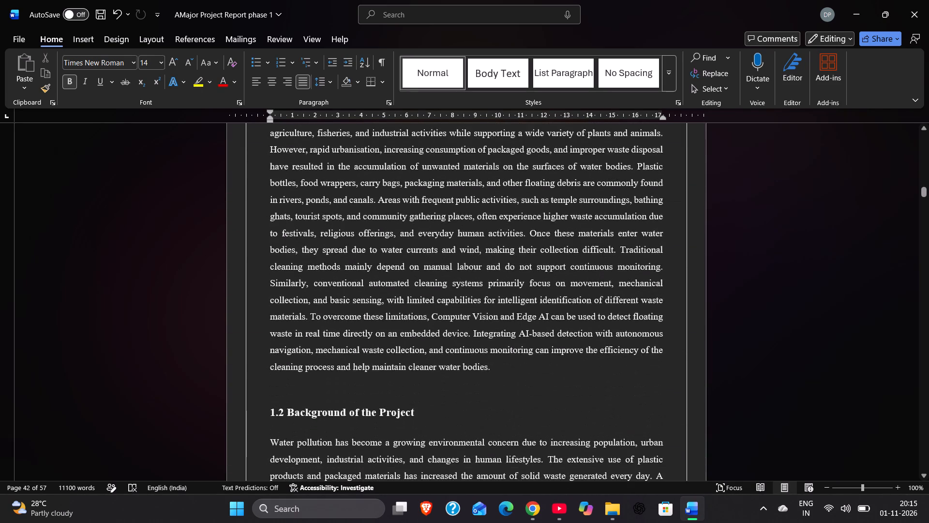
Check the page flow from the abstract through Chapters 1 and 2 to section 3.4 System Architecture Overview.
scroll(572, 326, up, 5)
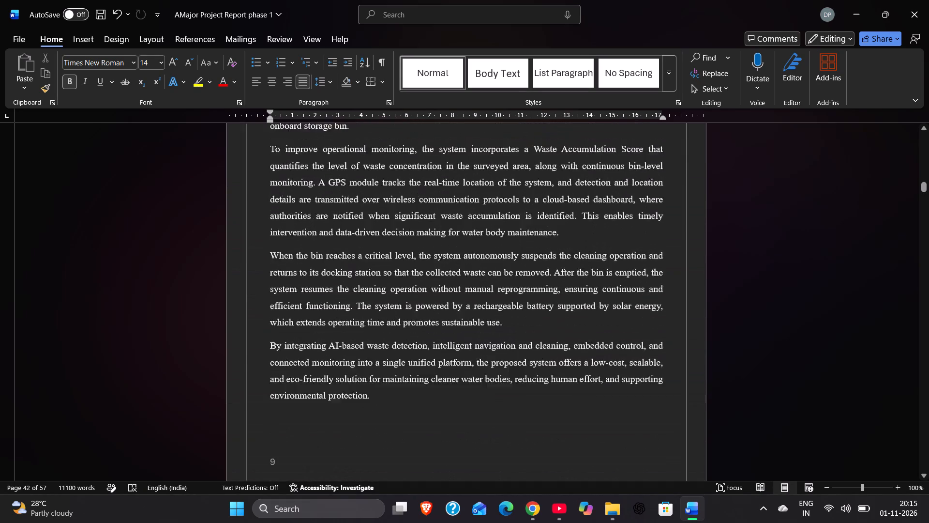
scroll(565, 351, up, 1)
scroll(565, 351, down, 8)
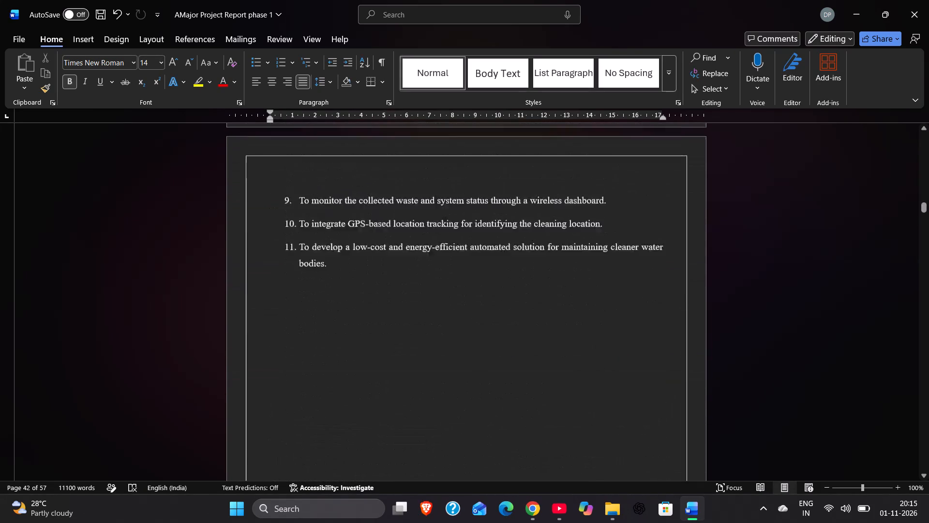
scroll(565, 351, down, 1)
scroll(565, 351, up, 3)
scroll(565, 351, down, 4)
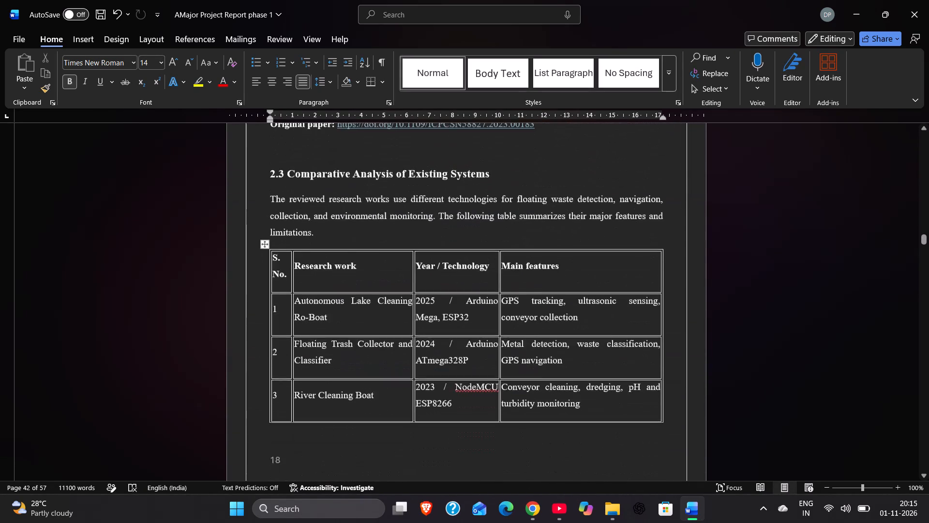
scroll(565, 351, down, 8)
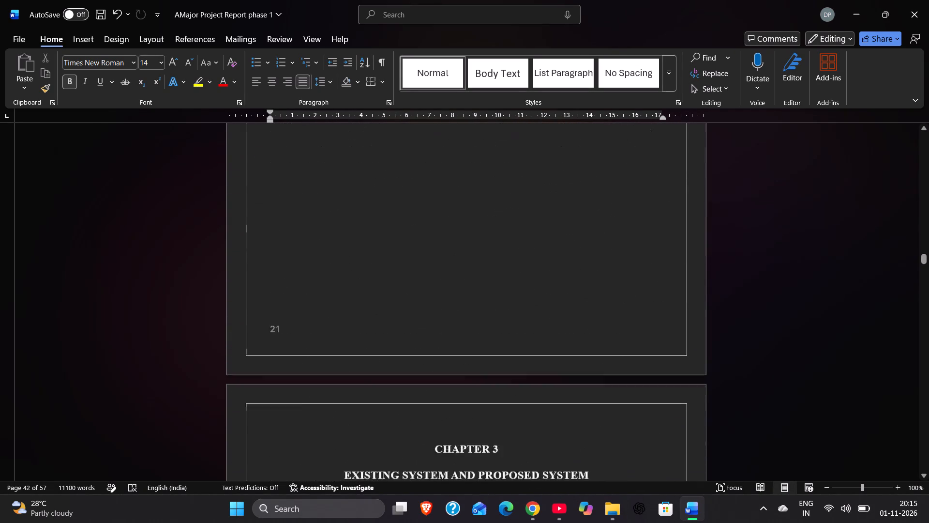
scroll(565, 351, down, 1)
scroll(565, 351, up, 5)
scroll(565, 351, down, 6)
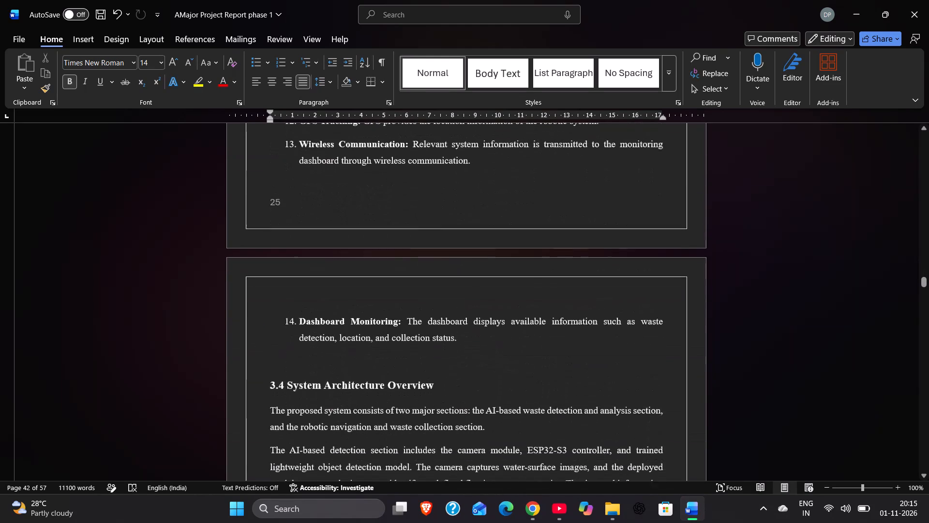
Return to the contents pages and examine the section titles and page numbers listed for Chapters 2 to 6.
scroll(565, 351, up, 20)
scroll(565, 351, up, 11)
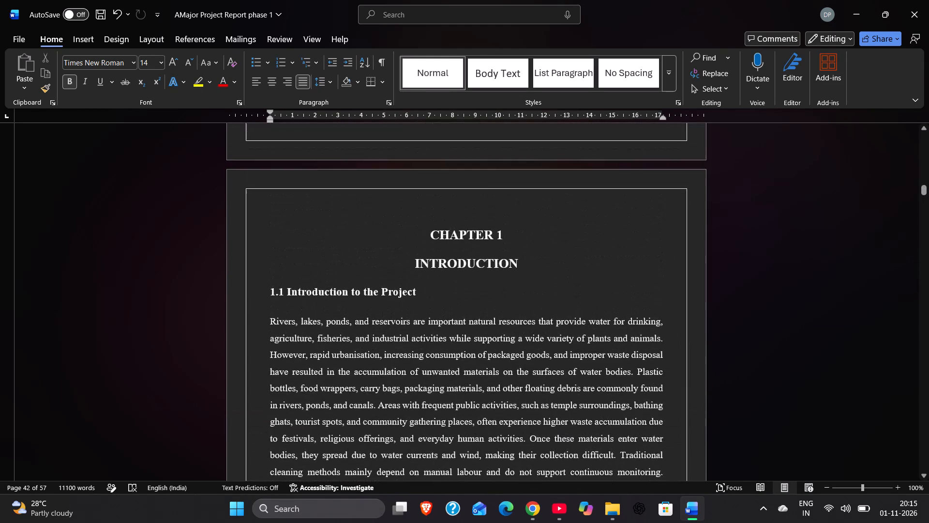
scroll(568, 332, up, 7)
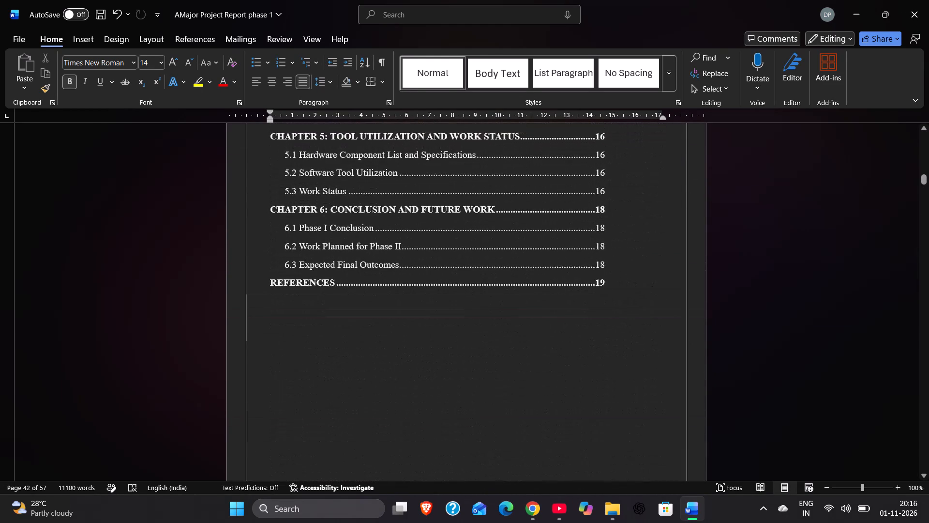
scroll(568, 332, up, 2)
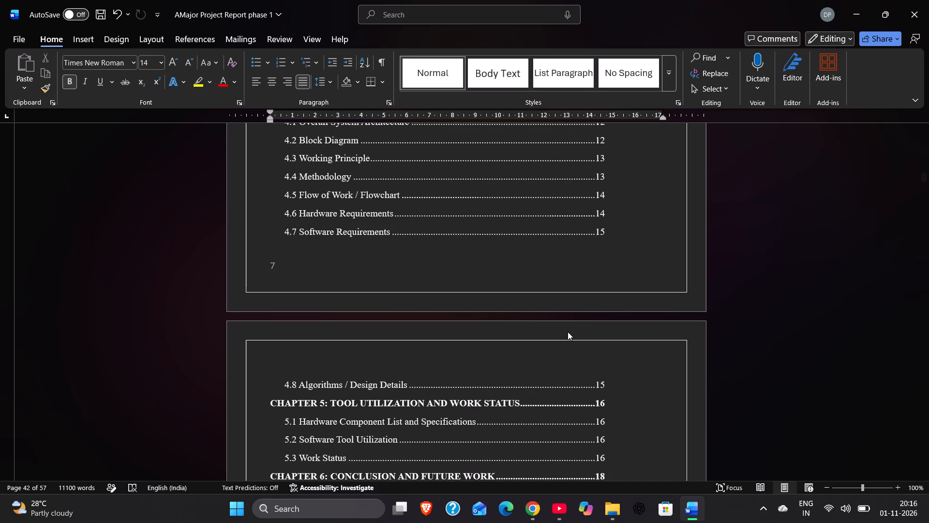
scroll(568, 332, up, 1)
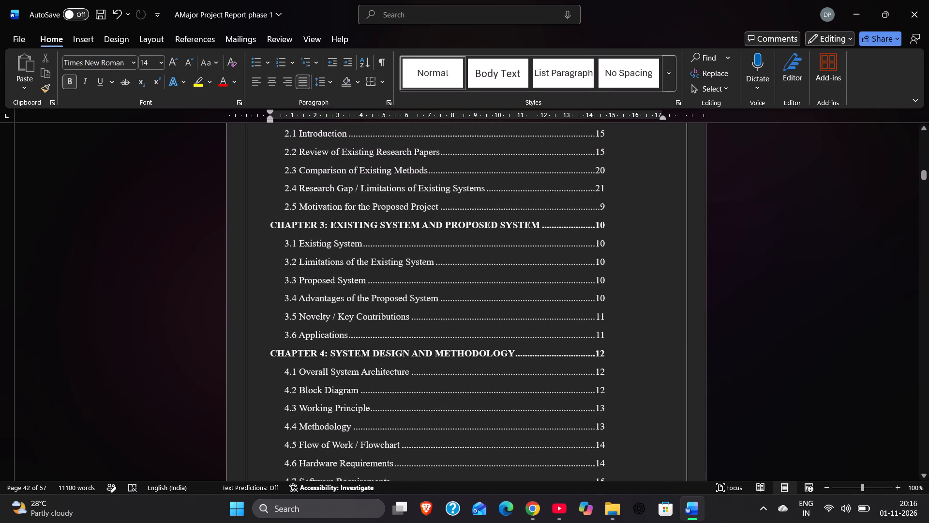
scroll(568, 332, up, 2)
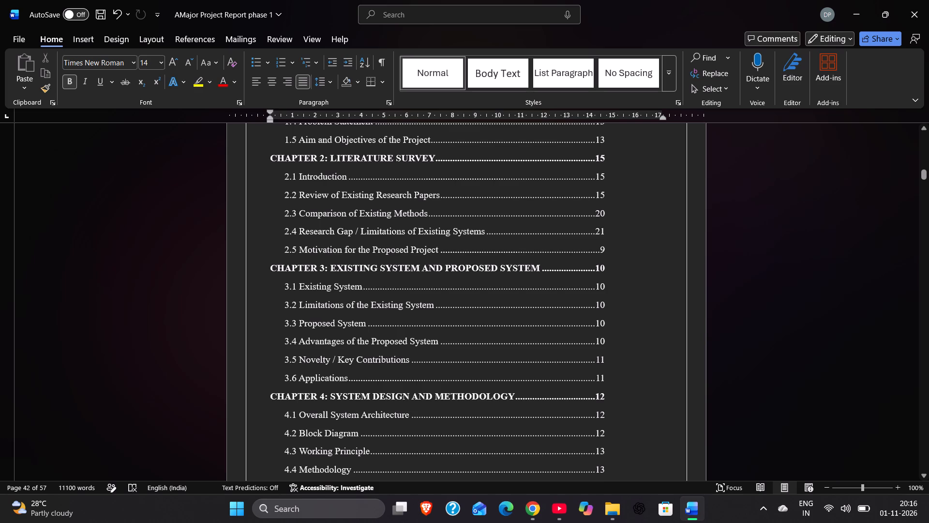
scroll(660, 314, down, 2)
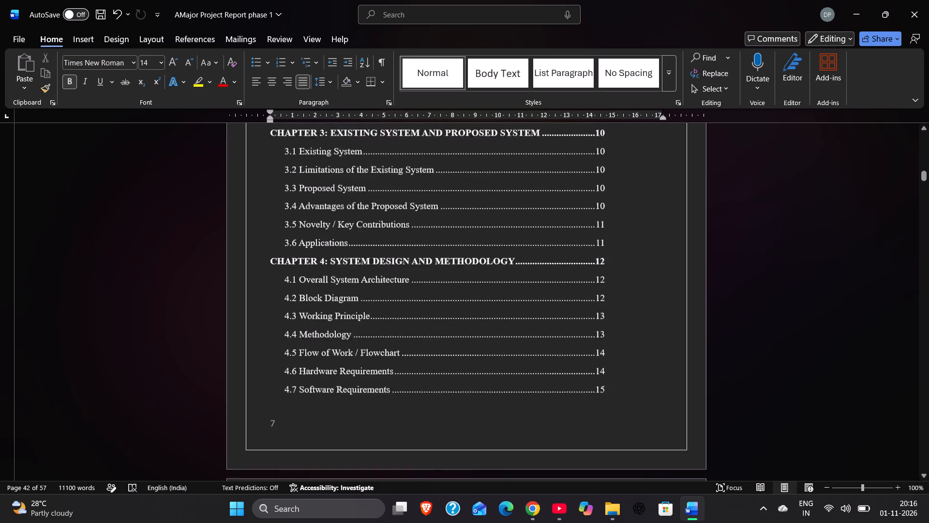
Examine the section headings and page numbers in the body from Chapter 1 through section 3.2.2 Limitations of the Existing System.
scroll(660, 314, down, 14)
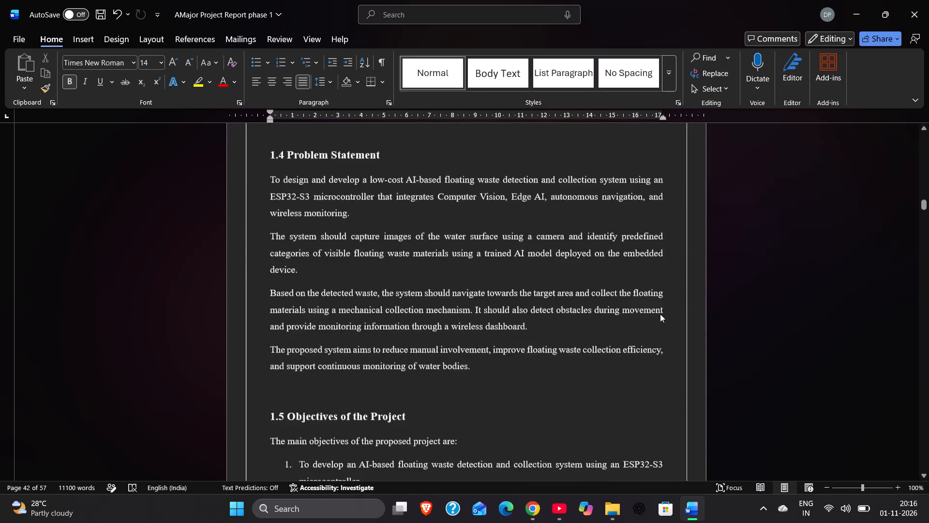
scroll(660, 314, down, 9)
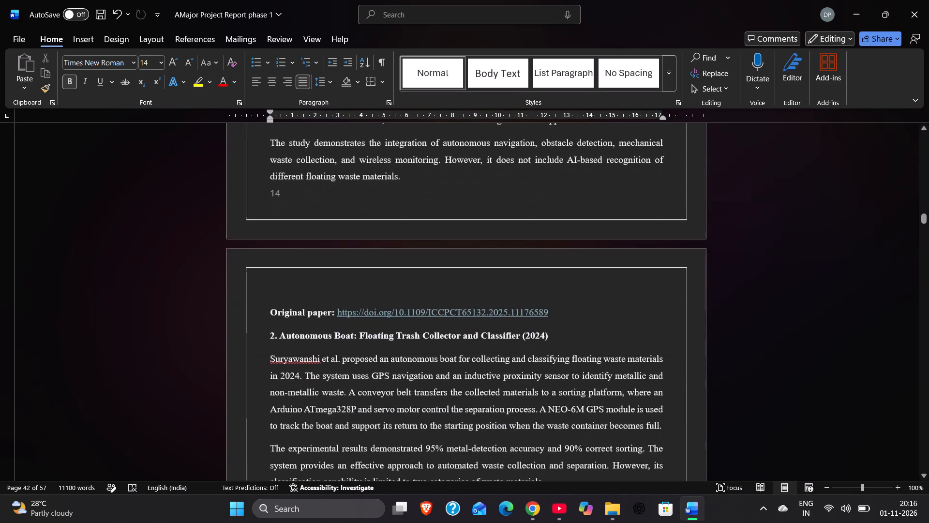
scroll(660, 314, down, 7)
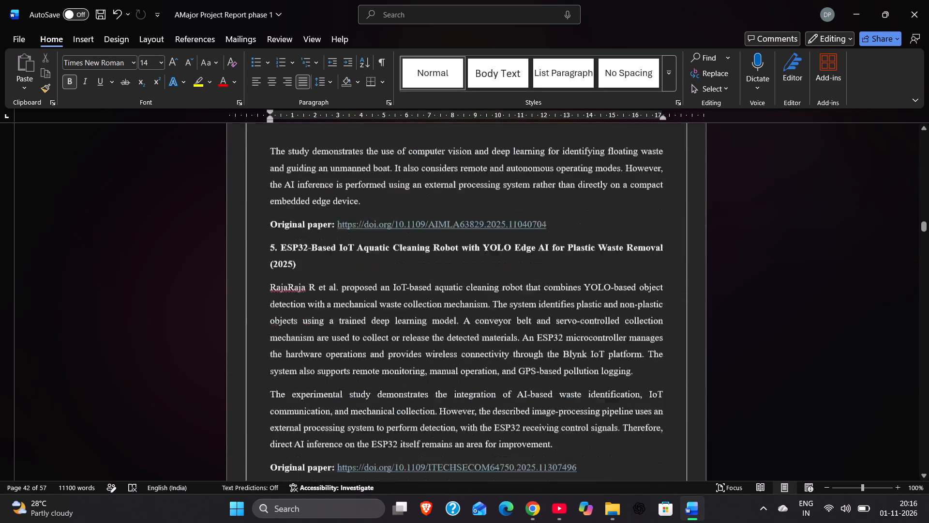
scroll(660, 314, down, 6)
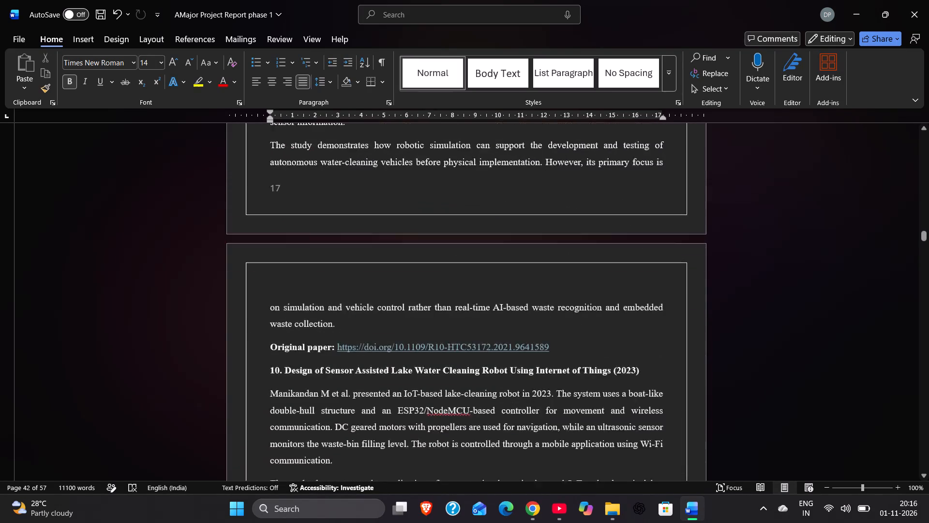
scroll(660, 314, down, 9)
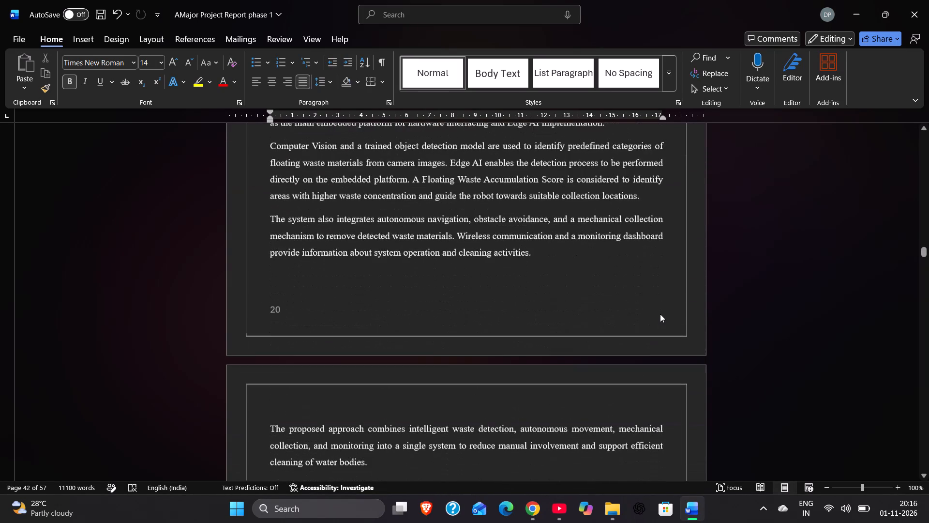
scroll(660, 314, down, 7)
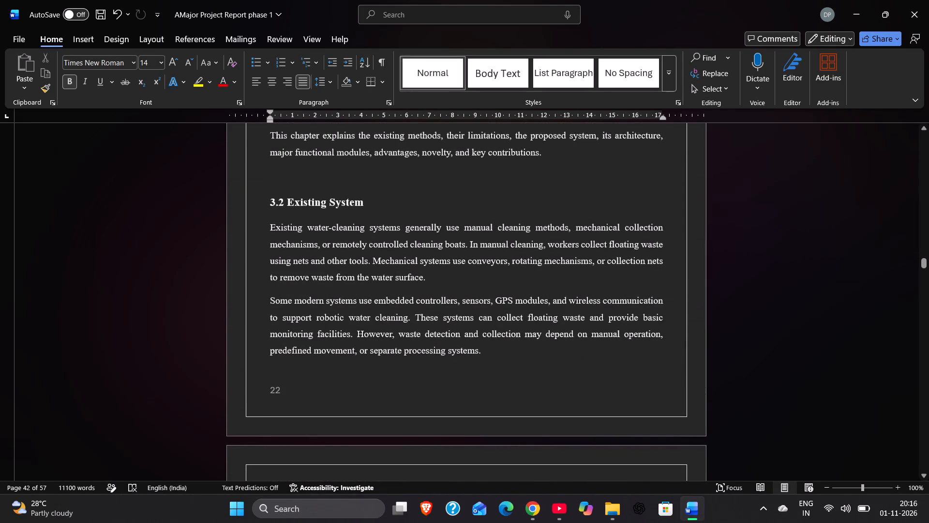
scroll(660, 314, down, 4)
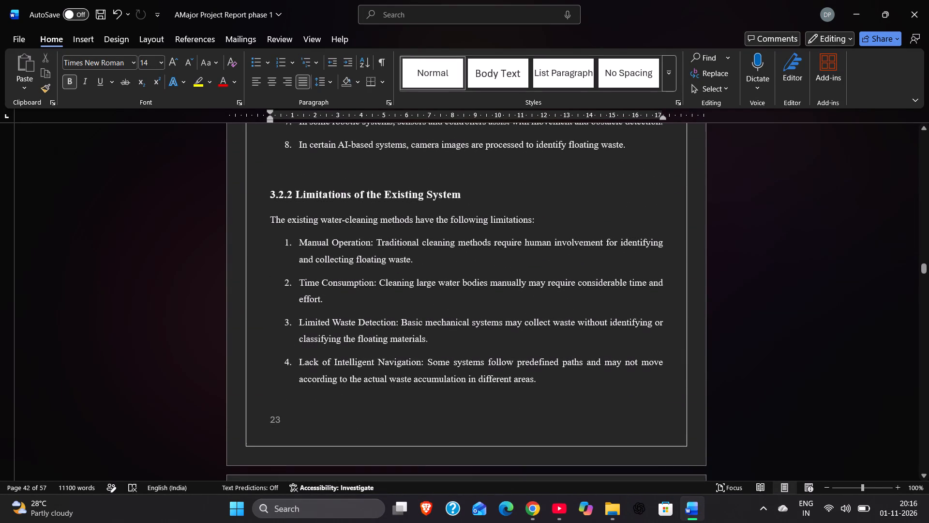
scroll(660, 314, down, 2)
Review the headings and page numbers backwards from section 3.2.2 to section 2.4 Research Gap.
scroll(660, 314, up, 6)
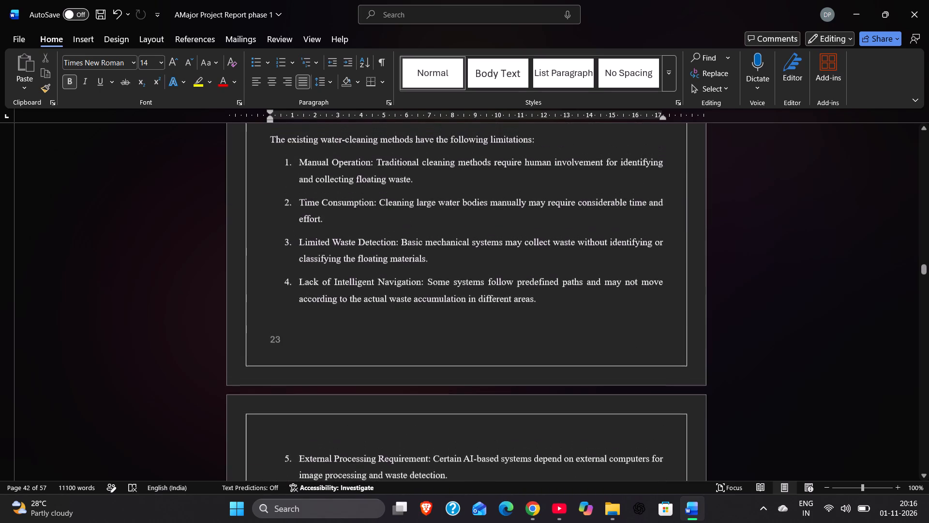
scroll(660, 314, up, 6)
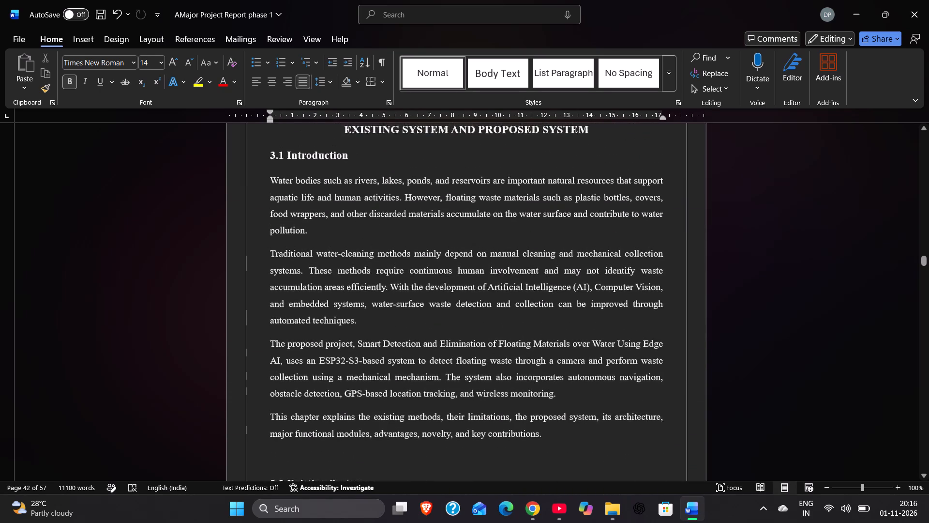
scroll(660, 314, up, 2)
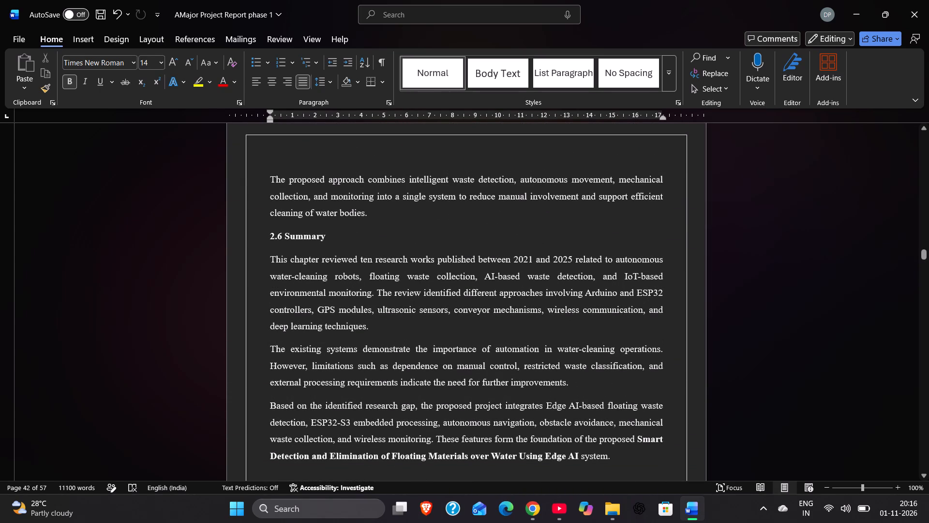
scroll(579, 273, down, 3)
scroll(579, 273, up, 2)
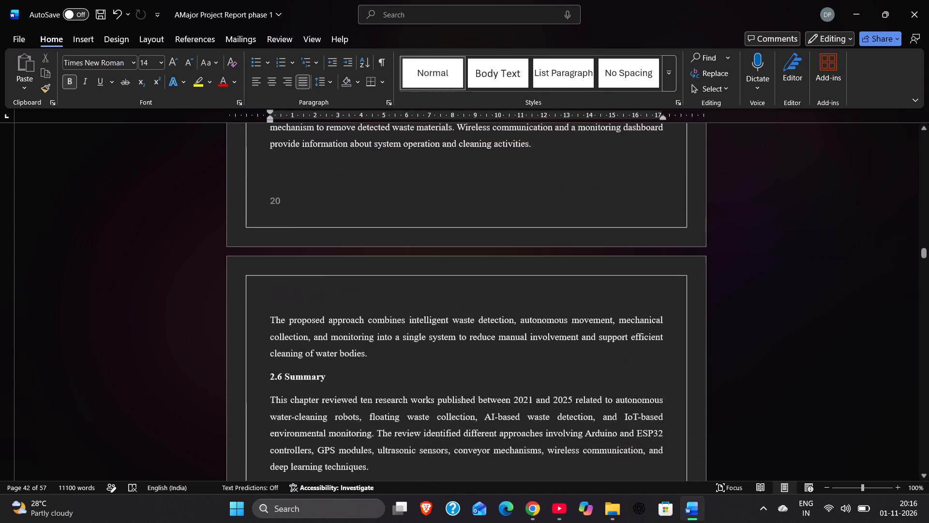
scroll(579, 273, up, 3)
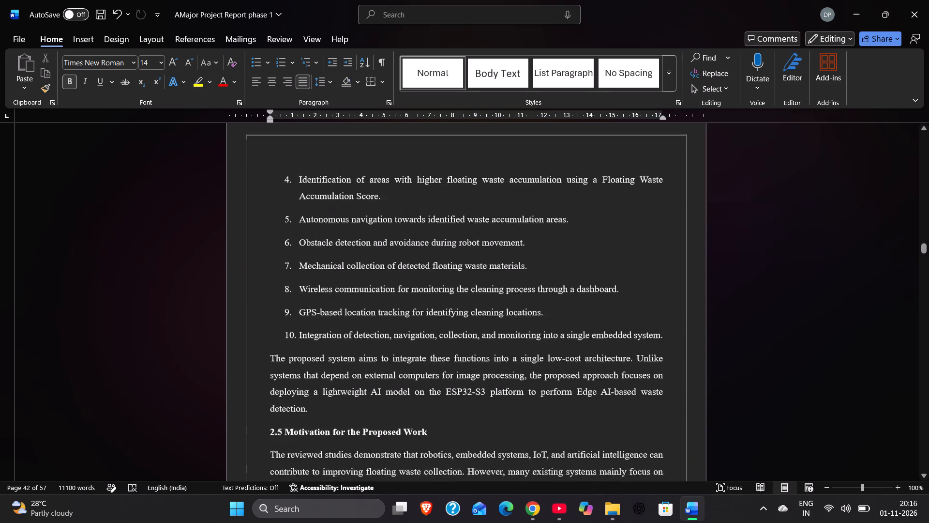
scroll(579, 273, up, 2)
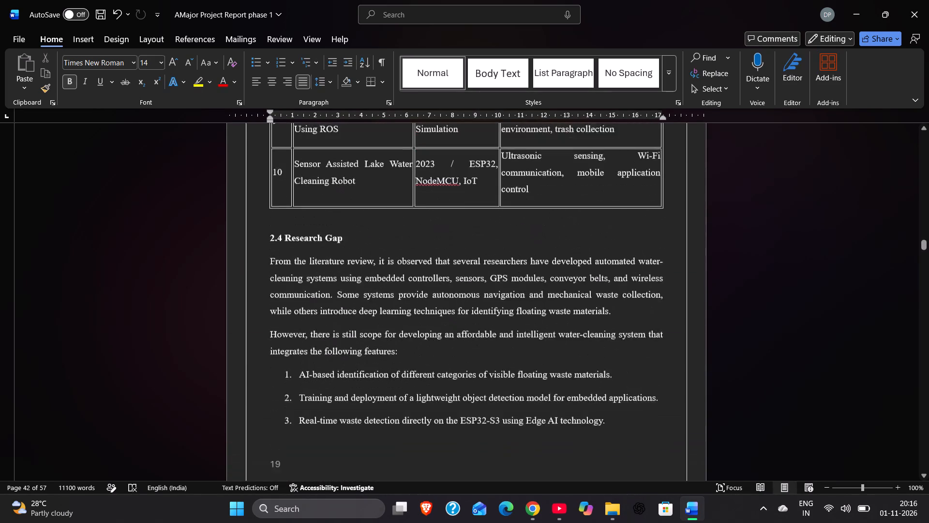
Return from section 2.4 Research Gap to the List of Contents and examine the entries and page numbers for Chapters 1 to 4.
scroll(579, 273, up, 1)
scroll(579, 273, down, 3)
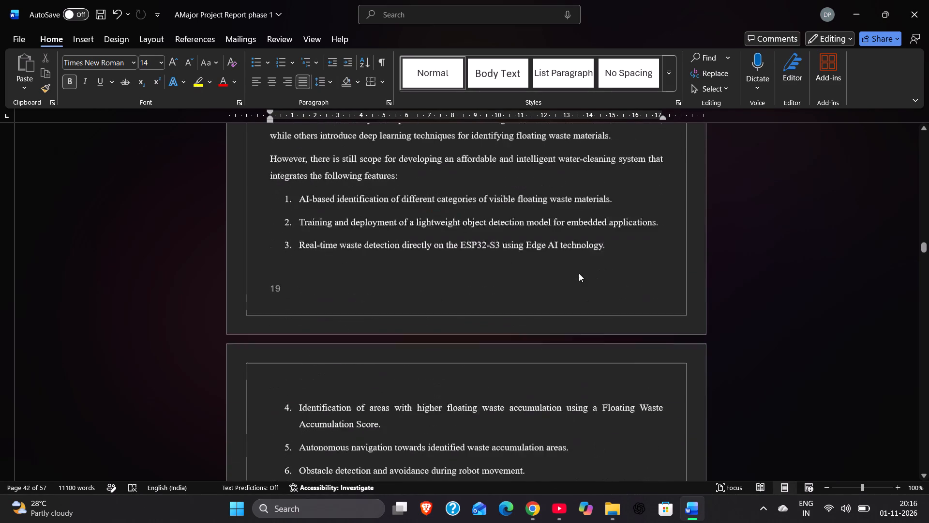
scroll(579, 273, up, 15)
scroll(579, 273, up, 8)
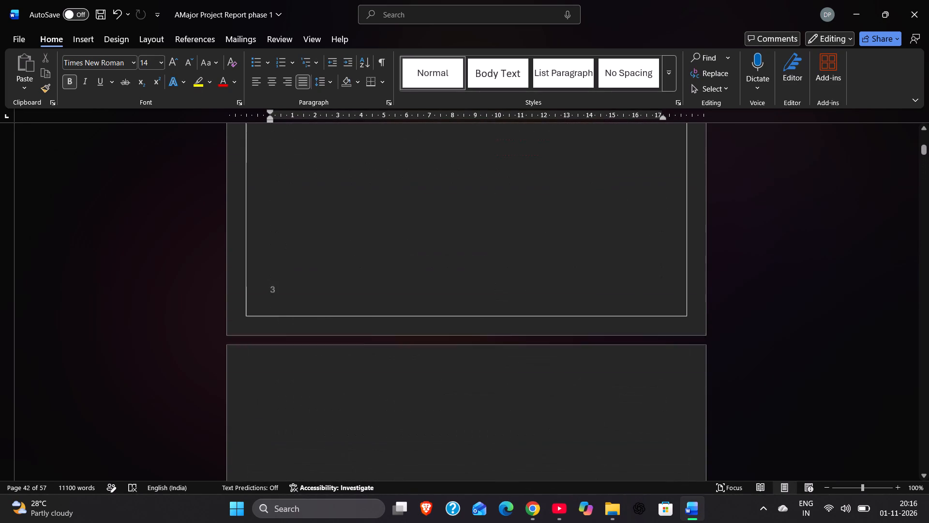
scroll(579, 273, down, 8)
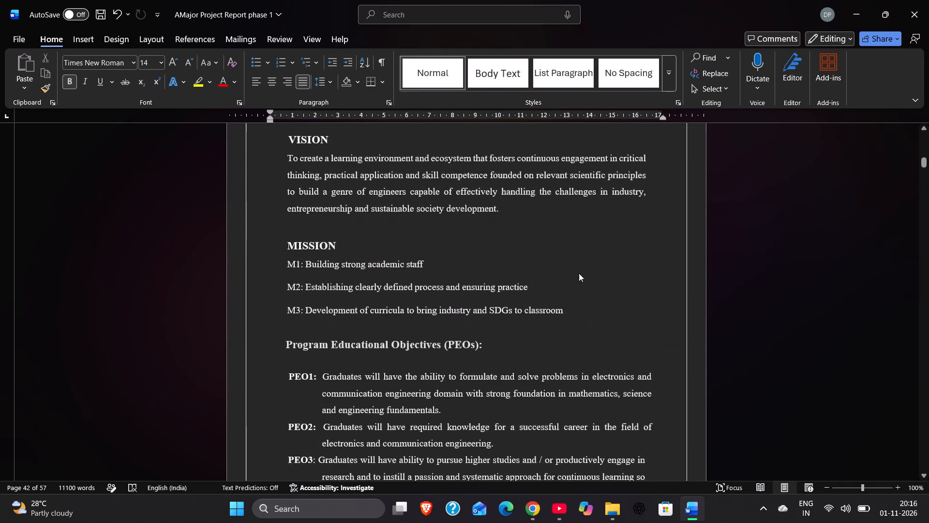
scroll(579, 273, down, 2)
scroll(579, 273, up, 3)
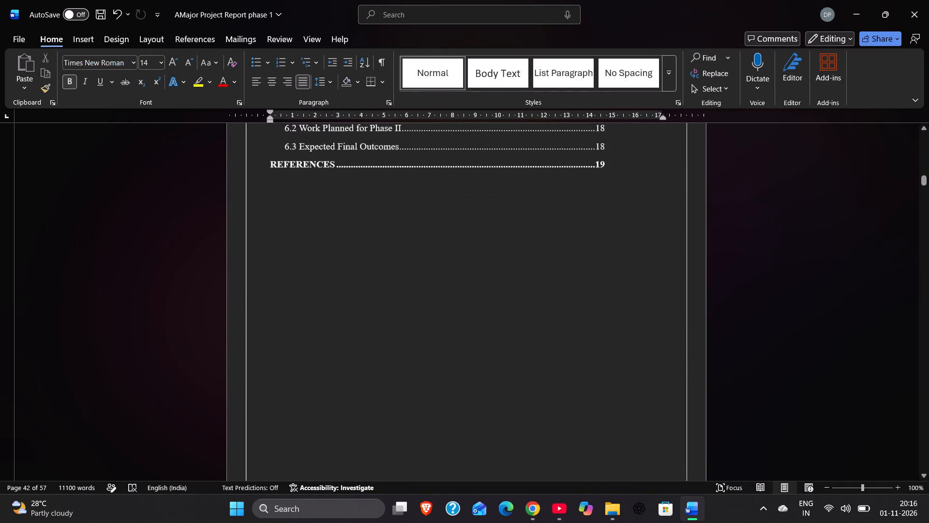
scroll(579, 273, up, 5)
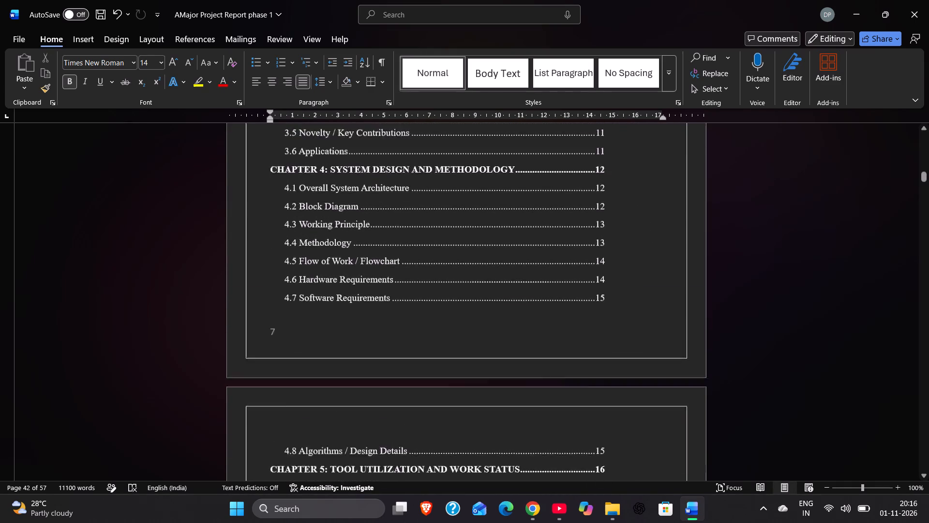
scroll(579, 273, up, 4)
scroll(579, 273, down, 1)
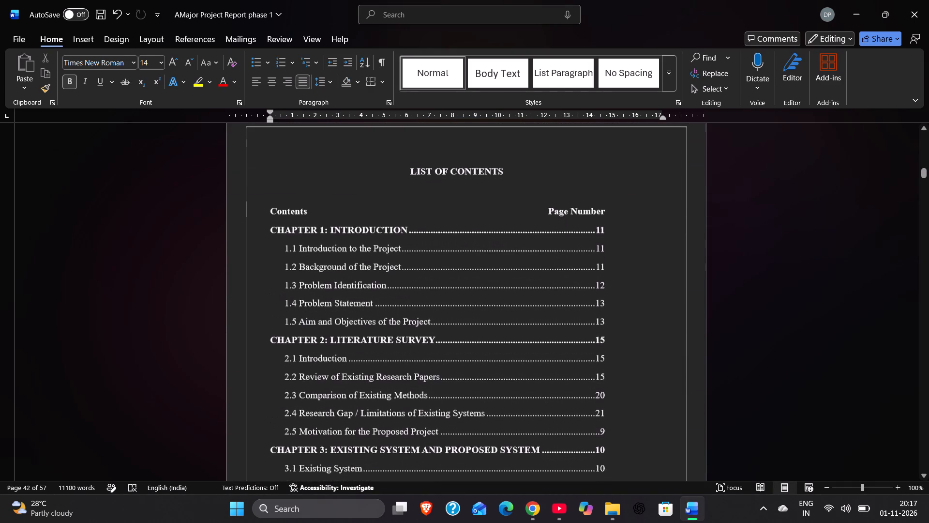
scroll(579, 273, down, 2)
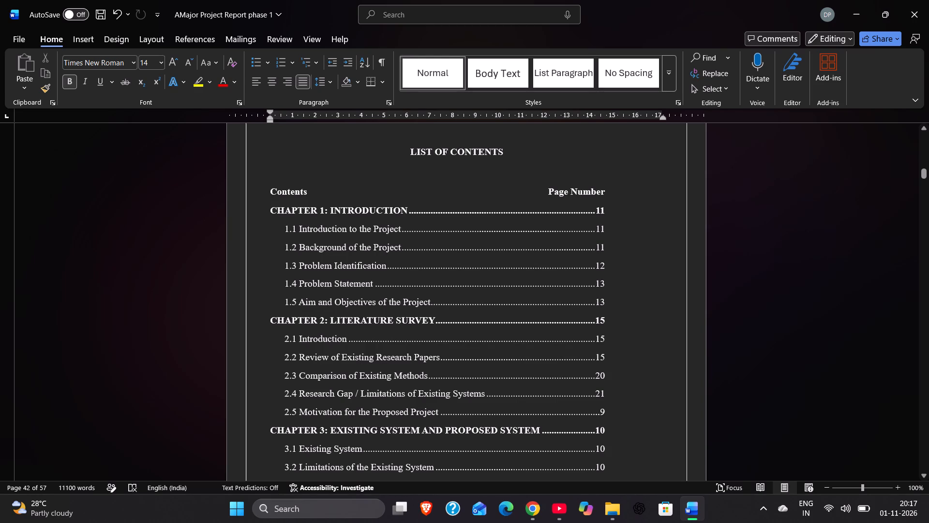
scroll(579, 373, down, 1)
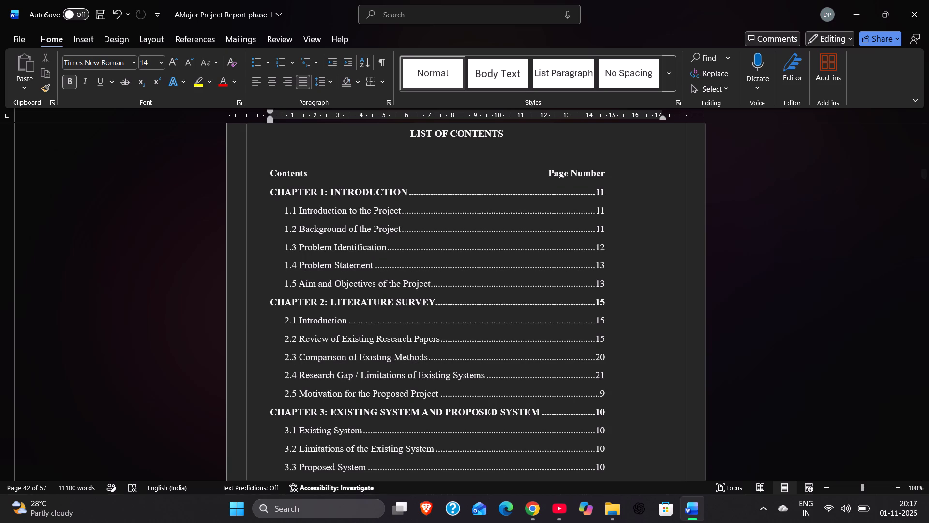
scroll(630, 342, down, 1)
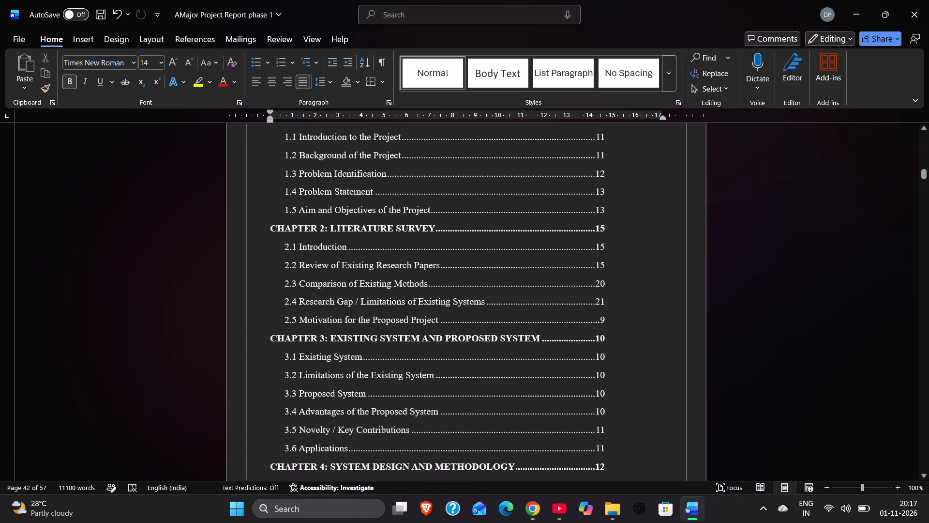
scroll(535, 398, down, 4)
scroll(535, 398, up, 2)
scroll(535, 398, down, 1)
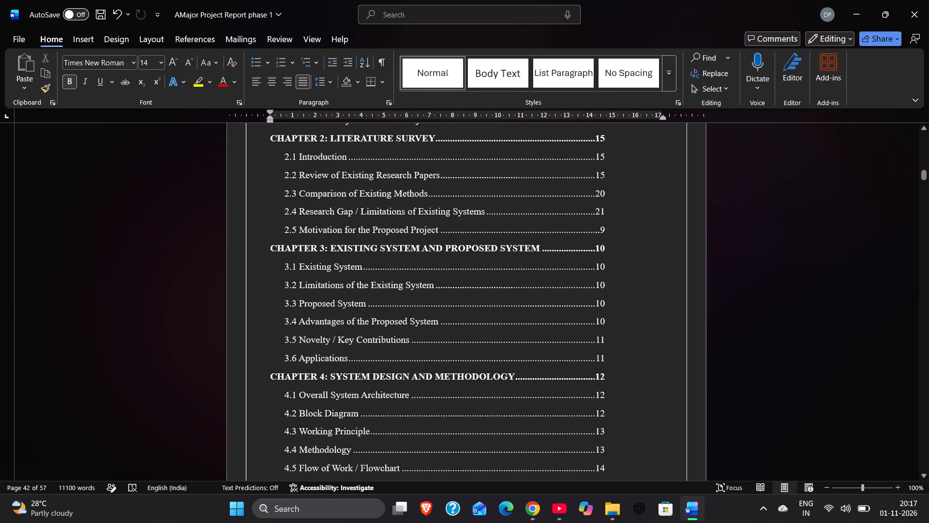
Examine the remaining contents entries through Chapter 6 and References, and recheck the list from Chapter 1 to Chapter 4.
scroll(570, 215, down, 8)
scroll(570, 215, up, 5)
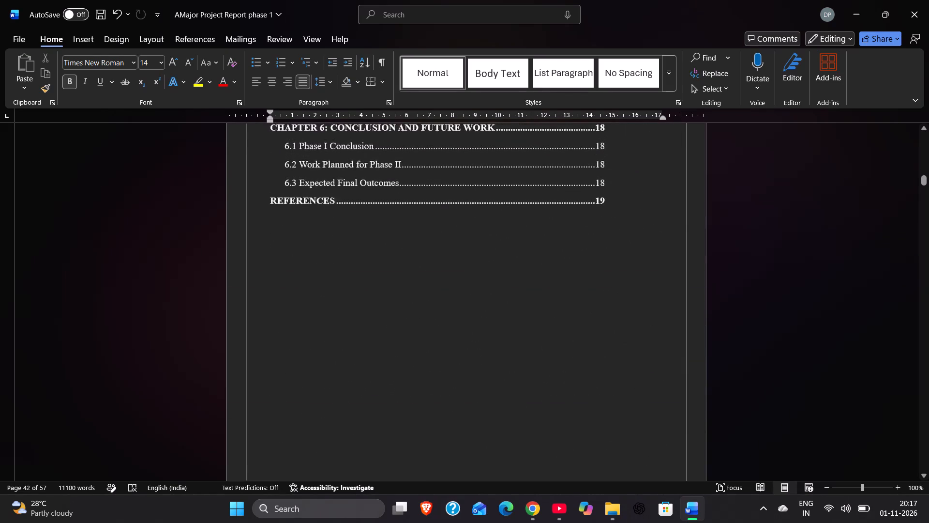
scroll(570, 215, down, 3)
scroll(570, 215, up, 3)
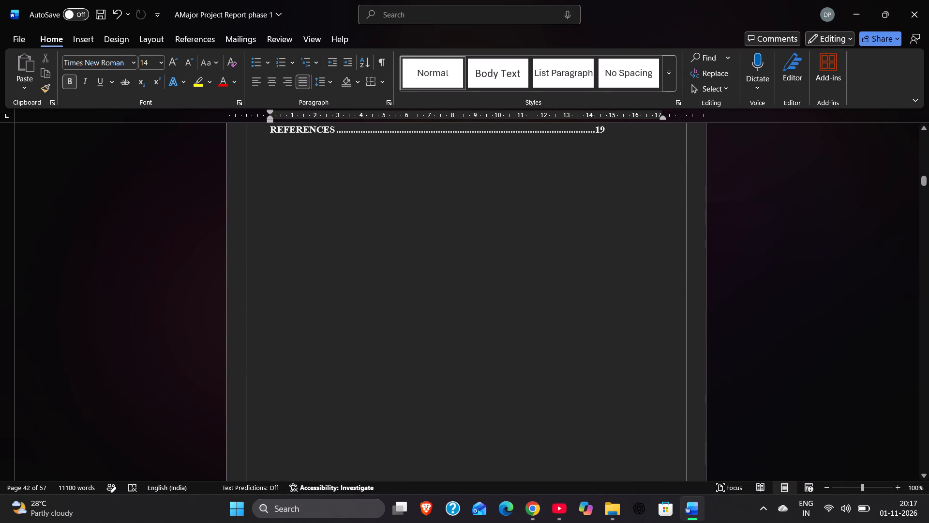
scroll(570, 215, up, 2)
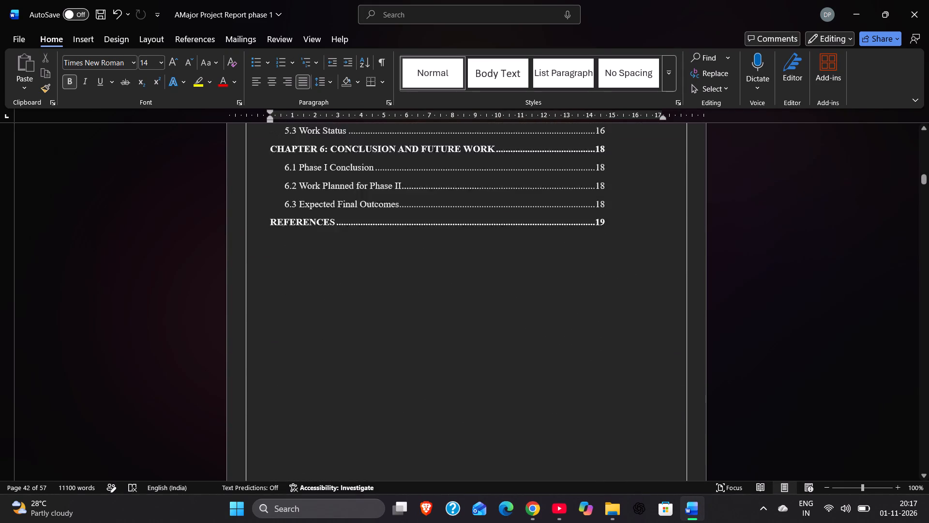
scroll(570, 215, up, 10)
scroll(570, 215, down, 5)
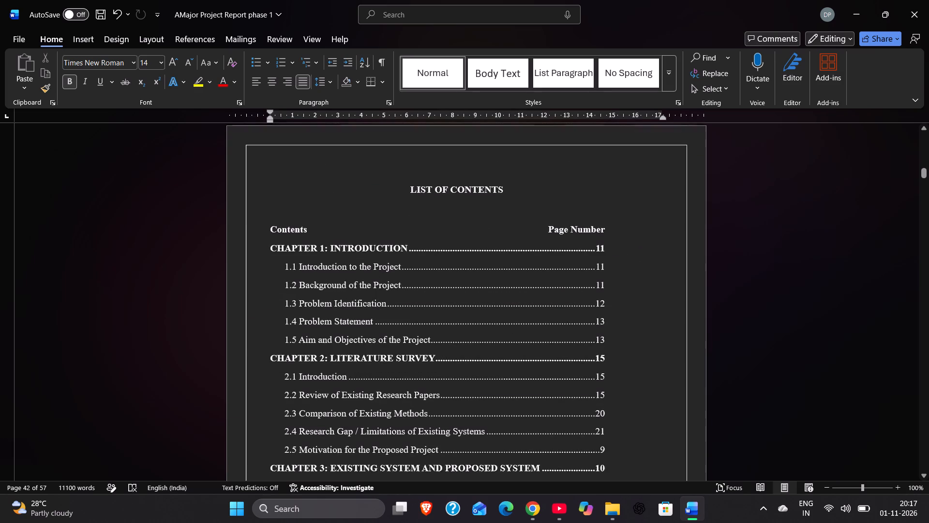
scroll(570, 215, down, 4)
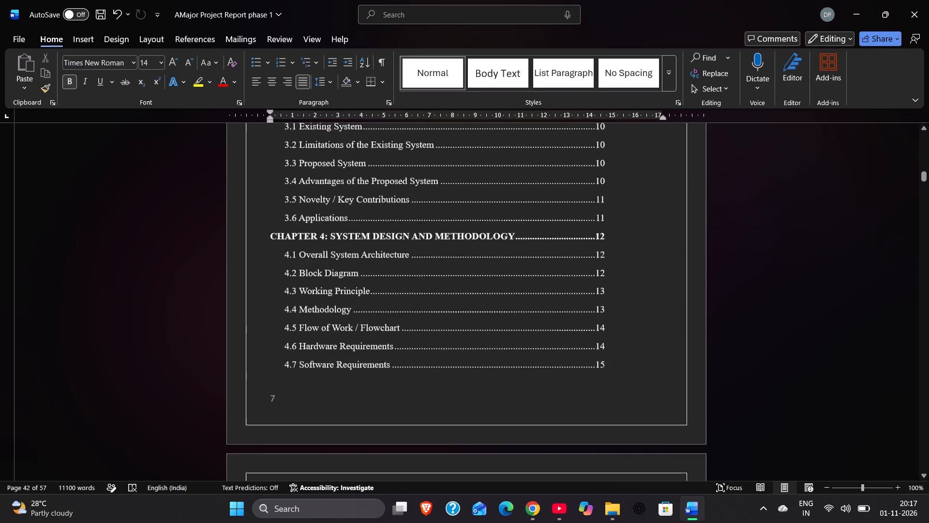
Check in the body which page carries the Chapter 1 title and sections 1.1 and 1.2.
scroll(570, 215, down, 6)
scroll(570, 215, up, 1)
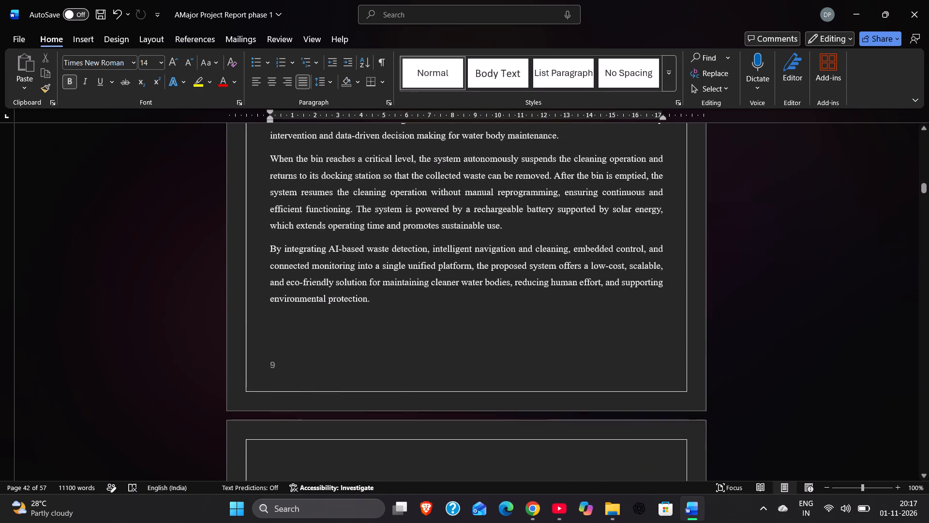
scroll(570, 215, up, 2)
scroll(570, 215, down, 1)
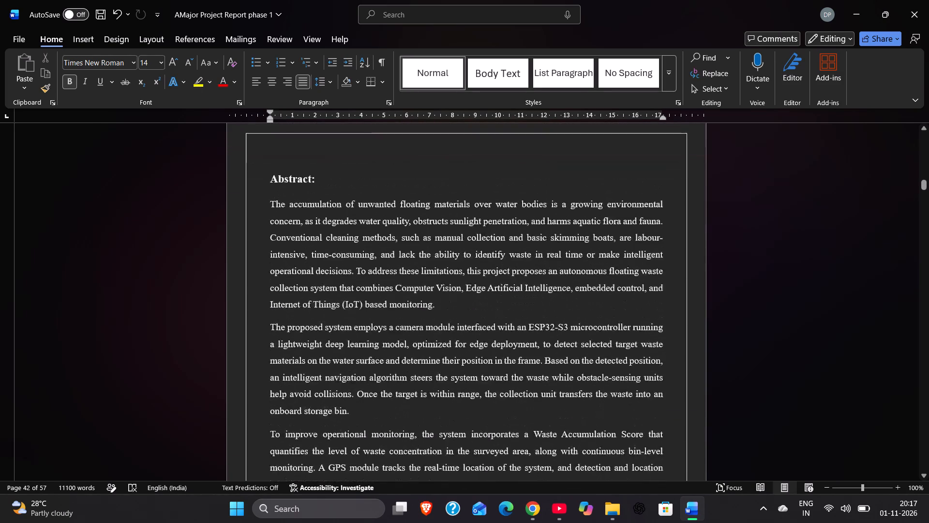
scroll(570, 215, down, 6)
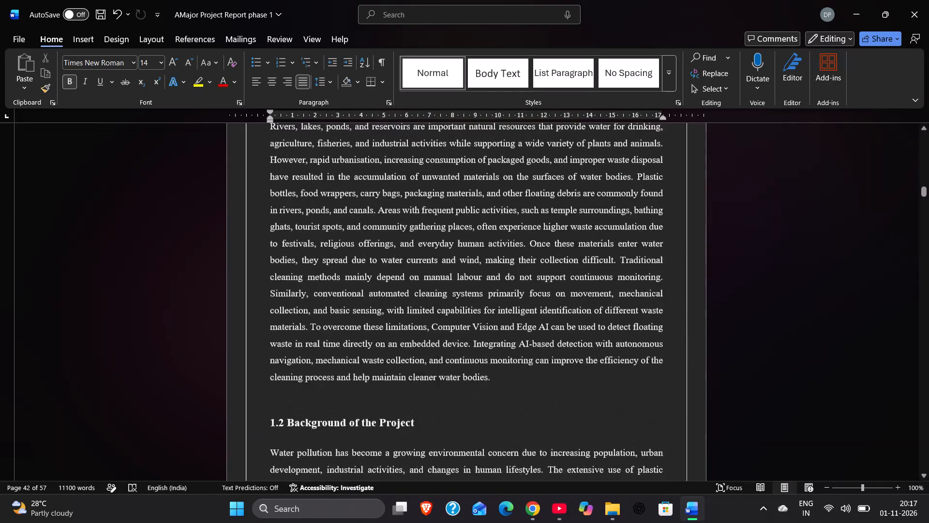
scroll(570, 215, down, 1)
scroll(570, 215, up, 1)
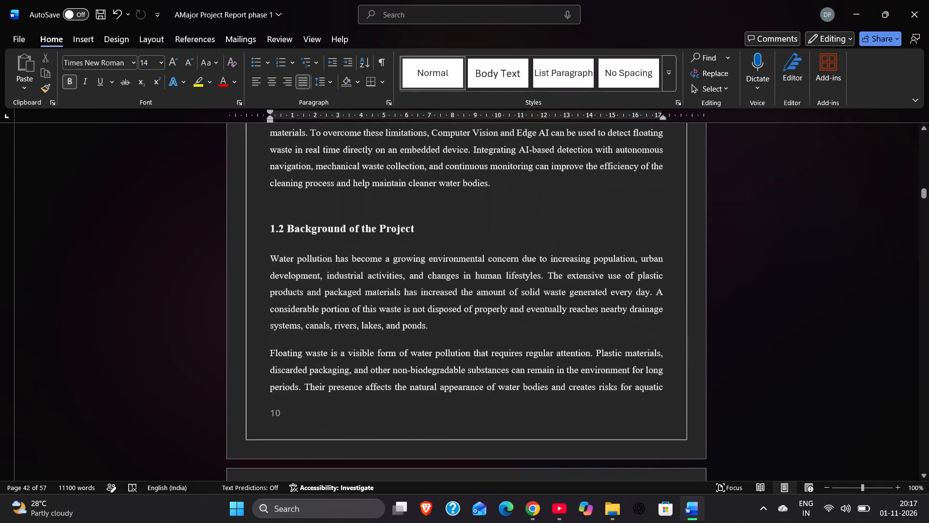
scroll(570, 215, up, 2)
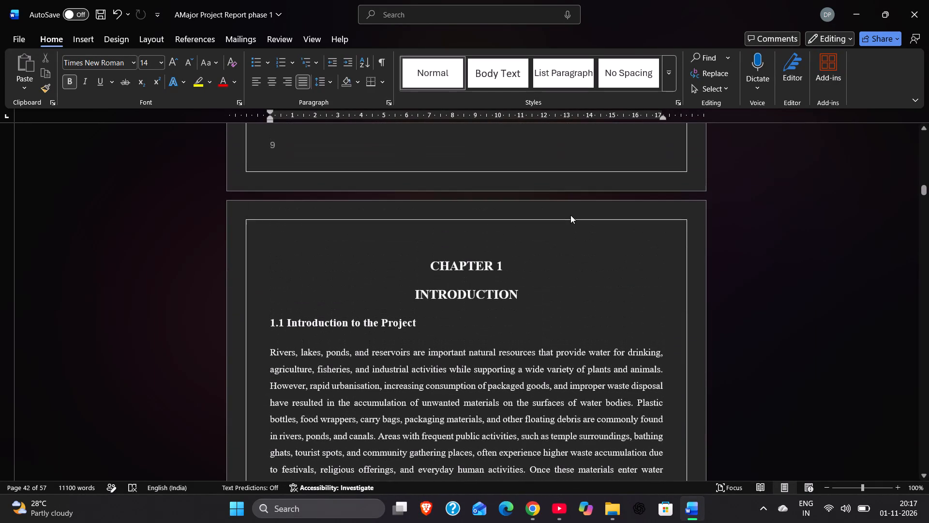
Change the page number of the CHAPTER 1: INTRODUCTION entry in the List of Contents to 10.
scroll(570, 215, up, 6)
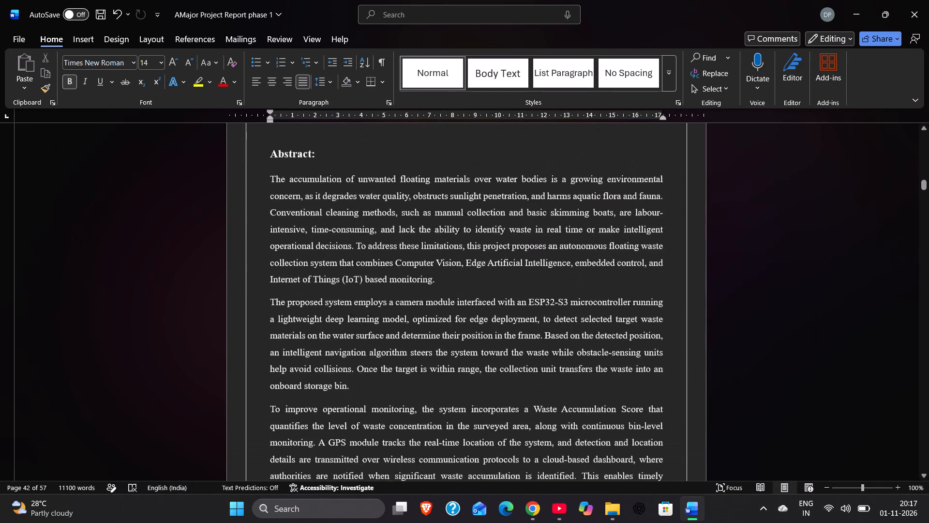
scroll(570, 215, up, 7)
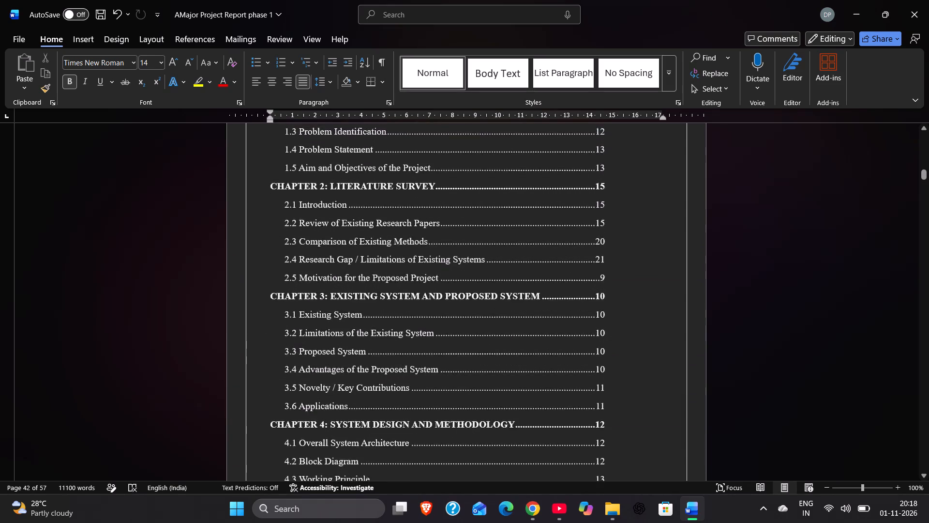
scroll(570, 215, up, 1)
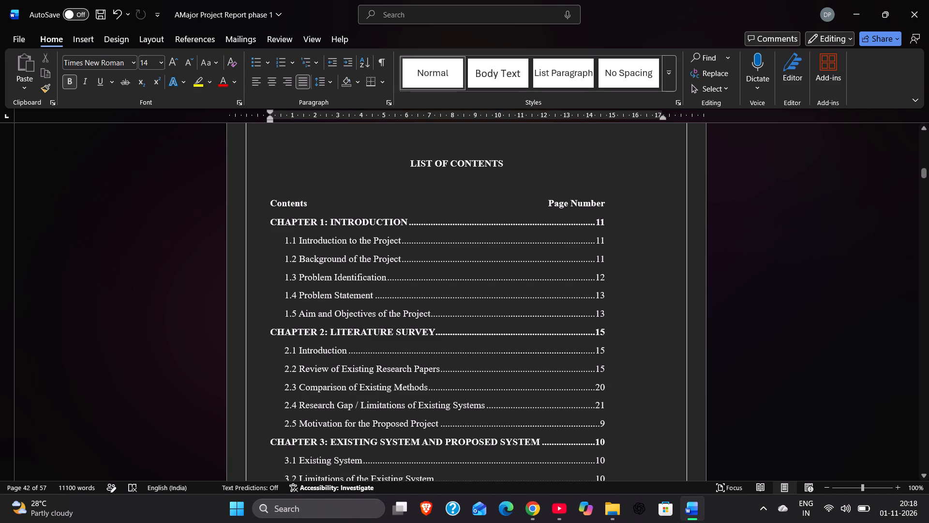
click(613, 221)
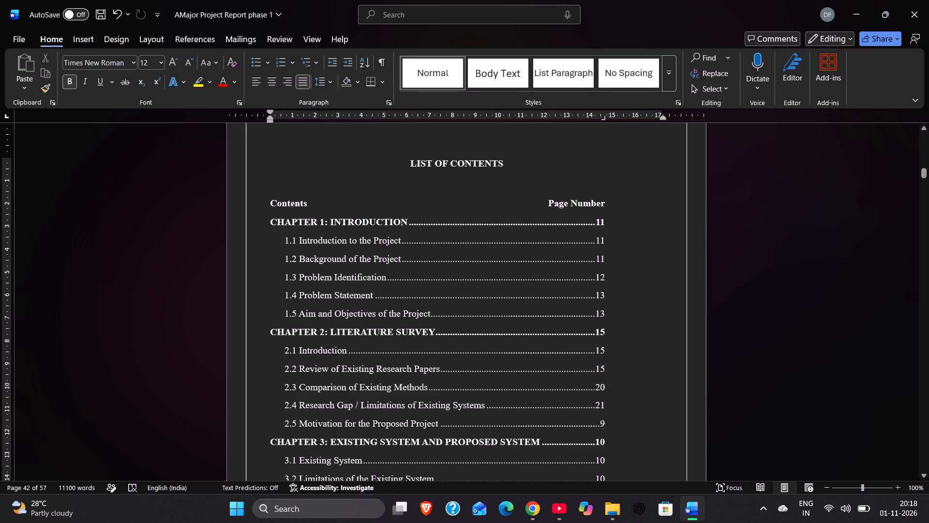
key(BackSpace)
key(0)
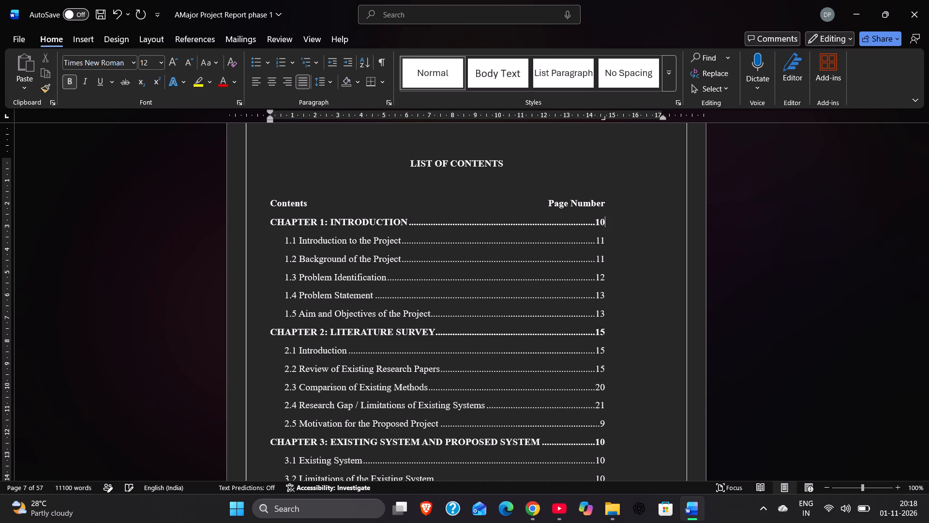
Examine the body pages of Chapter 1 for the page numbers where sections 1.1 to 1.5 begin.
scroll(613, 244, down, 2)
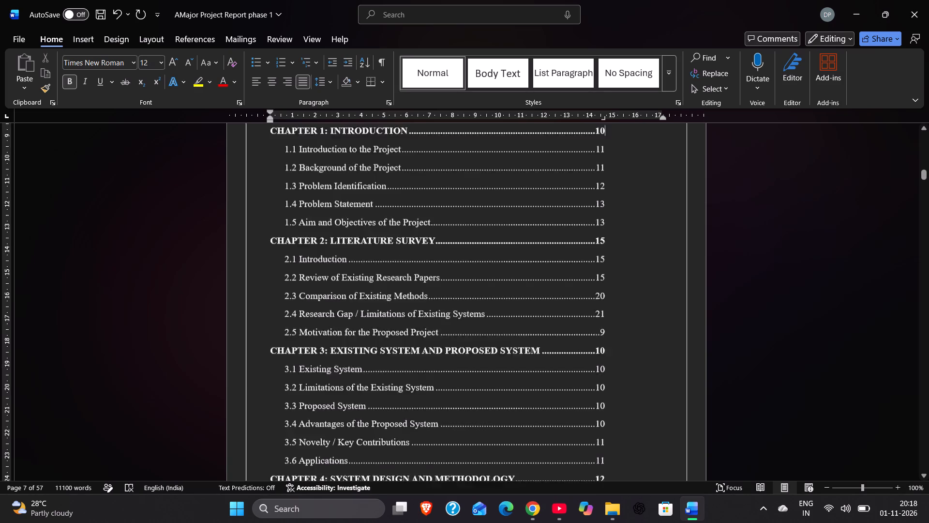
scroll(613, 244, down, 7)
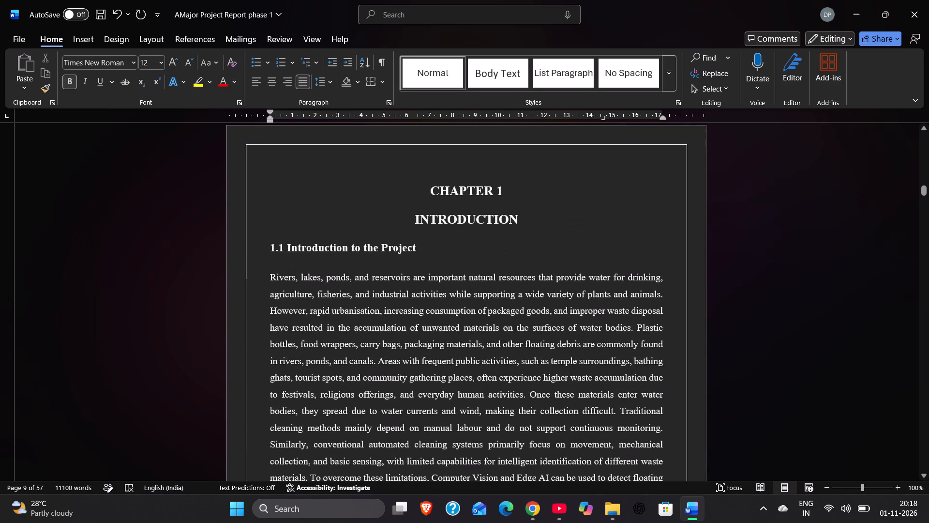
scroll(613, 244, down, 3)
scroll(613, 244, up, 1)
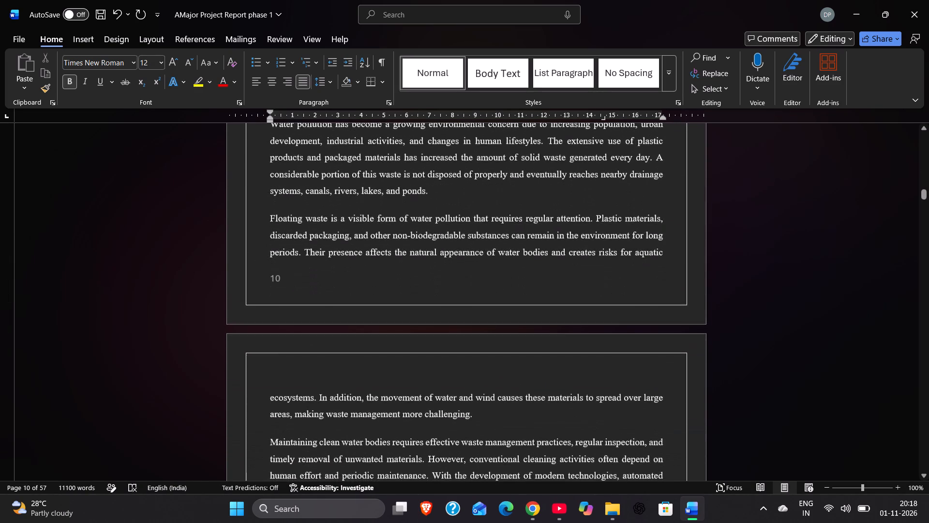
scroll(613, 244, up, 1)
scroll(613, 244, down, 1)
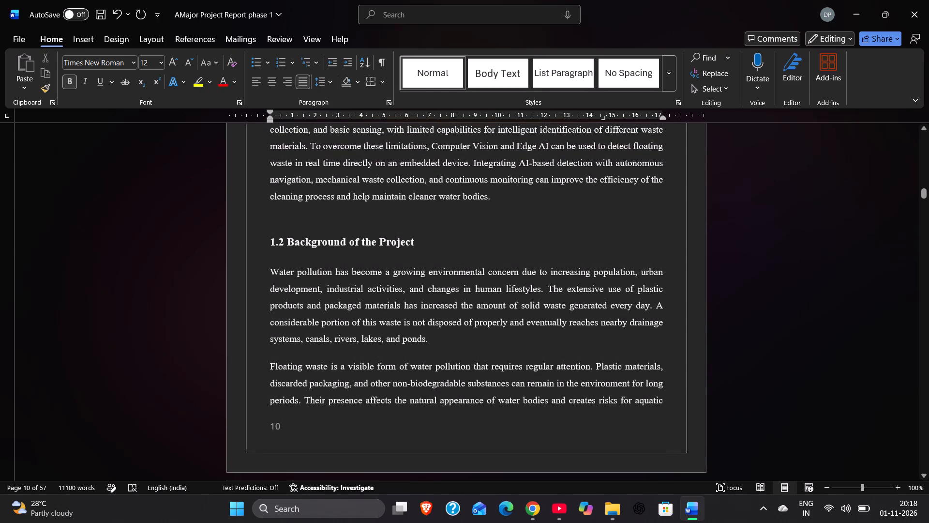
scroll(613, 244, down, 6)
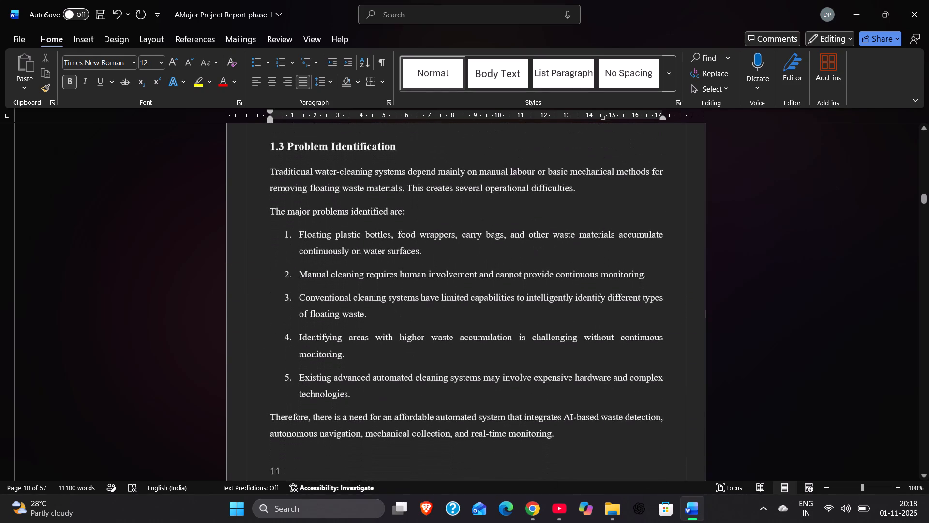
scroll(613, 244, down, 4)
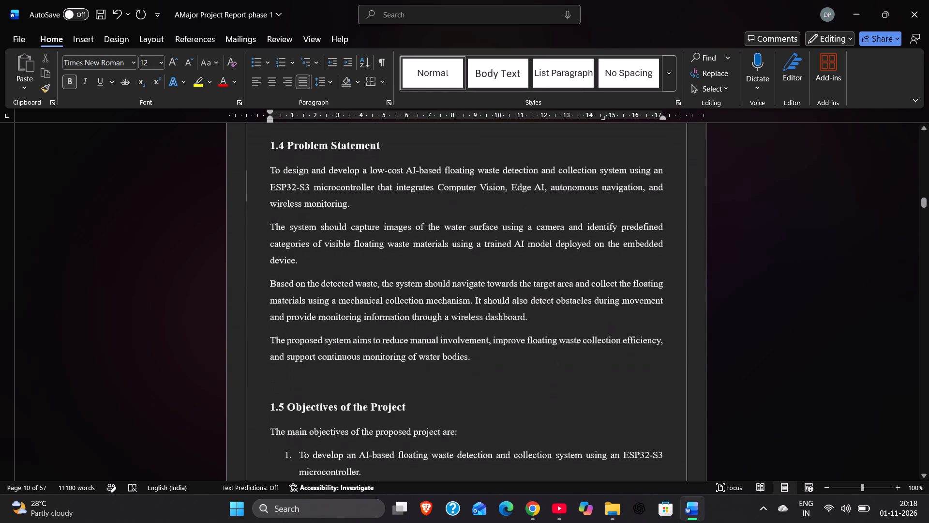
scroll(613, 244, down, 3)
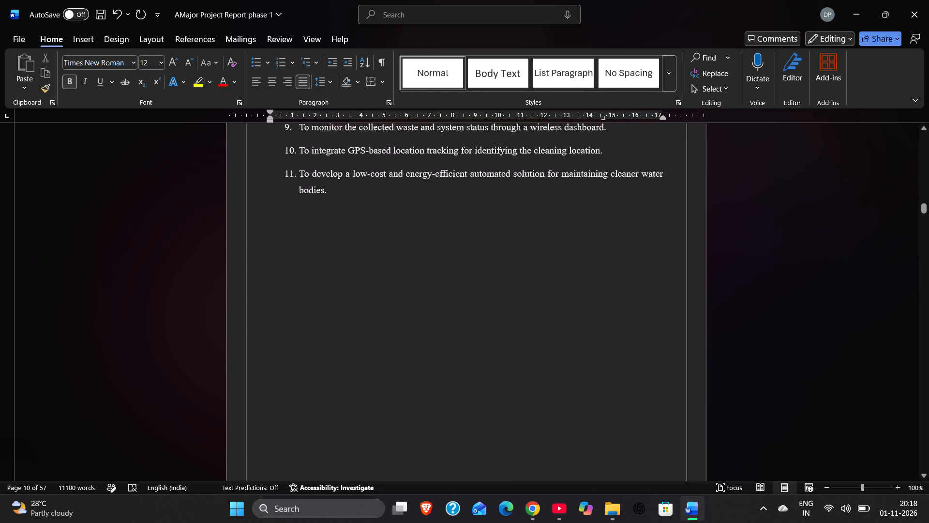
scroll(613, 244, up, 3)
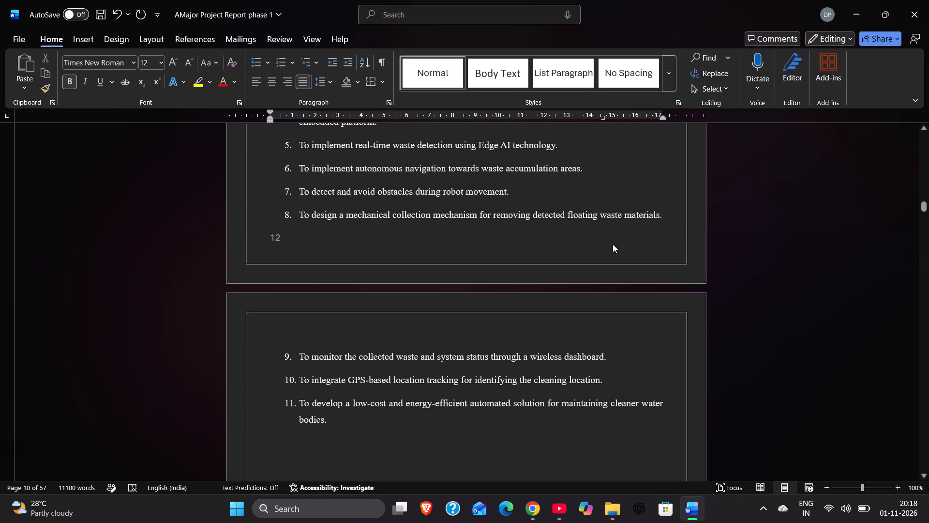
scroll(613, 244, up, 7)
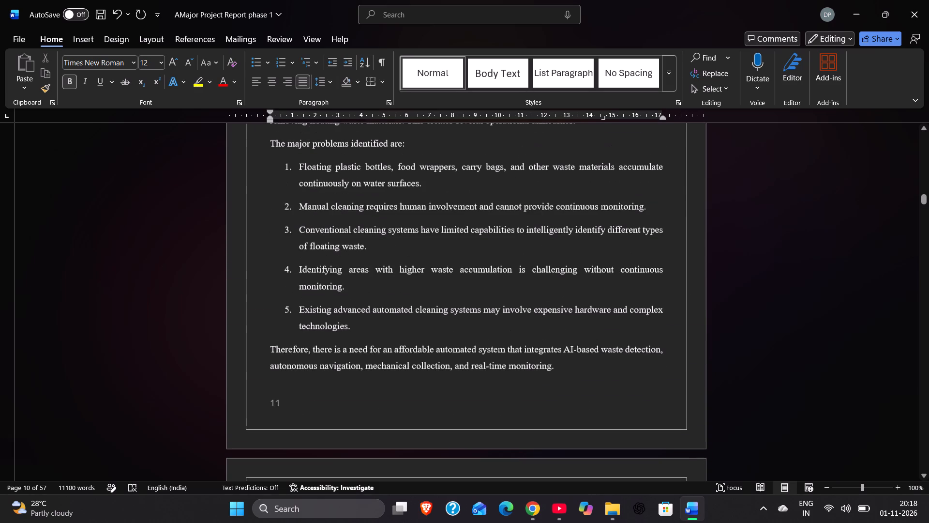
scroll(643, 253, up, 9)
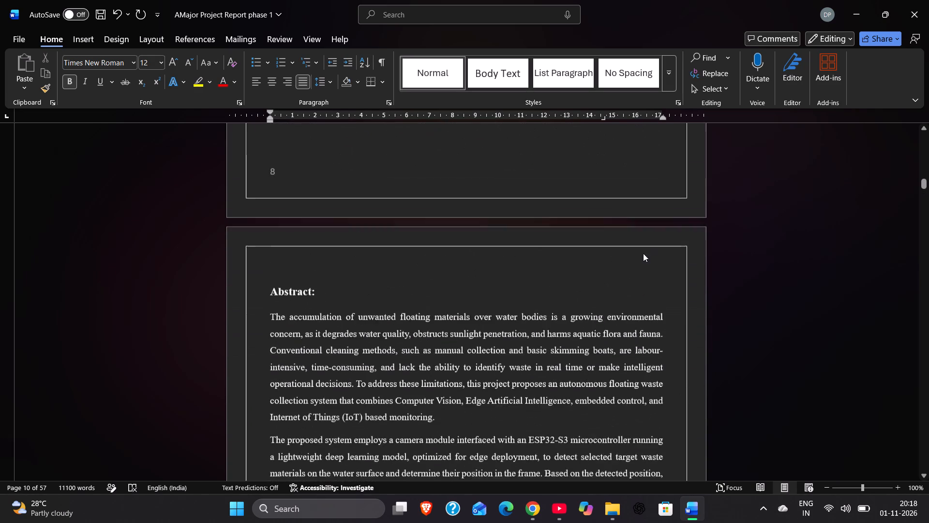
Change the List of Contents page numbers to 11 for section 1.3 and to 12 for sections 1.4 and 1.5.
scroll(643, 253, up, 2)
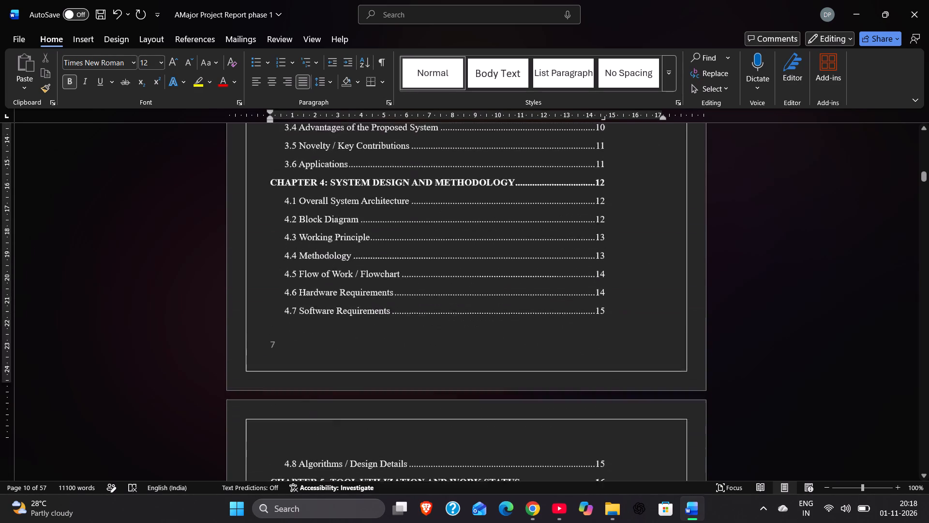
scroll(643, 253, up, 1)
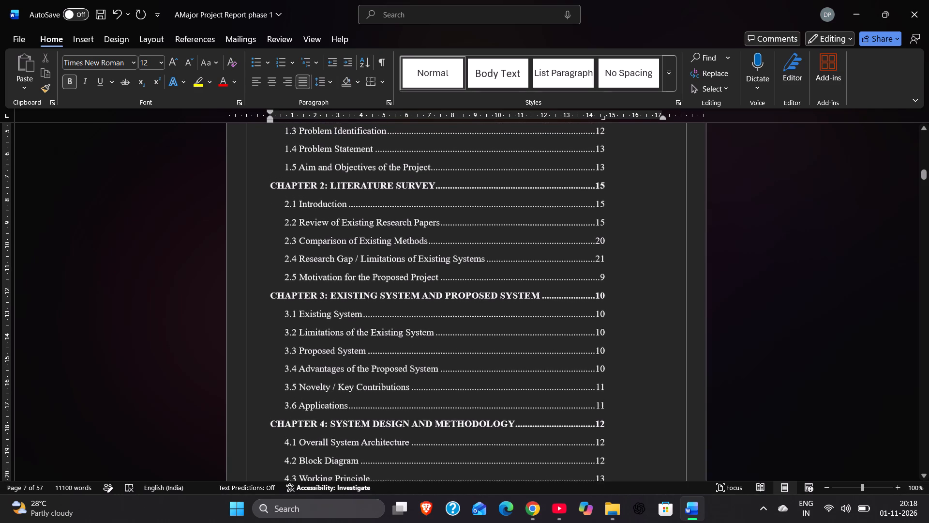
scroll(643, 253, up, 1)
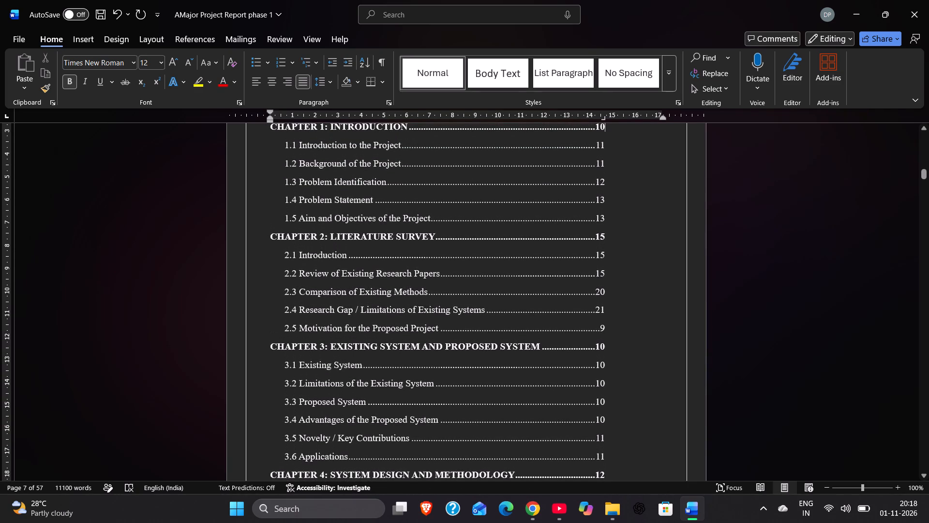
click(609, 185)
key(BackSpace)
key(1)
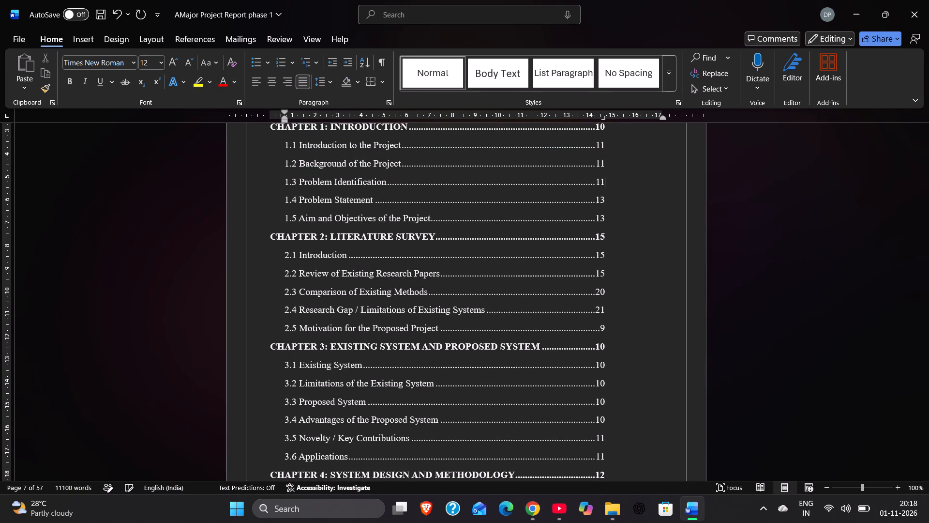
key(Down)
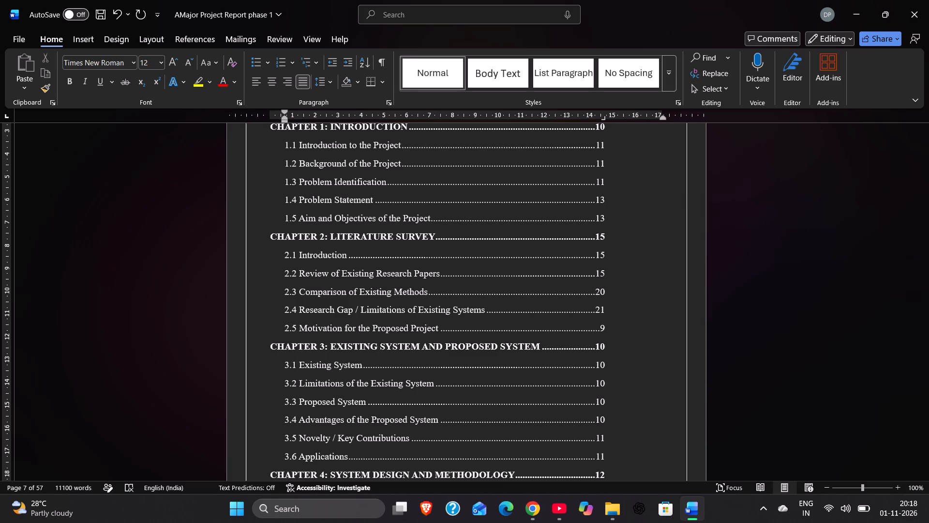
key(BackSpace)
key(2)
key(Down)
key(BackSpace)
key(2)
Examine the body for the pages on which the Chapter 2 title and sections 2.1 and 2.2 begin.
scroll(609, 185, down, 1)
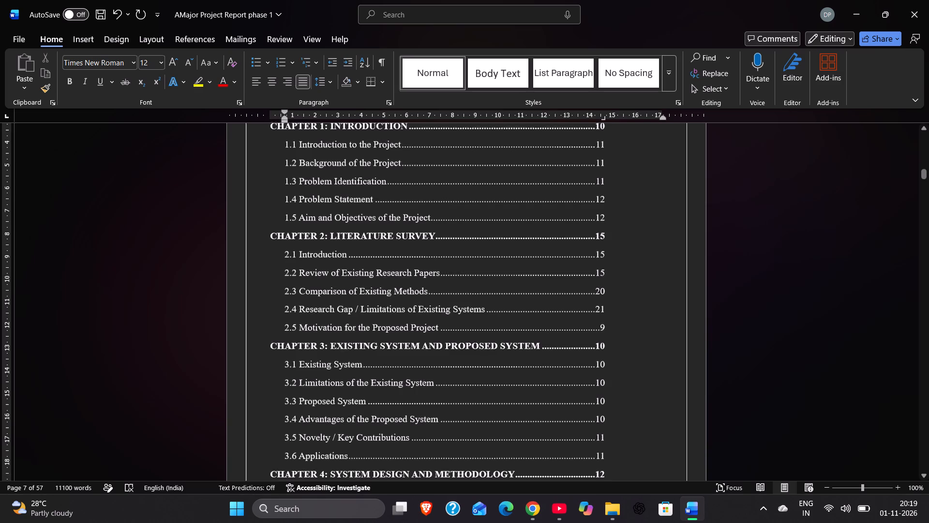
scroll(609, 185, down, 1)
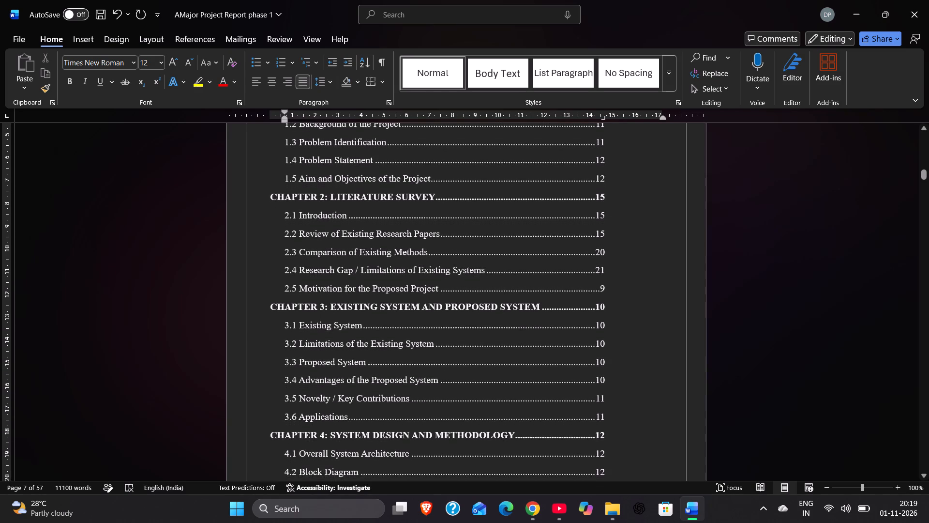
scroll(609, 185, down, 5)
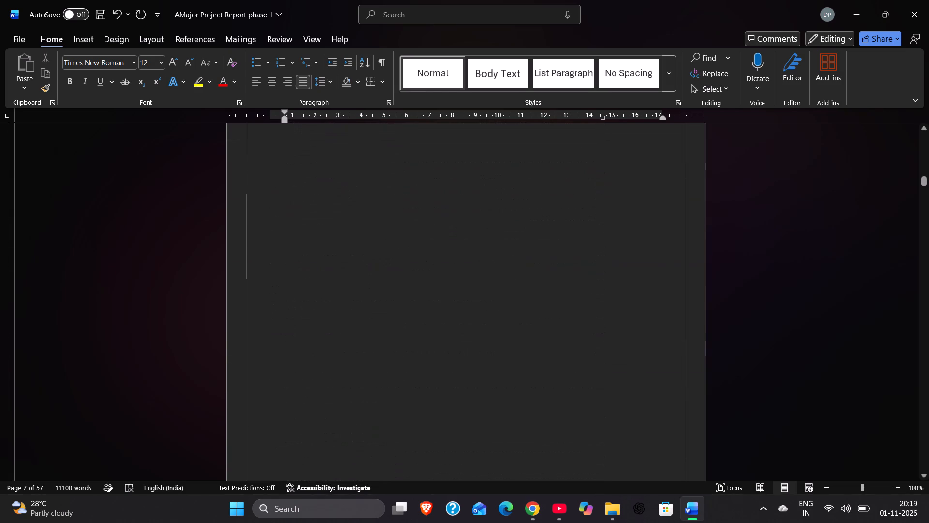
scroll(609, 185, down, 7)
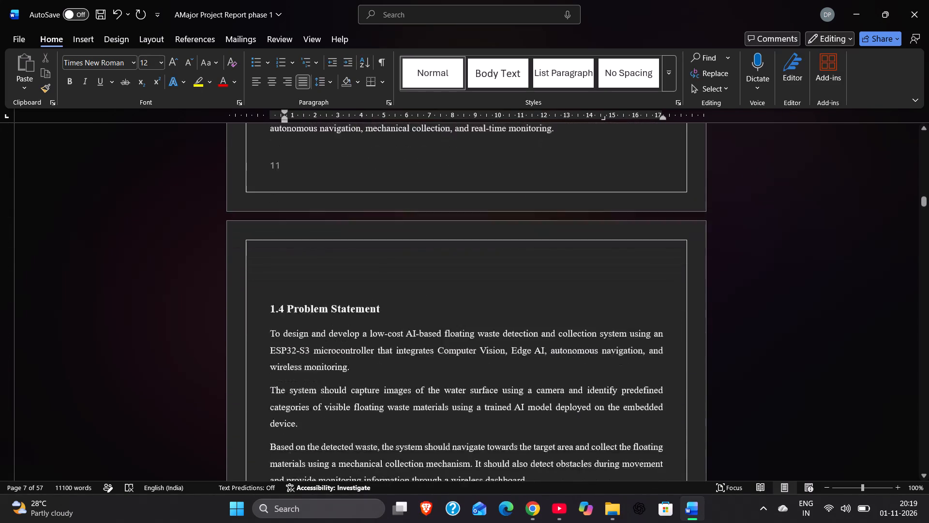
scroll(609, 185, down, 6)
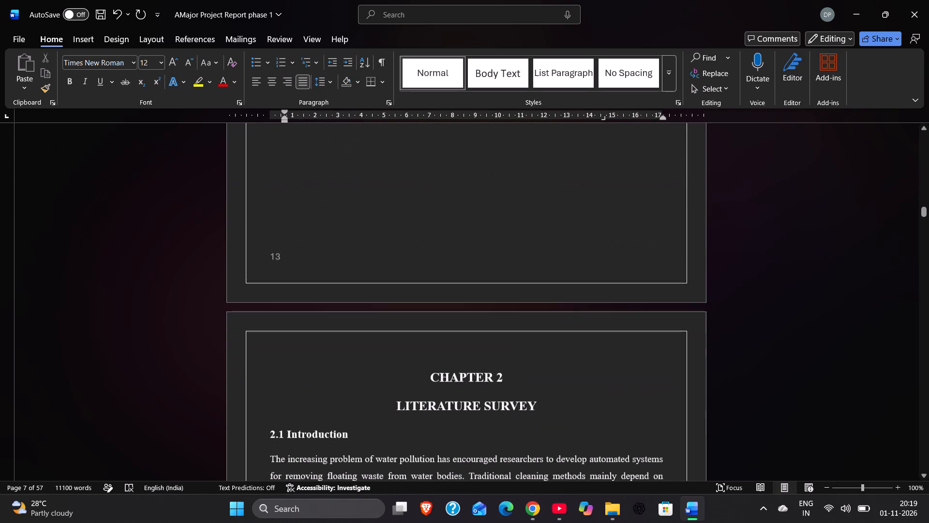
scroll(609, 185, down, 2)
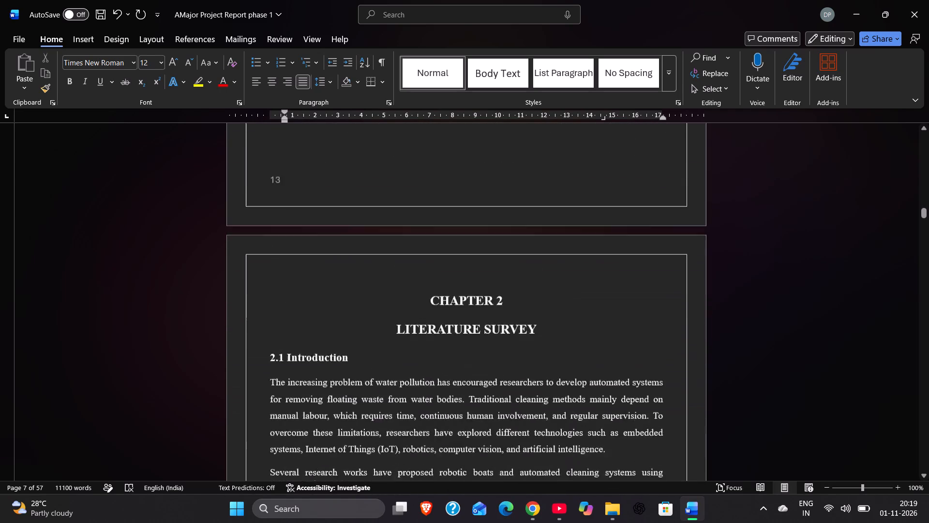
scroll(609, 185, down, 1)
scroll(609, 185, up, 1)
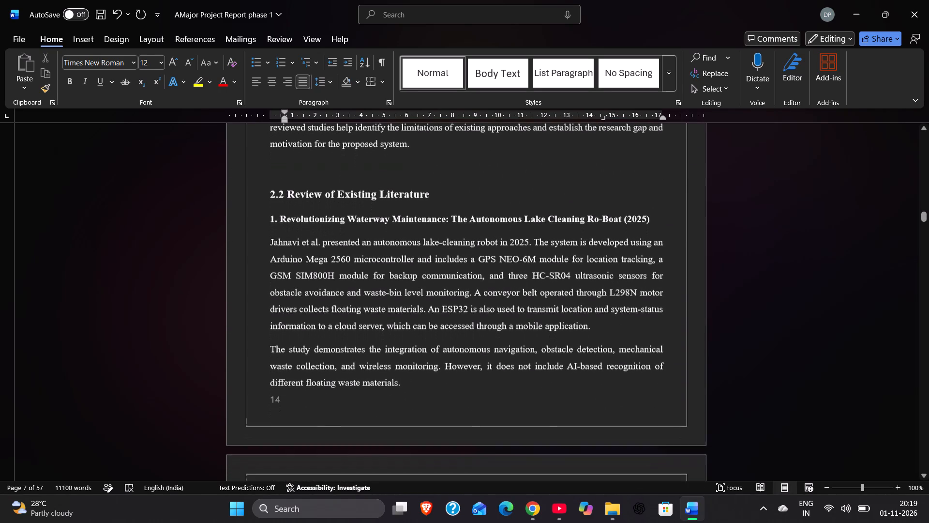
scroll(609, 185, up, 2)
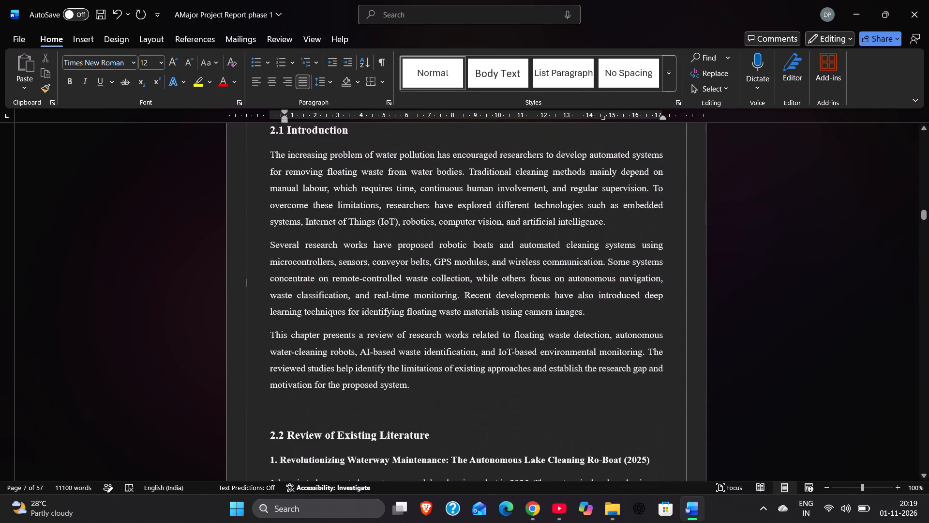
scroll(609, 185, down, 2)
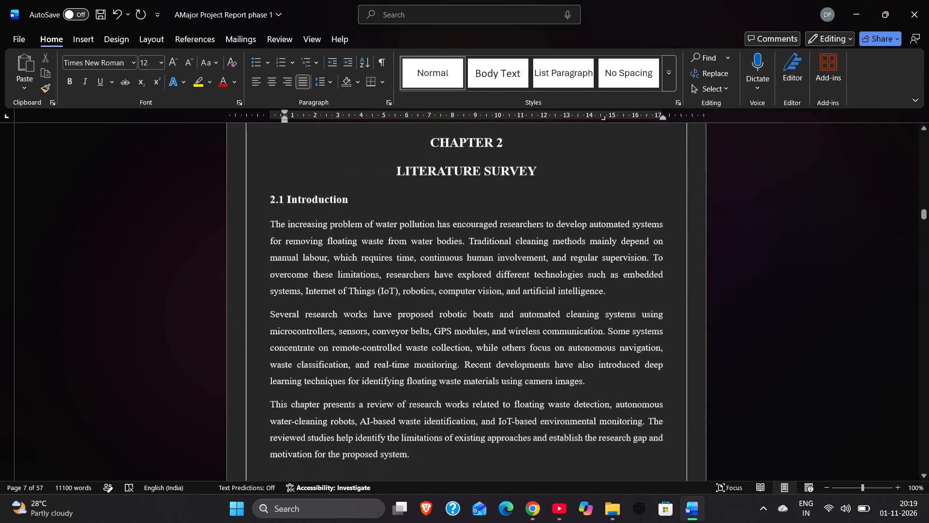
scroll(609, 185, down, 2)
scroll(609, 185, up, 3)
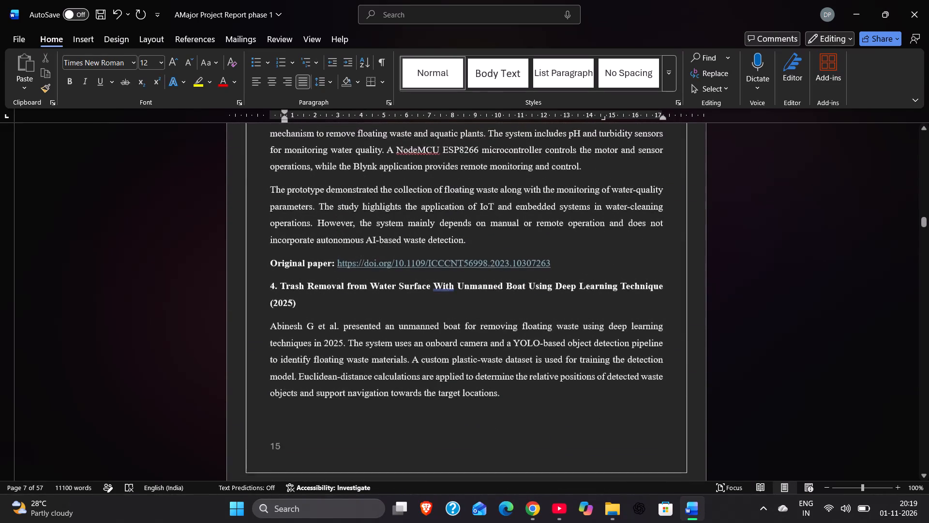
scroll(609, 185, up, 4)
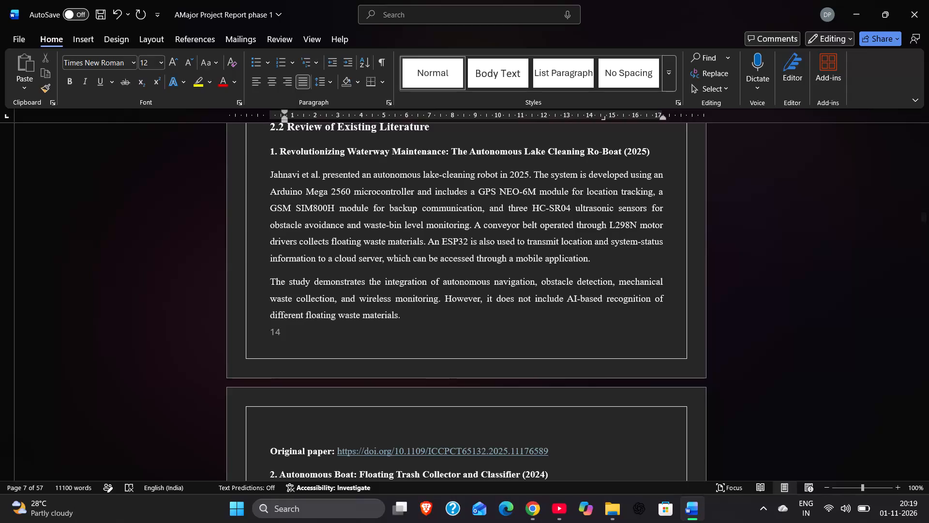
Find the Go To command and jump to page 7, where the List of Contents begins.
click(426, 17)
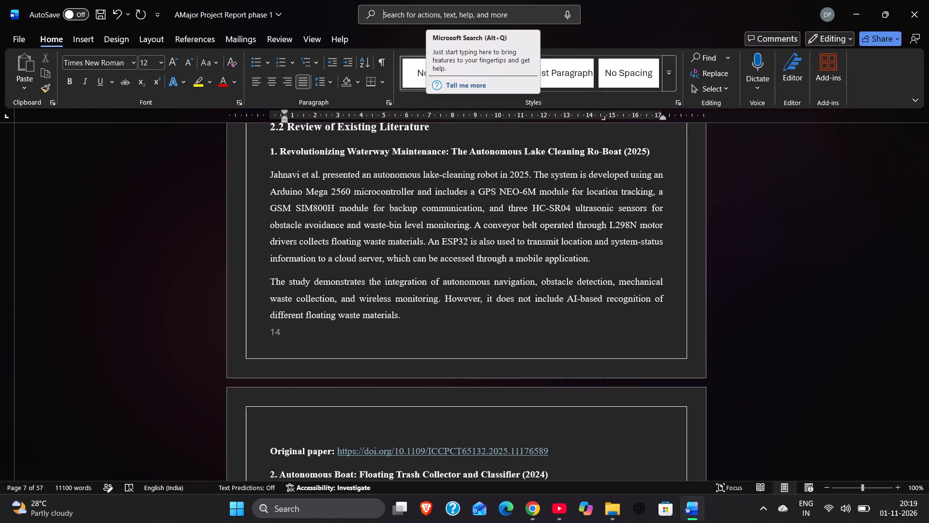
text(go)
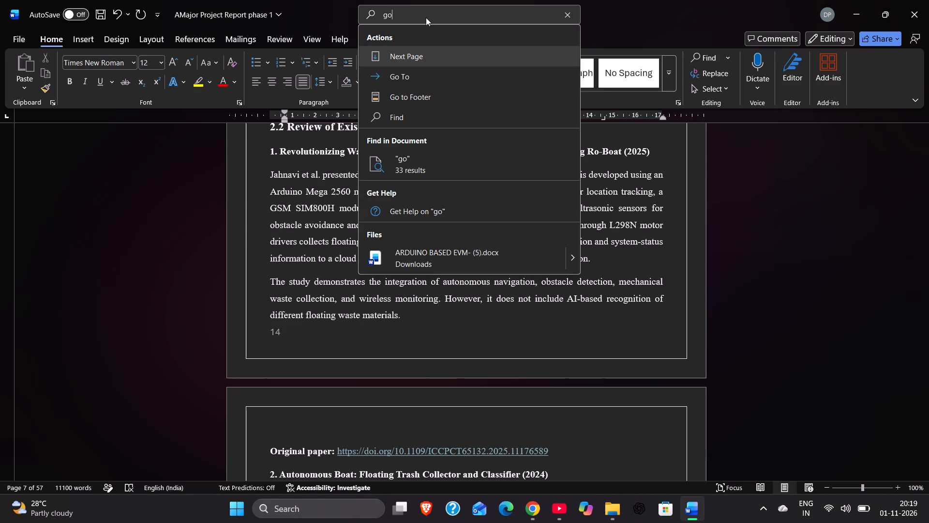
click(444, 82)
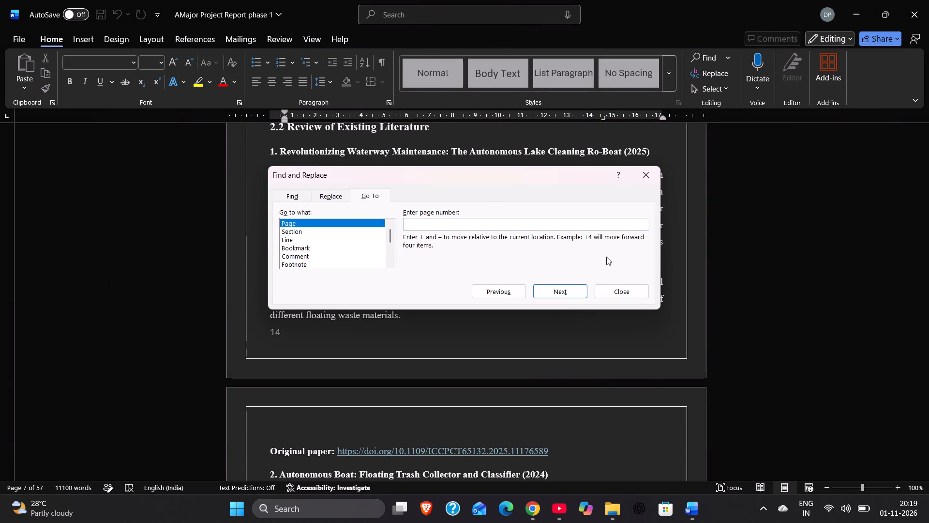
click(552, 220)
key(7)
click(549, 291)
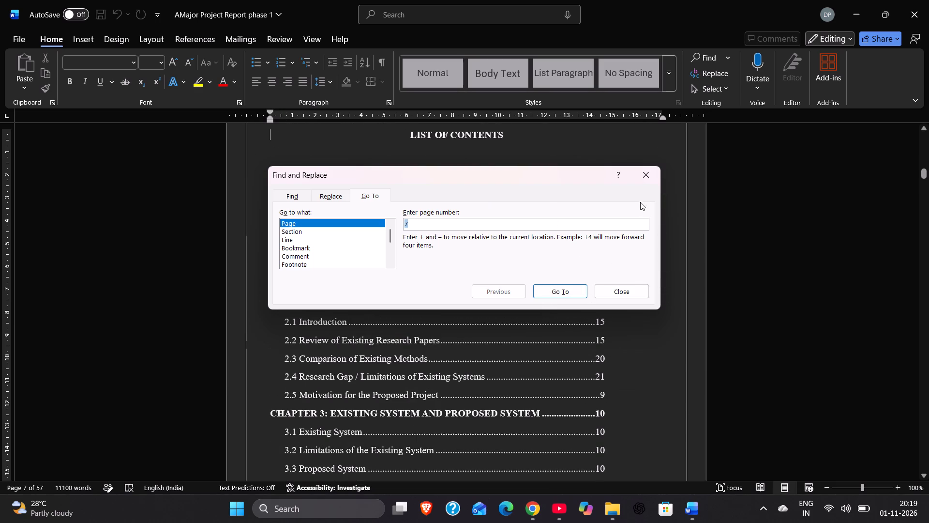
click(638, 178)
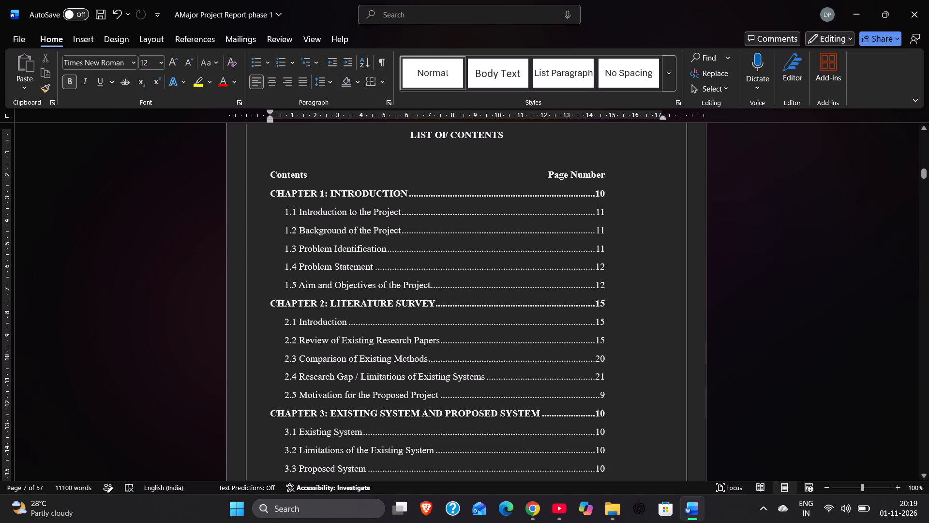
Change the page number of the CHAPTER 2: LITERATURE SURVEY entry in the List of Contents to 14.
click(608, 304)
key(BackSpace)
text(14)
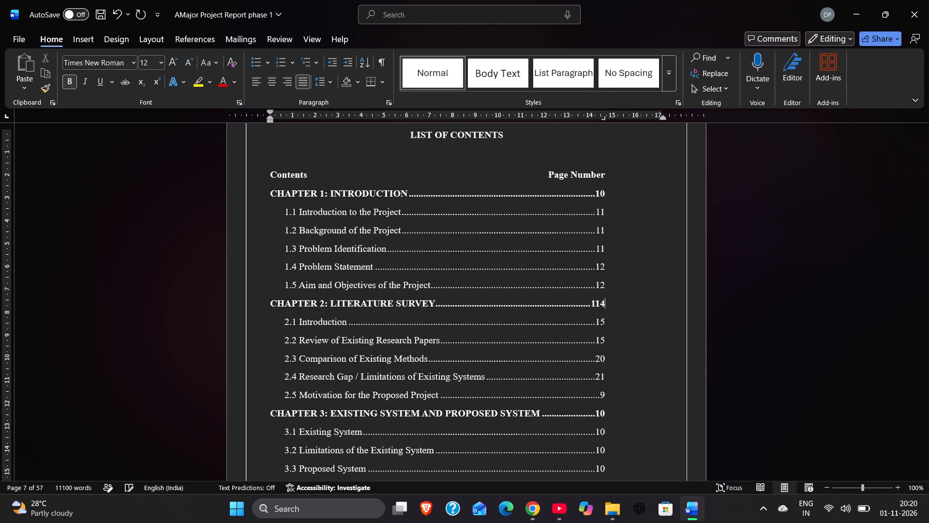
key(BackSpace)
key(BackSpace)
key(4)
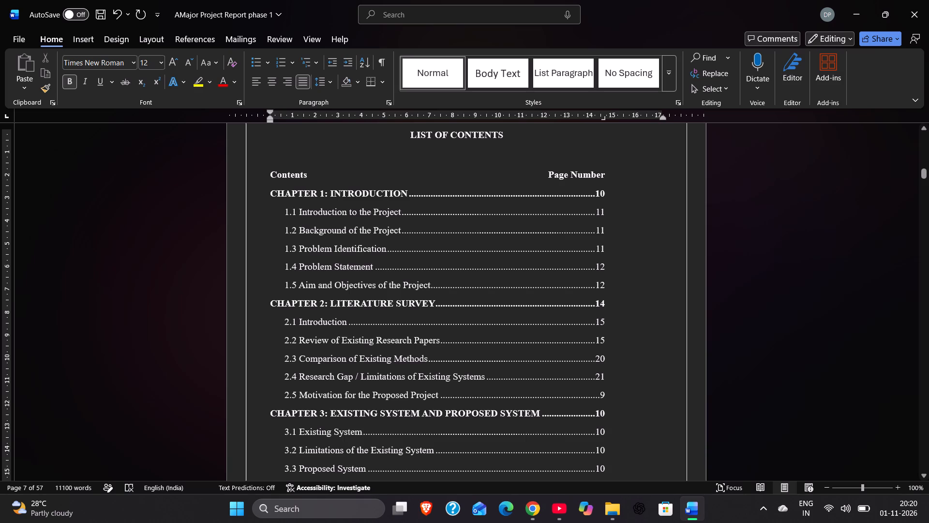
Change the List of Contents page numbers for sections 2.1 and 2.2 to 14.
click(610, 323)
key(BackSpace)
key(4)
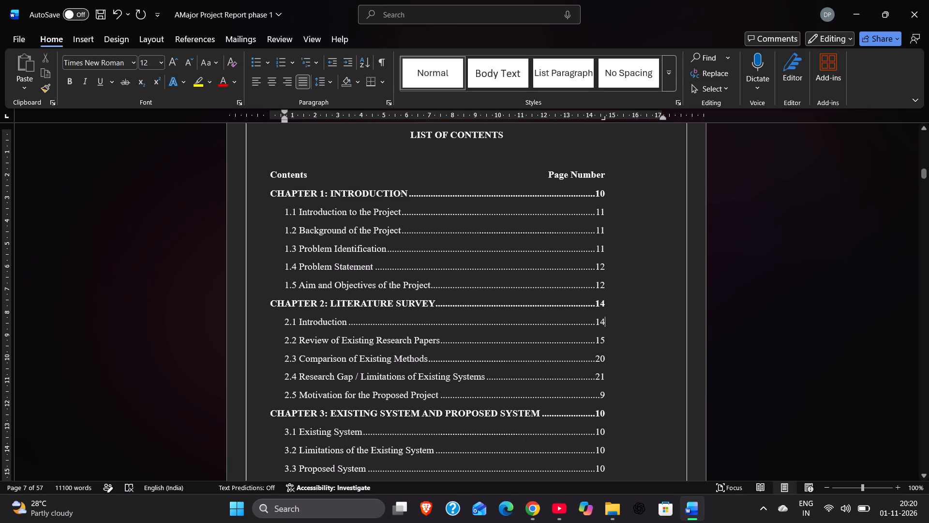
click(606, 341)
key(BackSpace)
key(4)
Examine the Chapter 2 body for the pages on which sections 2.3 and 2.4 begin.
scroll(606, 341, down, 7)
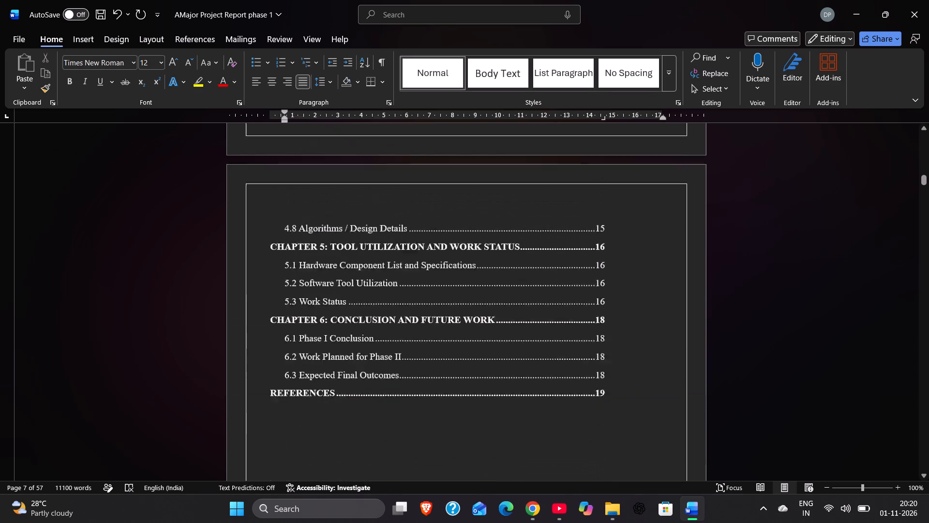
scroll(606, 341, down, 11)
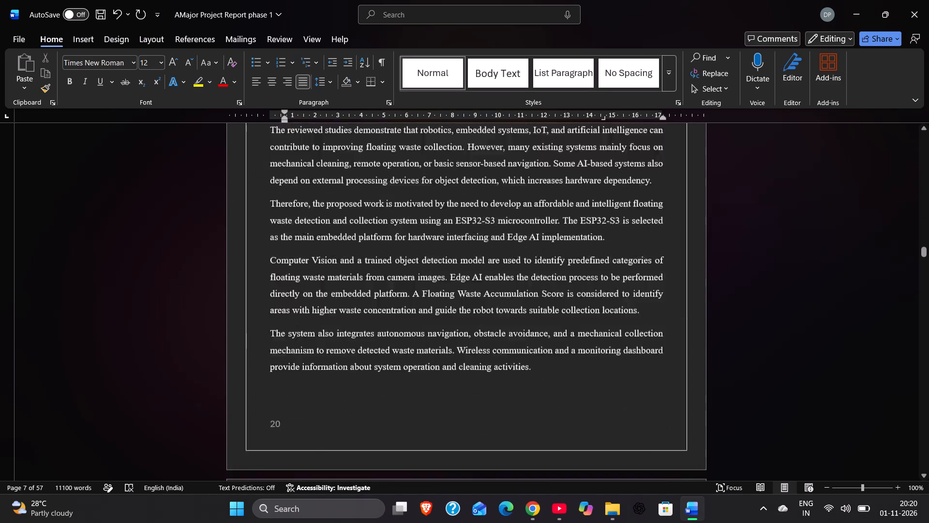
scroll(606, 341, down, 1)
scroll(606, 341, up, 2)
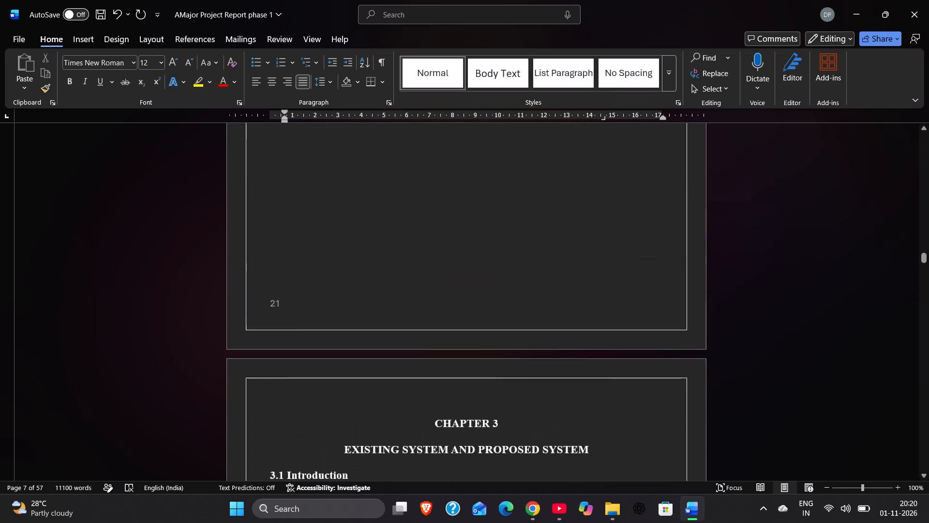
scroll(606, 341, up, 6)
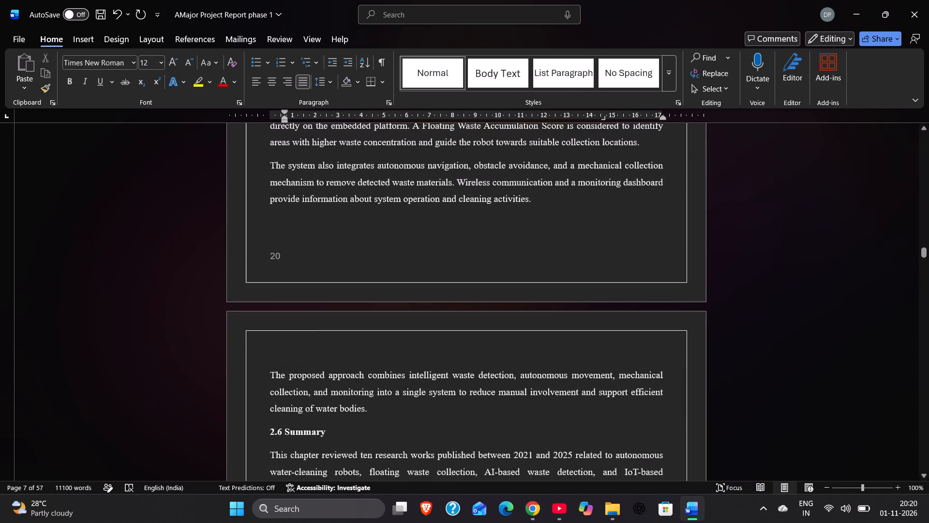
scroll(606, 341, up, 4)
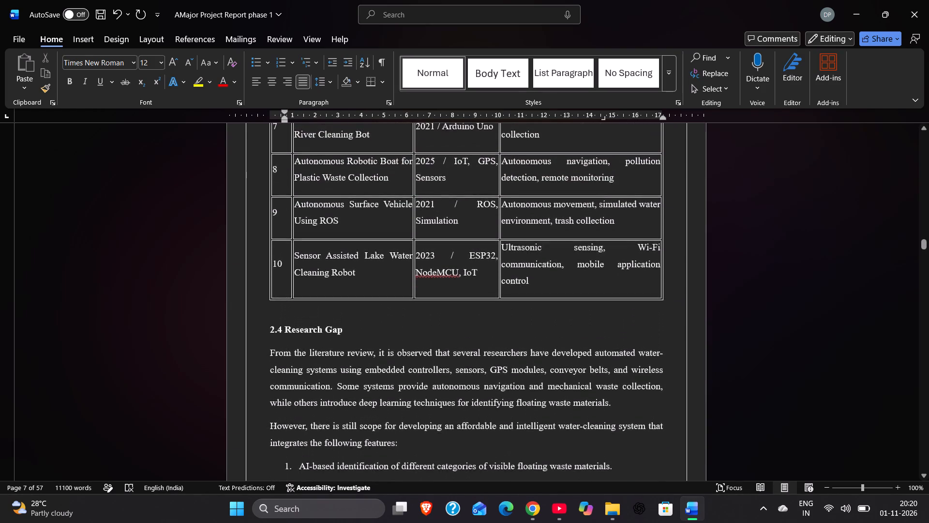
scroll(606, 341, up, 6)
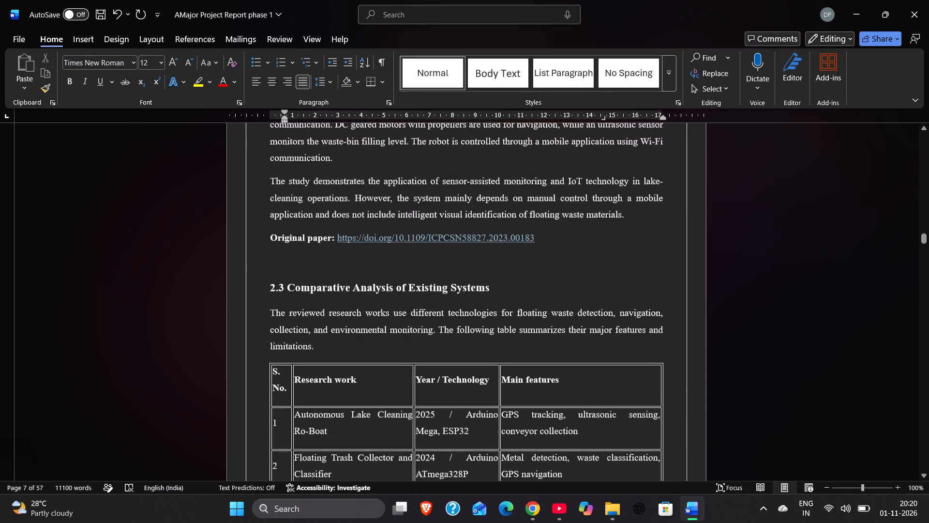
scroll(606, 341, up, 5)
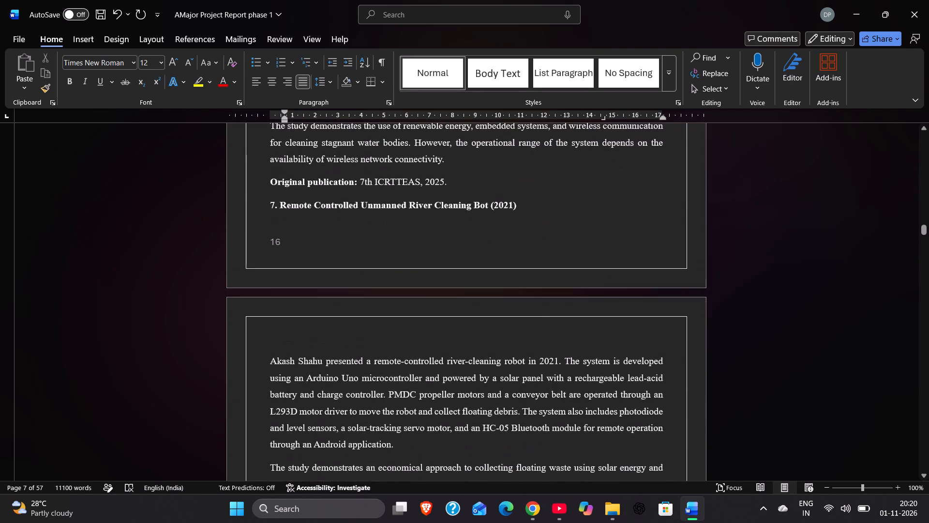
scroll(606, 341, down, 4)
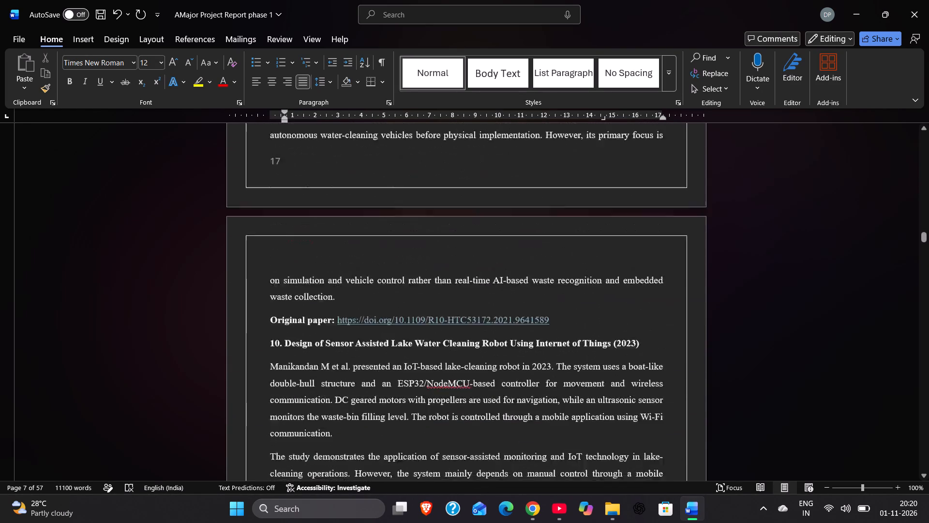
scroll(606, 341, down, 2)
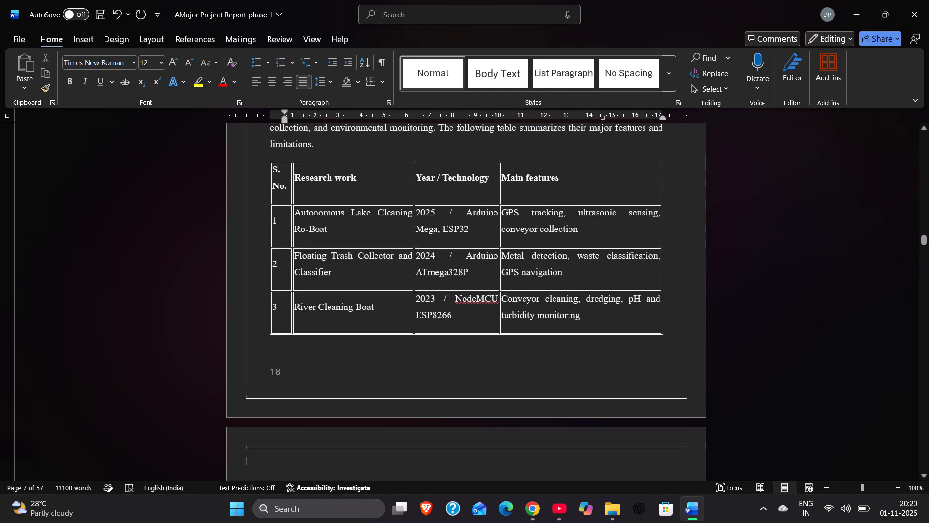
scroll(606, 341, down, 1)
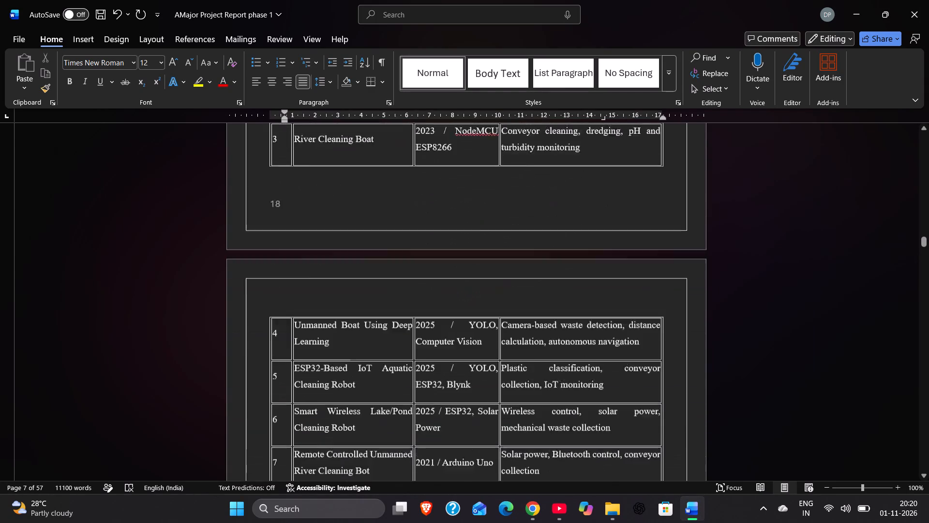
scroll(606, 341, down, 4)
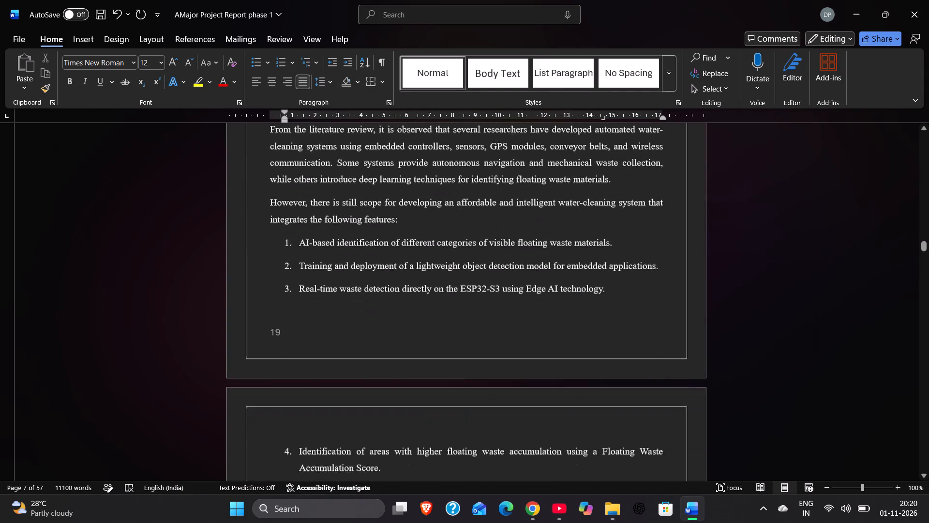
Examine the rest of Chapter 2 for the page of the motivation section and the page on which Chapter 3 begins.
scroll(606, 341, down, 3)
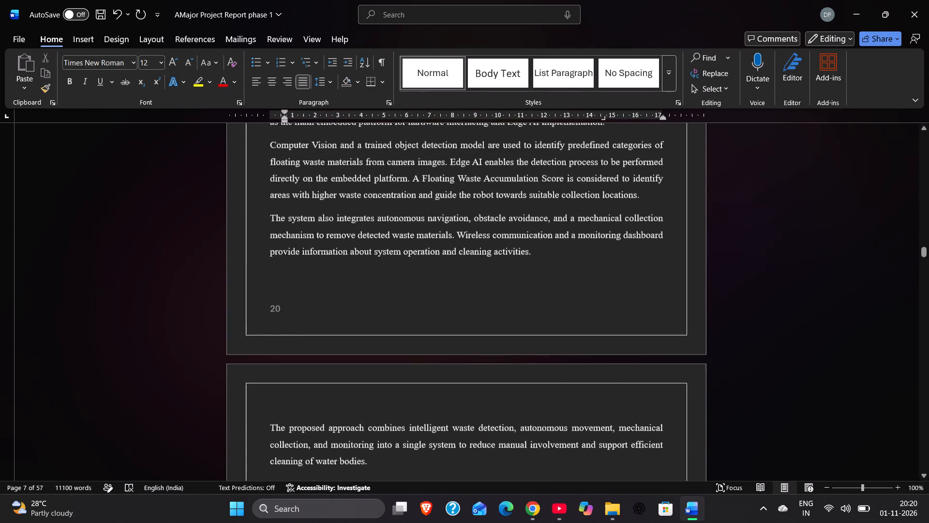
scroll(606, 341, up, 2)
scroll(606, 341, down, 2)
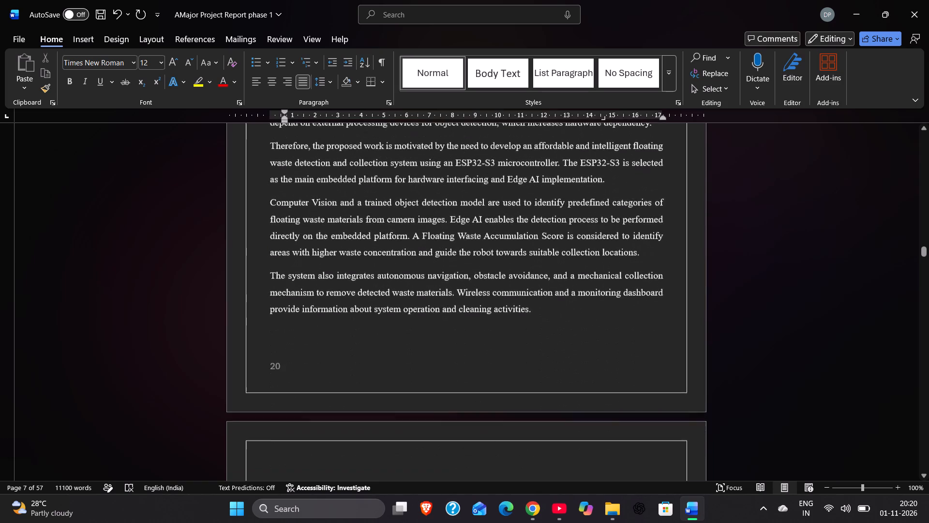
scroll(606, 341, down, 5)
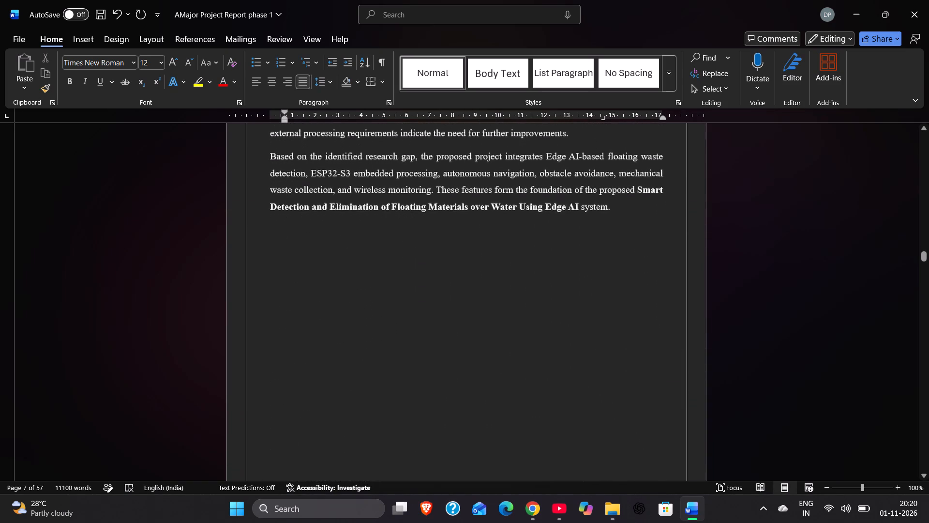
scroll(606, 341, down, 1)
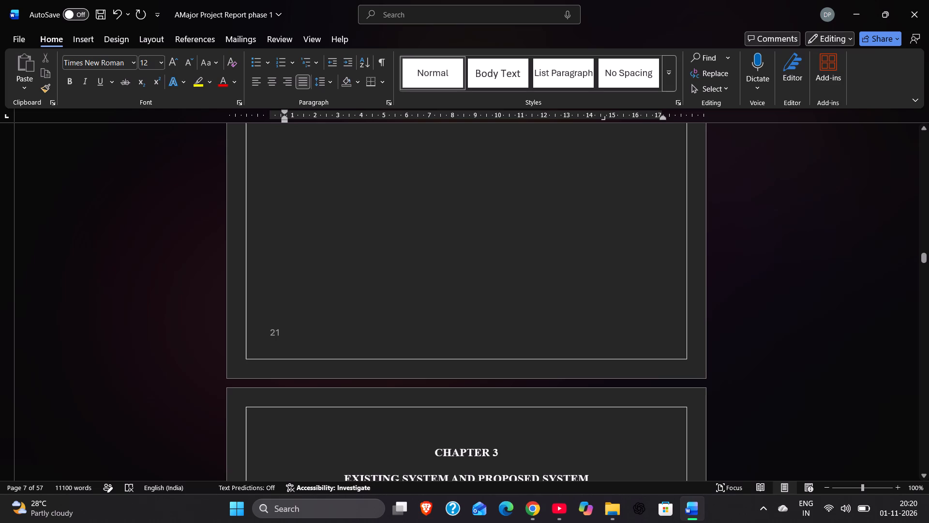
Return to the List of Contents and place the text cursor after the page number of the 2.3 Comparison of Existing Methods entry.
scroll(554, 185, up, 11)
scroll(562, 209, up, 16)
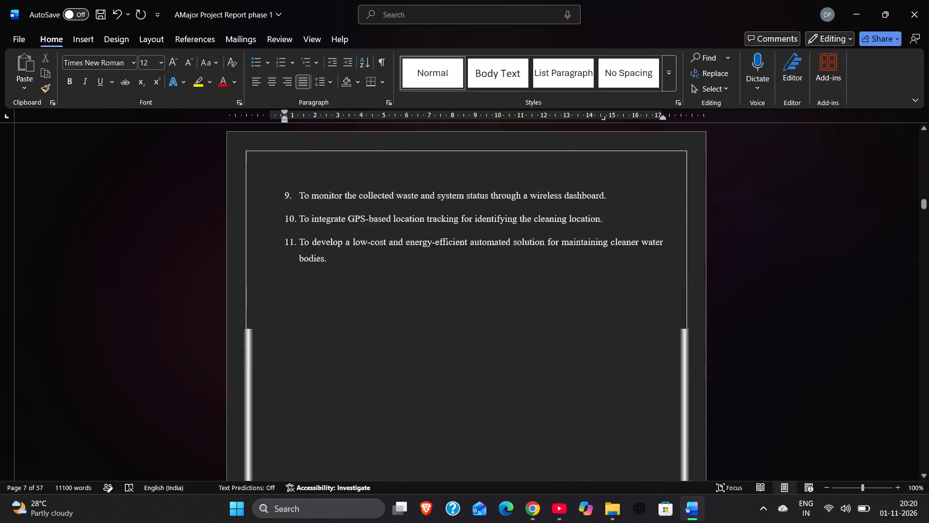
scroll(562, 209, up, 10)
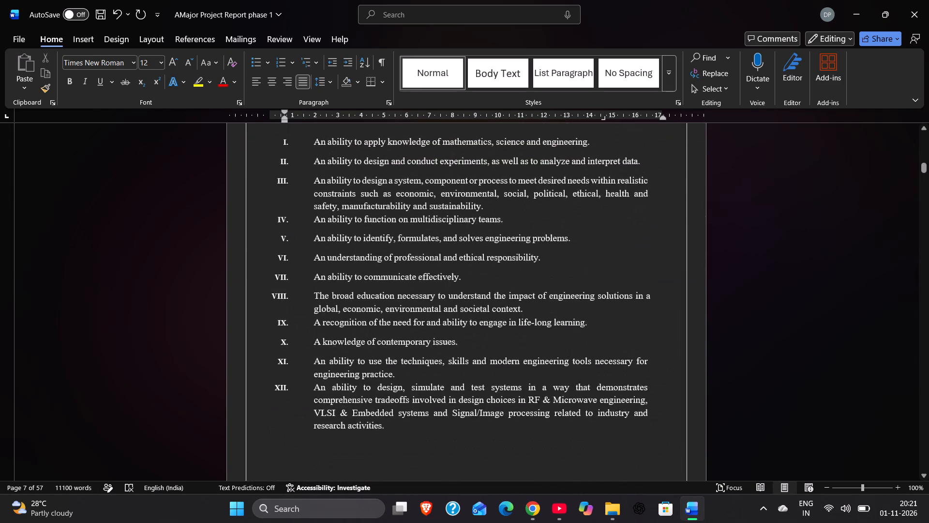
scroll(562, 209, down, 6)
scroll(562, 209, up, 1)
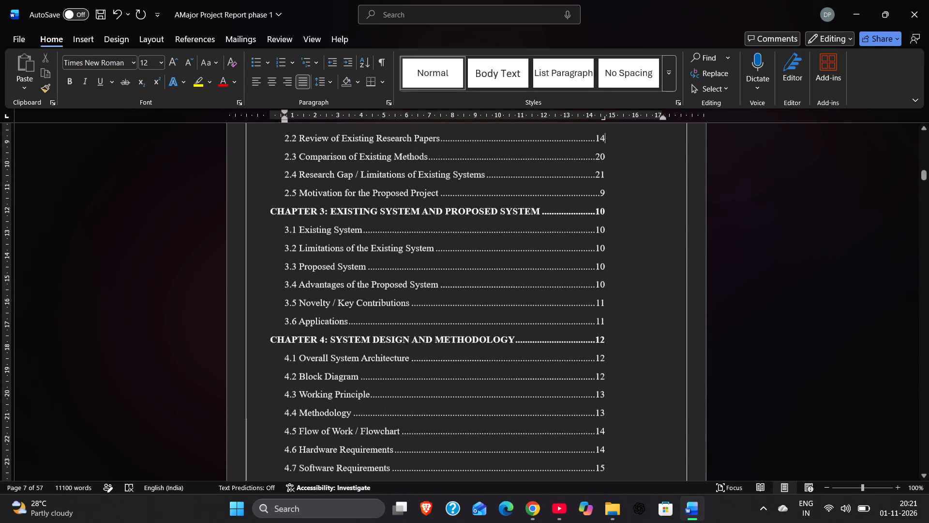
scroll(562, 209, up, 1)
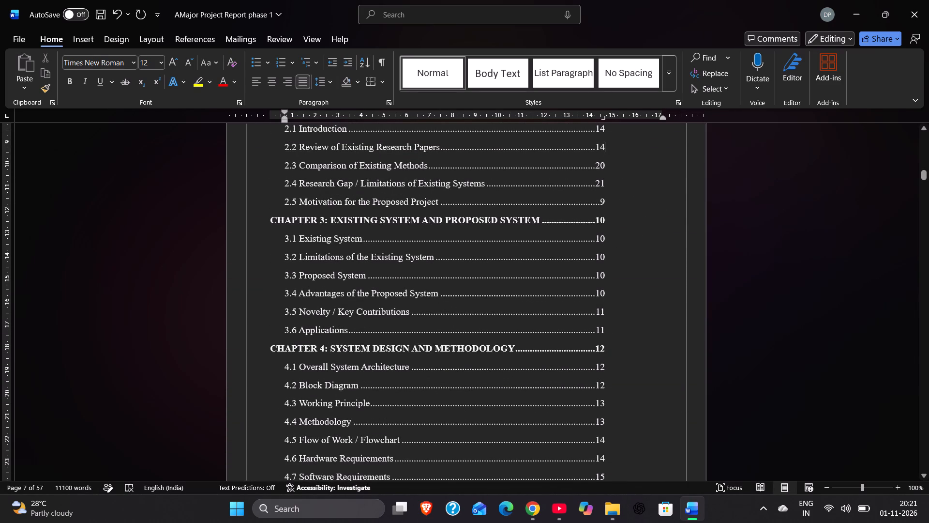
click(609, 167)
Examine the Chapter 2 body for the pages on which sections 2.3, 2.4 and 2.5 begin.
scroll(653, 199, down, 10)
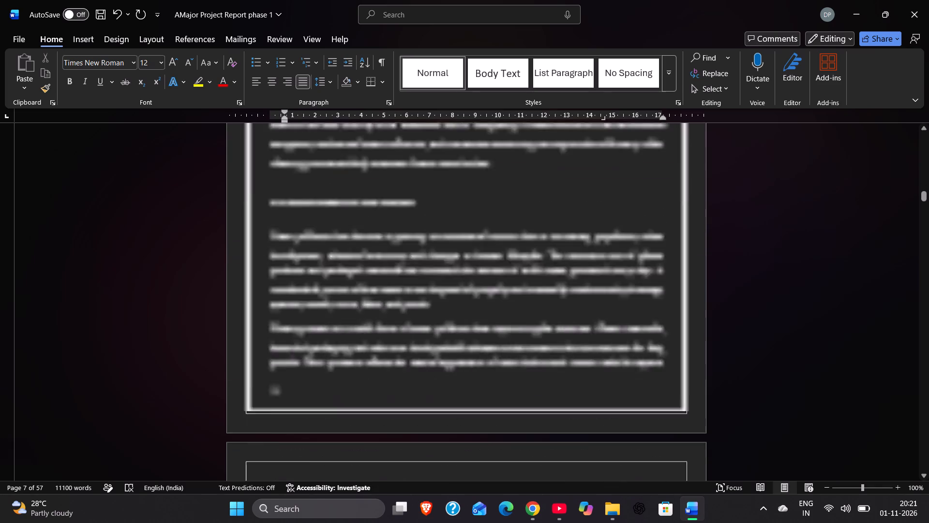
scroll(653, 199, down, 5)
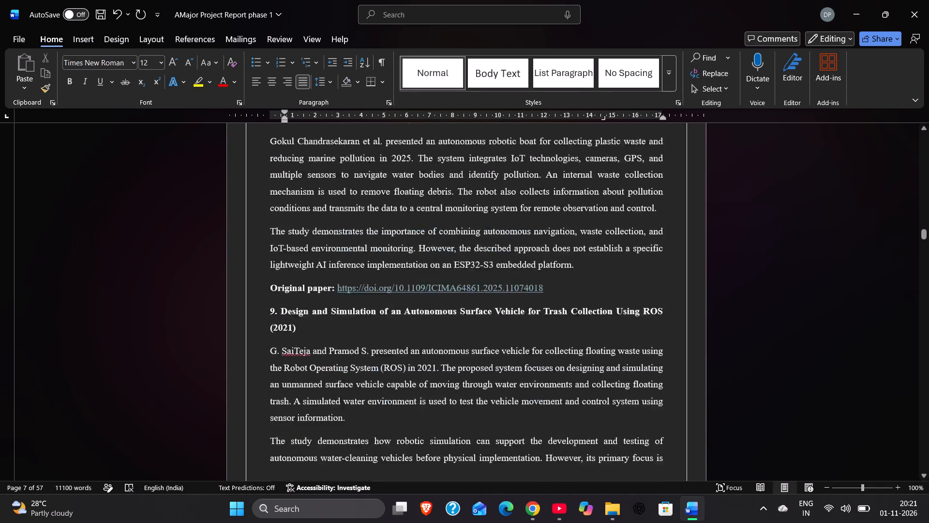
scroll(653, 199, down, 3)
scroll(653, 199, up, 3)
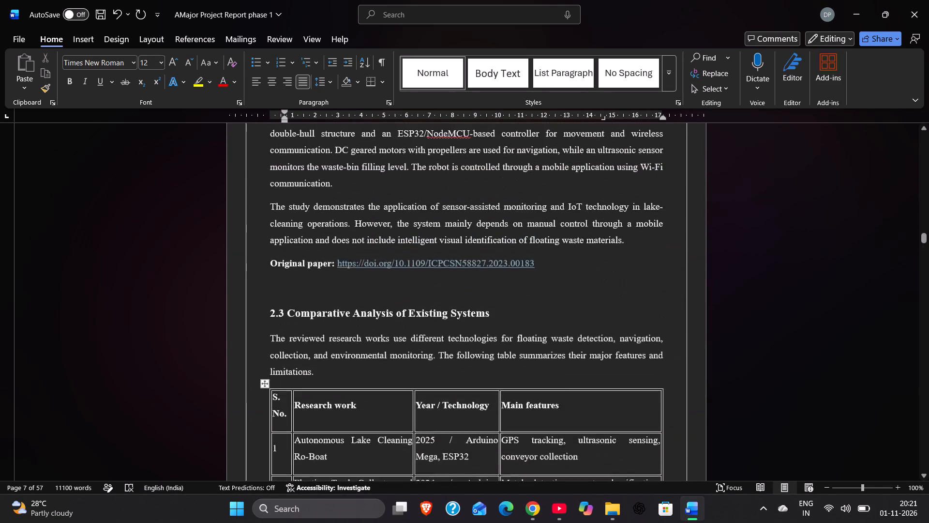
scroll(653, 199, up, 3)
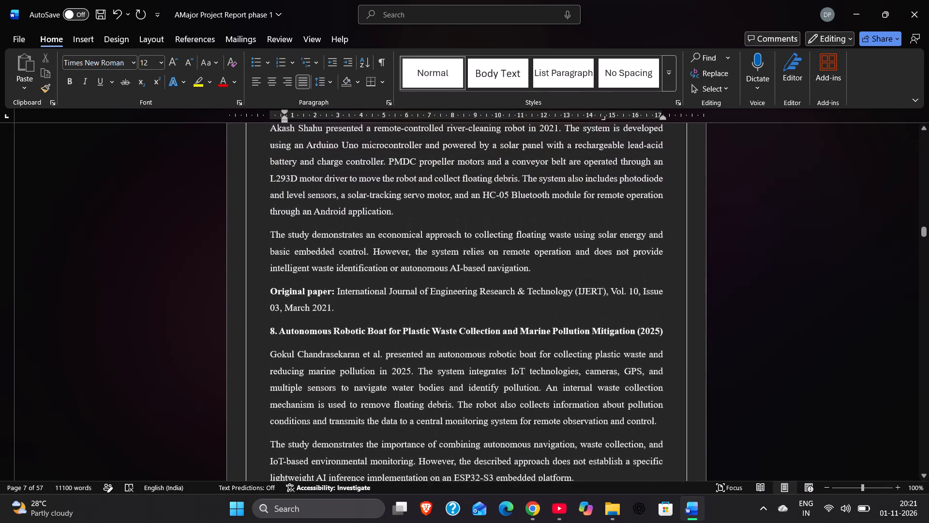
scroll(653, 199, up, 6)
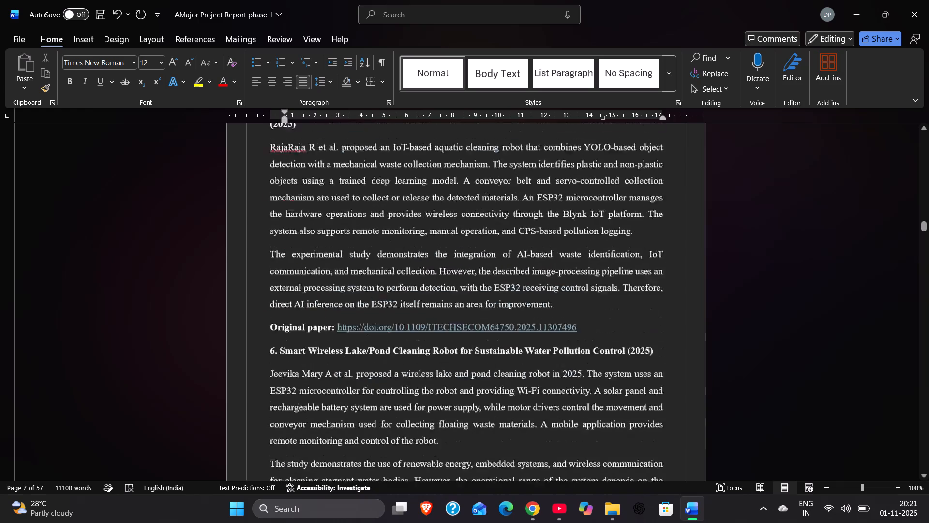
scroll(653, 199, up, 6)
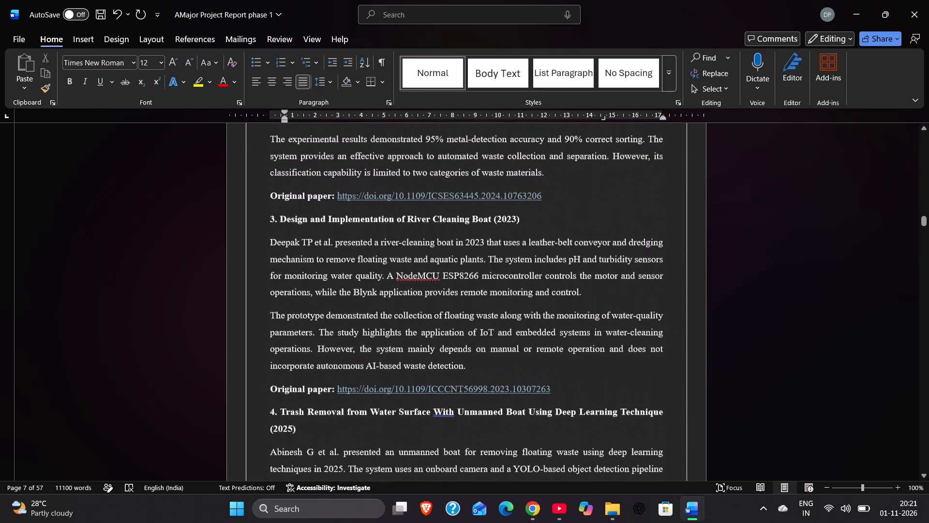
scroll(653, 199, up, 4)
scroll(653, 199, down, 1)
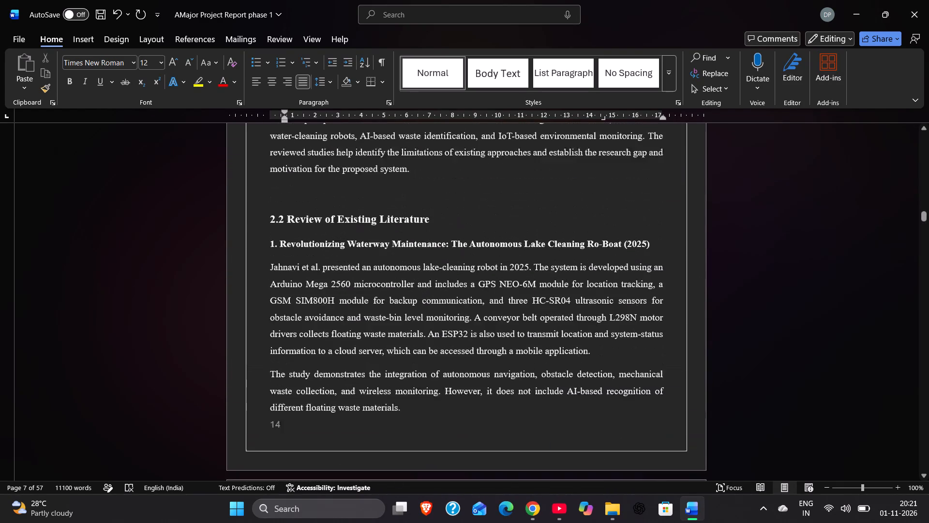
scroll(653, 199, down, 11)
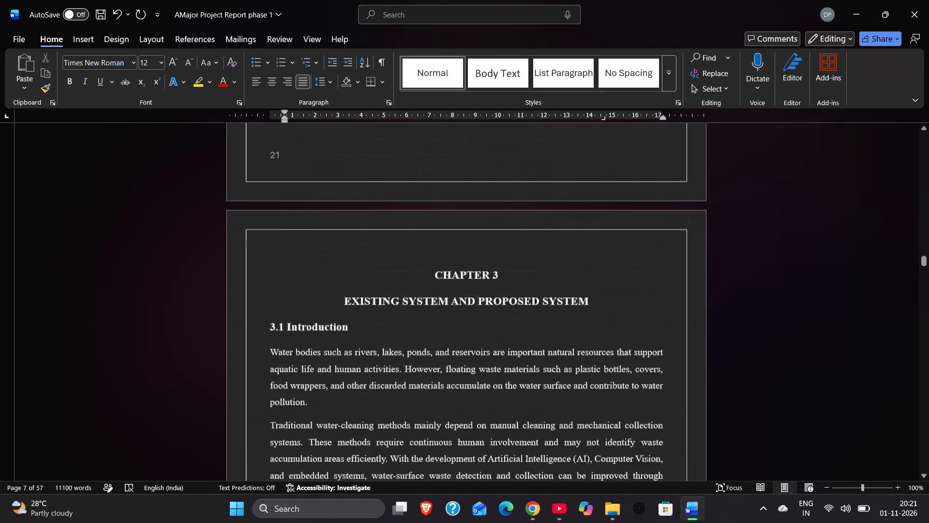
scroll(653, 199, up, 3)
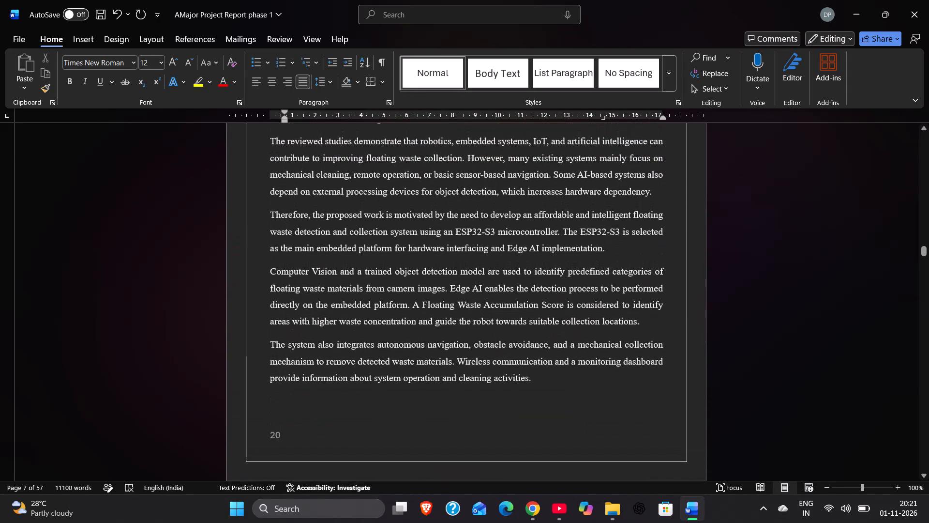
scroll(653, 199, up, 5)
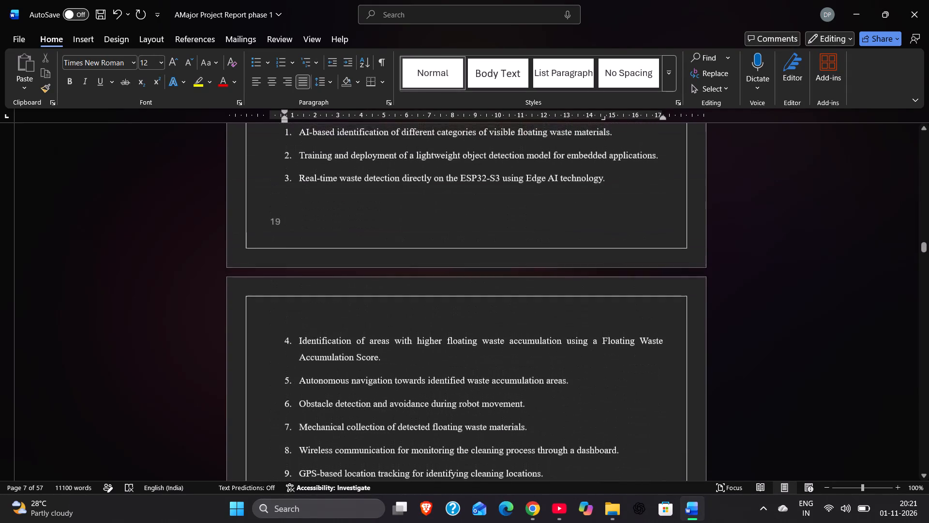
scroll(653, 199, up, 6)
scroll(653, 199, down, 1)
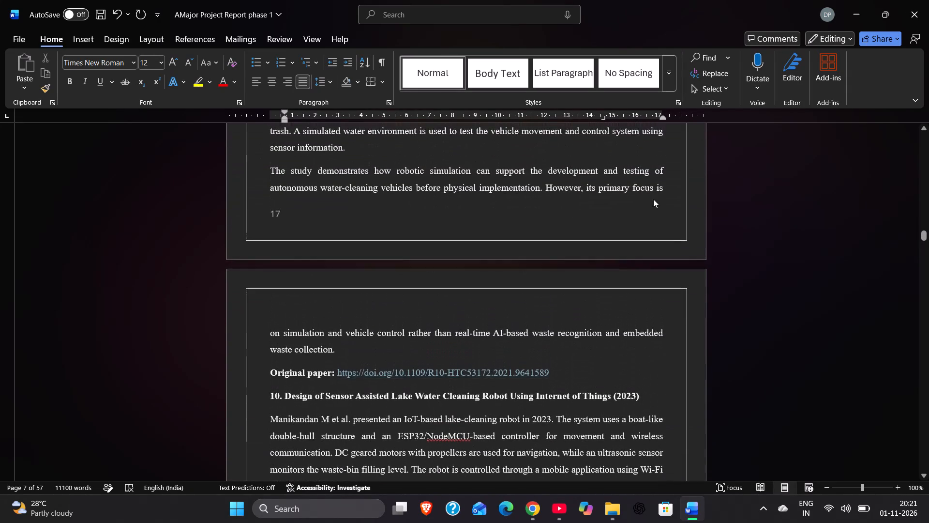
scroll(653, 199, down, 4)
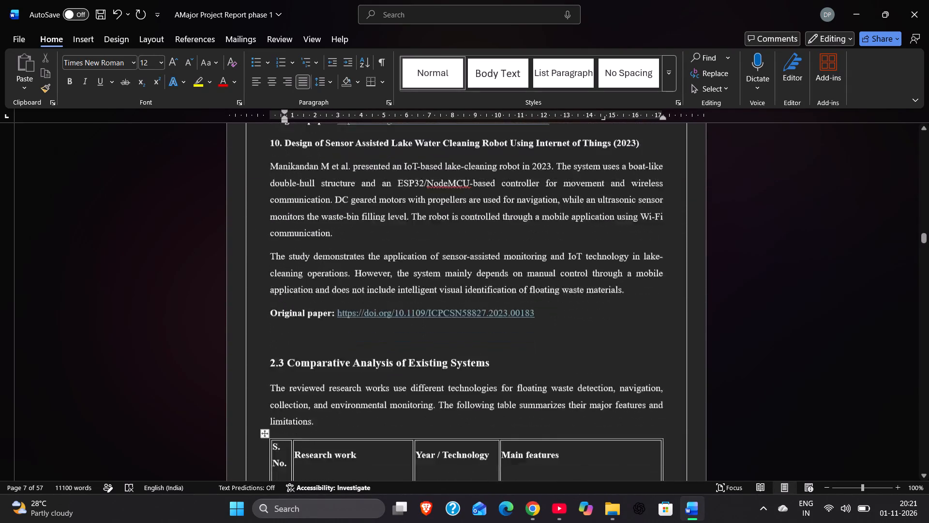
scroll(653, 199, down, 5)
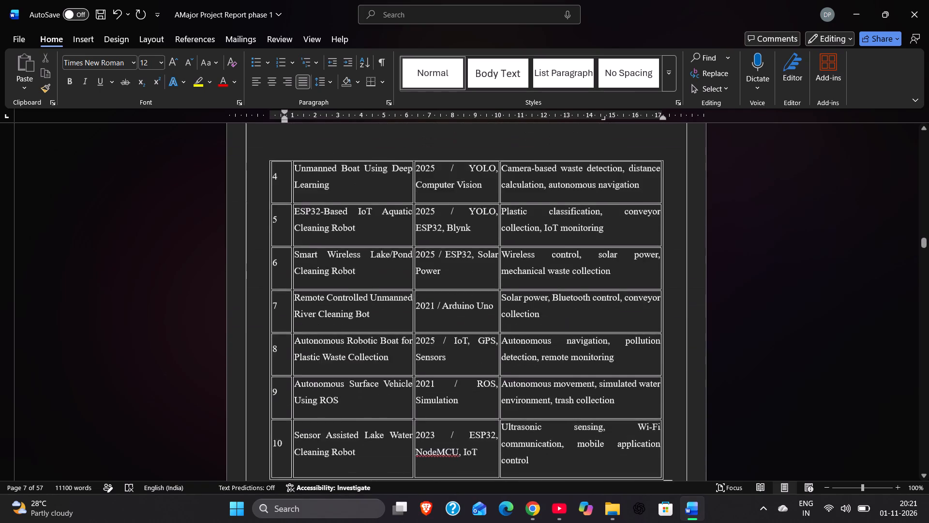
scroll(653, 199, down, 3)
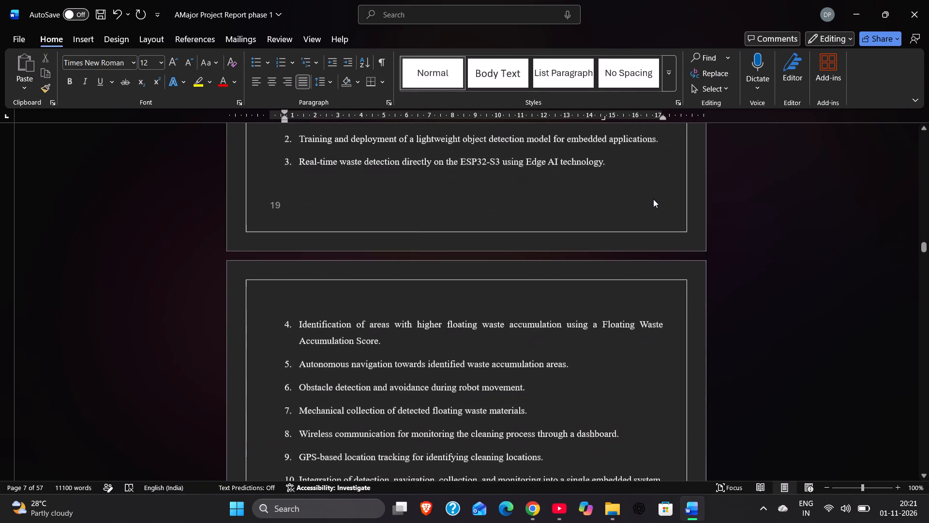
scroll(653, 199, down, 2)
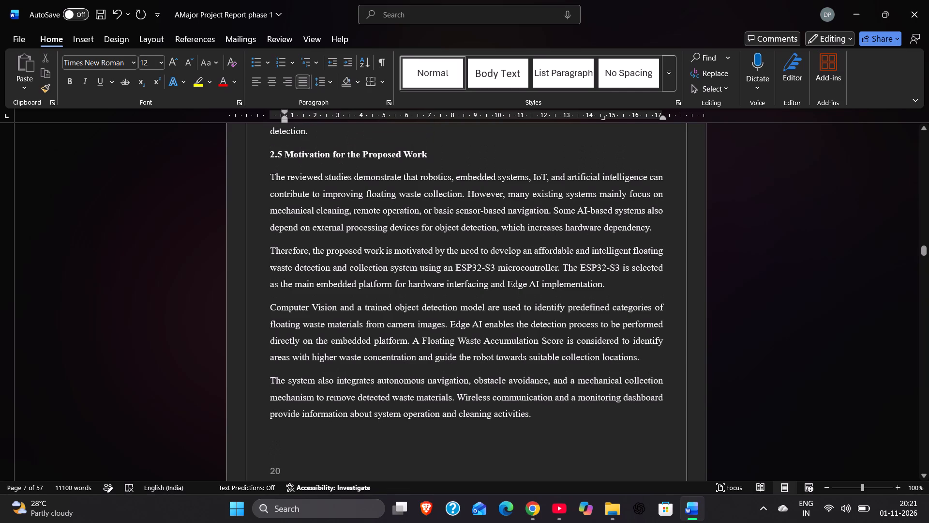
Change the page number of the 2.3 Comparison of Existing Methods entry in the List of Contents to 18.
scroll(632, 173, up, 13)
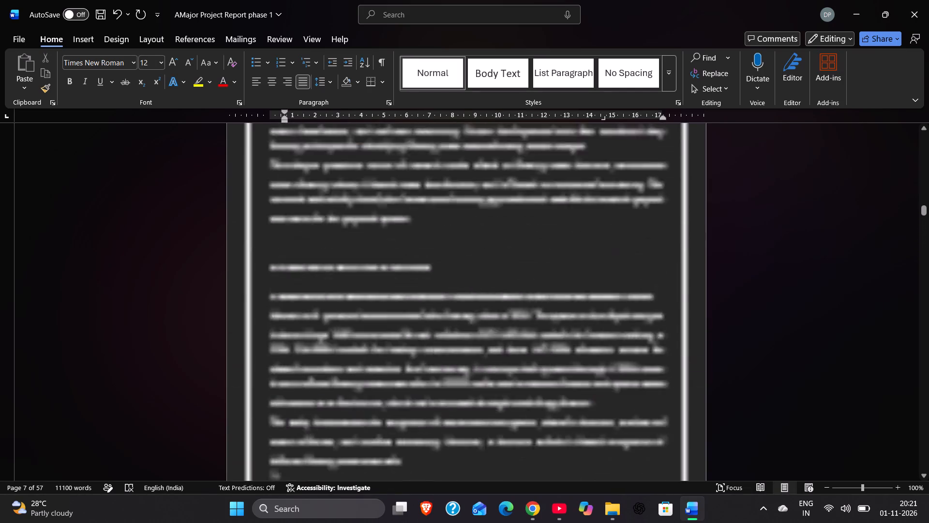
scroll(632, 173, up, 7)
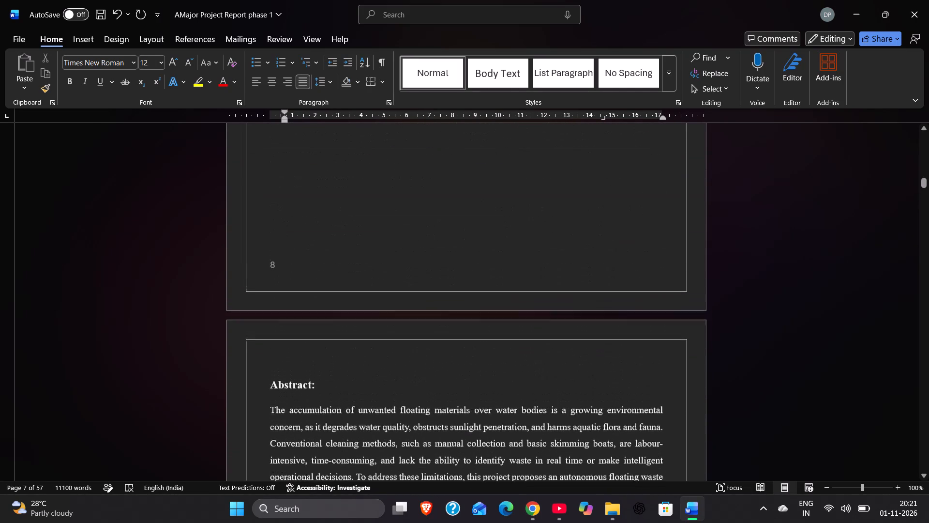
scroll(632, 173, up, 4)
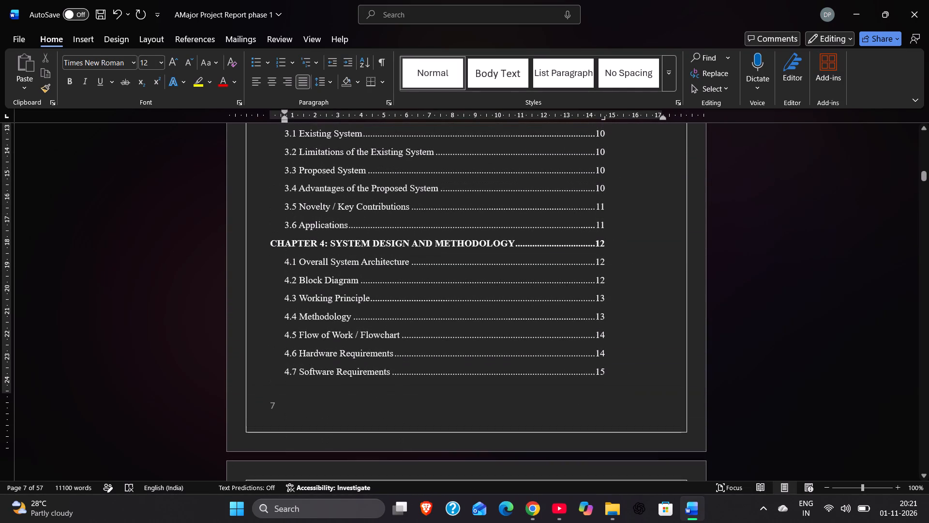
scroll(632, 173, up, 2)
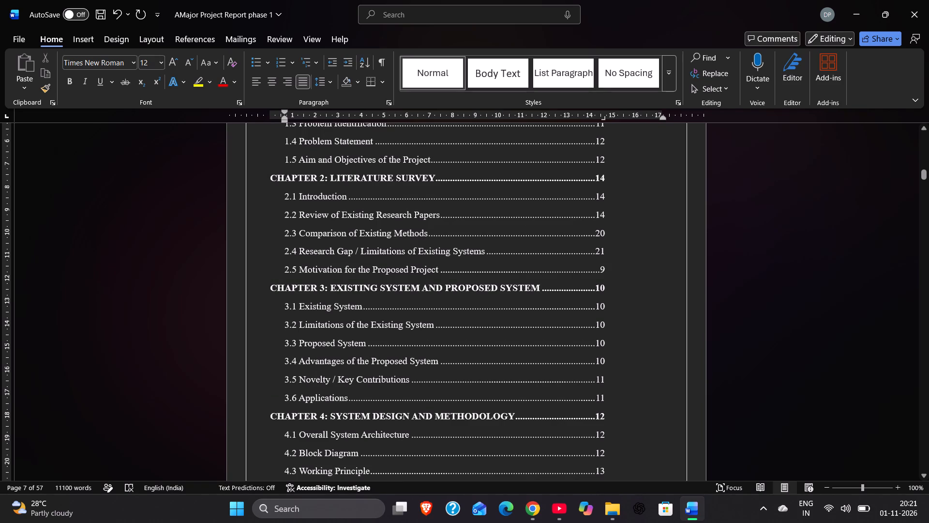
key(BackSpace)
key(BackSpace)
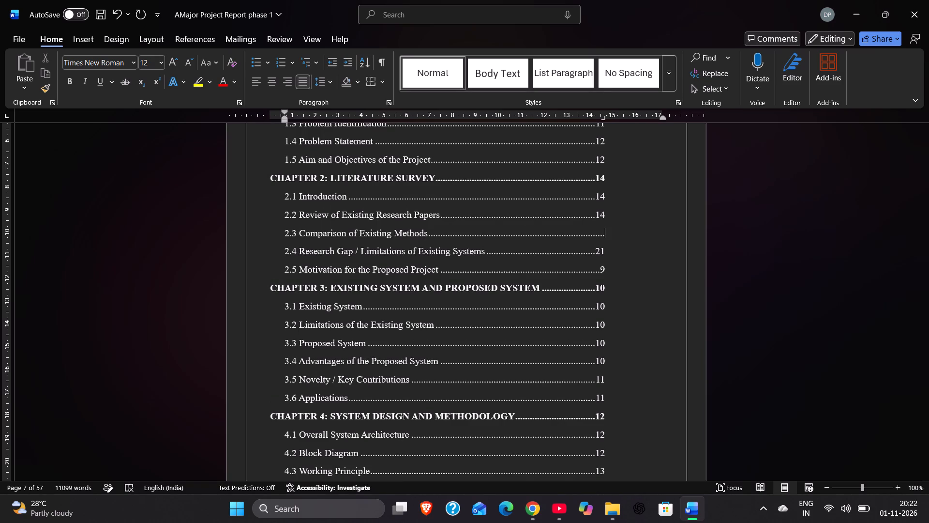
text(18)
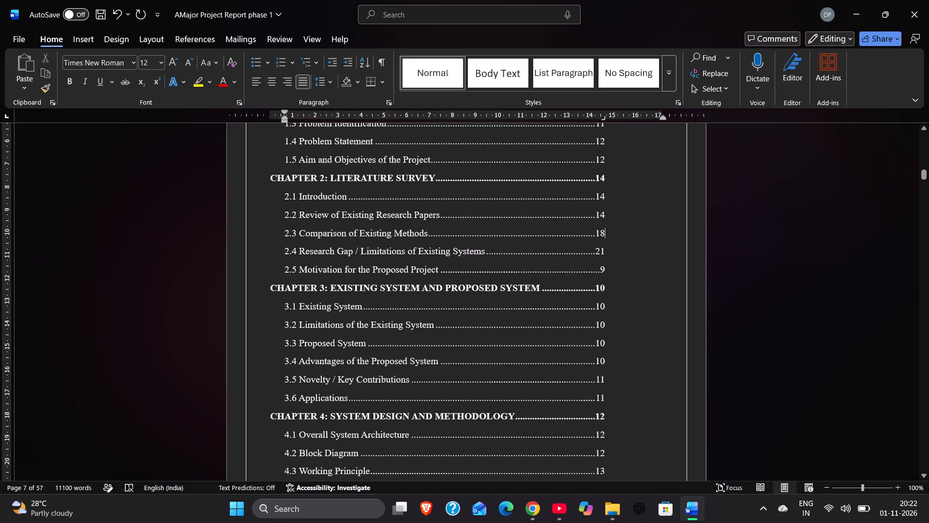
Change the List of Contents page numbers to 19 for section 2.4 and to 20 for section 2.5.
click(606, 252)
key(BackSpace)
key(BackSpace)
text(19)
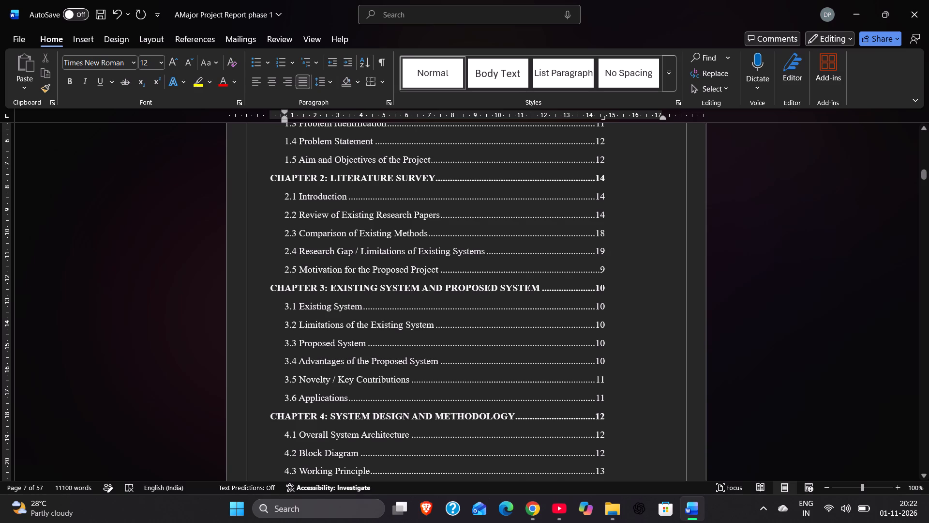
click(604, 271)
key(BackSpace)
text(20)
Add a "2.6 Summary" entry below the 2.5 Motivation for the Proposed Project entry in the List of Contents.
key(Return)
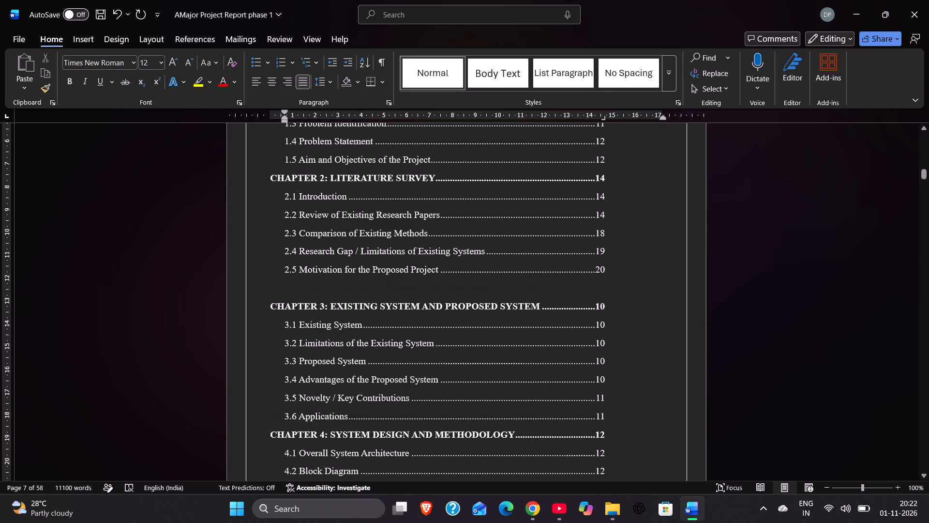
text(2.)
key(6)
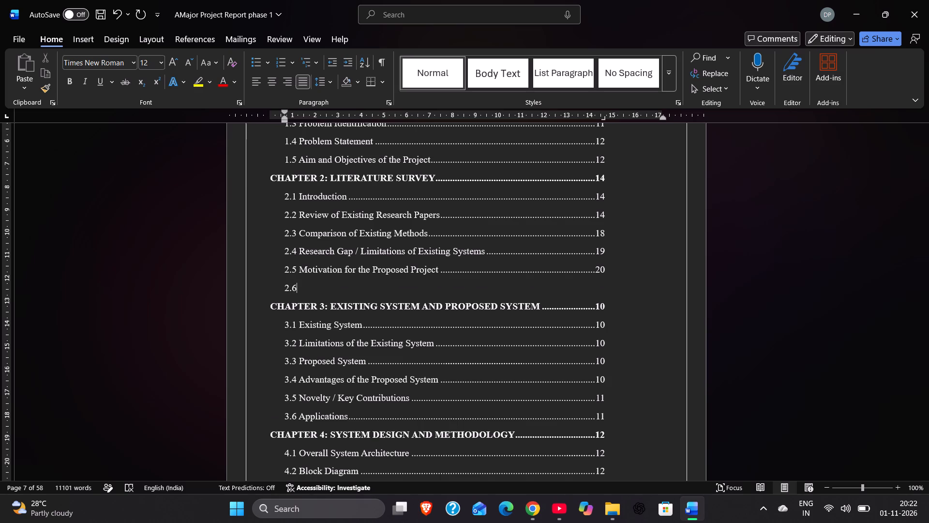
key(space)
key(s)
key(BackSpace)
key(shift+s)
text(ummary)
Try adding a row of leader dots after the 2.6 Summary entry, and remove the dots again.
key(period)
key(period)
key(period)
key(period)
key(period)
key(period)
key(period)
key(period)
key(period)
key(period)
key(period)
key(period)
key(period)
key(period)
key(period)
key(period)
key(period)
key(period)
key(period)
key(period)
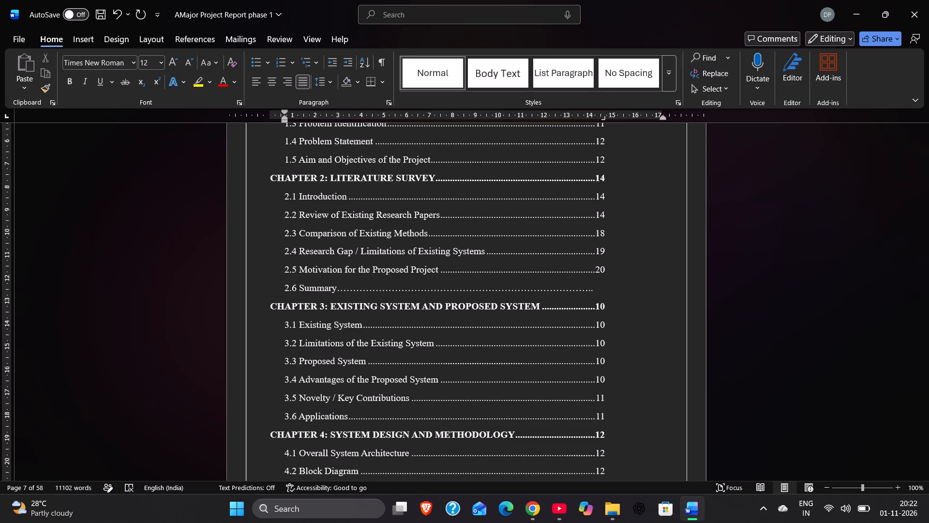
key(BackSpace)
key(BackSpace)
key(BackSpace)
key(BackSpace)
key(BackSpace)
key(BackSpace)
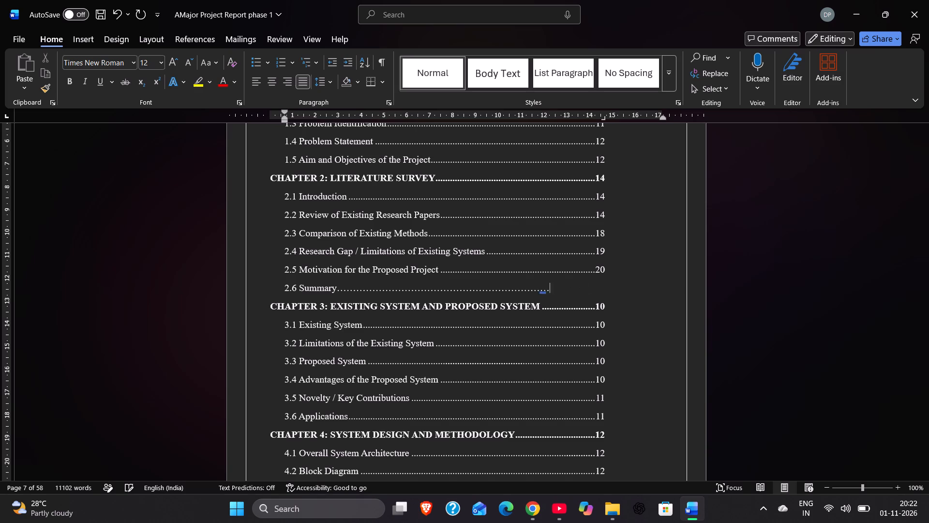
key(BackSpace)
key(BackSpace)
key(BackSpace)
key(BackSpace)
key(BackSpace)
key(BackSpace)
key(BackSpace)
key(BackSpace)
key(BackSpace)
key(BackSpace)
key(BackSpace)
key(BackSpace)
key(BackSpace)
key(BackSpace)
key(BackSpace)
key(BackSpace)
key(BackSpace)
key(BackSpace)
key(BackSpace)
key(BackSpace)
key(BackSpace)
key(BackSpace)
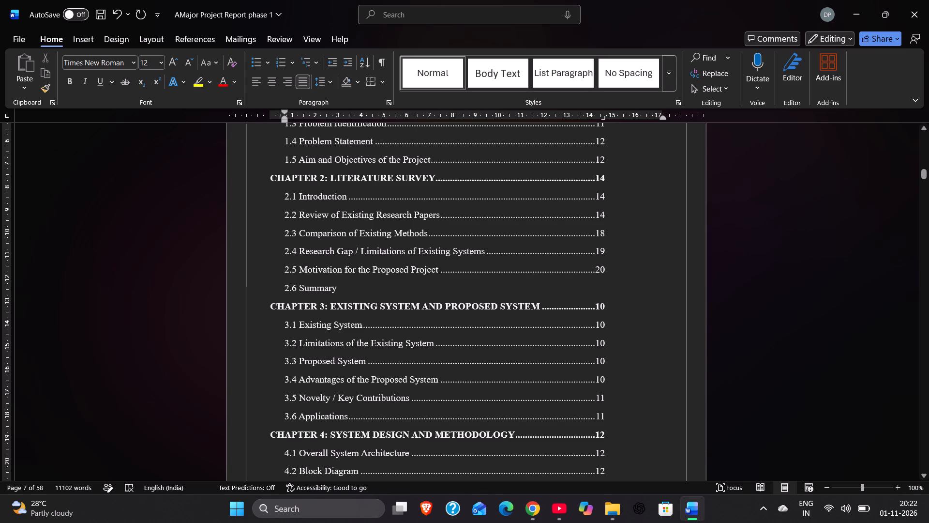
Examine the Chapter 3 body for its section headings and the pages on which they begin.
scroll(551, 334, down, 1)
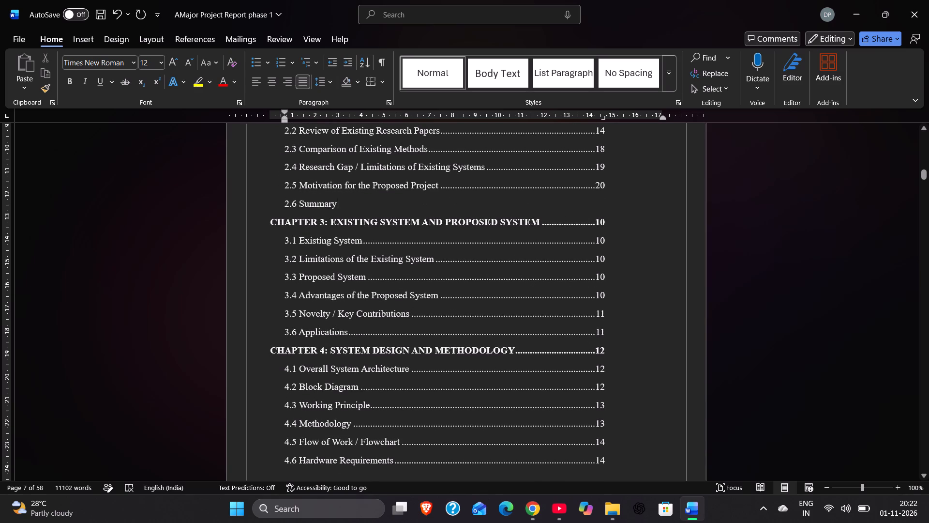
scroll(551, 334, down, 1)
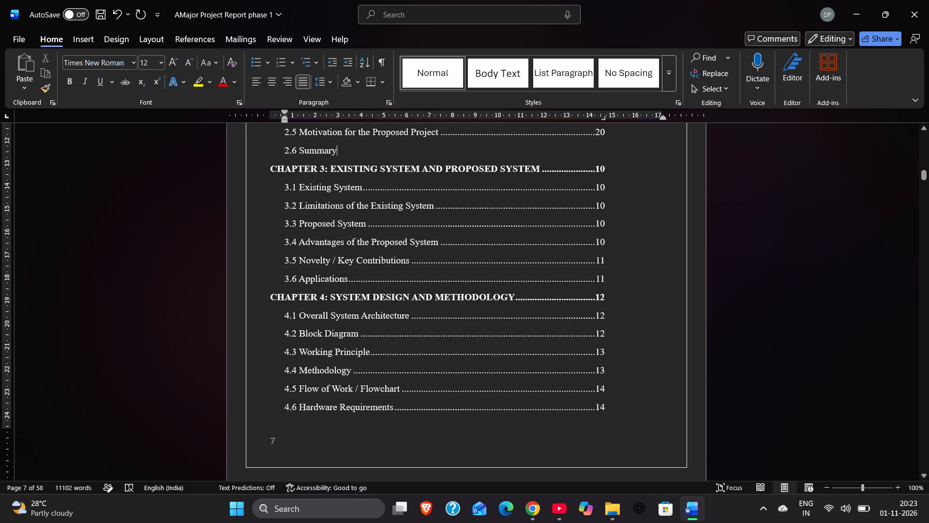
scroll(551, 334, down, 3)
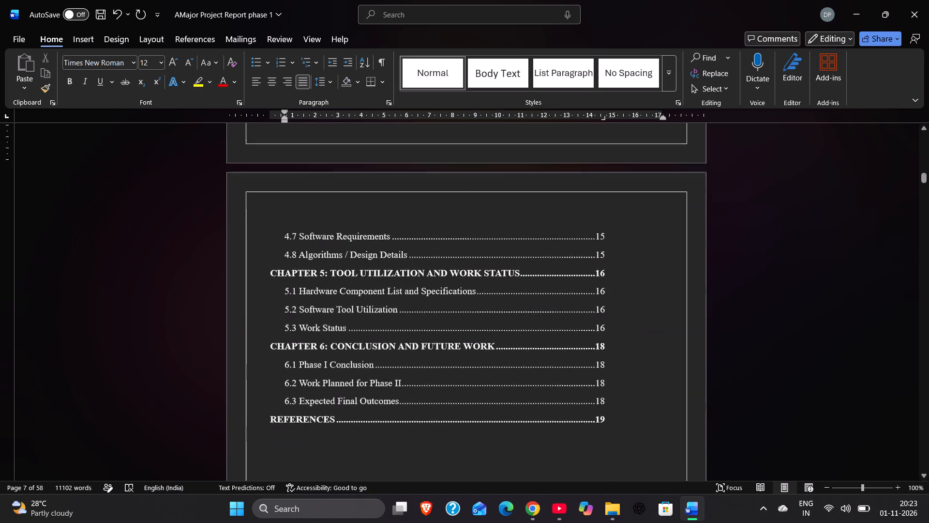
scroll(551, 334, down, 15)
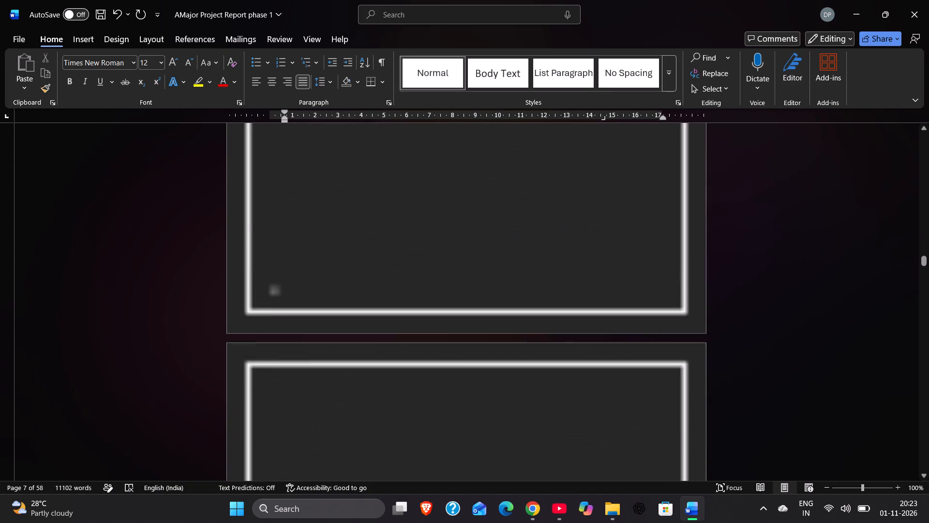
scroll(551, 334, down, 7)
scroll(551, 334, up, 8)
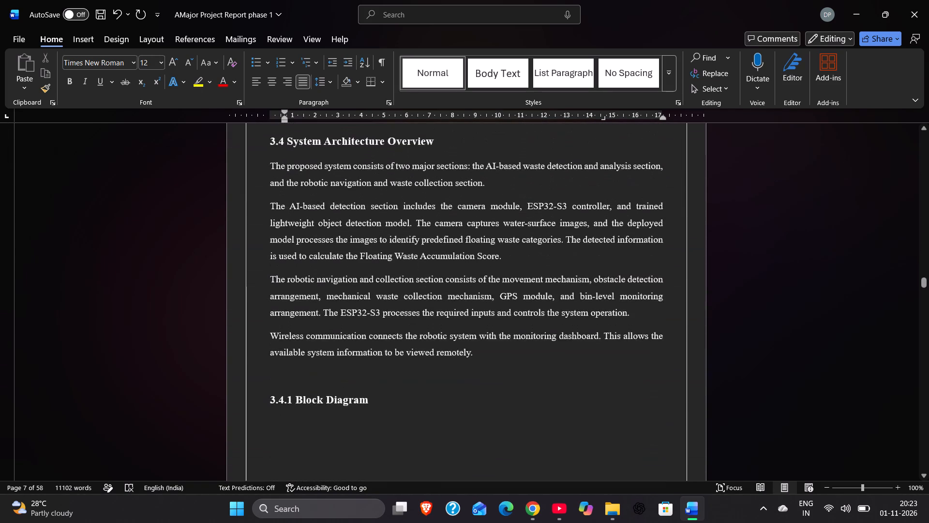
scroll(551, 334, up, 6)
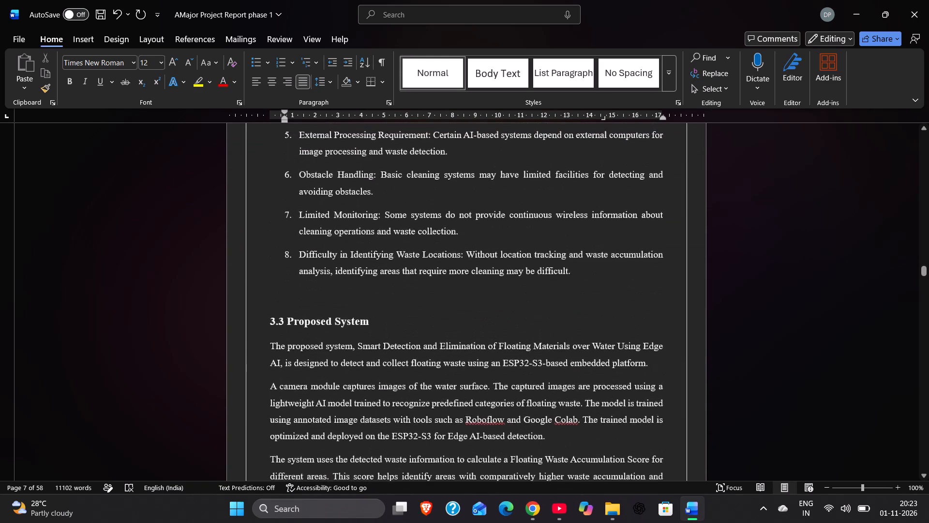
scroll(551, 334, up, 6)
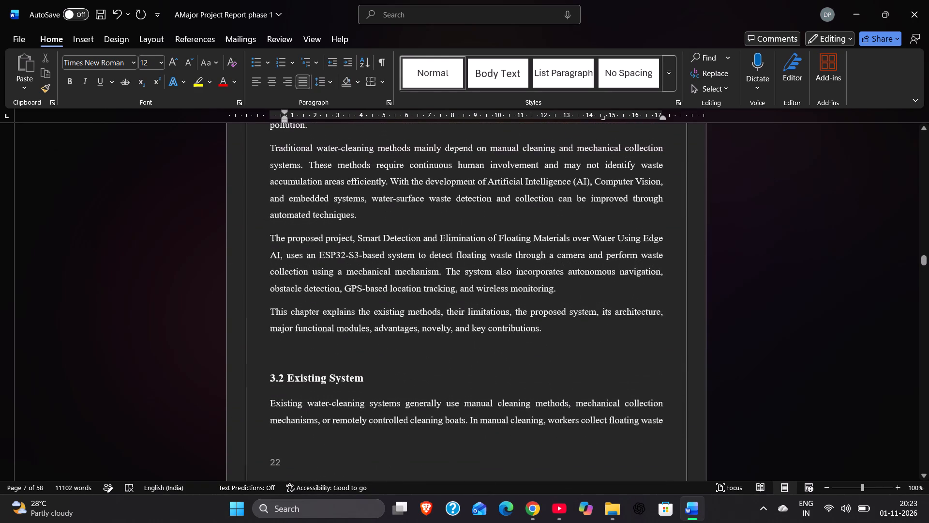
scroll(551, 334, up, 2)
scroll(551, 334, down, 1)
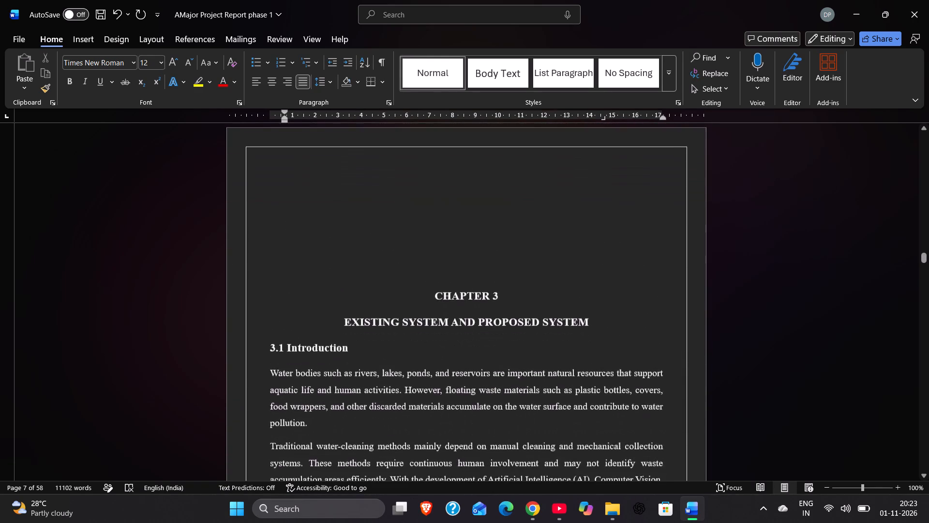
scroll(551, 334, down, 2)
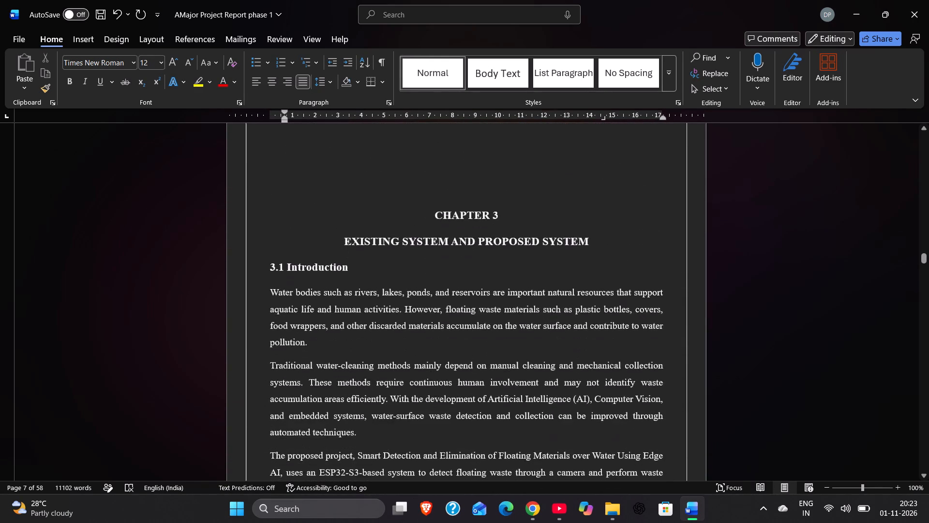
scroll(551, 334, down, 3)
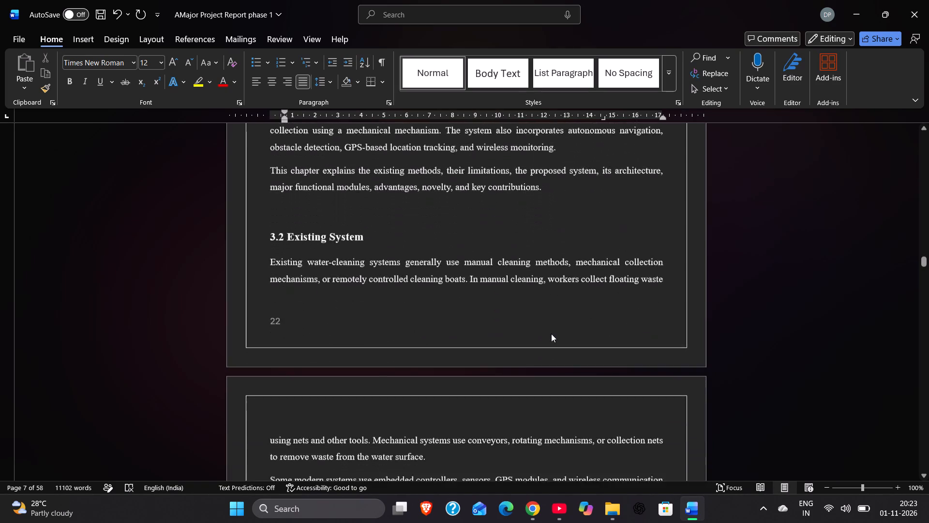
scroll(551, 334, down, 5)
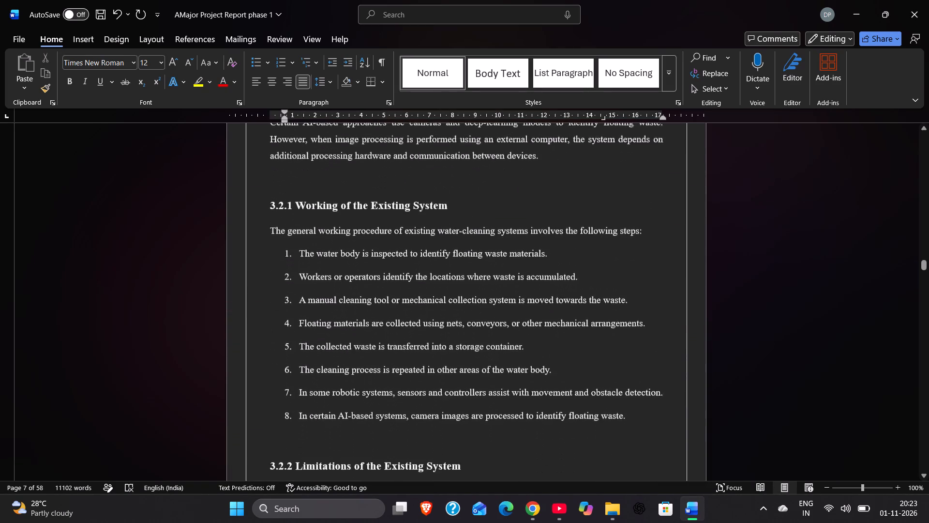
scroll(551, 334, down, 4)
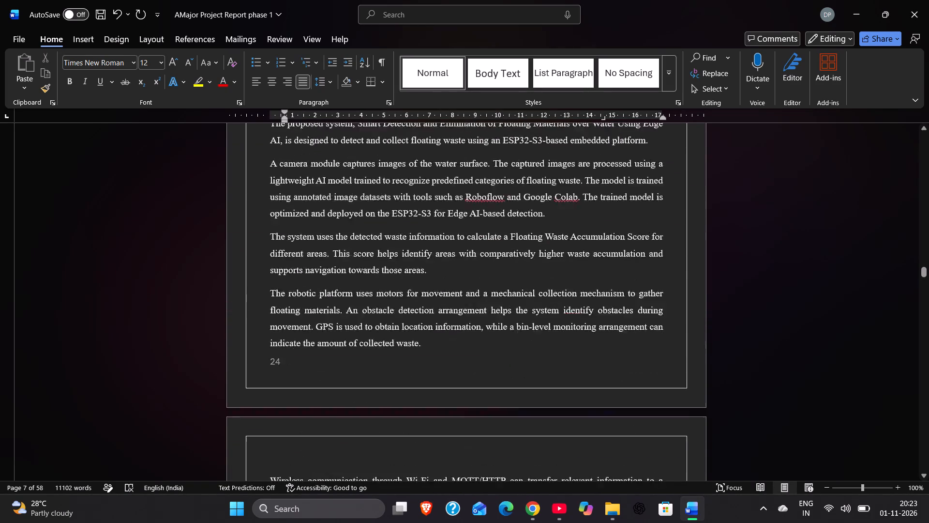
scroll(551, 334, up, 1)
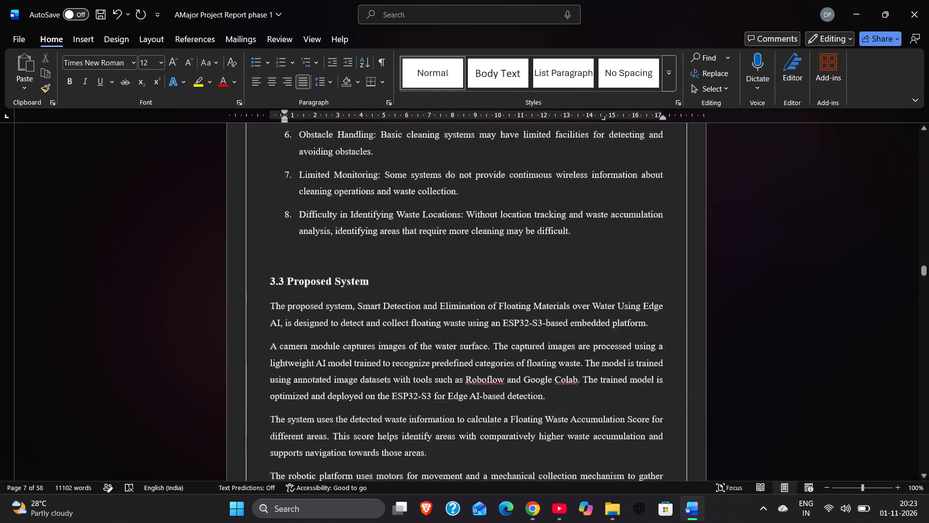
scroll(551, 334, up, 8)
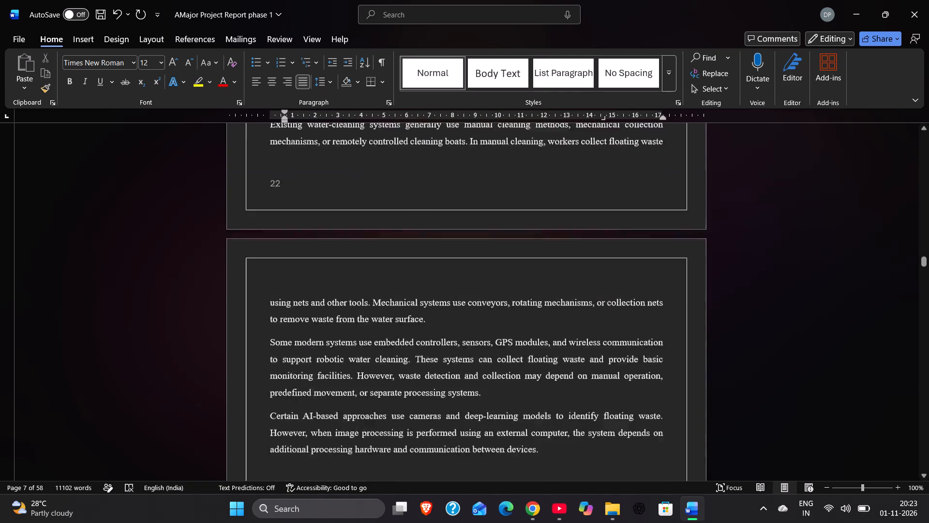
Change the page number of the CHAPTER 3: EXISTING SYSTEM AND PROPOSED SYSTEM entry in the List of Contents to 22.
scroll(551, 334, up, 14)
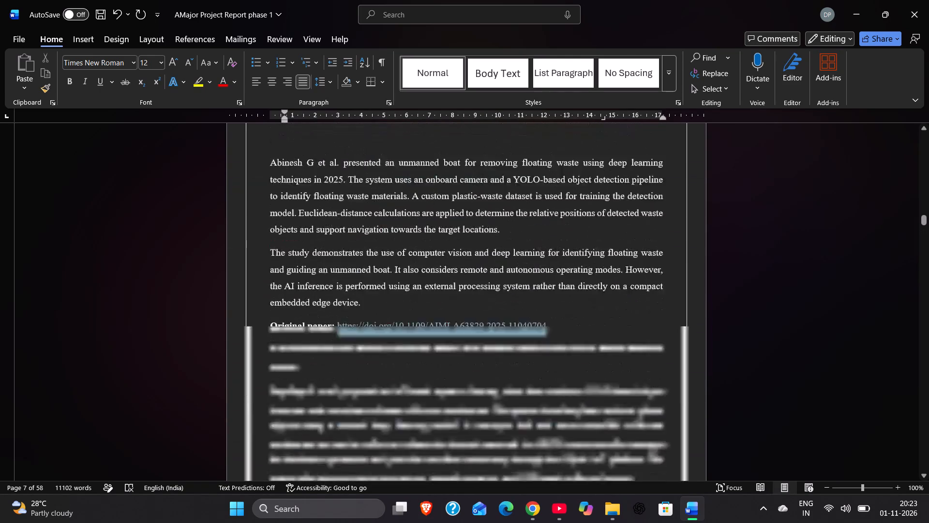
scroll(551, 334, up, 15)
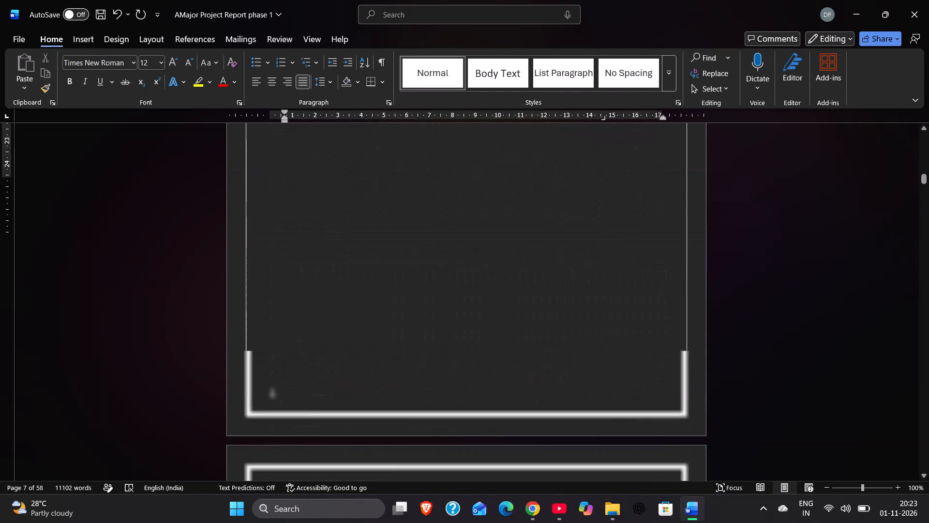
scroll(551, 334, down, 1)
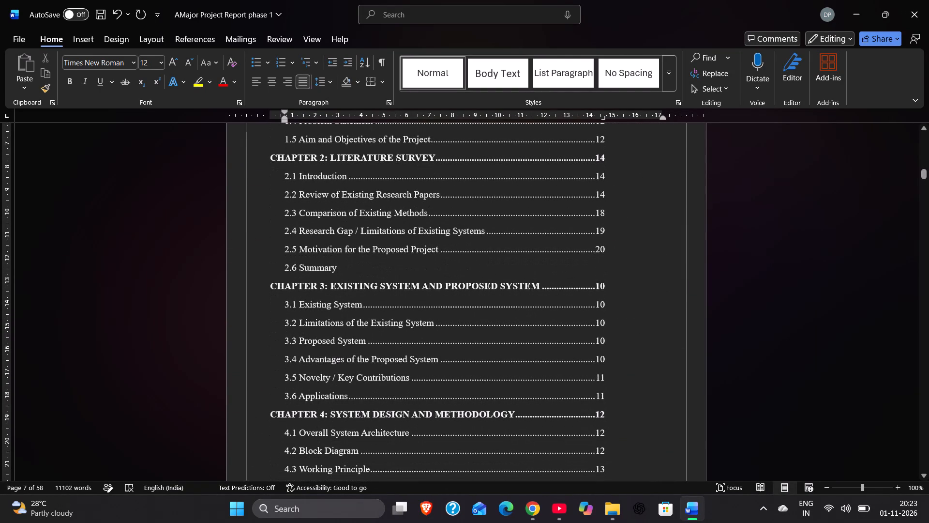
click(606, 287)
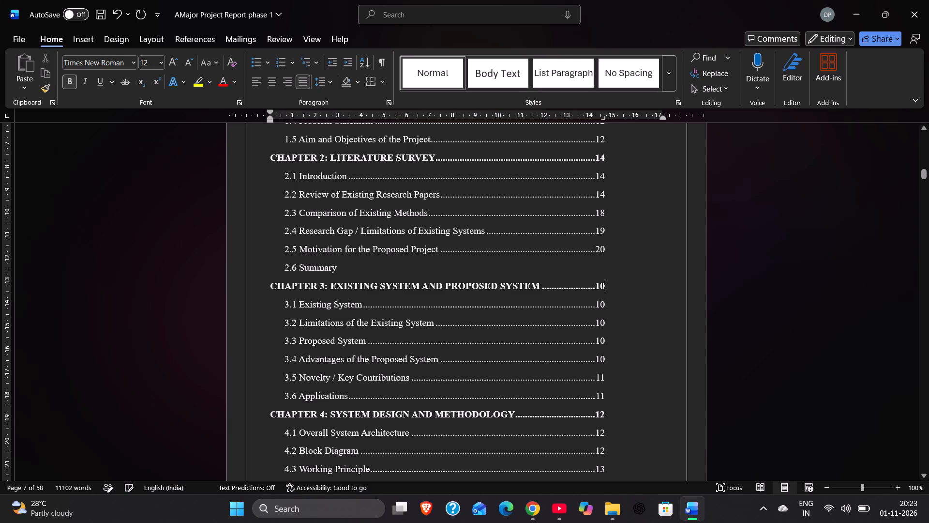
key(BackSpace)
key(BackSpace)
text(22)
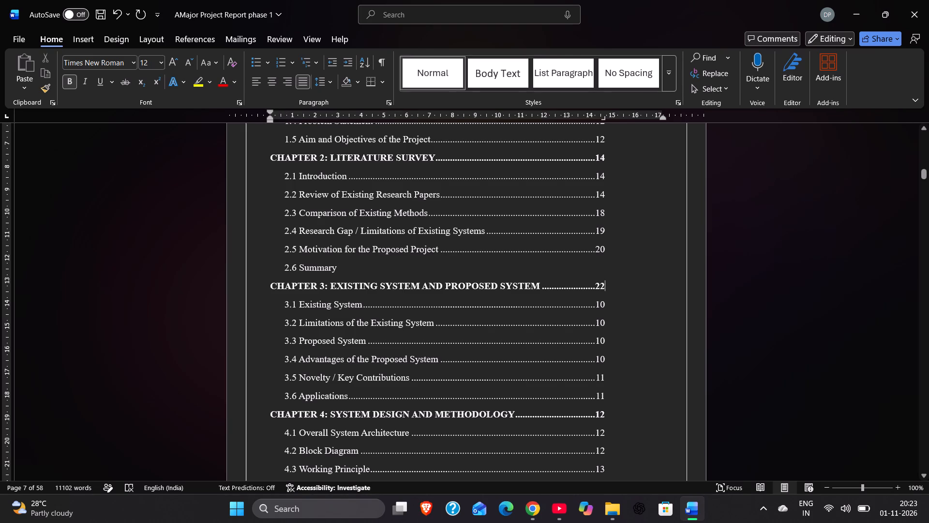
Set the List of Contents page numbers of 3.1 Existing System and 3.2 Limitations of the Existing System to 22.
click(610, 304)
key(BackSpace)
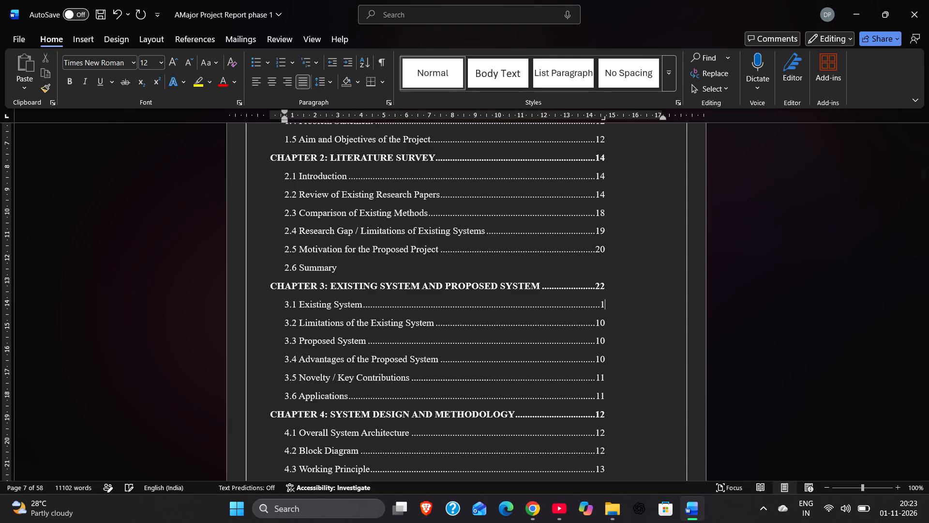
key(BackSpace)
text(22)
click(608, 323)
key(BackSpace)
key(BackSpace)
text(22)
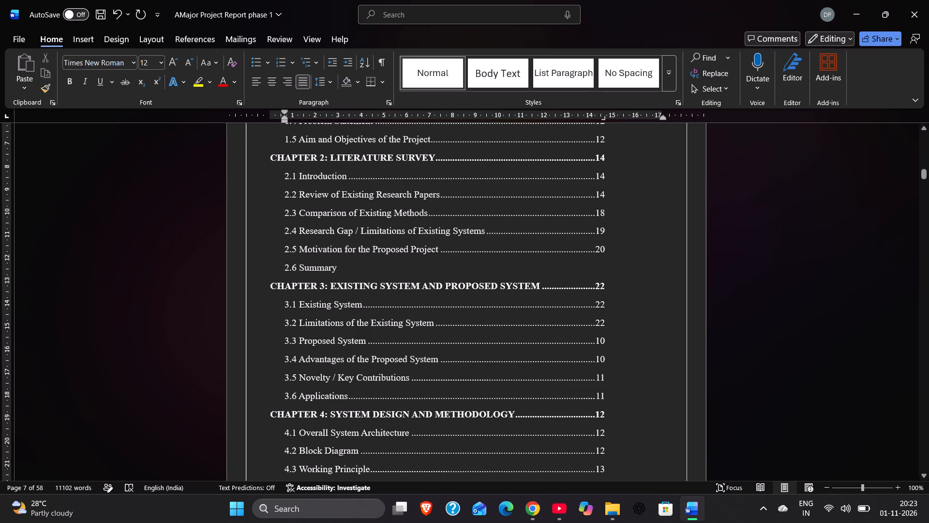
Set the List of Contents page number of 3.3 Proposed System to 24.
click(606, 345)
key(BackSpace)
key(BackSpace)
text(24)
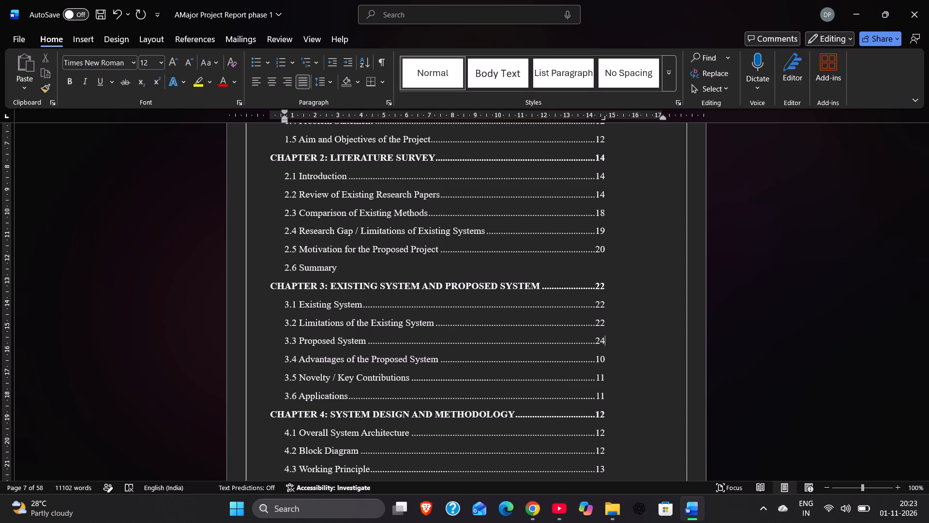
scroll(606, 345, down, 11)
scroll(606, 345, down, 11)
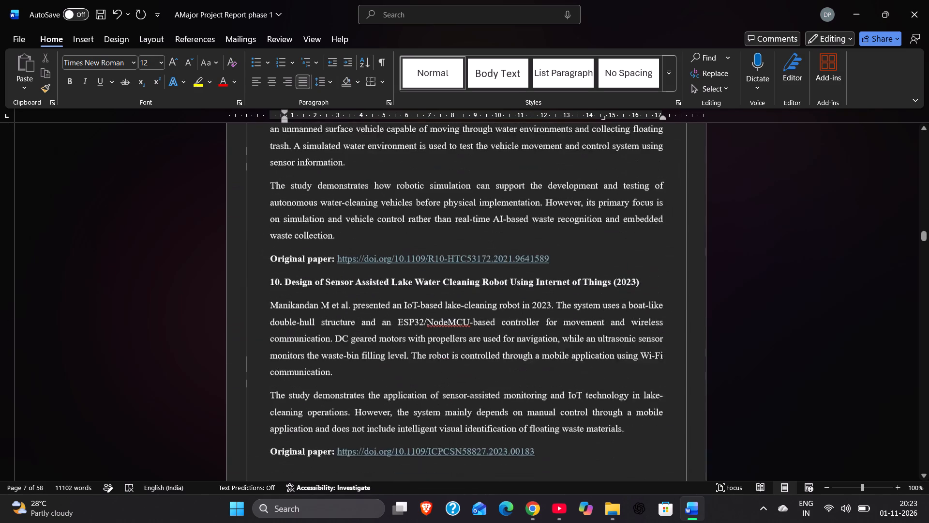
scroll(606, 345, down, 14)
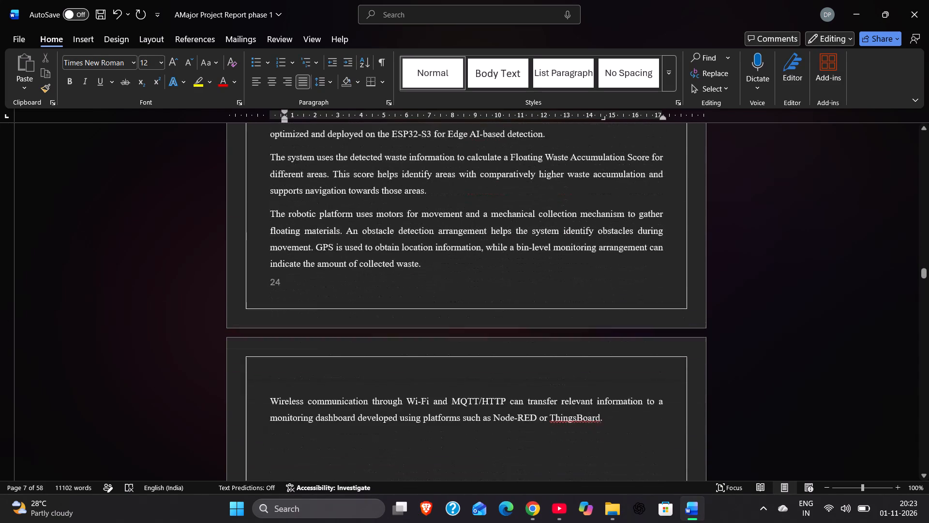
scroll(606, 345, down, 6)
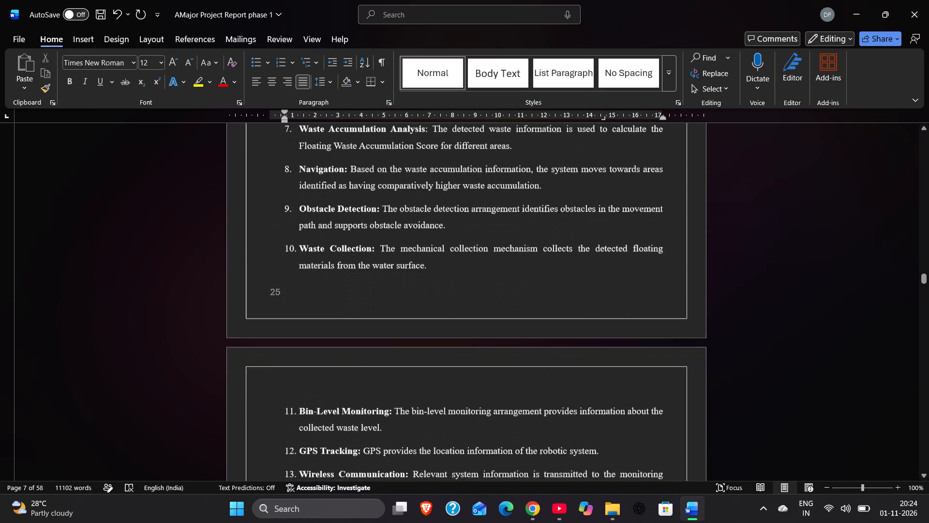
scroll(606, 345, down, 2)
scroll(606, 345, up, 1)
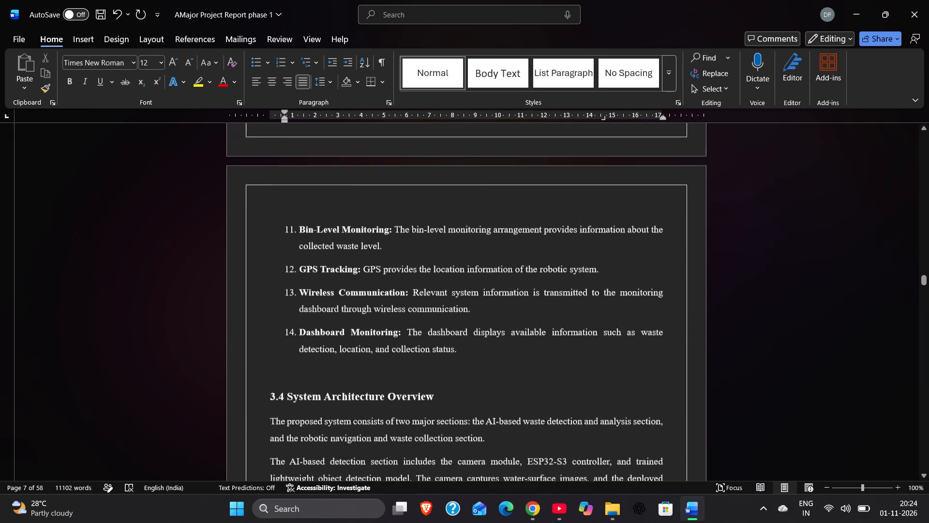
scroll(606, 345, up, 2)
scroll(606, 345, down, 1)
scroll(606, 345, up, 2)
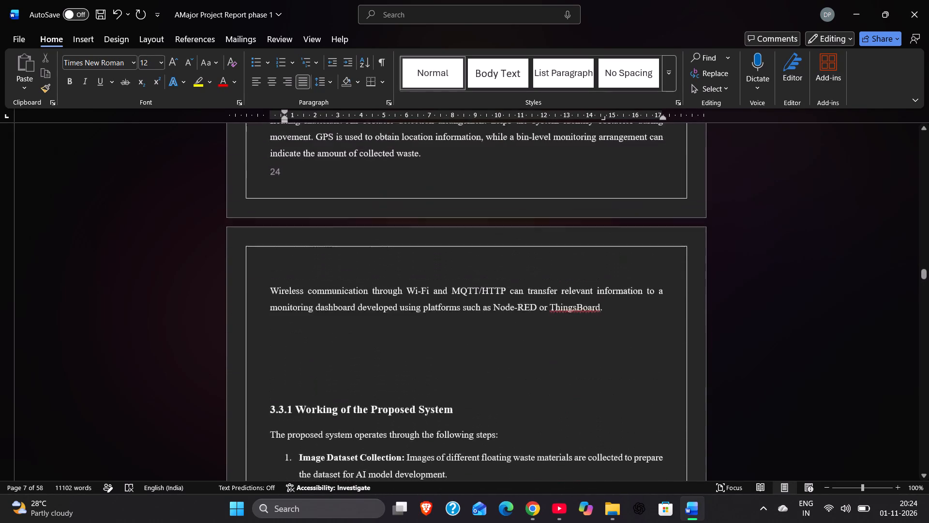
scroll(606, 345, up, 5)
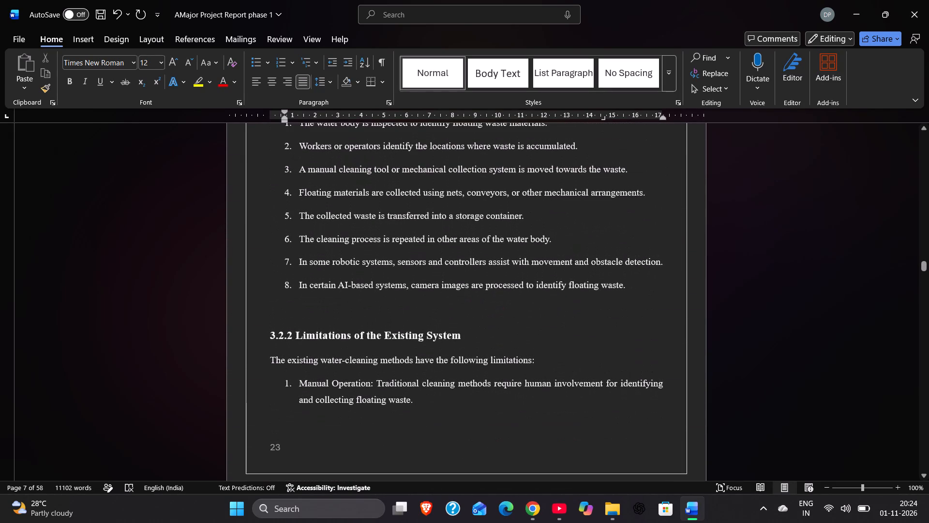
scroll(606, 345, down, 2)
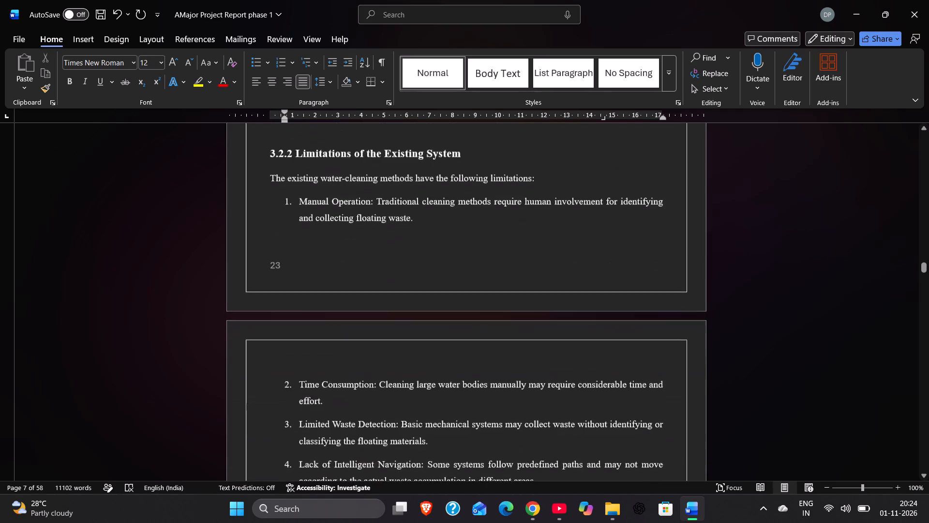
scroll(606, 345, down, 3)
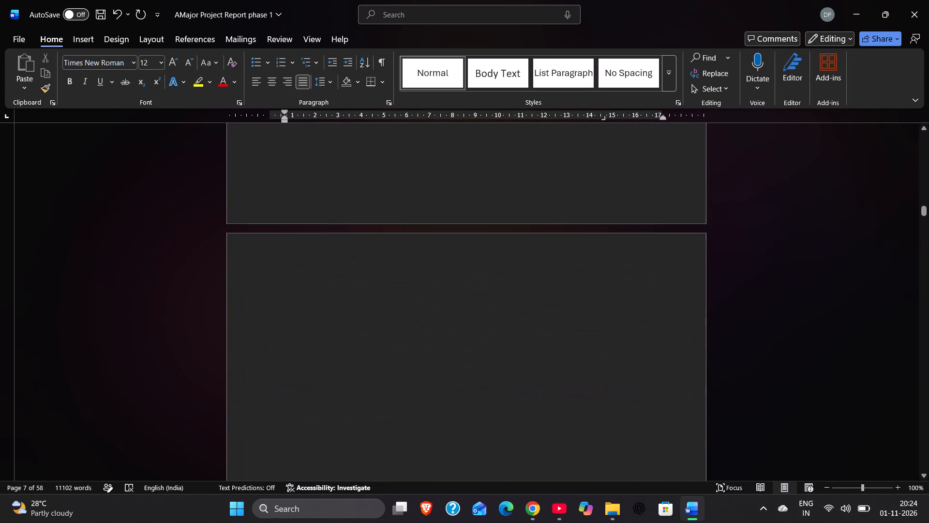
scroll(563, 338, up, 7)
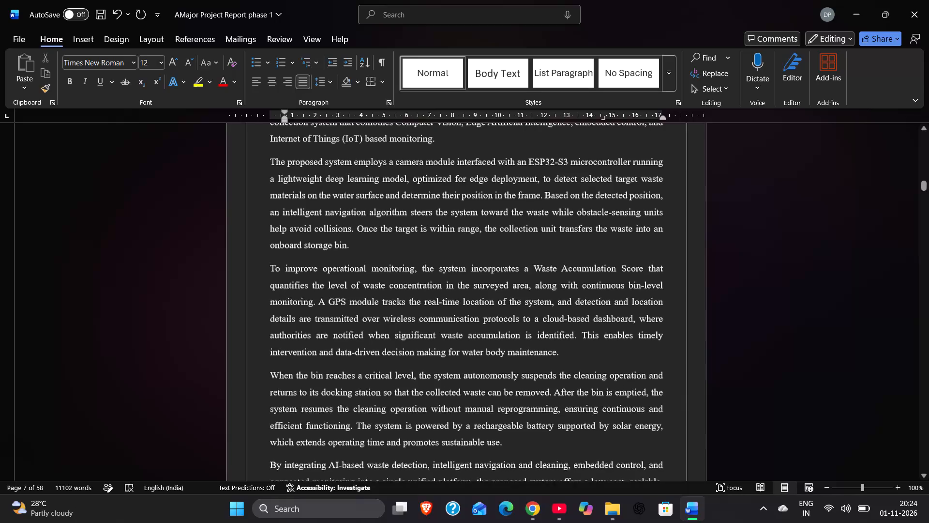
scroll(563, 338, up, 4)
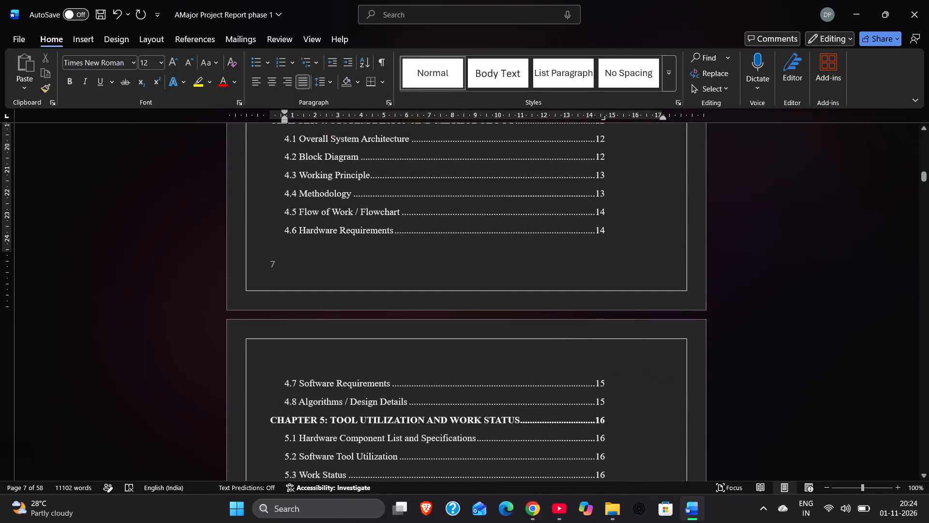
scroll(612, 238, up, 2)
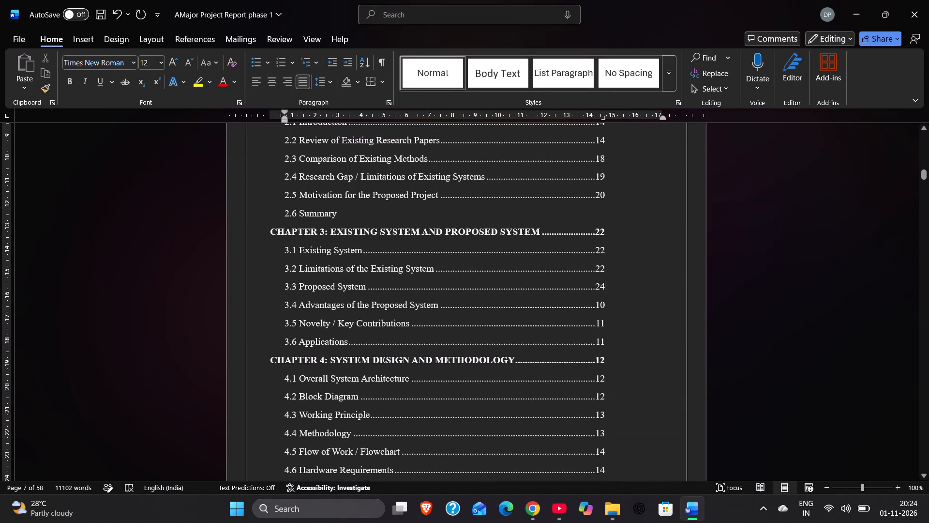
click(607, 311)
key(BackSpace)
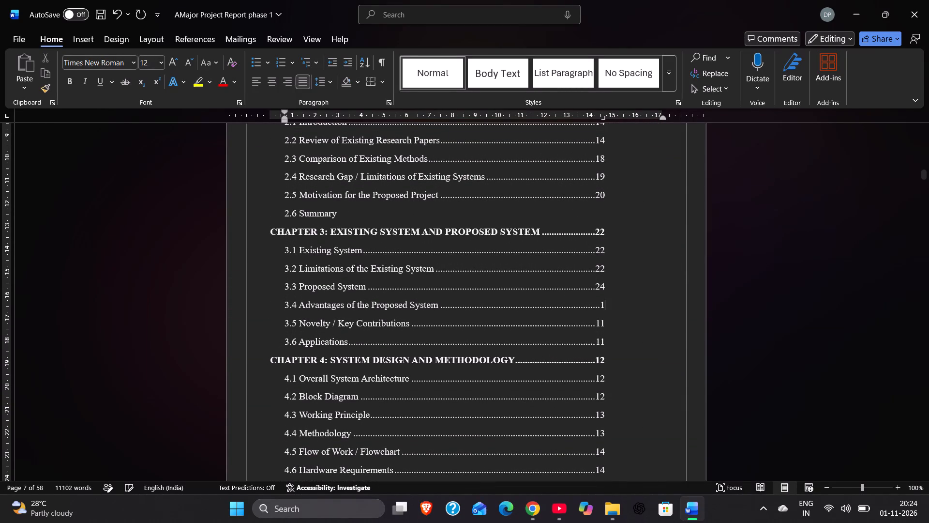
key(BackSpace)
Enter 26 as the page number of the 3.4 Advantages of the Proposed System entry in the List of Contents.
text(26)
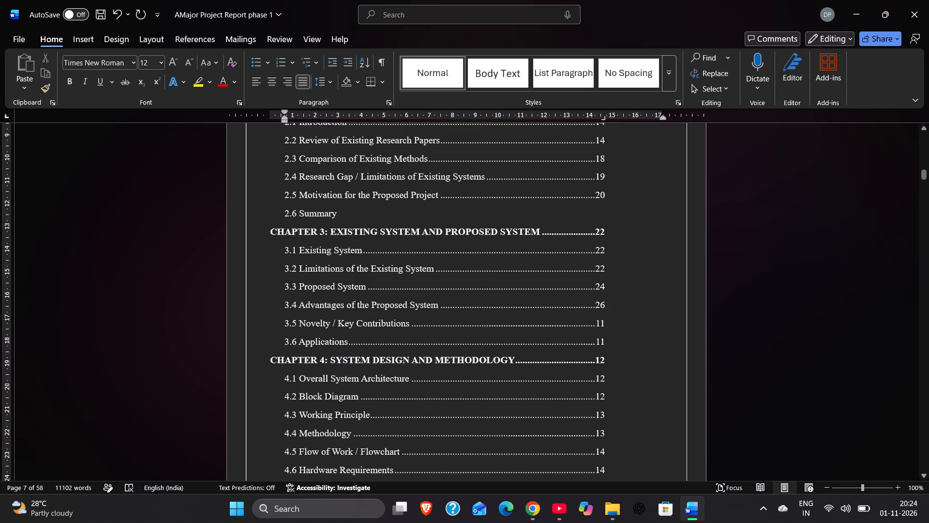
Set the List of Contents page number of 3.5 Novelty / Key Contributions to 28.
click(607, 325)
key(BackSpace)
key(BackSpace)
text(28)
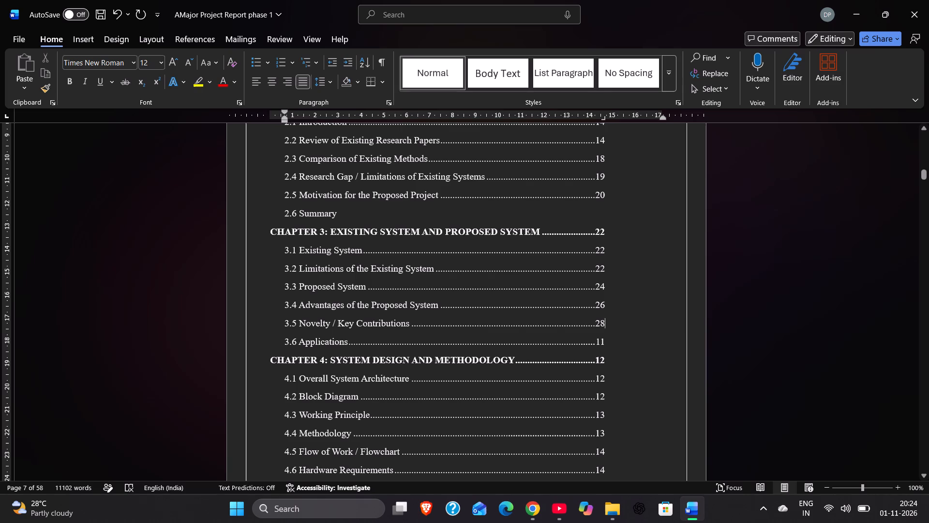
Examine the Chapter 3 body from the limitations list to the comparison table, and back to the 3.5 modules, for section start pages.
scroll(606, 340, down, 7)
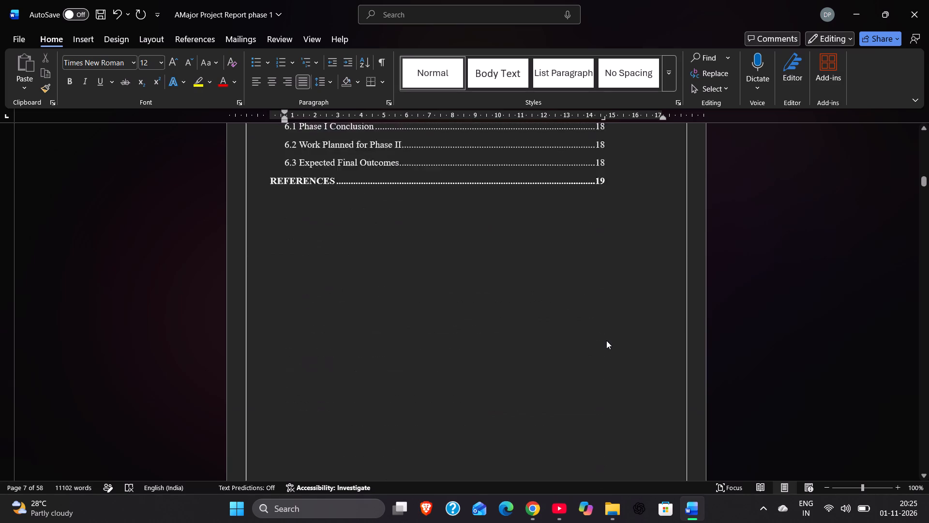
scroll(606, 340, down, 16)
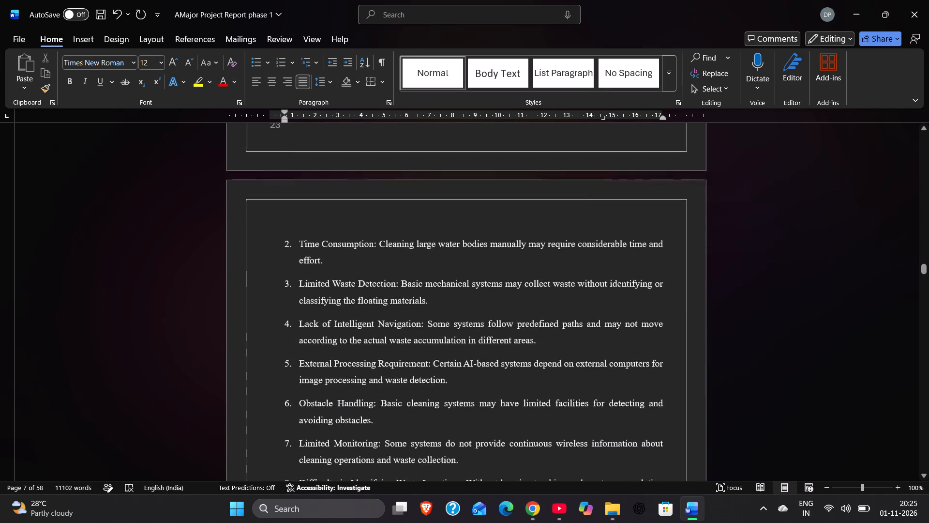
scroll(606, 340, down, 14)
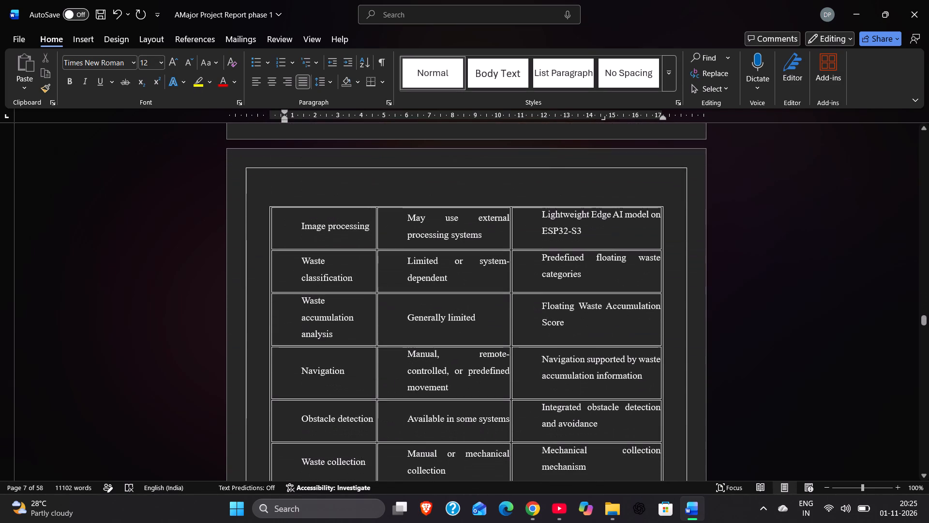
scroll(606, 340, up, 2)
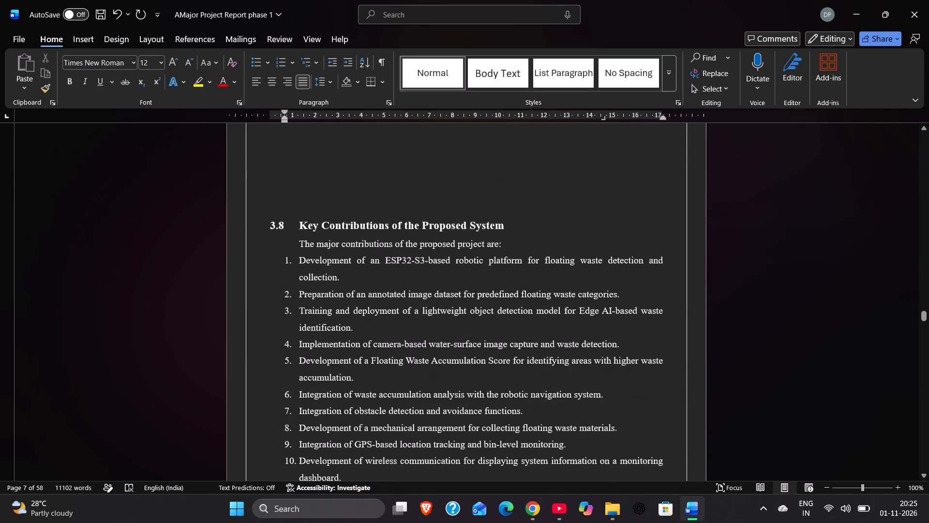
scroll(606, 340, up, 8)
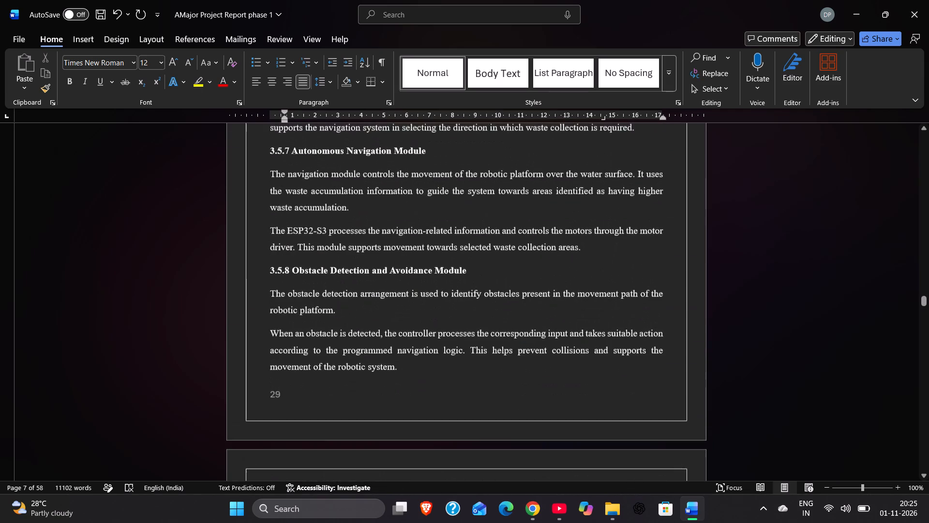
Examine the body from the 3.5 modules through sections 3.6 to 3.9 and the Chapter 4 heading for the pages where they begin.
scroll(606, 340, down, 5)
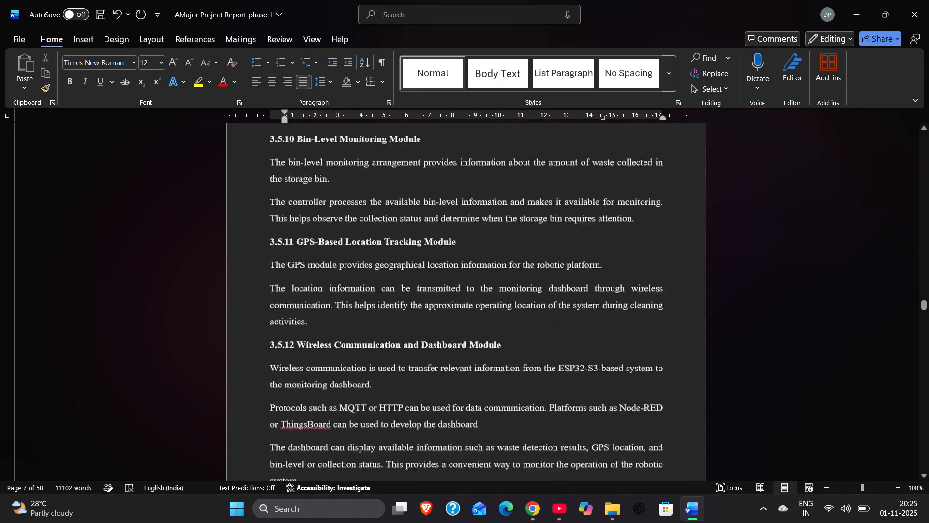
scroll(606, 340, down, 2)
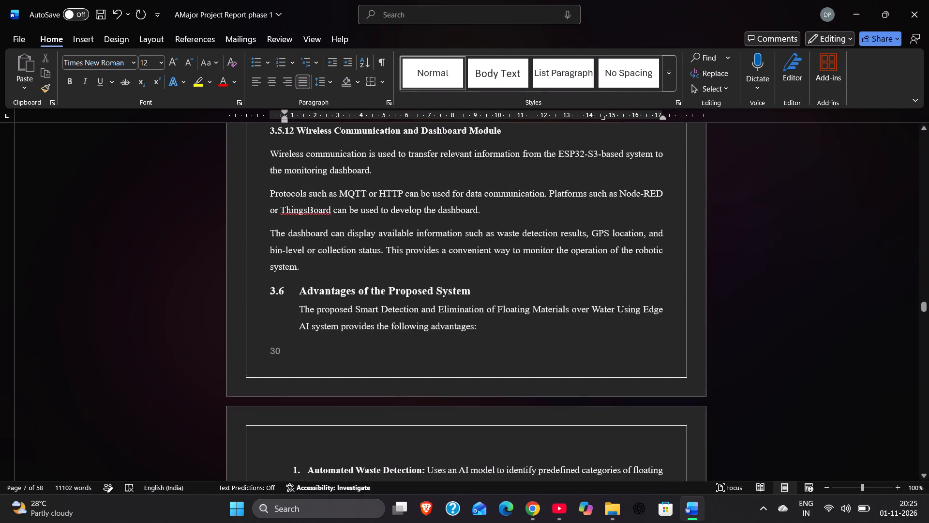
scroll(606, 340, down, 5)
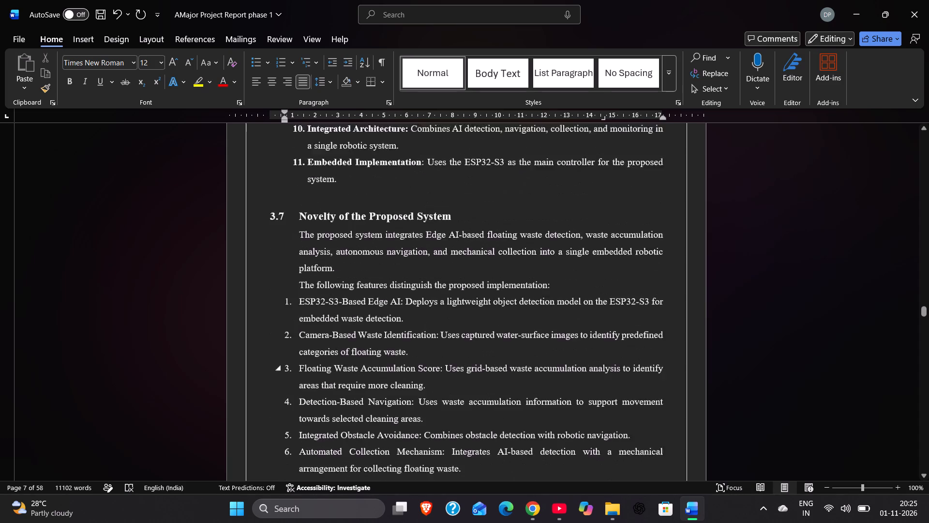
scroll(606, 340, down, 2)
scroll(606, 340, up, 1)
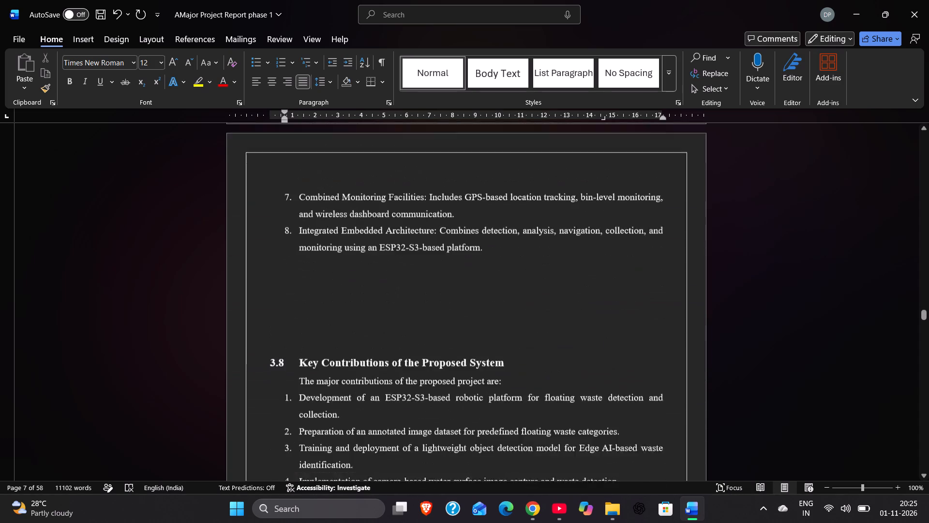
scroll(606, 340, up, 2)
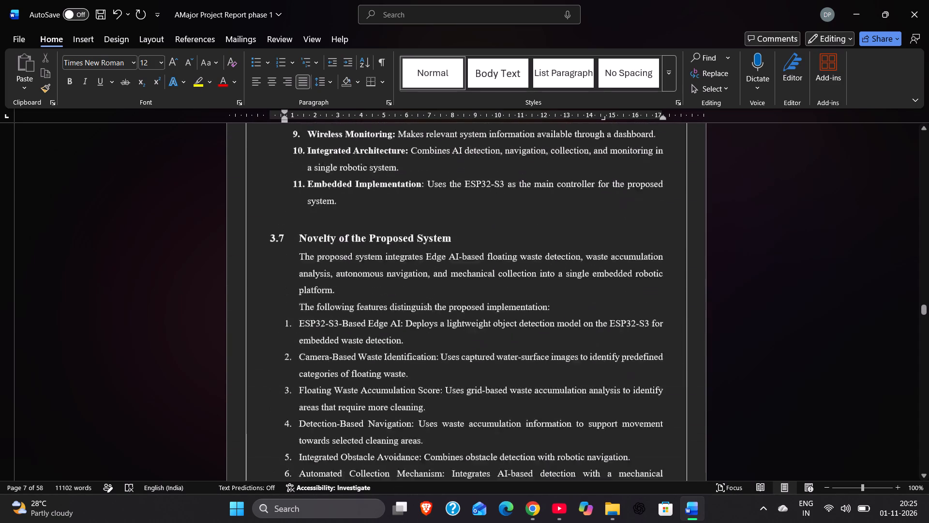
scroll(606, 340, up, 1)
scroll(606, 340, down, 3)
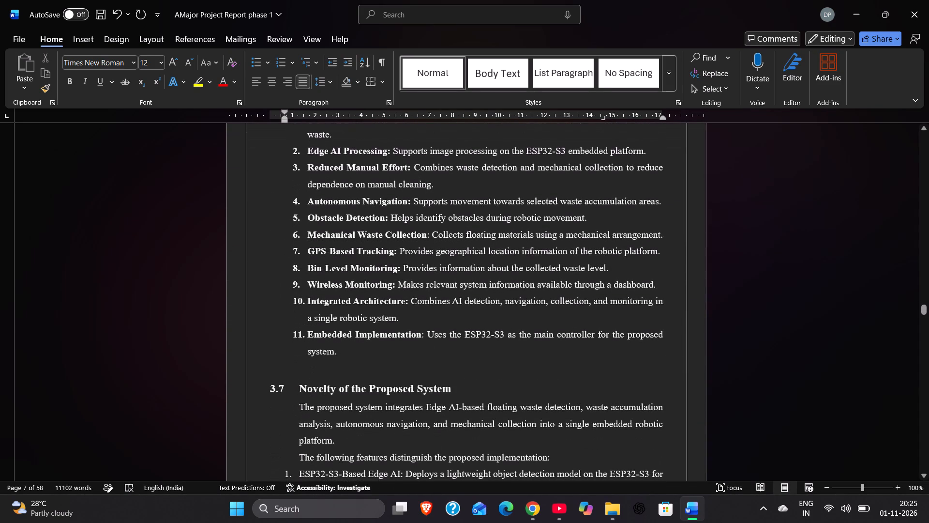
scroll(606, 340, down, 3)
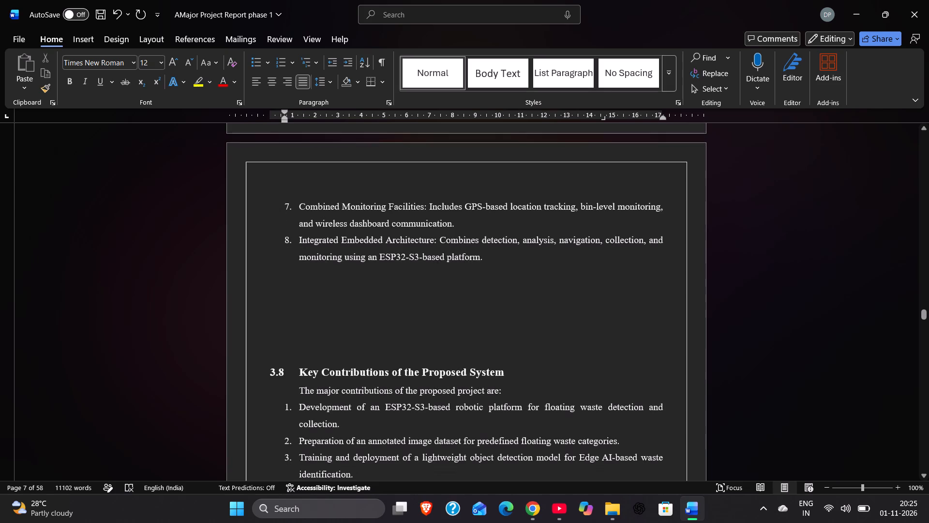
scroll(606, 340, down, 2)
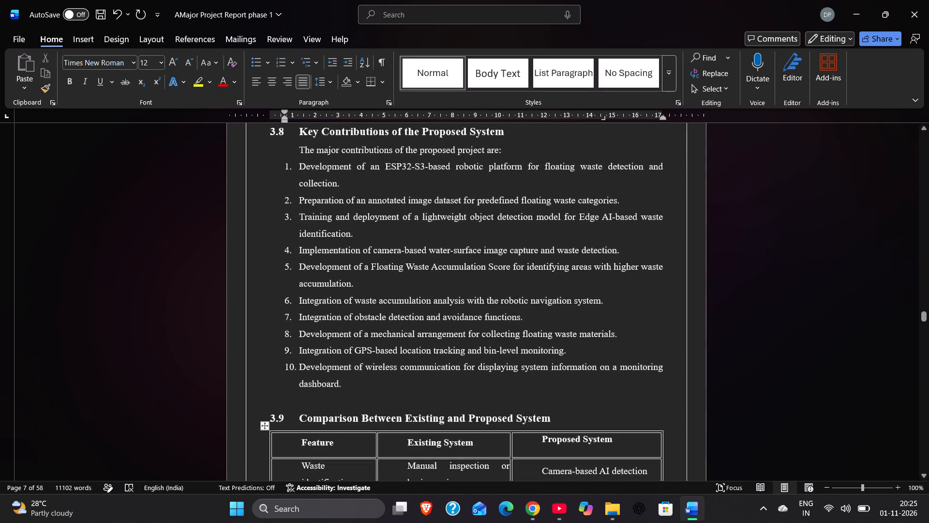
scroll(606, 340, down, 4)
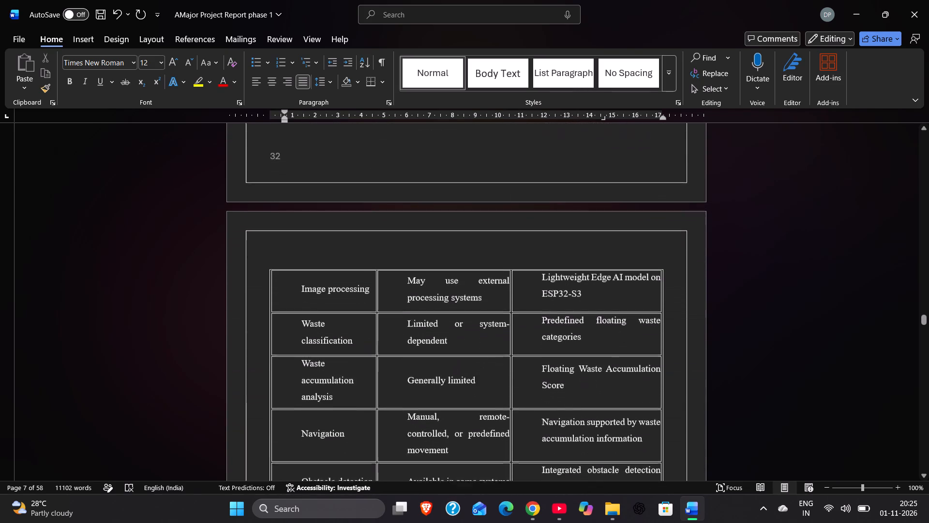
scroll(606, 340, down, 3)
Recheck the Chapter 3 pages around 3.4.1 Block Diagram and the first 3.5 modules for their page numbers.
scroll(606, 340, up, 1)
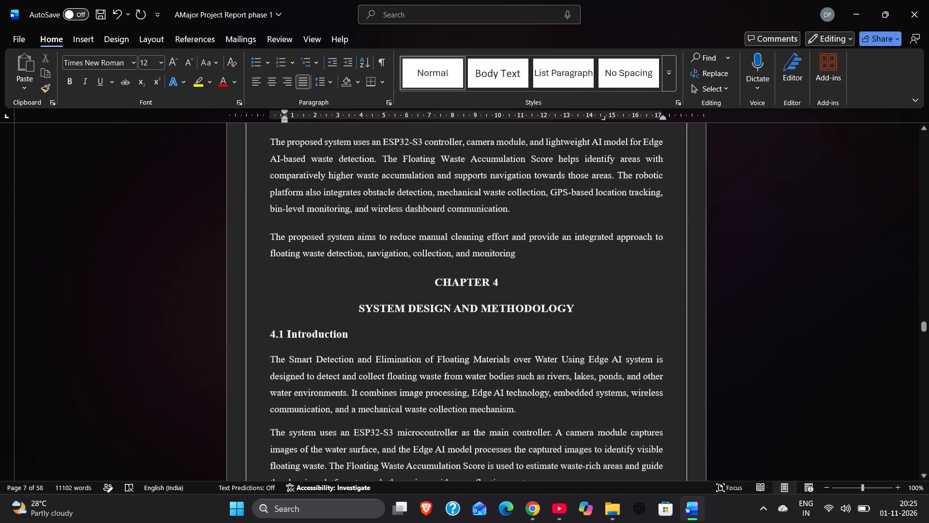
scroll(606, 340, up, 4)
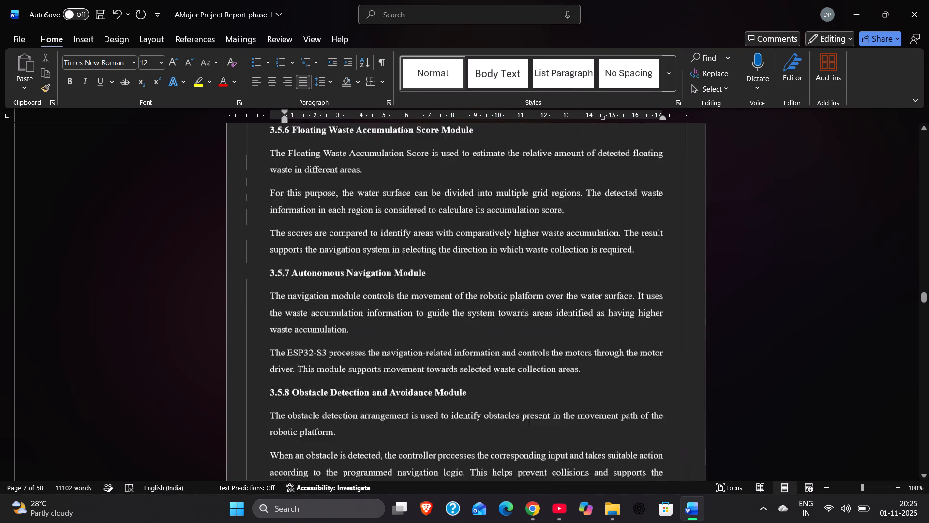
scroll(606, 340, up, 1)
scroll(606, 340, down, 4)
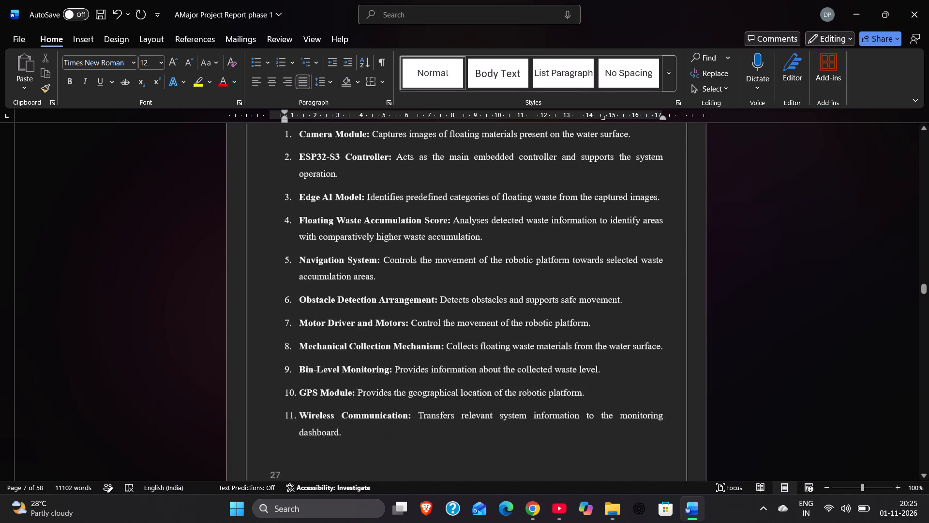
scroll(606, 340, up, 2)
scroll(606, 340, down, 3)
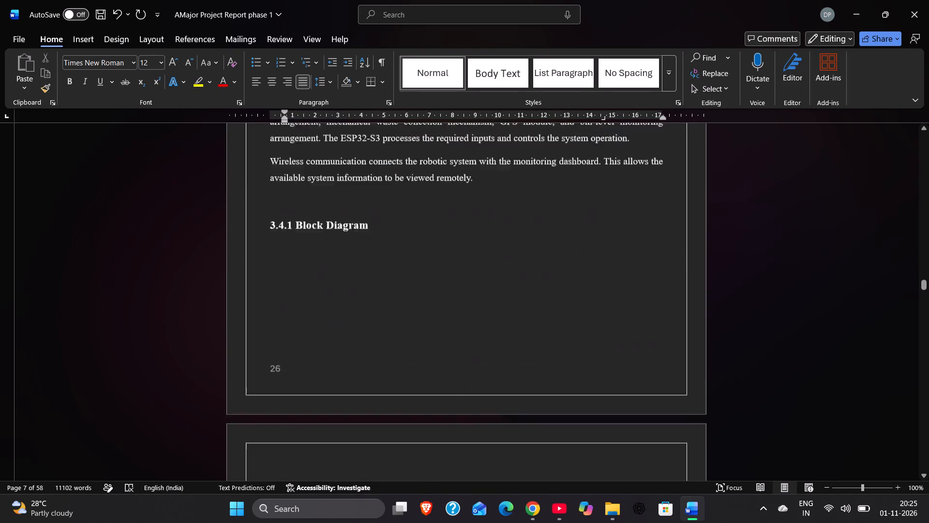
scroll(606, 340, down, 5)
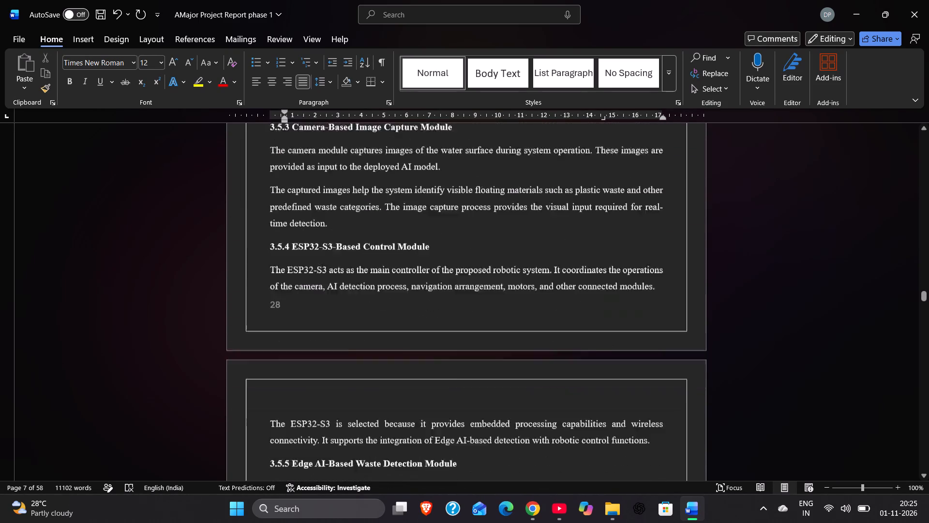
scroll(606, 340, down, 2)
scroll(606, 340, up, 1)
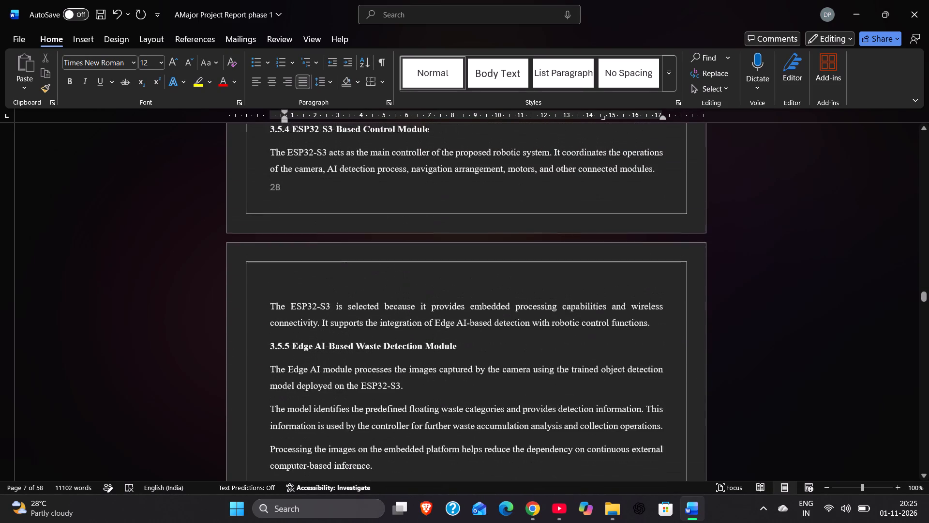
scroll(606, 340, up, 3)
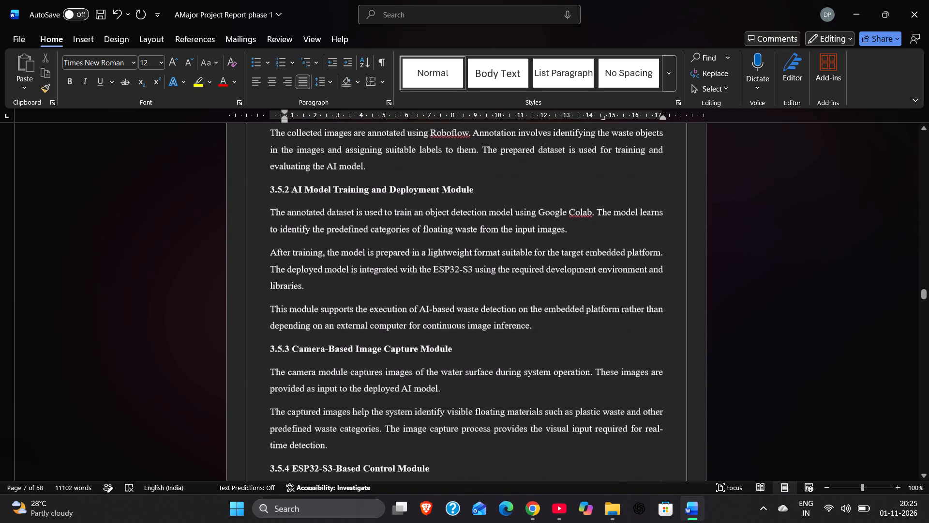
Examine the remaining 3.5 modules through 3.6 Advantages of the Proposed System for the page on which section 3.6 begins.
scroll(606, 340, down, 6)
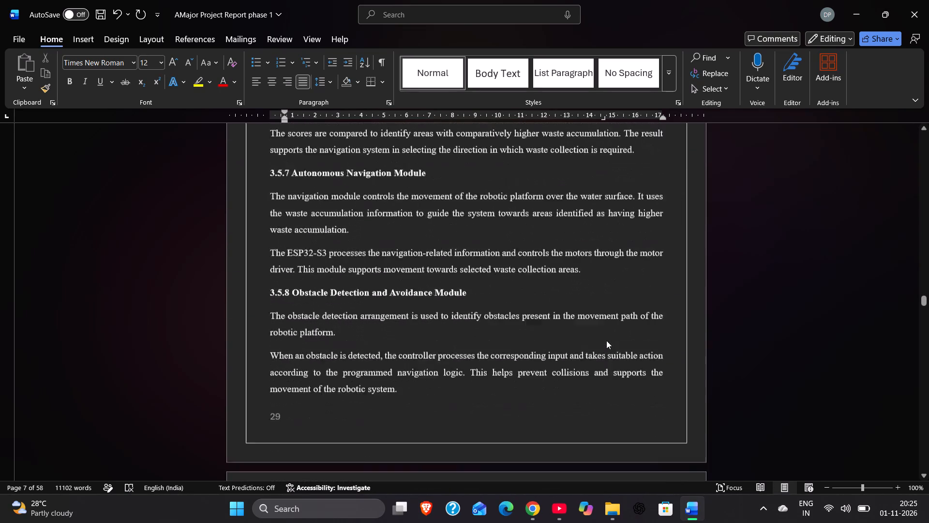
scroll(606, 340, down, 5)
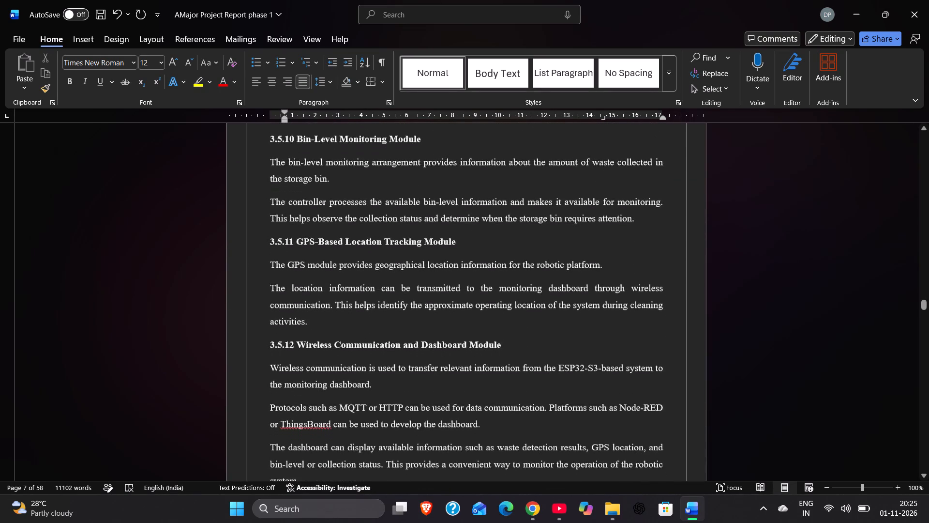
scroll(606, 340, down, 2)
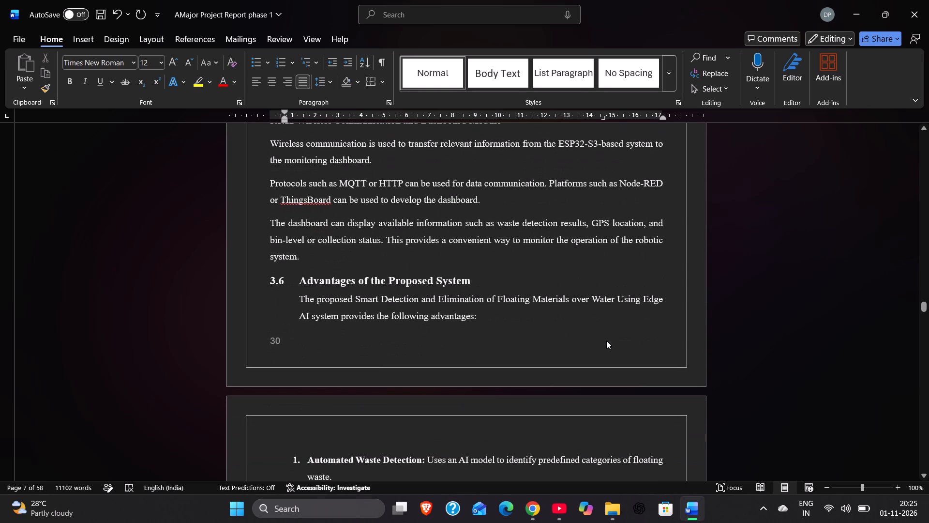
Return to the List of Contents and place the text cursor after the page number of the 3.6 Applications entry.
scroll(606, 340, up, 7)
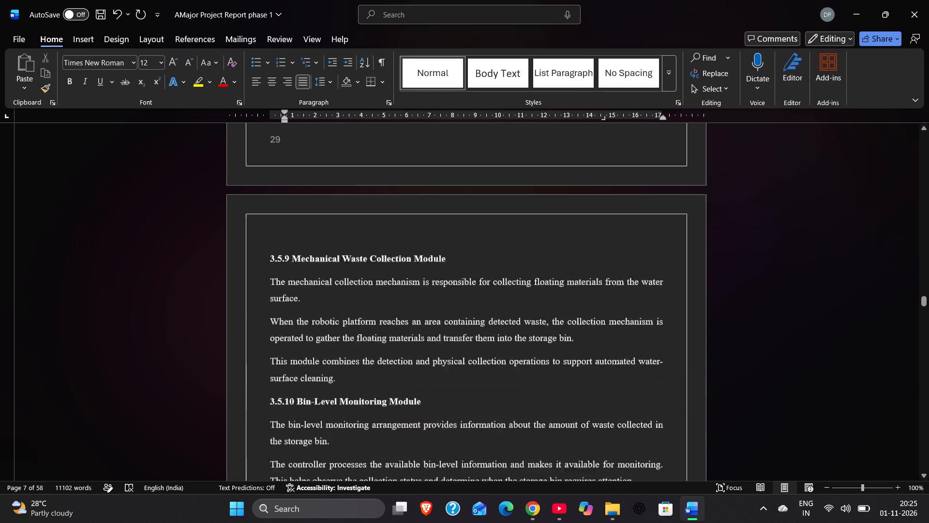
scroll(606, 340, up, 12)
scroll(606, 340, up, 16)
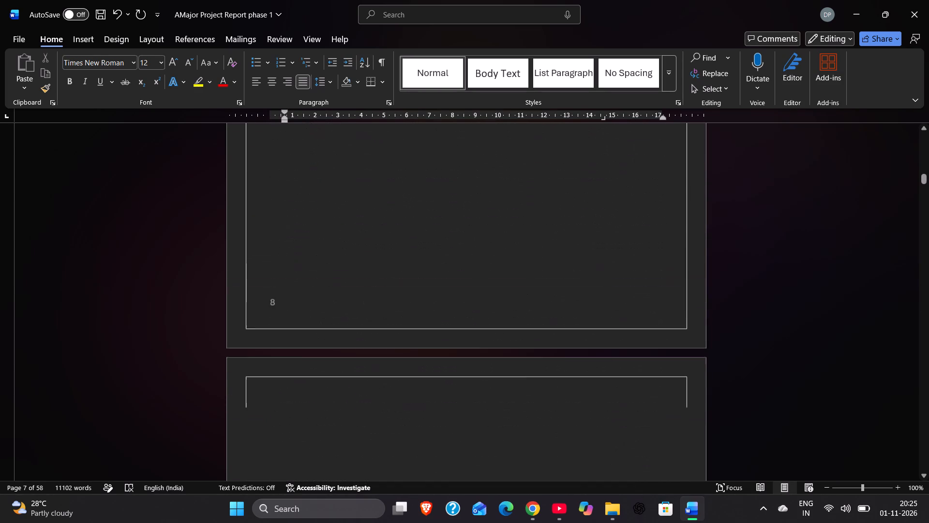
scroll(606, 340, down, 3)
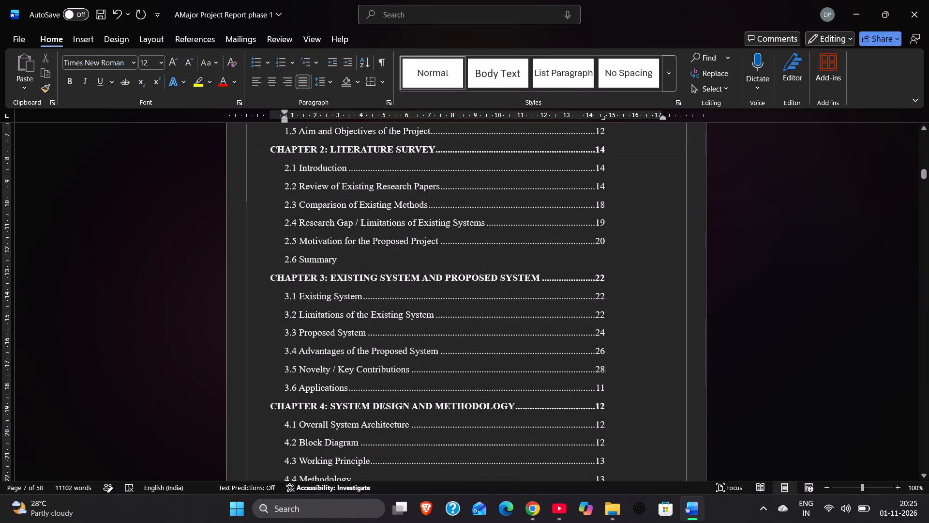
scroll(606, 340, down, 1)
click(606, 340)
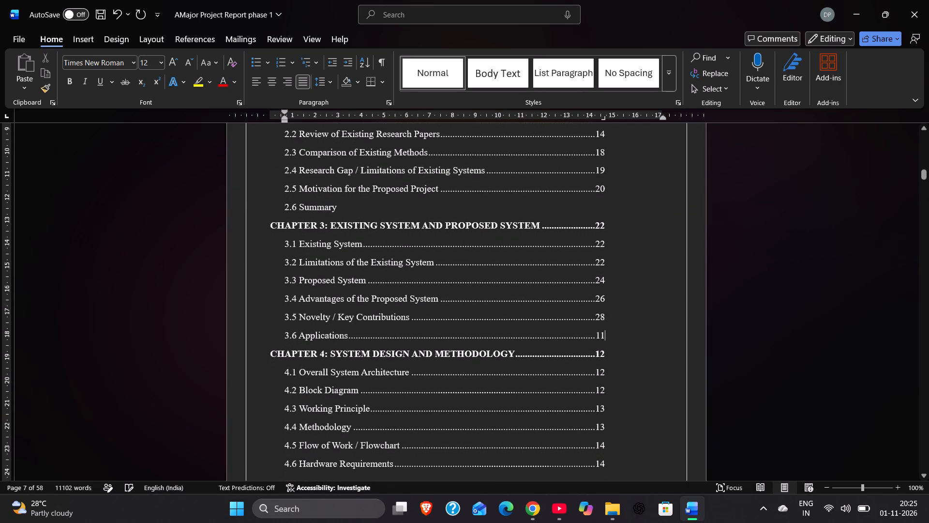
Set the List of Contents page number of 3.6 Applications to 30.
key(BackSpace)
key(BackSpace)
text(30)
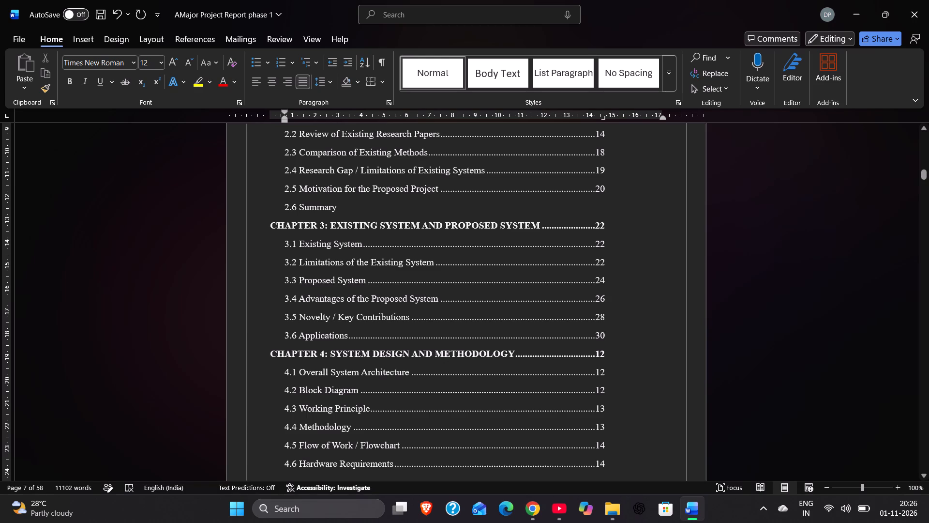
Examine the Chapter 3 body from the 3.5 functional modules through 3.10 Summary for the pages on which the sections begin.
scroll(682, 302, down, 1)
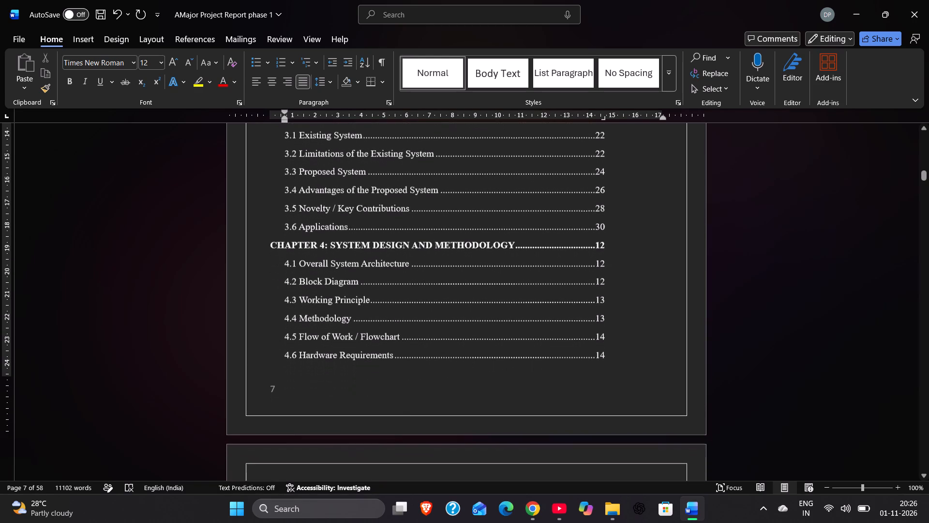
scroll(682, 302, down, 2)
scroll(682, 302, up, 1)
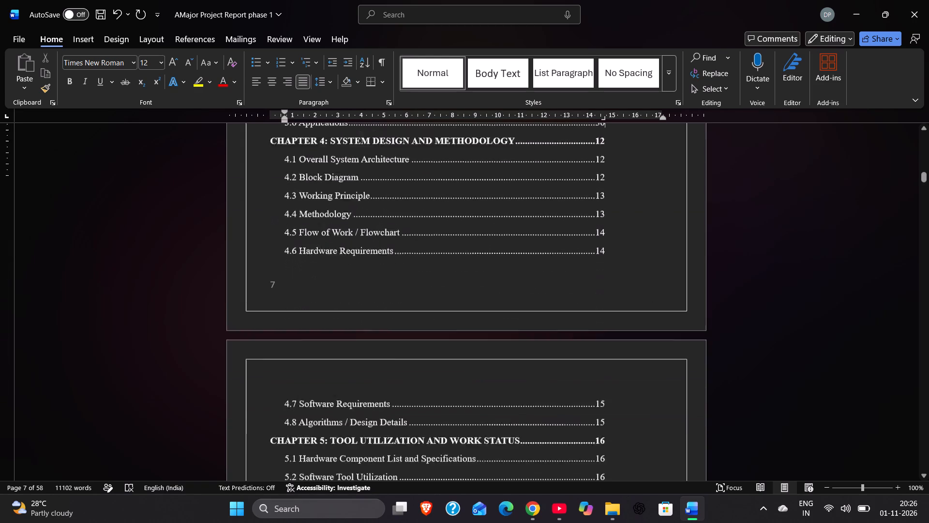
scroll(645, 277, down, 11)
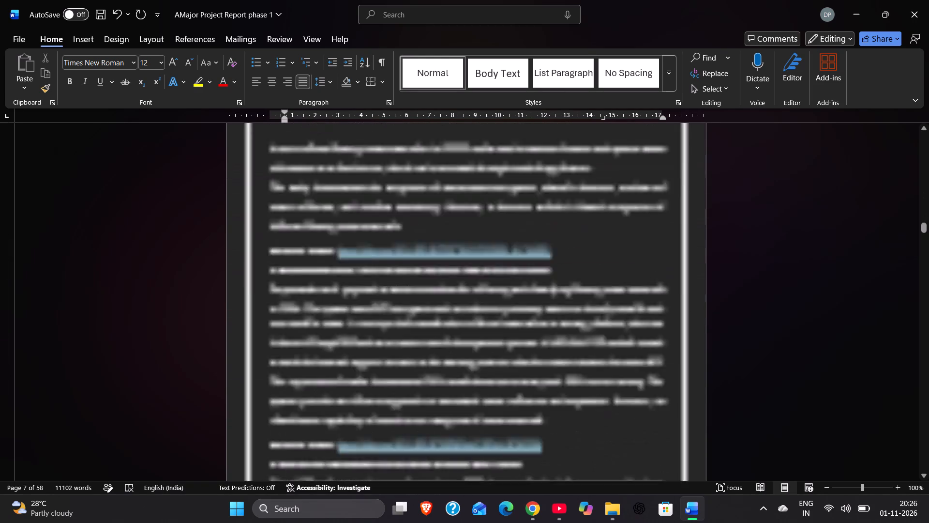
scroll(645, 277, down, 9)
scroll(645, 277, up, 1)
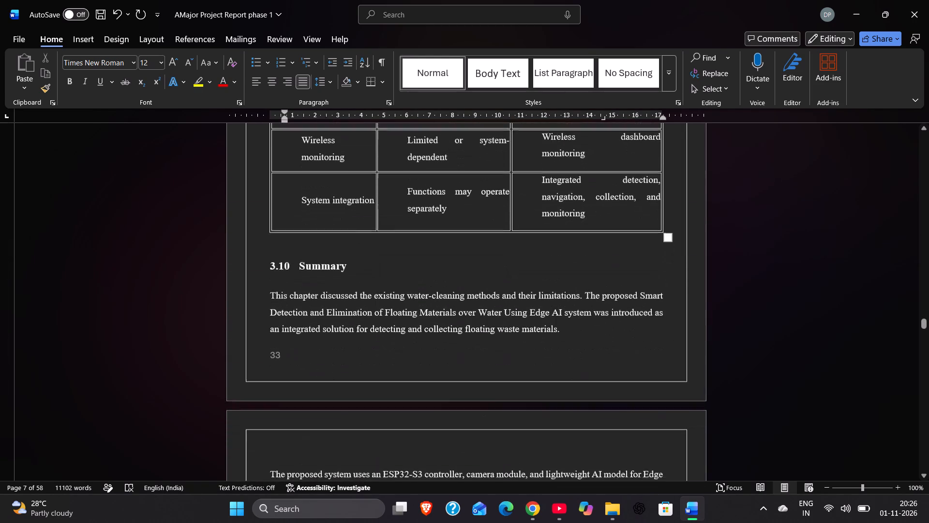
scroll(645, 277, up, 7)
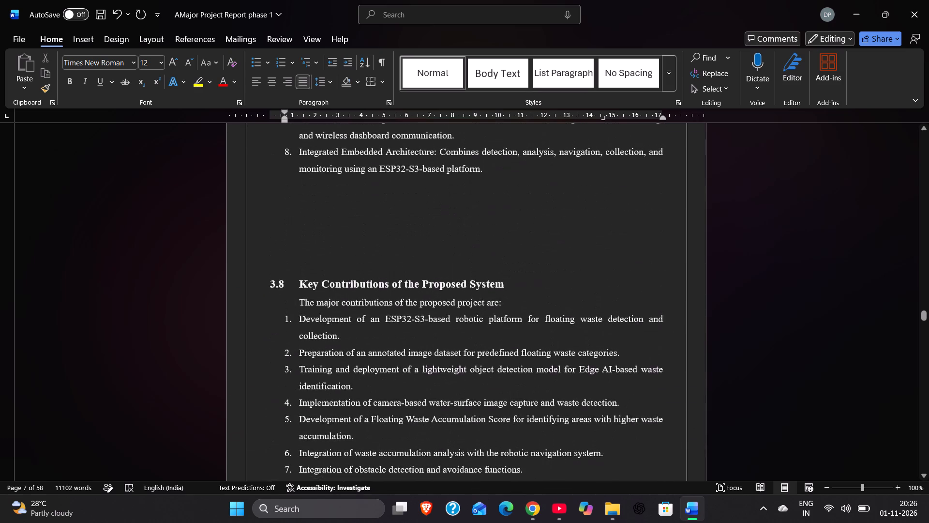
scroll(645, 277, up, 2)
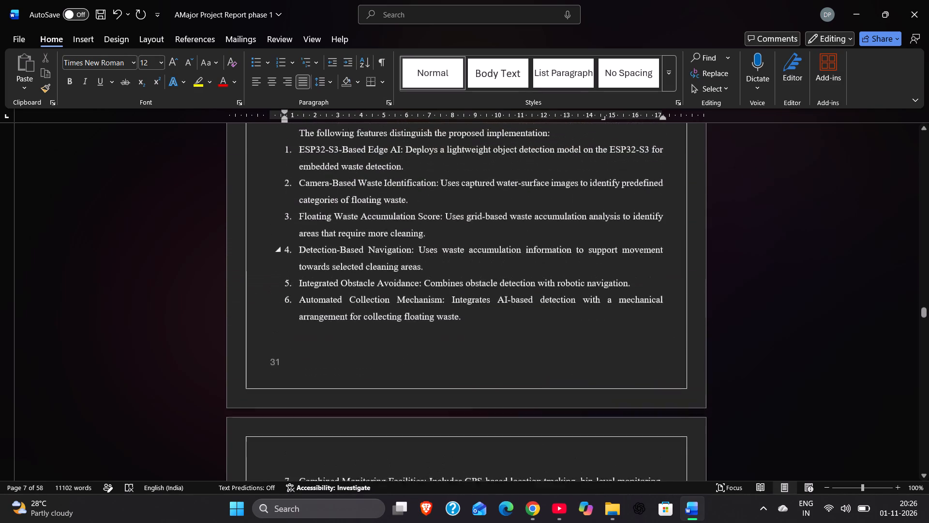
scroll(645, 277, up, 3)
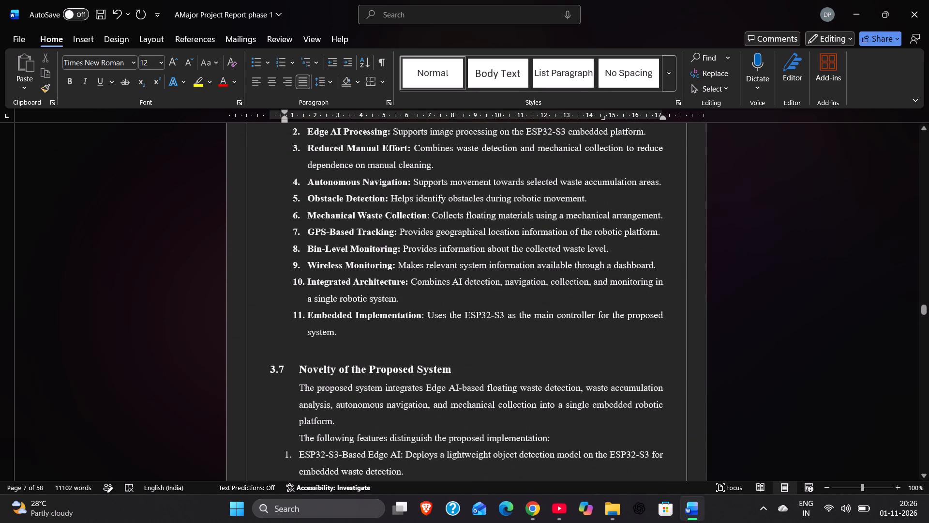
scroll(603, 267, up, 1)
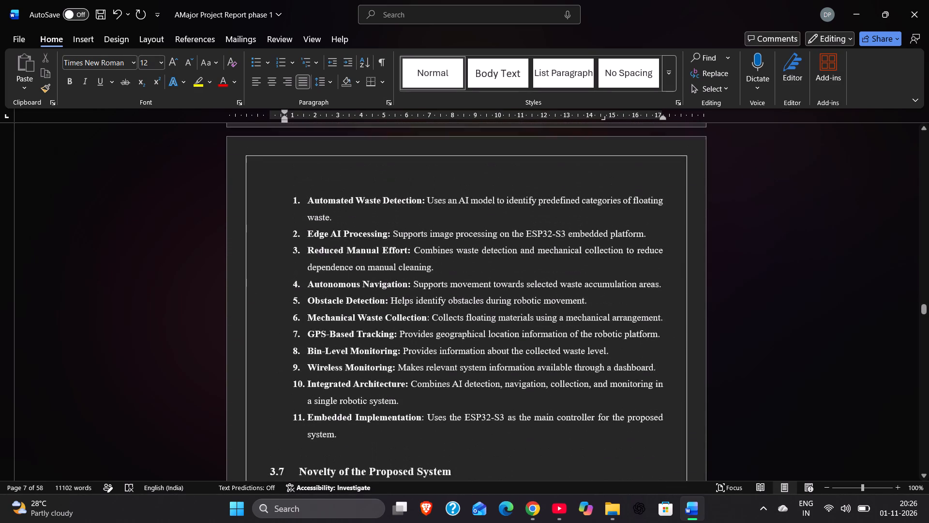
scroll(603, 267, up, 2)
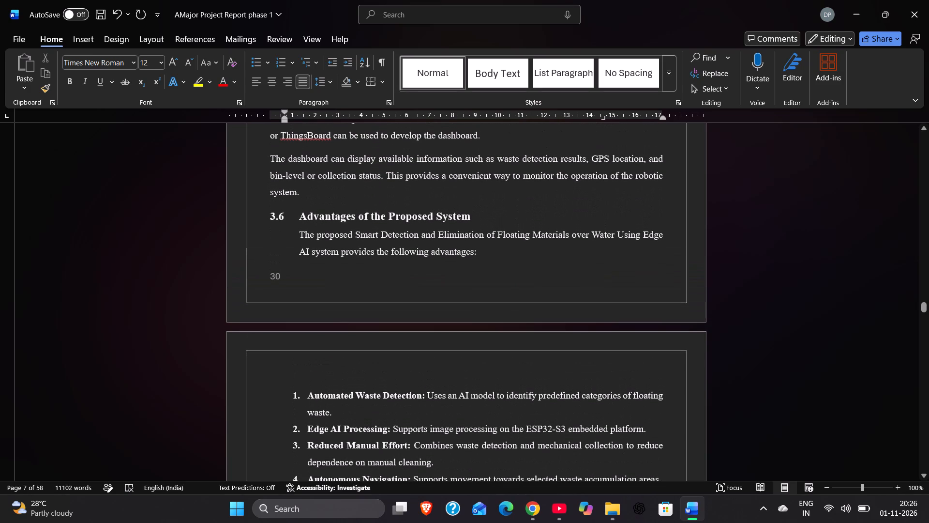
scroll(603, 267, up, 3)
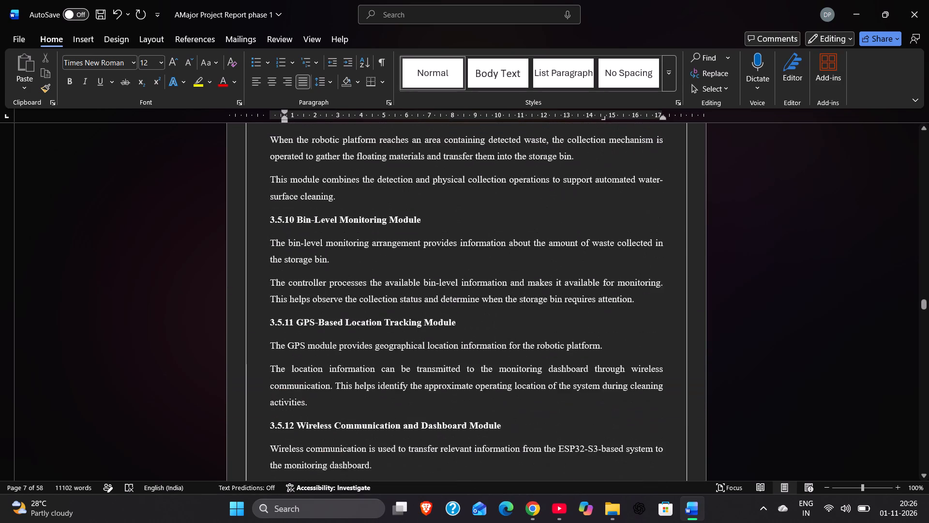
scroll(603, 267, up, 2)
scroll(603, 267, down, 1)
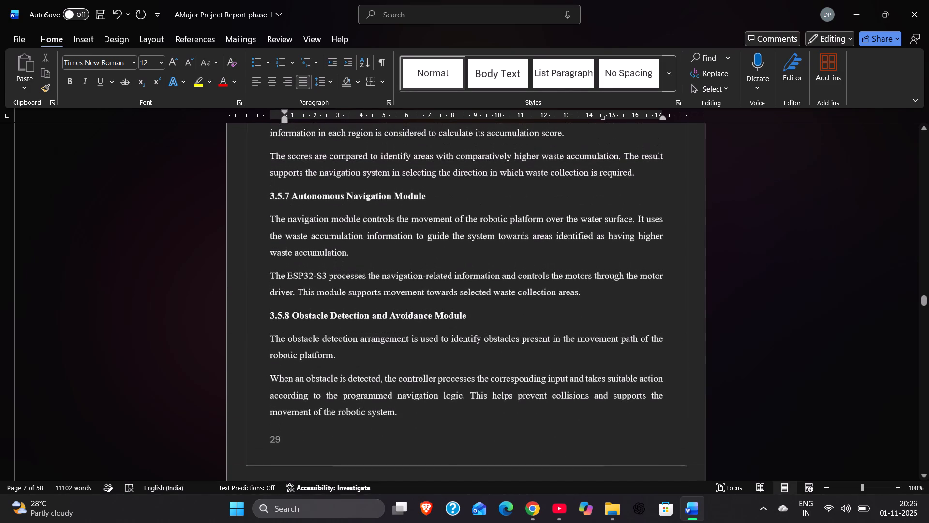
scroll(603, 267, down, 4)
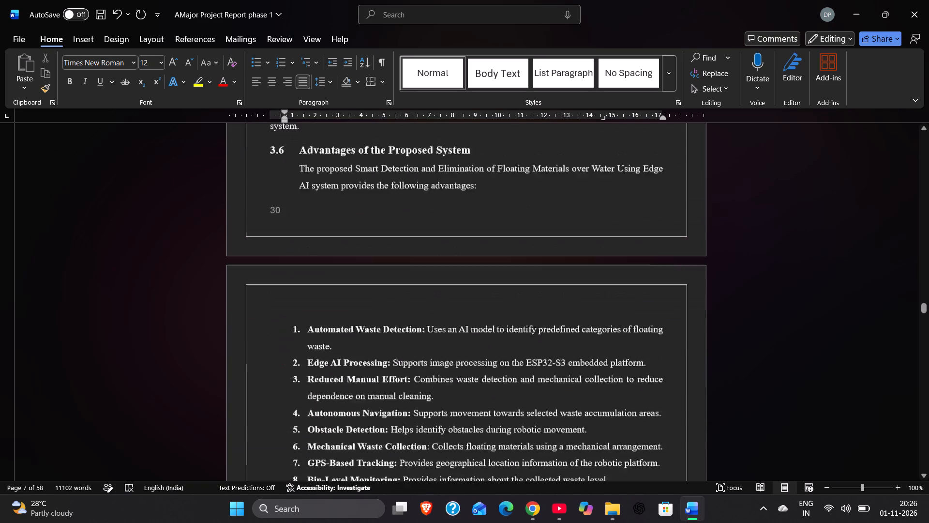
scroll(602, 283, up, 2)
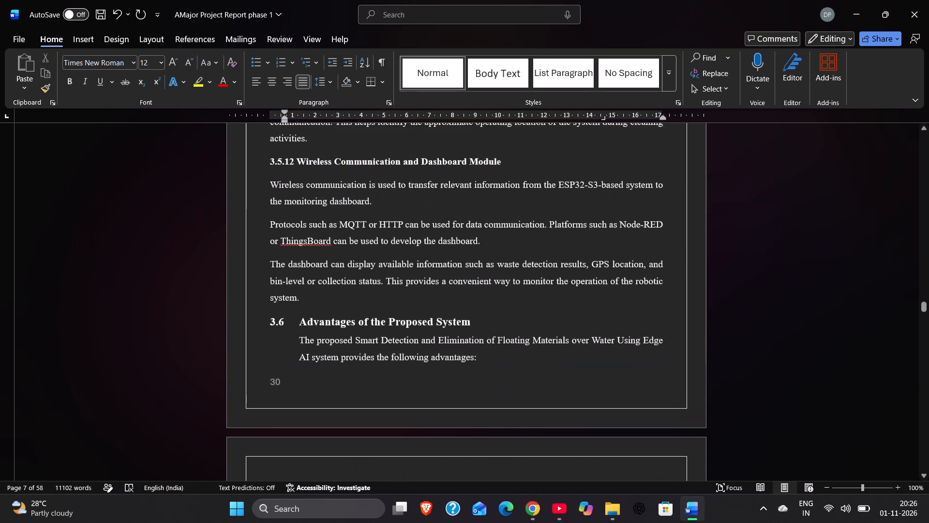
scroll(602, 283, down, 1)
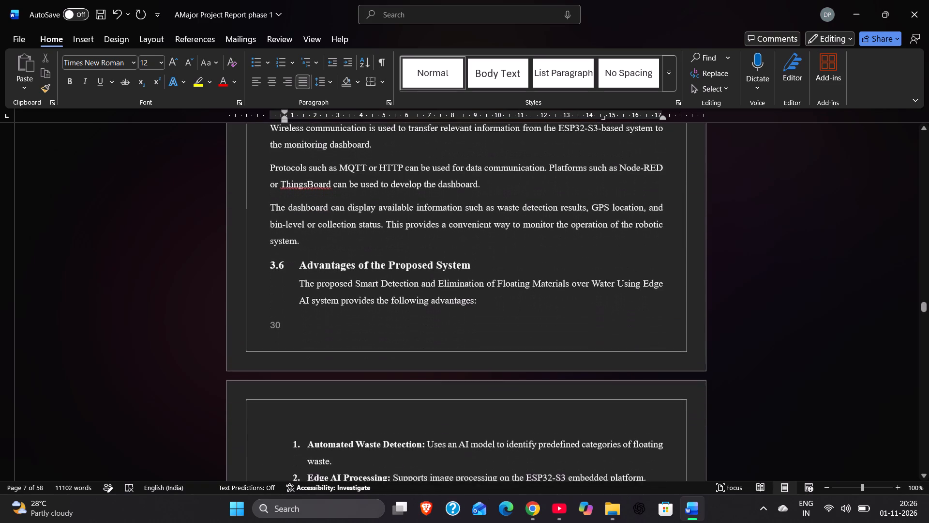
Examine the body from section 3.6 through 4.3 System Block Diagram for the pages where the remaining Chapter 3 sections and Chapter 4 begin.
scroll(602, 283, down, 7)
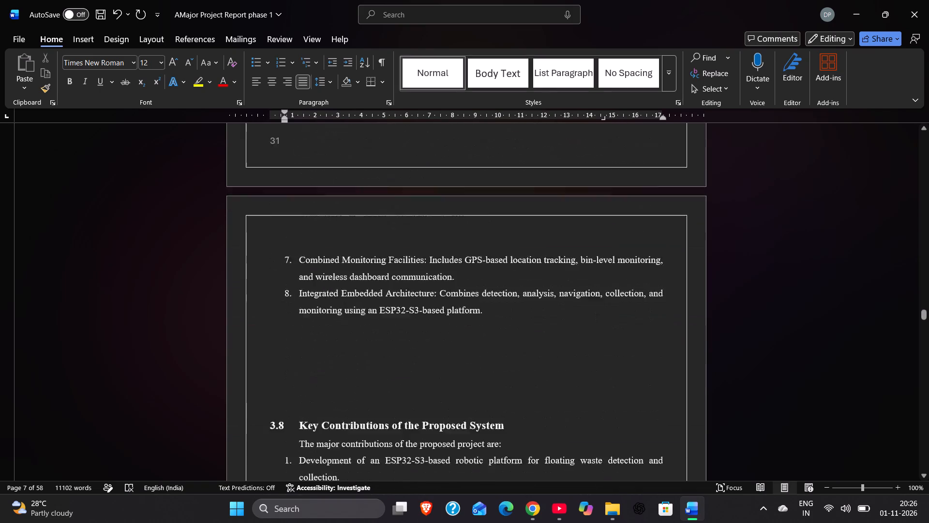
scroll(602, 283, down, 3)
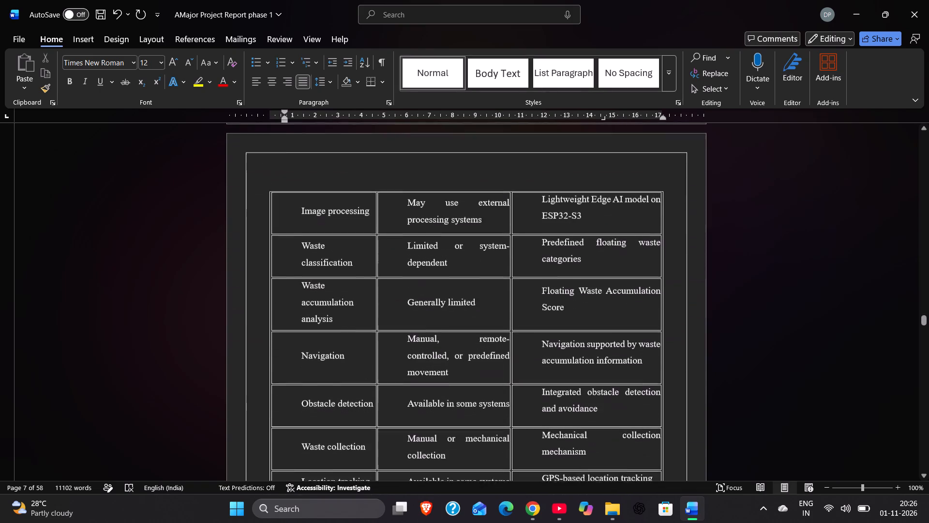
scroll(602, 283, down, 4)
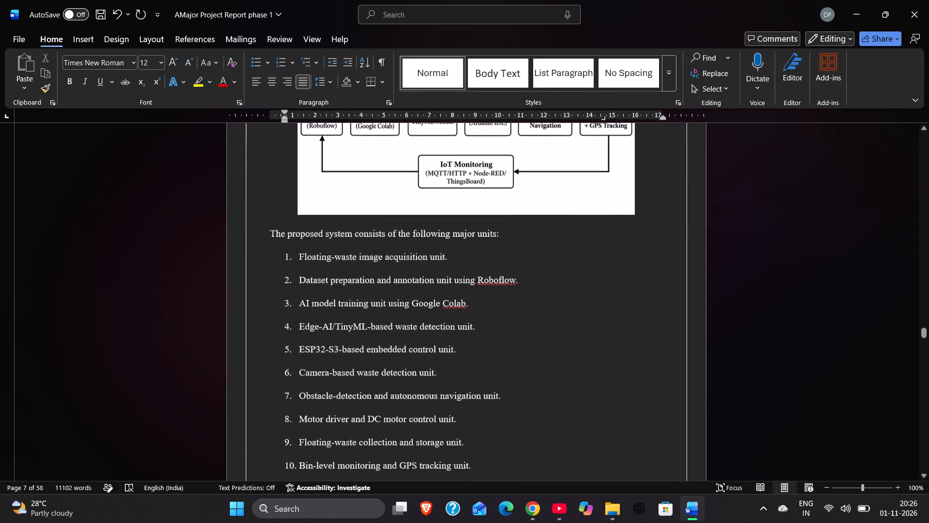
scroll(602, 283, down, 3)
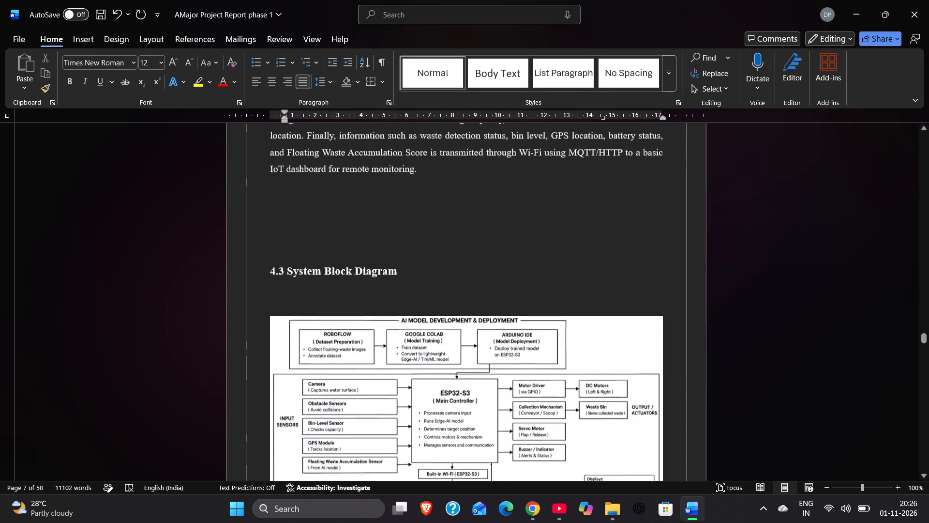
scroll(602, 283, down, 2)
scroll(602, 283, up, 3)
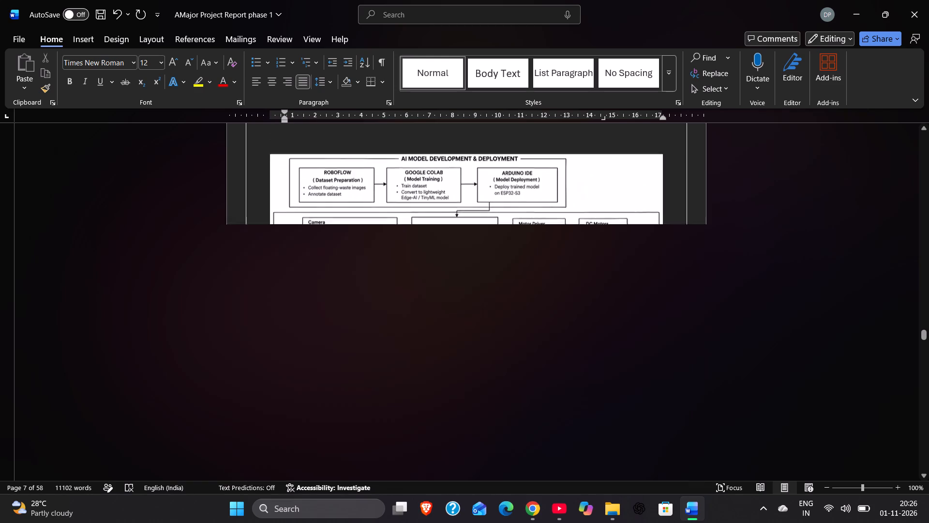
scroll(602, 283, up, 4)
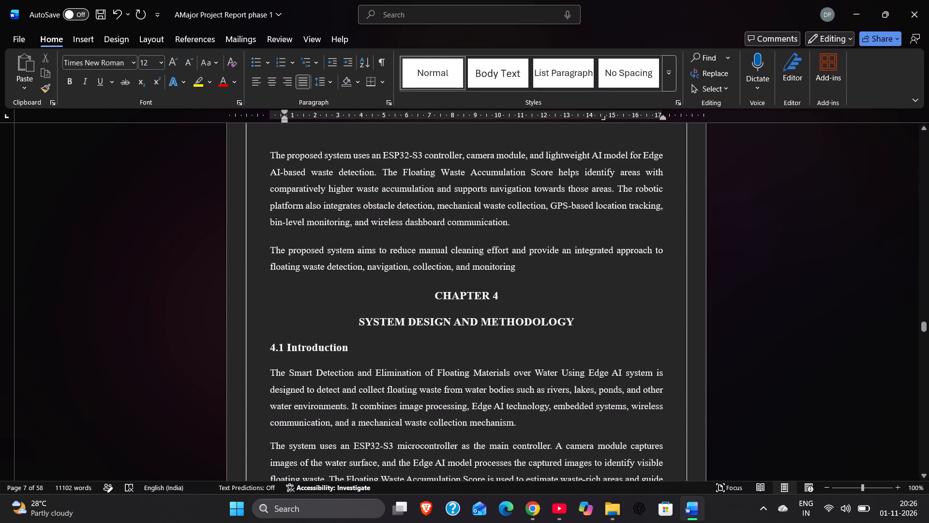
scroll(602, 283, up, 4)
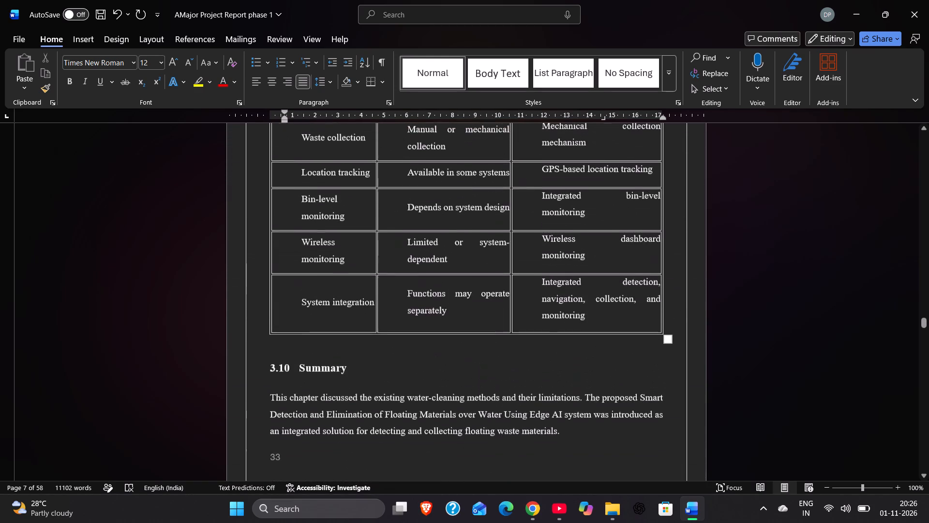
scroll(602, 283, up, 1)
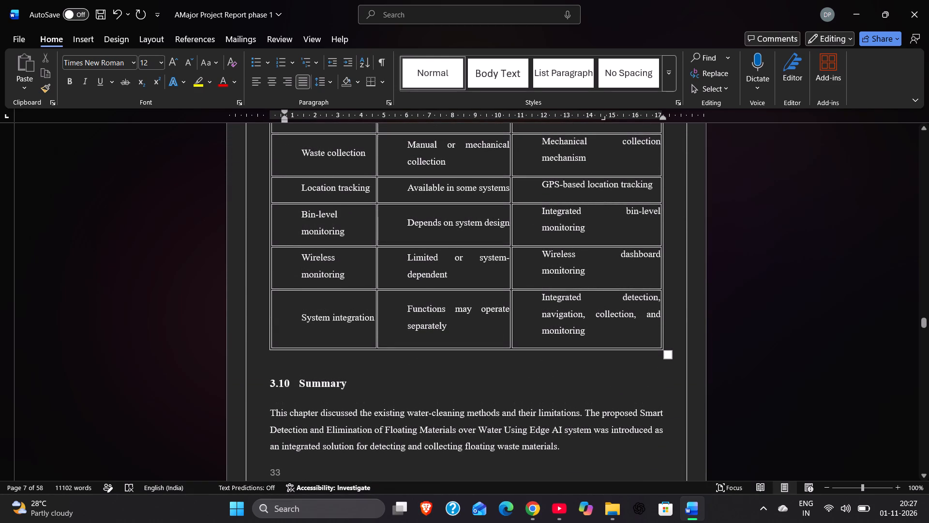
Return to the List of Contents and review the page numbers of the Chapter 3 and Chapter 4 entries.
scroll(602, 283, up, 18)
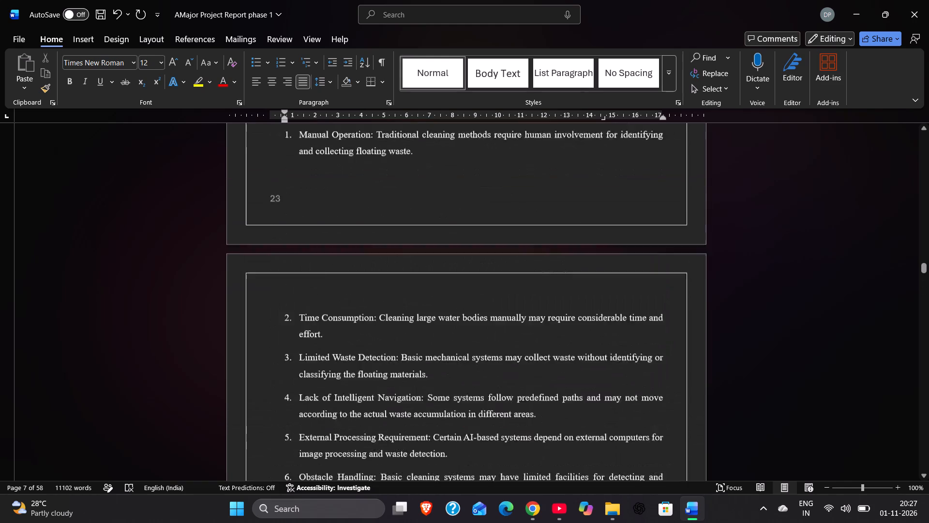
scroll(602, 283, up, 11)
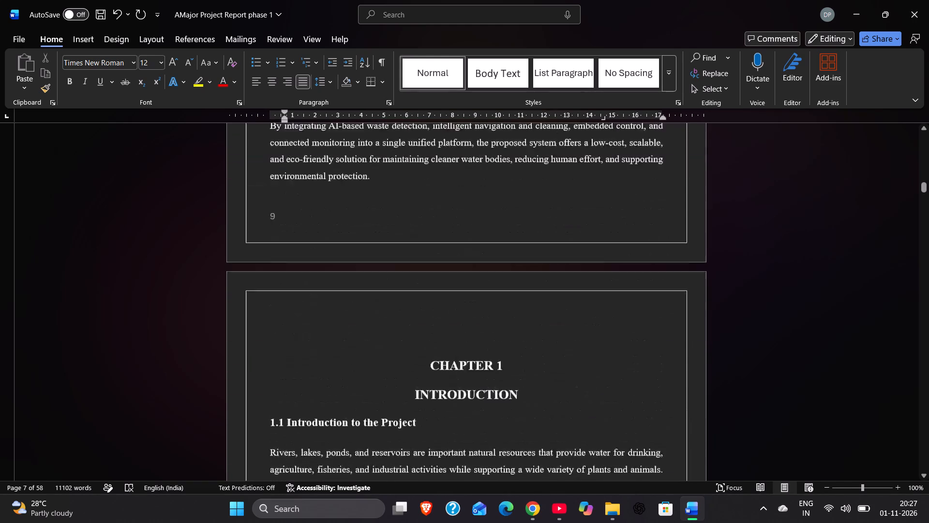
scroll(602, 283, up, 8)
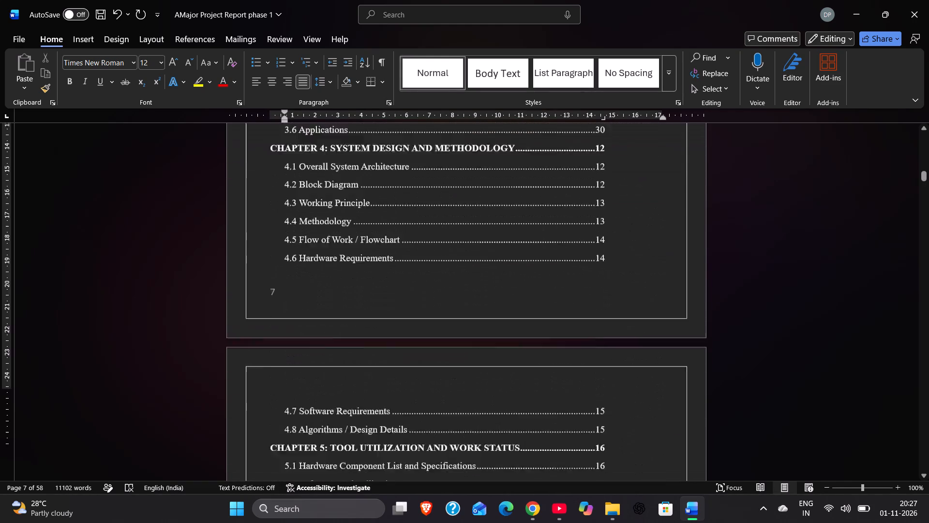
scroll(602, 283, up, 2)
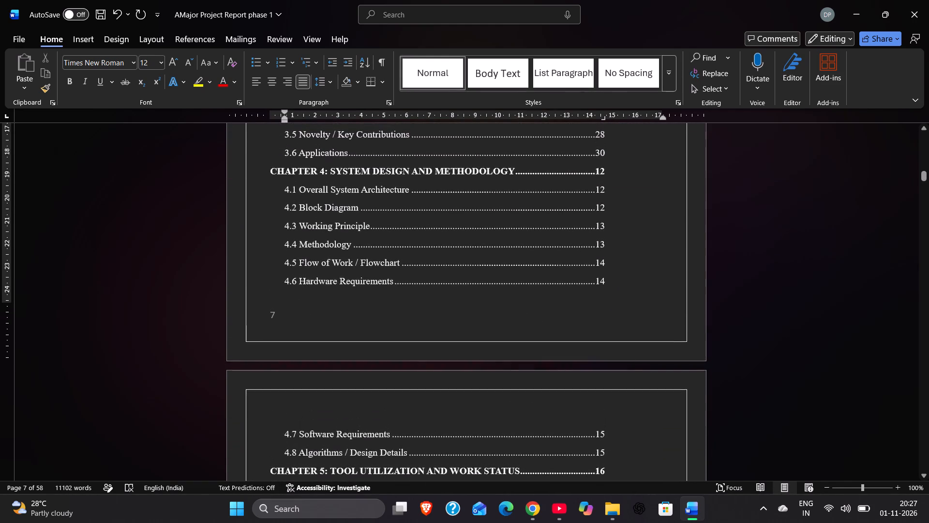
scroll(602, 283, up, 1)
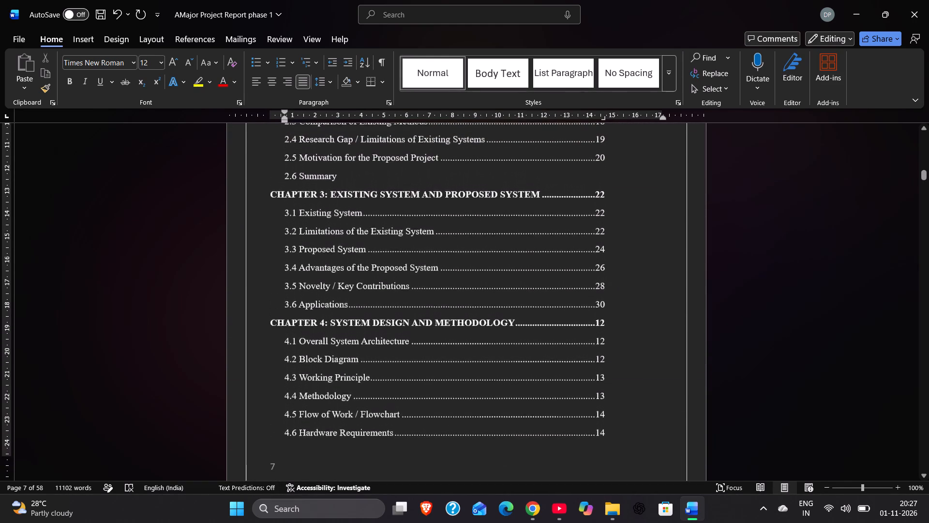
Compare the Chapter 3 entries in the List of Contents with the body's section headings and pages from 3.1 Introduction through 3.8 Key Contributions.
scroll(602, 283, up, 2)
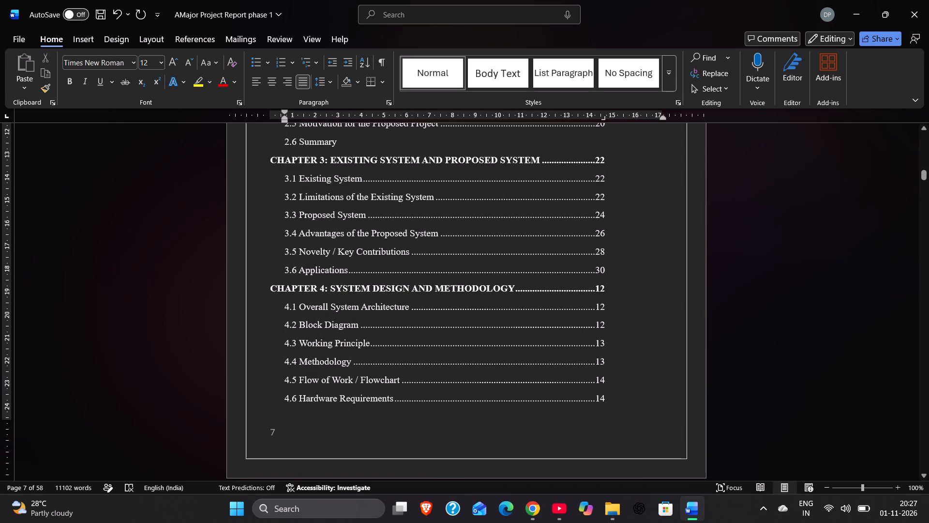
scroll(602, 283, down, 3)
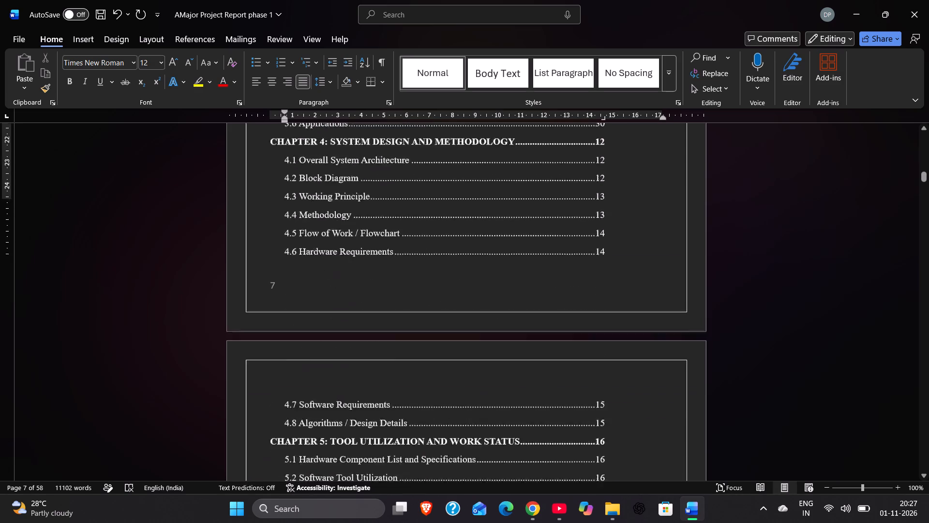
scroll(602, 283, down, 12)
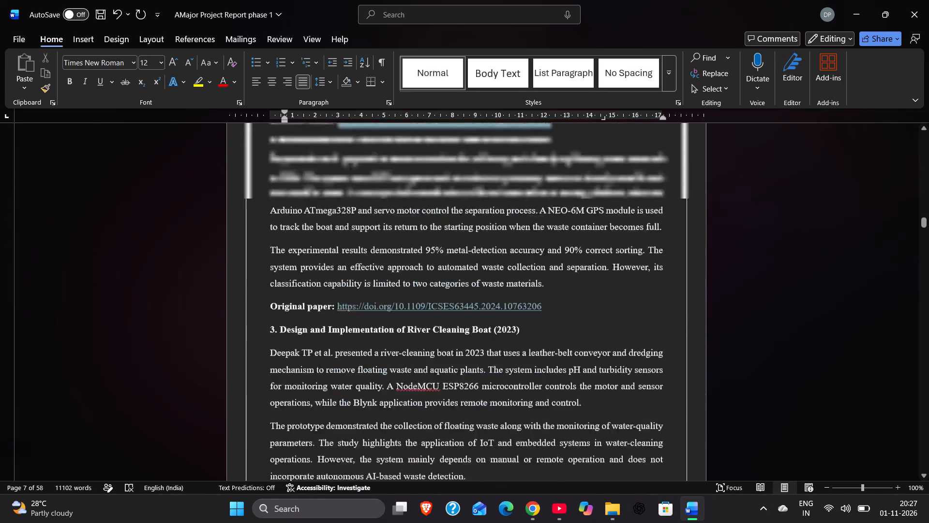
scroll(602, 283, down, 4)
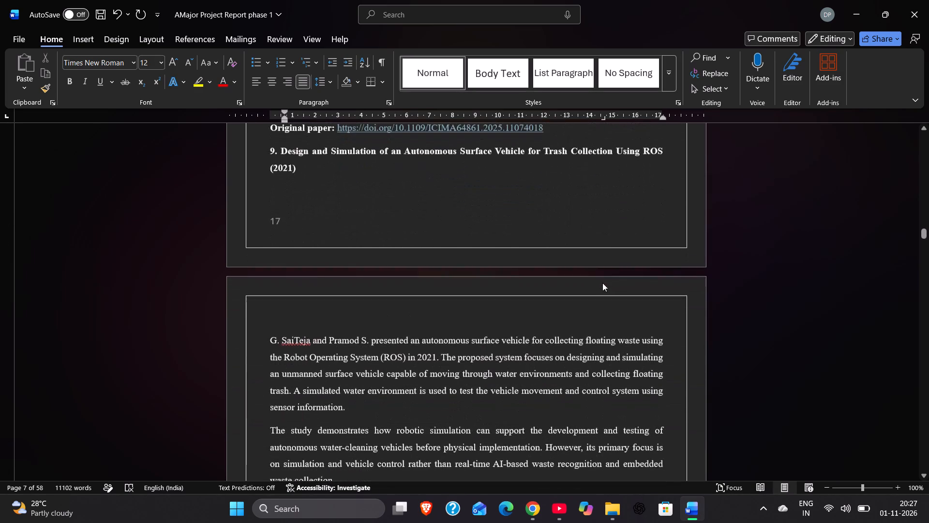
scroll(602, 283, down, 5)
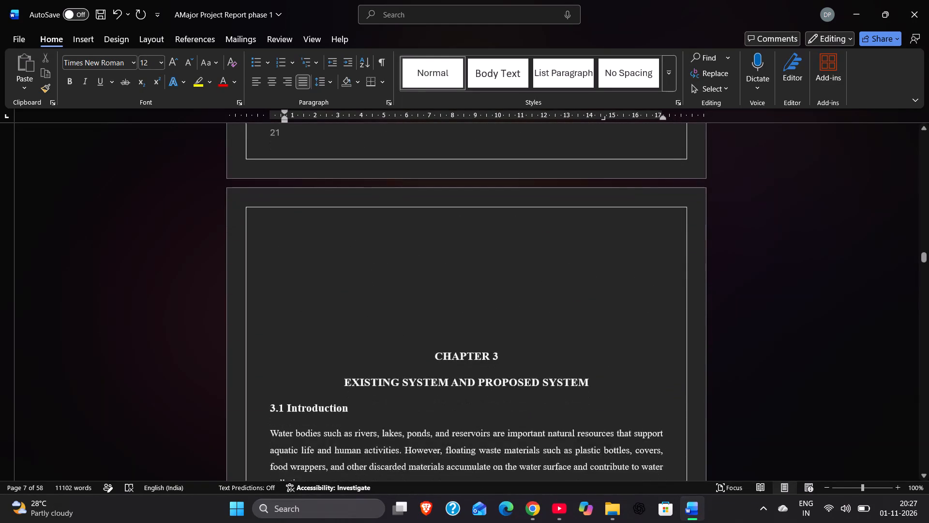
scroll(602, 283, down, 4)
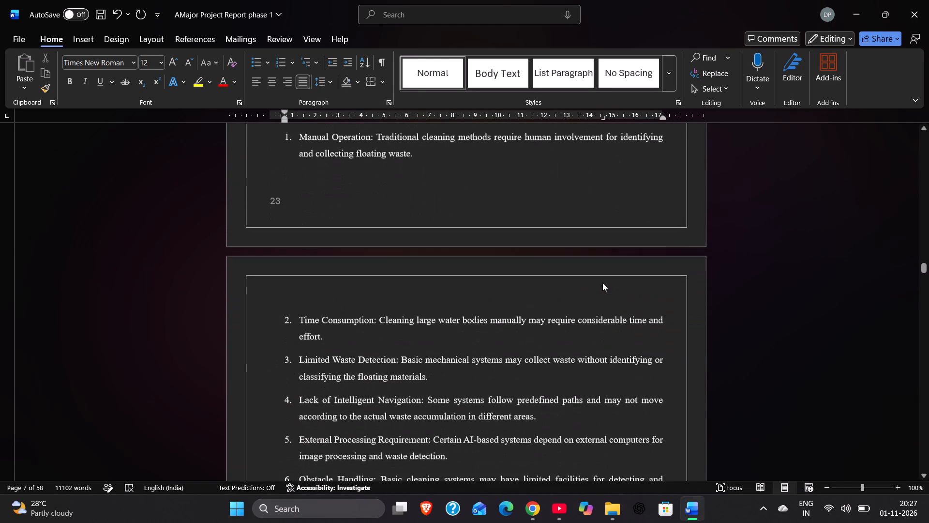
scroll(602, 283, down, 2)
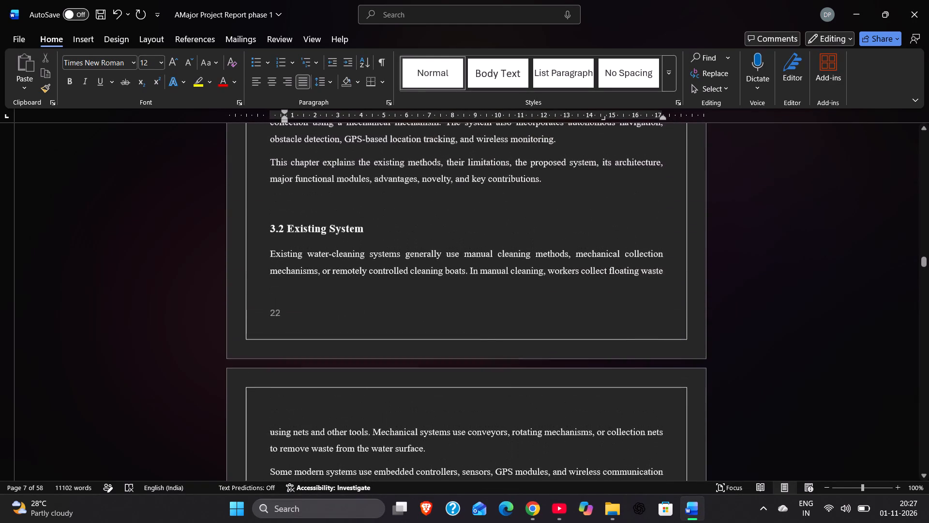
scroll(602, 283, down, 4)
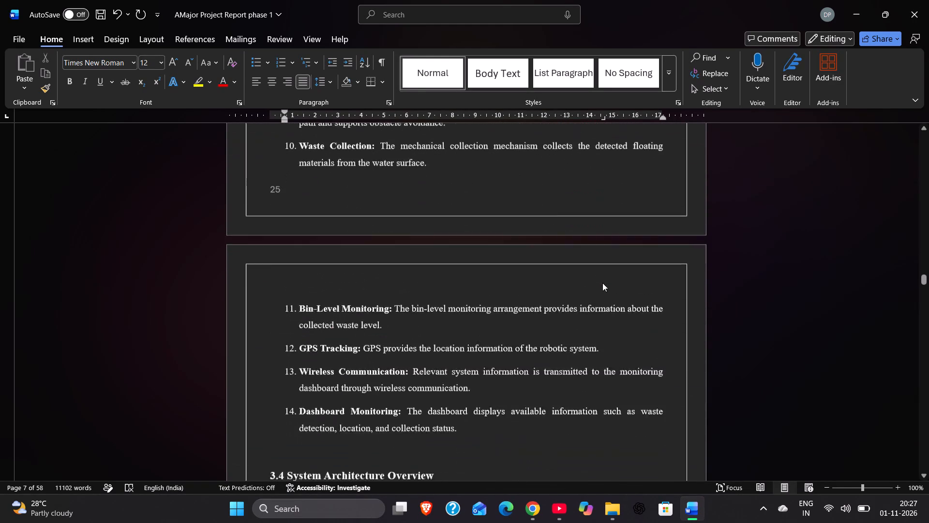
scroll(602, 283, down, 3)
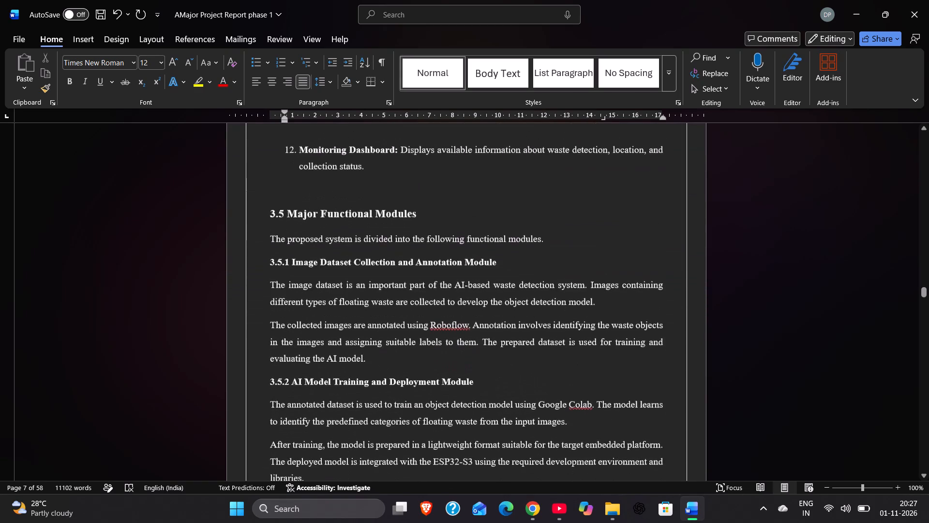
scroll(602, 283, down, 4)
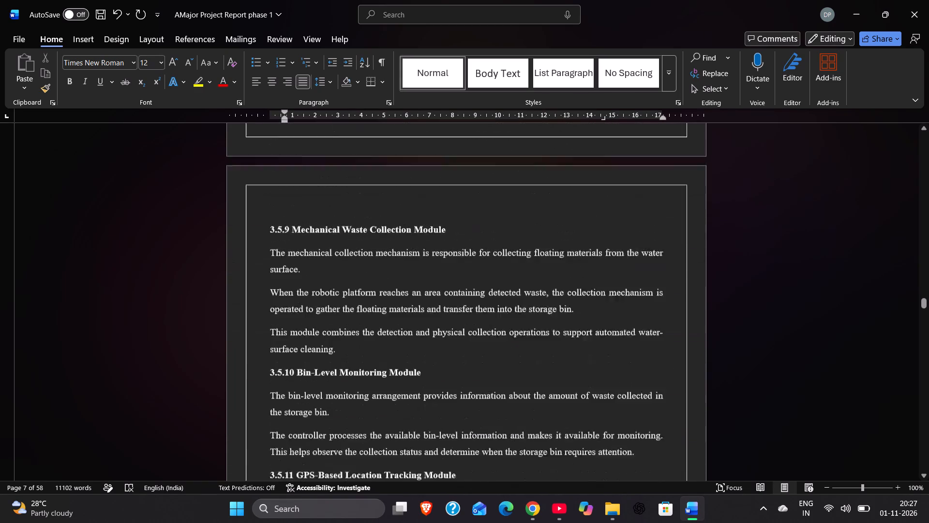
scroll(602, 283, down, 2)
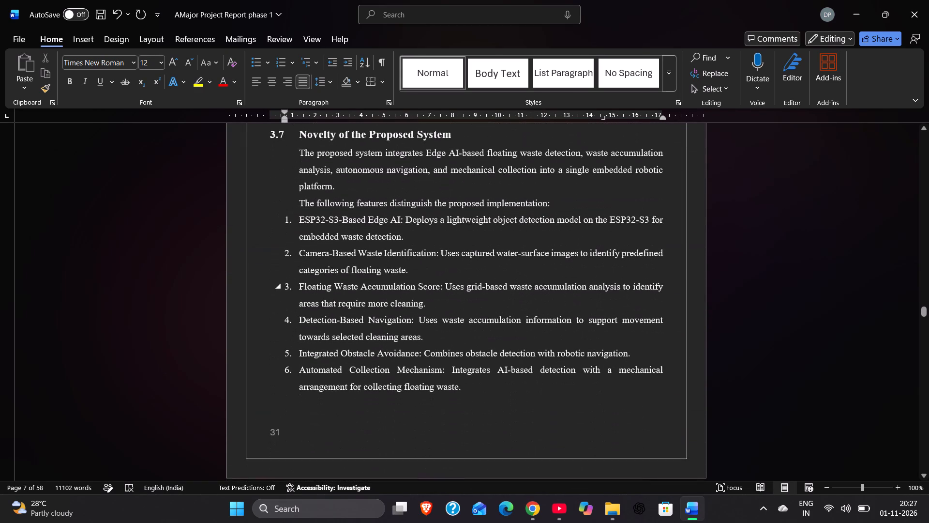
scroll(602, 283, up, 1)
scroll(602, 283, down, 2)
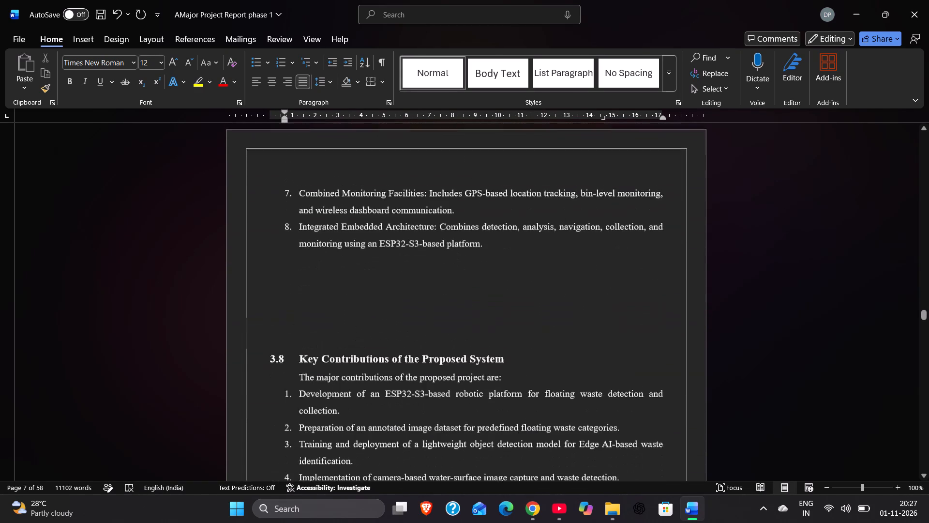
scroll(602, 283, down, 1)
scroll(602, 283, up, 3)
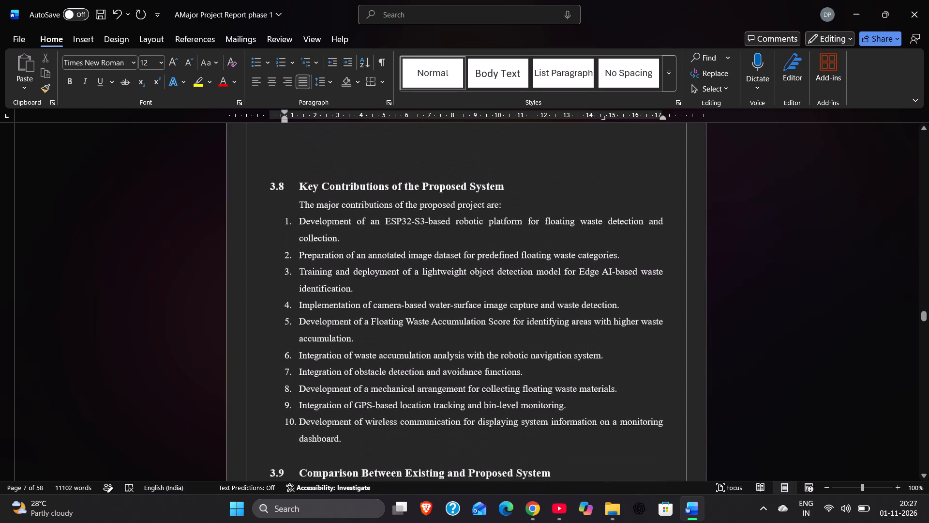
Recheck the pages from the 3.4 component list and 3.5 functional modules through the 3.9 comparison table for where each section begins.
scroll(602, 283, up, 5)
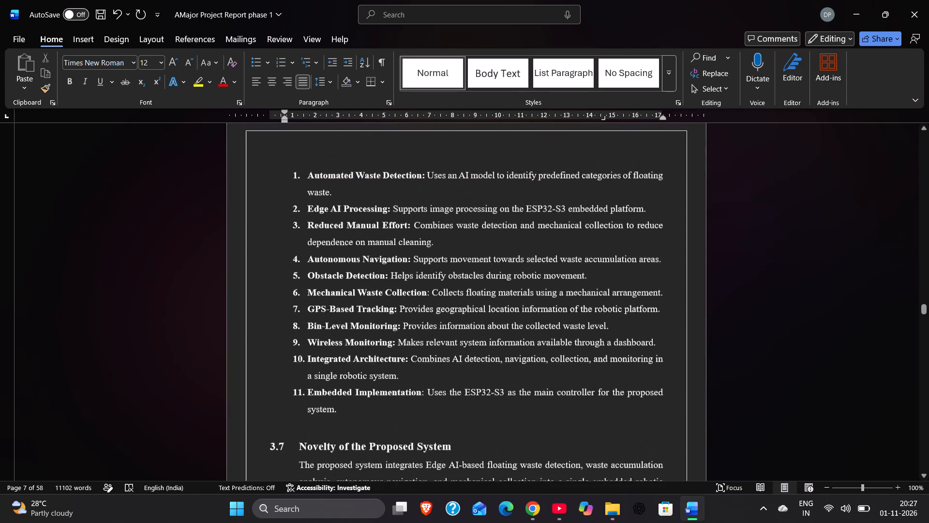
scroll(602, 283, up, 1)
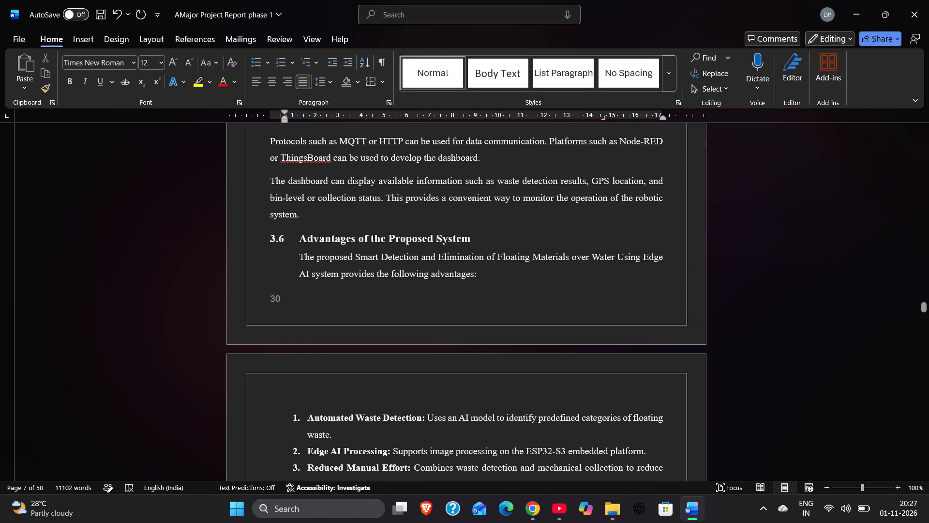
scroll(602, 283, up, 8)
scroll(602, 283, down, 2)
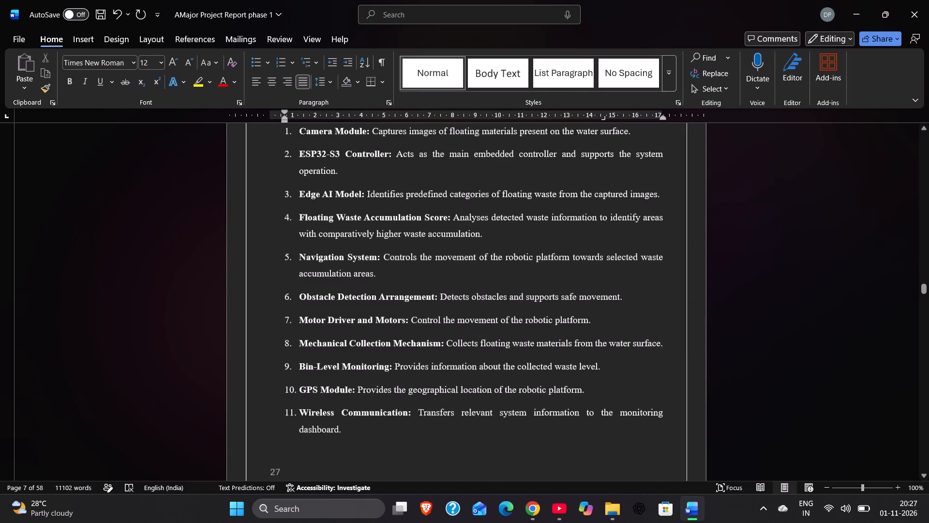
scroll(602, 283, down, 7)
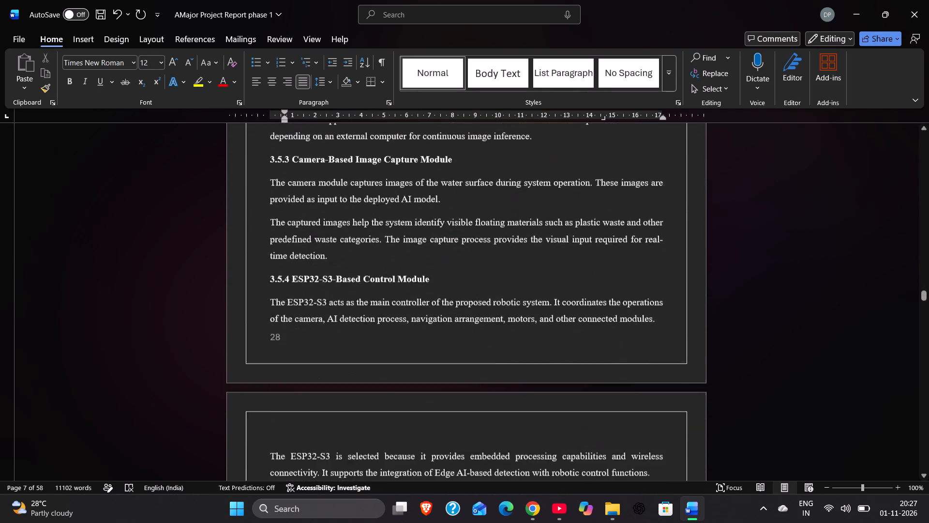
scroll(602, 283, down, 4)
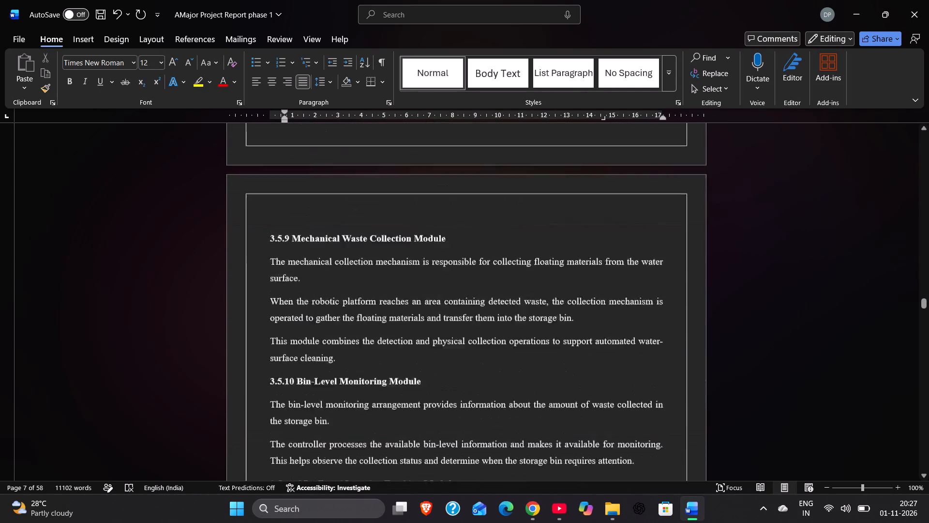
scroll(602, 283, down, 1)
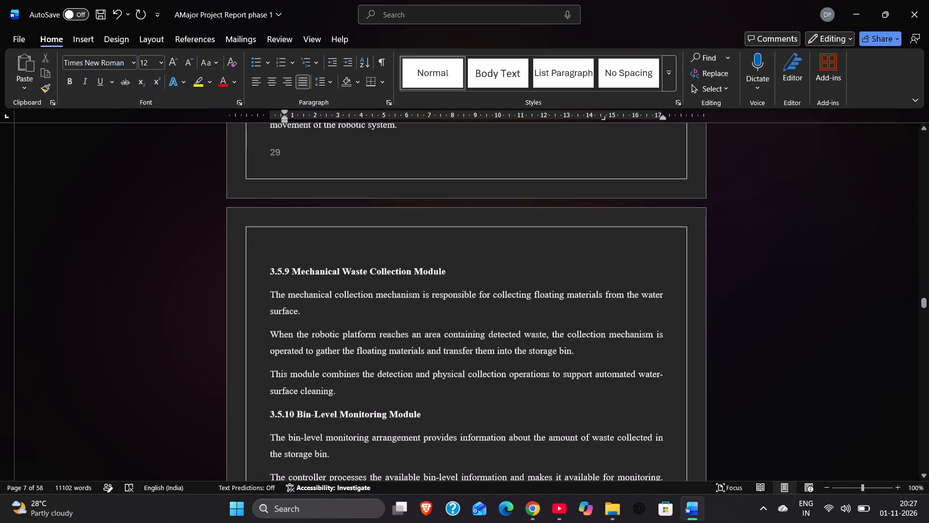
scroll(602, 283, down, 2)
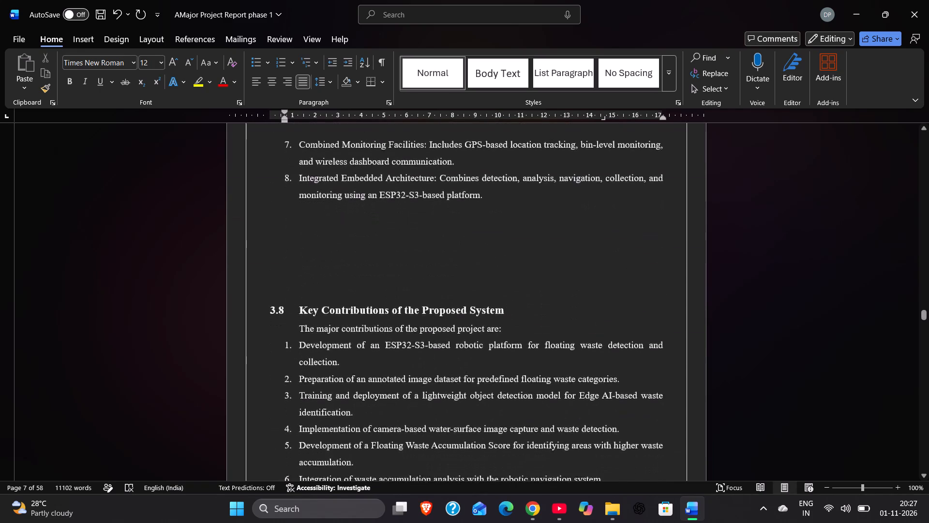
scroll(602, 283, down, 1)
scroll(602, 283, up, 3)
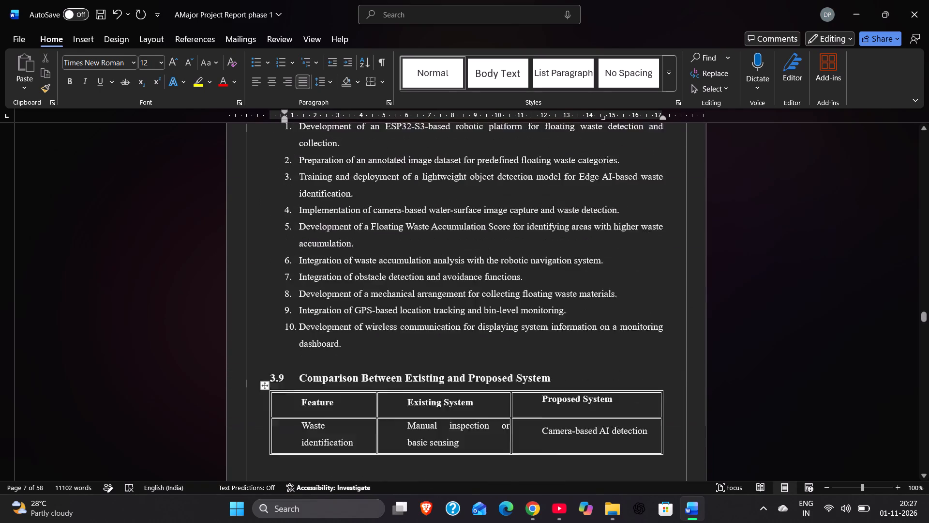
Review the Chapter 3 headings and page numbers backwards from 3.8 Key Contributions to the chapter's opening page.
scroll(602, 283, up, 3)
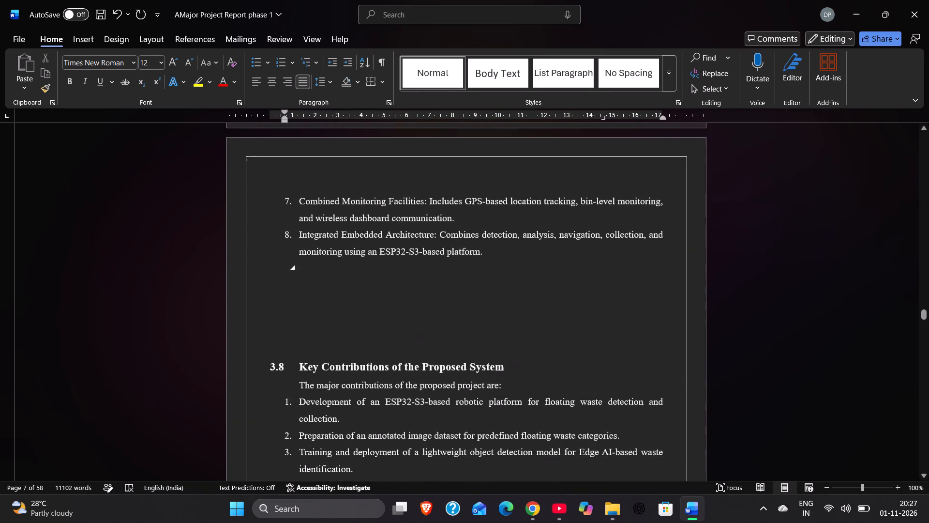
scroll(602, 283, up, 3)
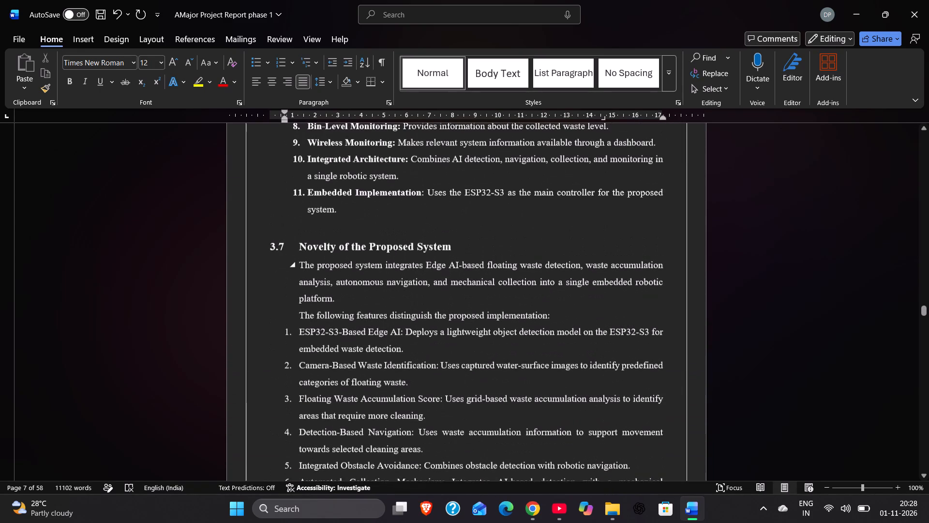
scroll(602, 283, up, 5)
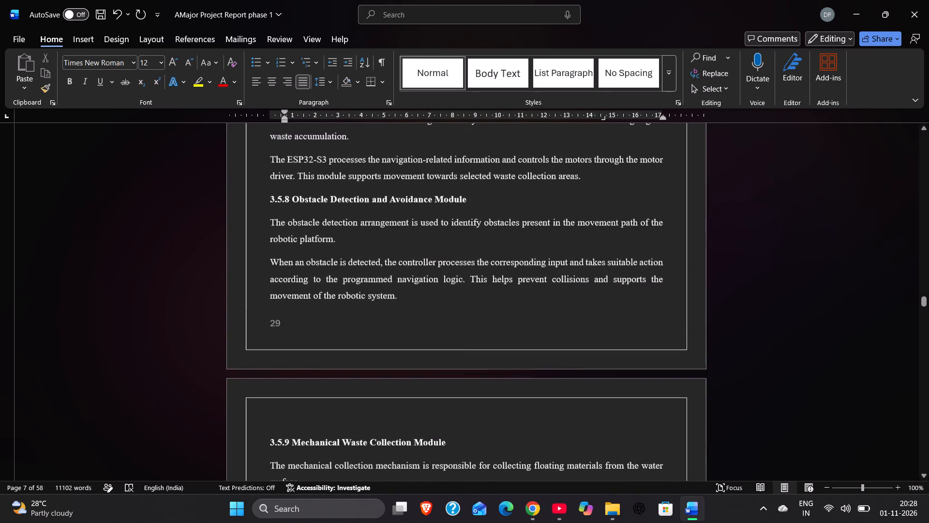
scroll(602, 283, up, 3)
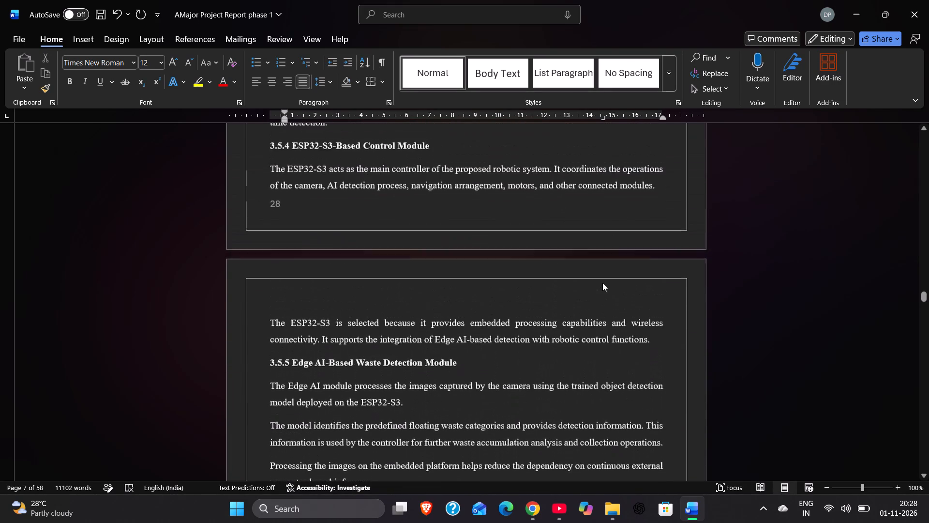
scroll(602, 283, up, 3)
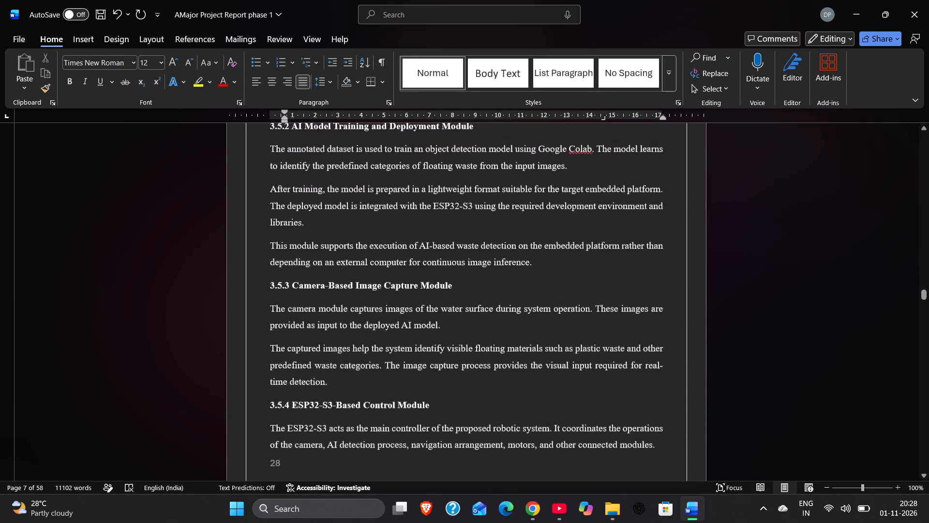
scroll(602, 283, up, 2)
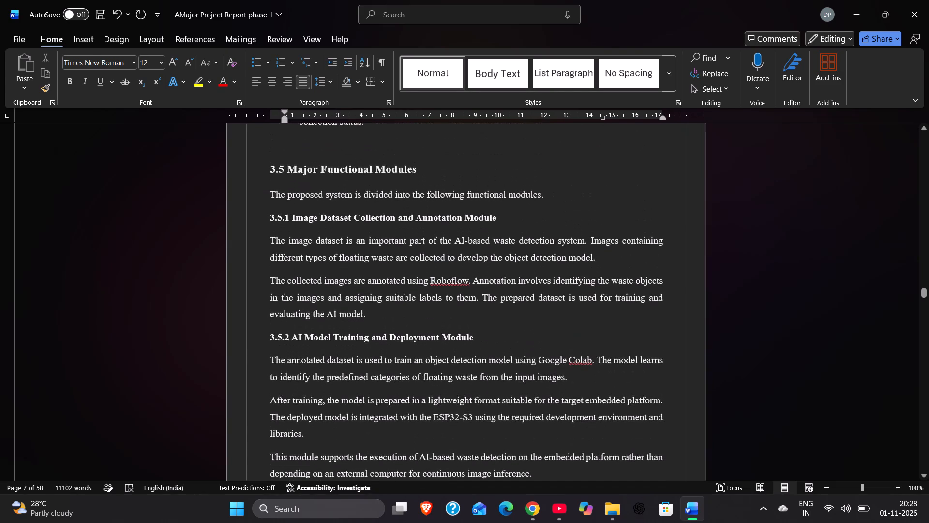
scroll(602, 283, up, 4)
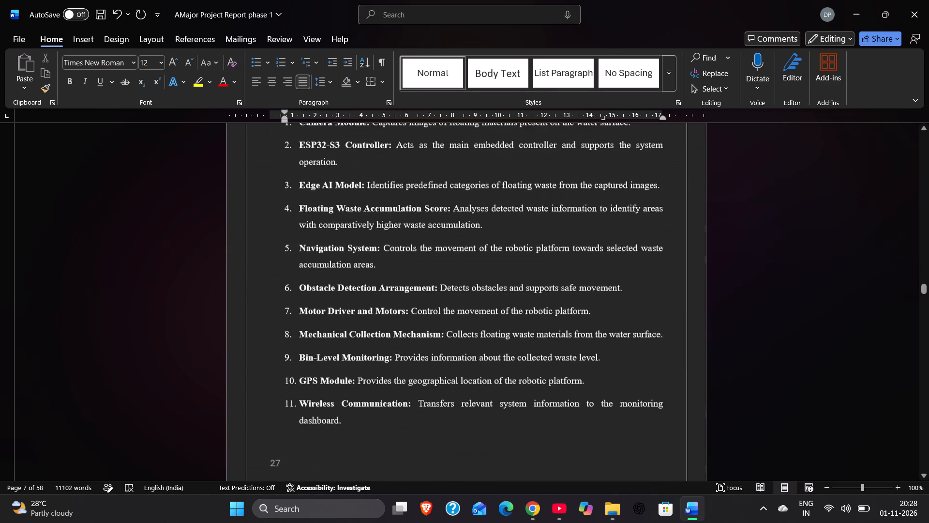
scroll(602, 283, up, 4)
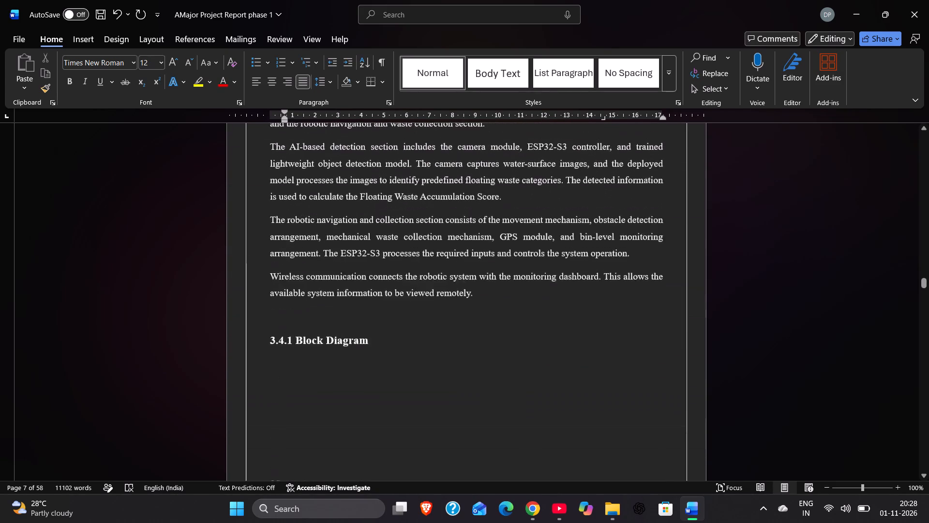
scroll(602, 283, up, 3)
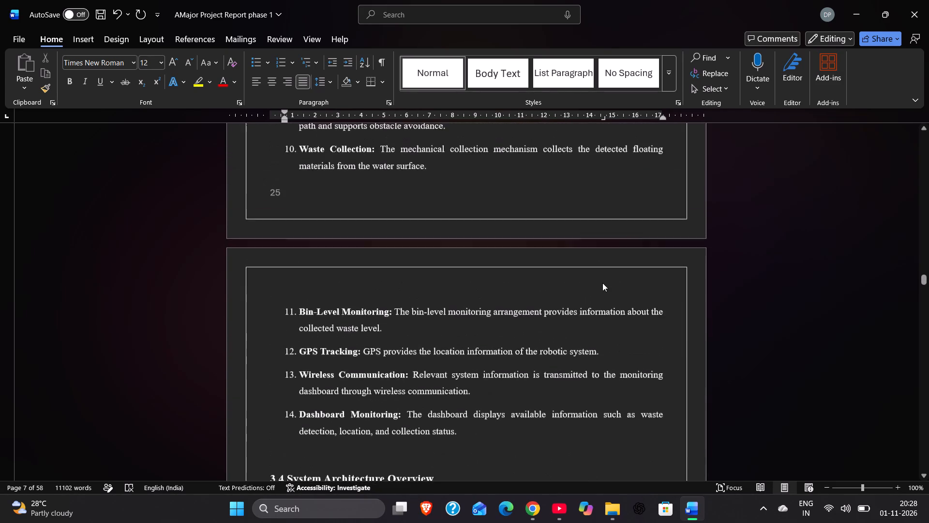
scroll(602, 283, up, 3)
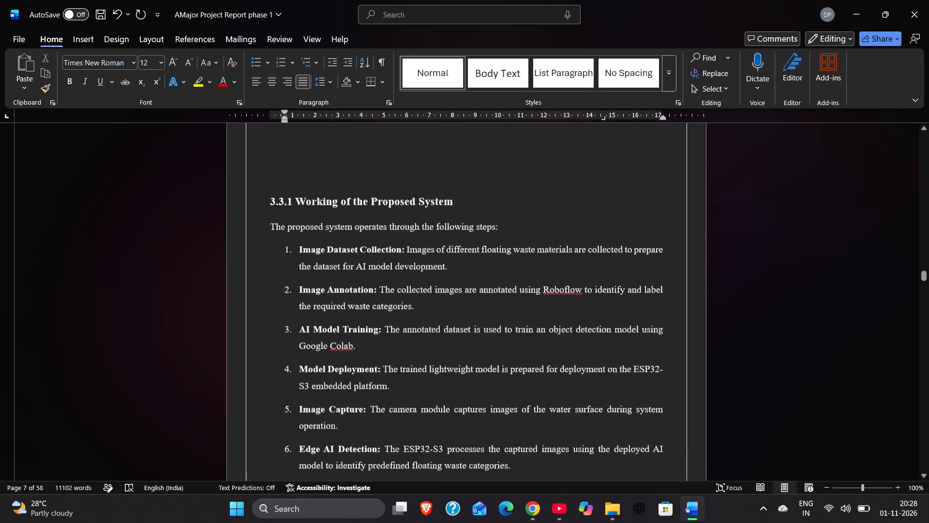
scroll(602, 283, up, 3)
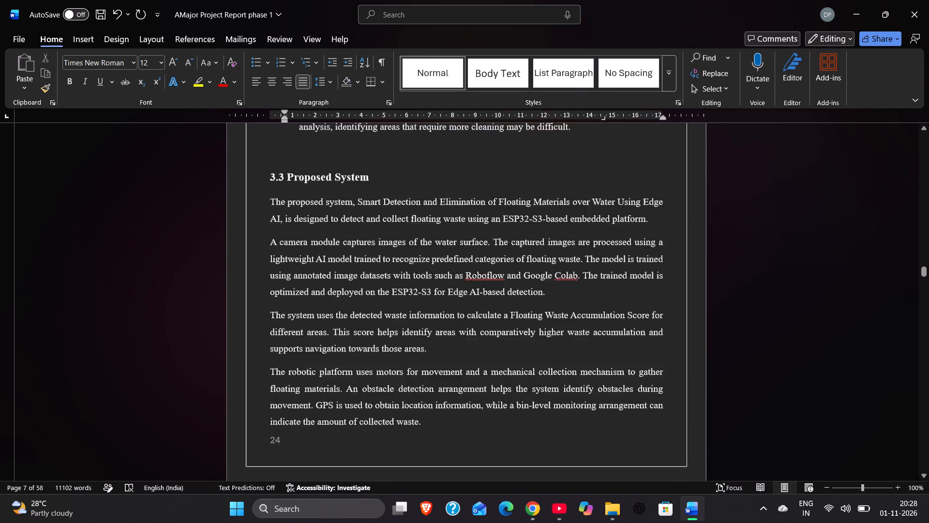
scroll(602, 283, up, 5)
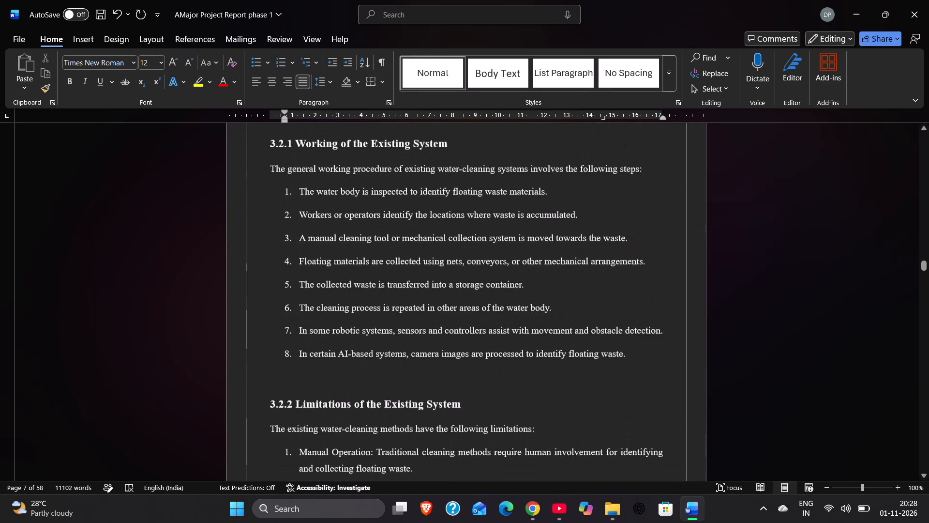
scroll(602, 283, up, 2)
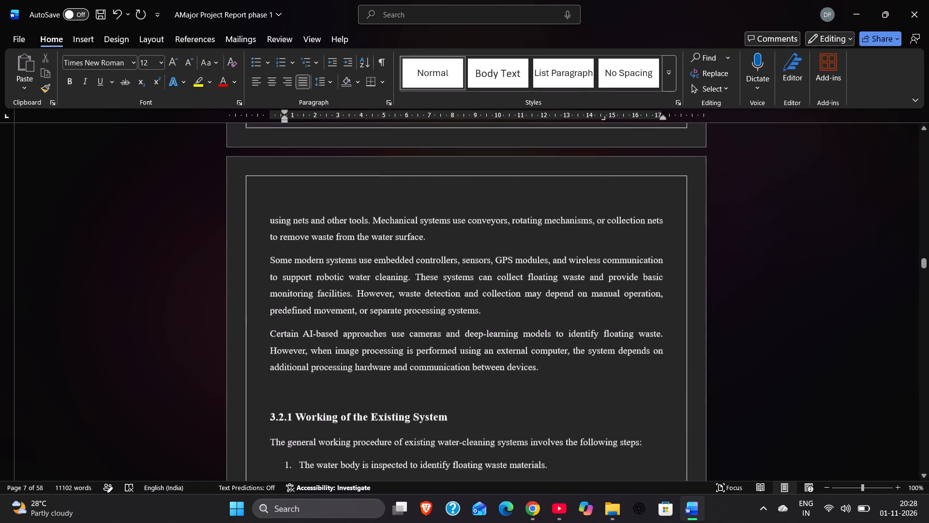
scroll(602, 283, up, 6)
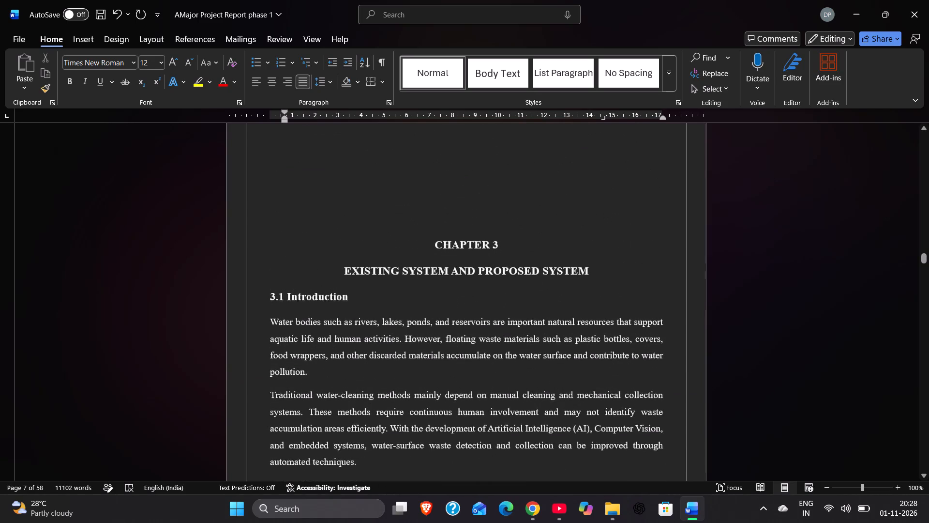
Search the report for "applications" to locate a body section matching the 3.6 Applications entry in the List of Contents.
scroll(602, 283, up, 15)
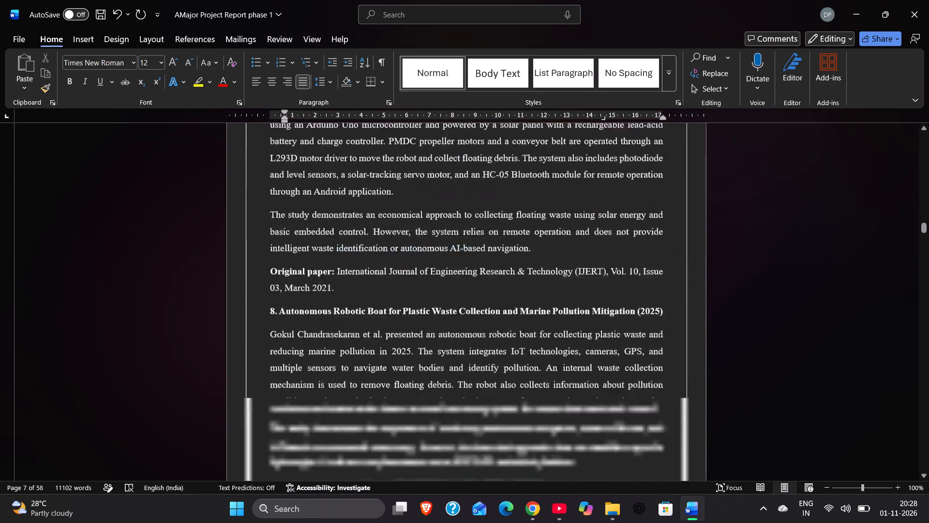
scroll(602, 283, up, 4)
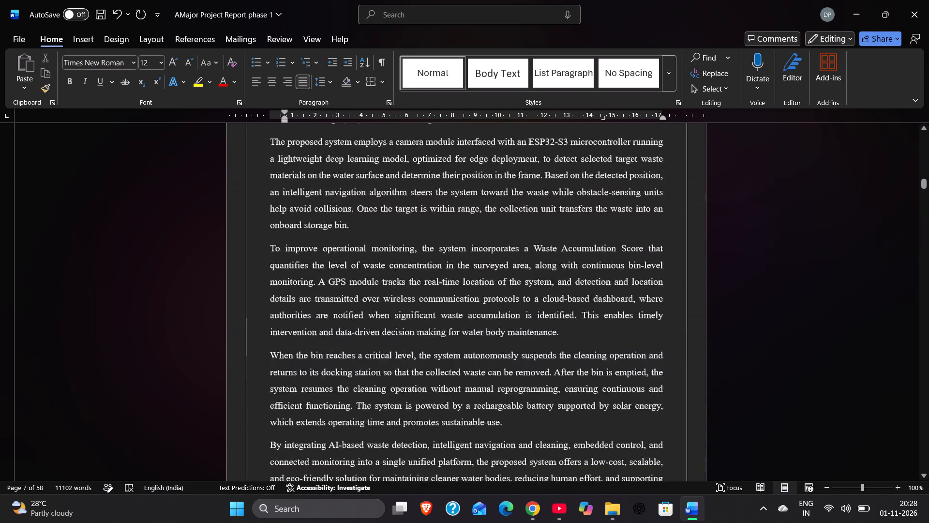
scroll(602, 283, up, 3)
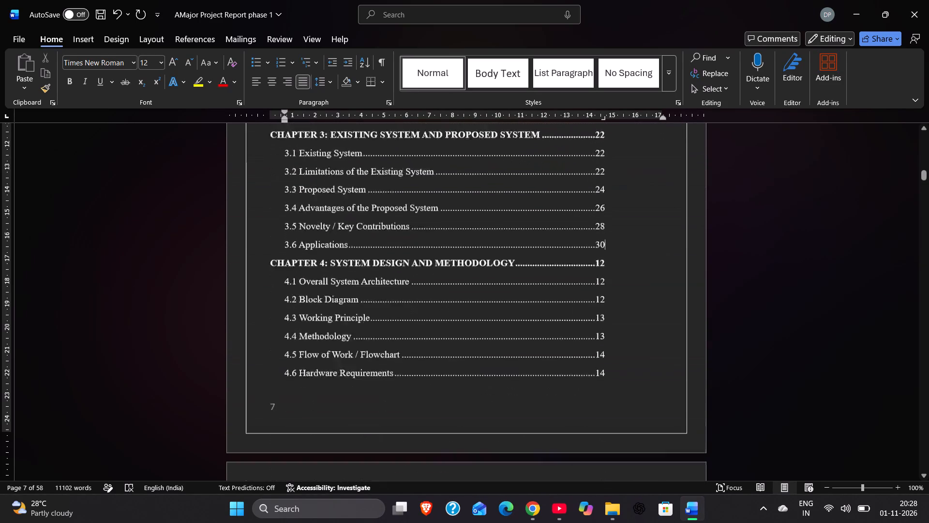
scroll(602, 283, up, 1)
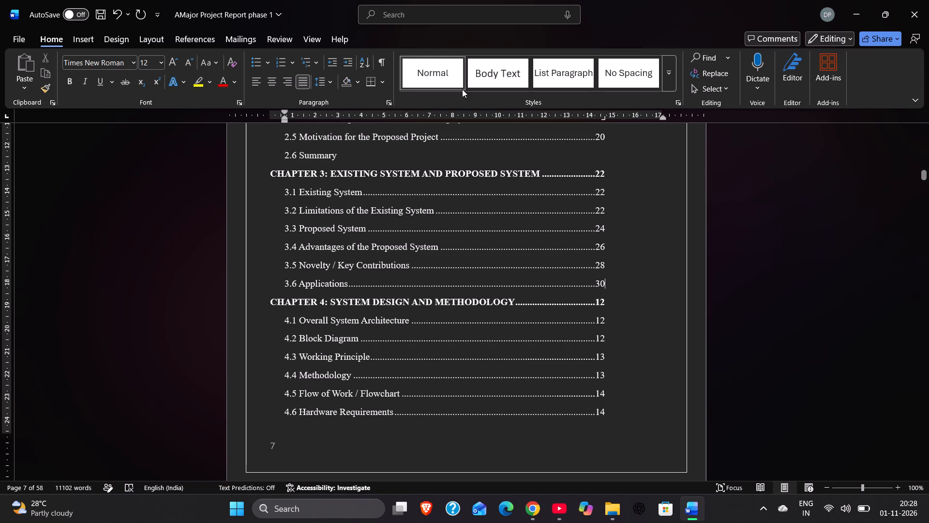
click(406, 12)
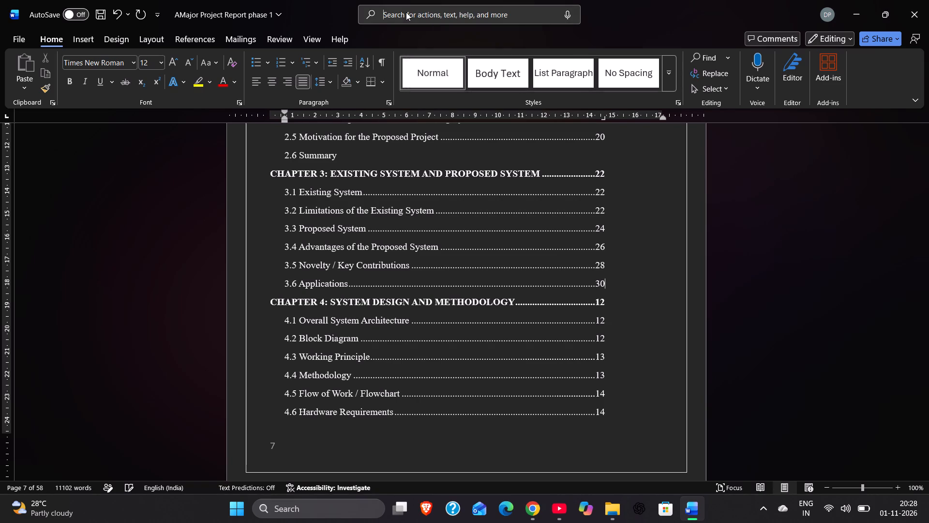
text(app)
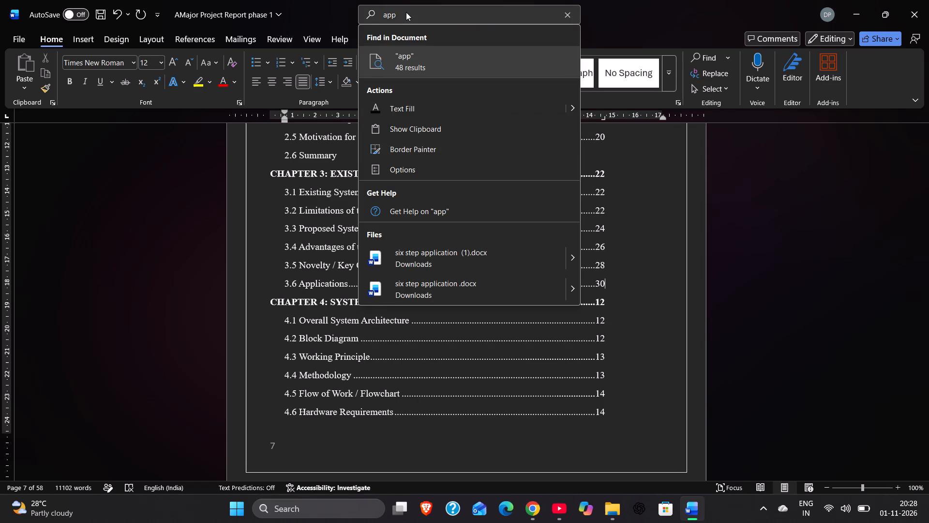
text(li)
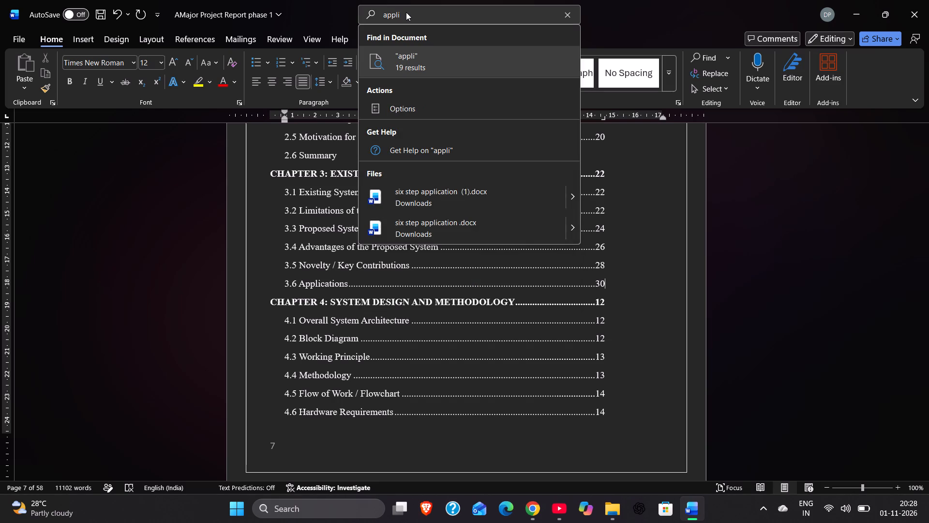
text(cat)
click(518, 51)
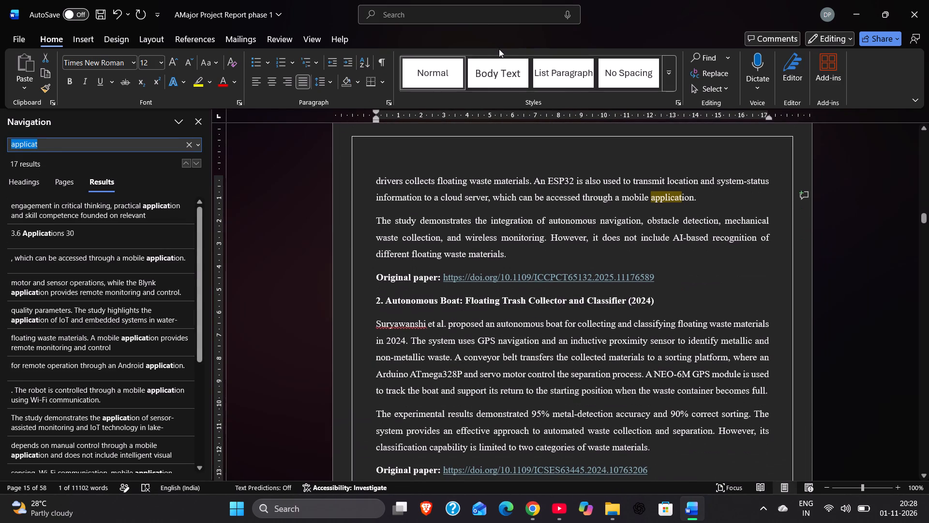
click(93, 146)
text(ions)
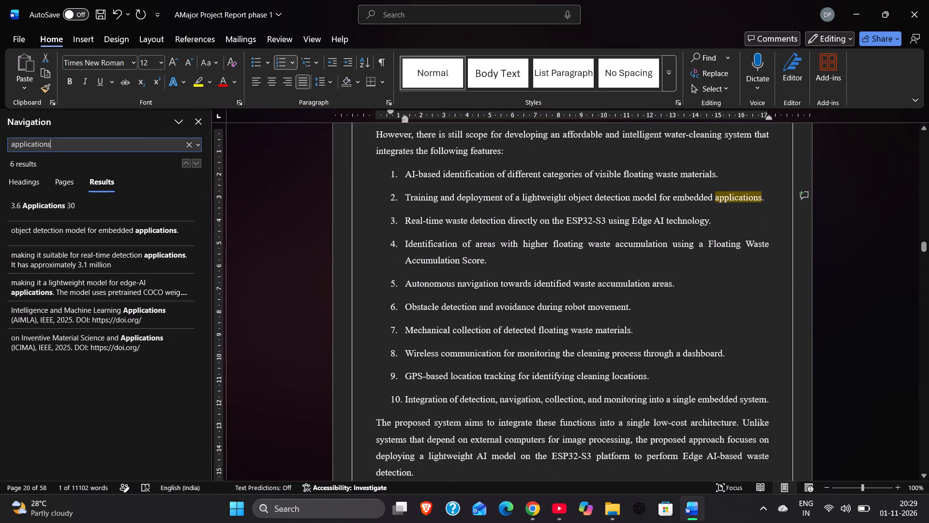
Check each body and reference match for "applications" for a section heading, and close the search.
scroll(396, 272, down, 9)
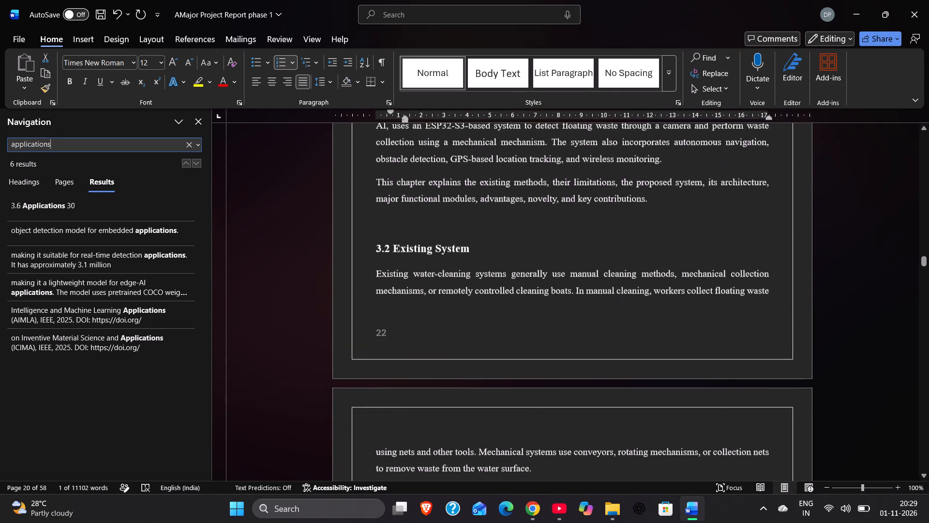
click(129, 232)
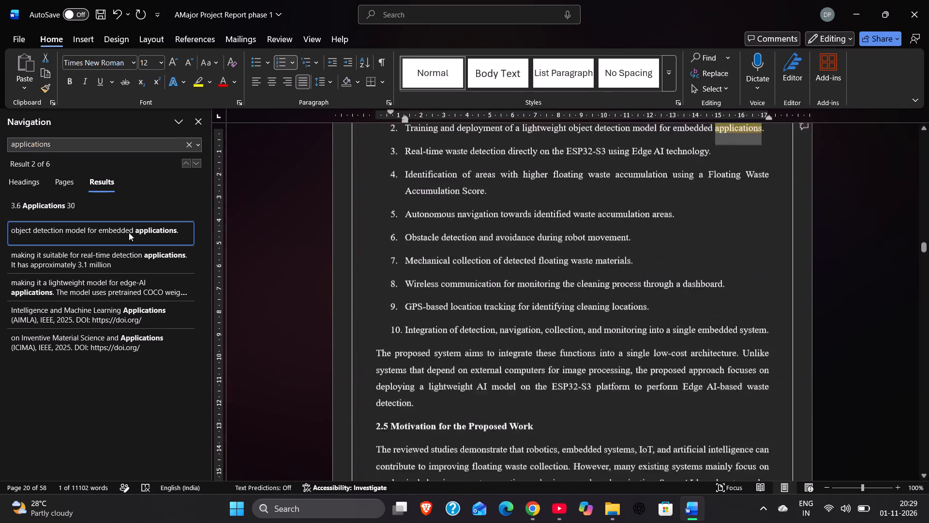
click(128, 256)
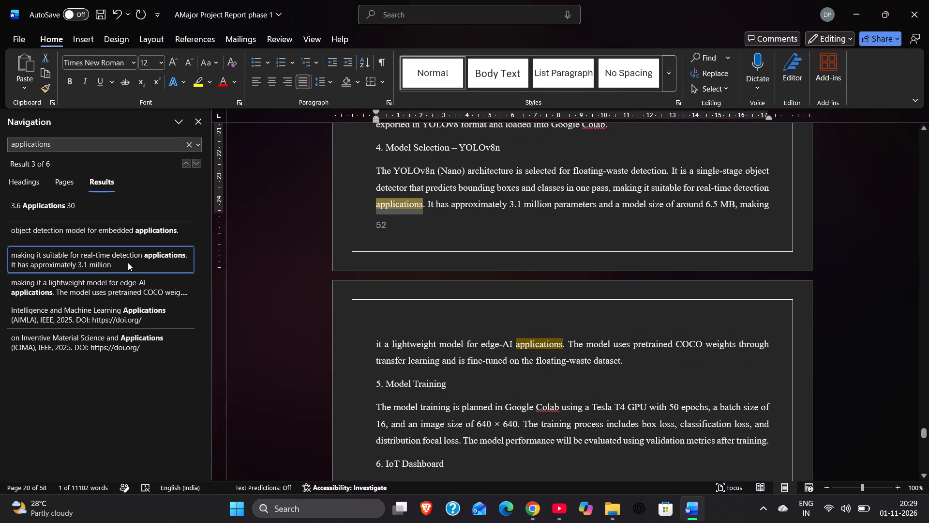
click(126, 279)
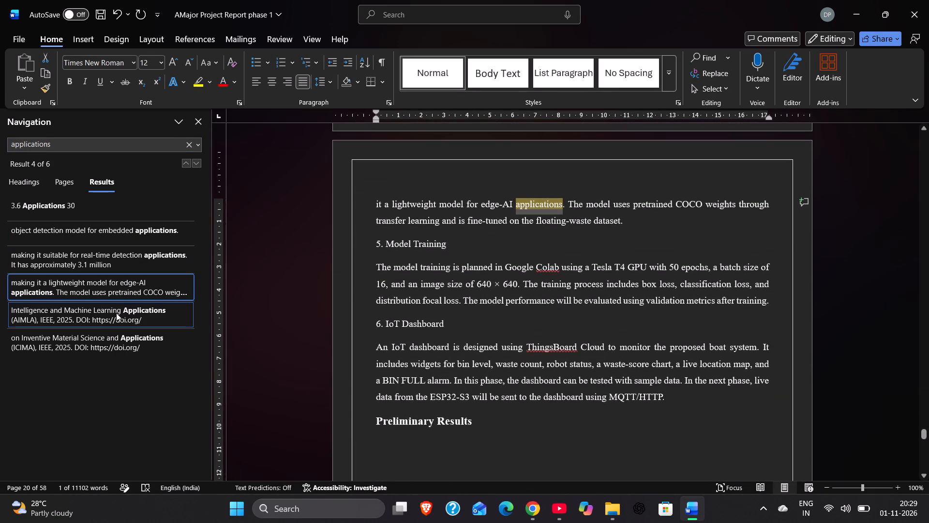
click(116, 314)
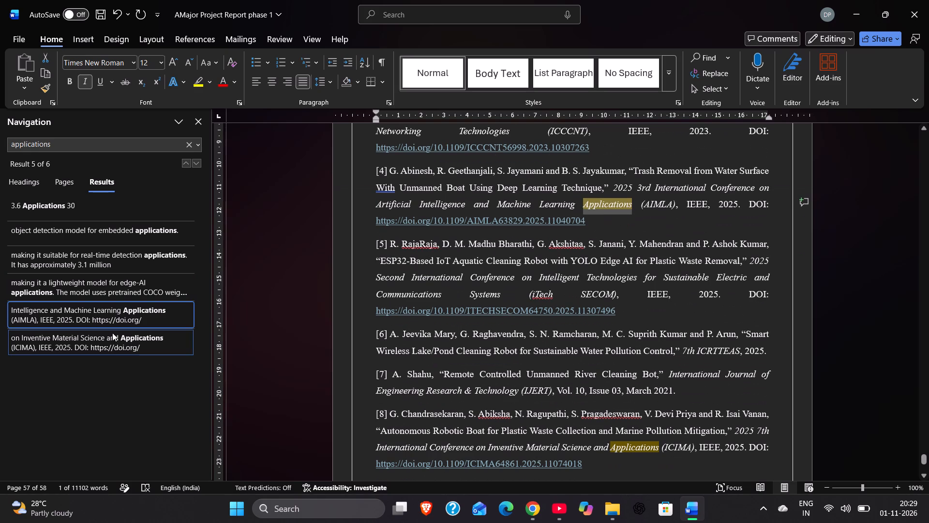
click(112, 335)
scroll(119, 287, up, 4)
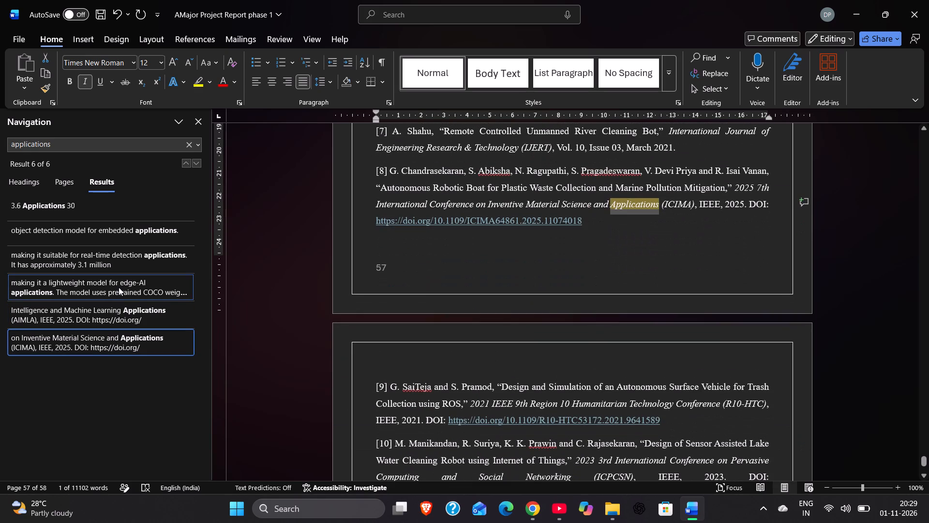
scroll(408, 294, up, 12)
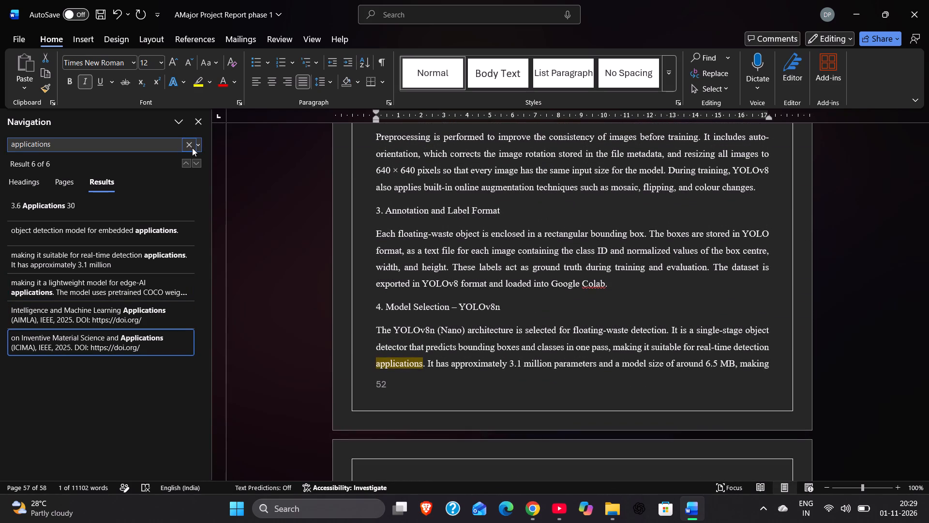
click(192, 148)
click(202, 124)
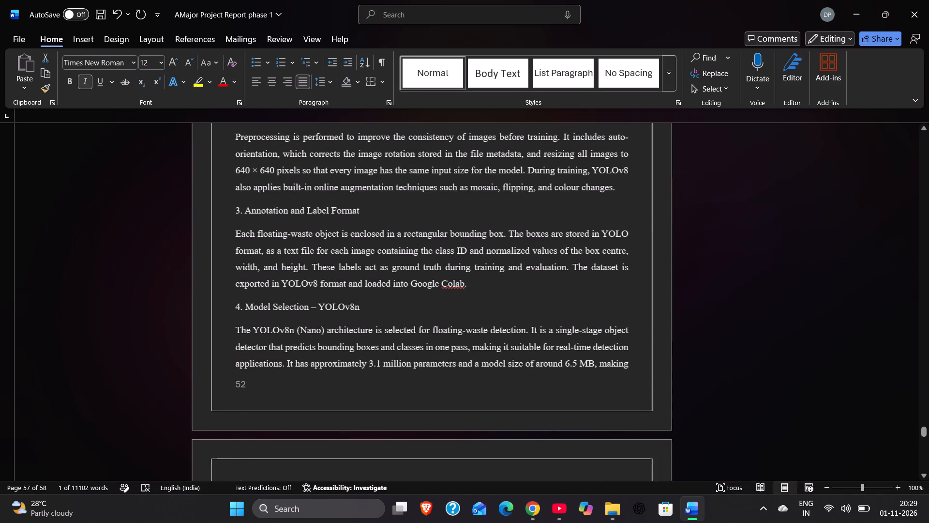
Look through the body pages from the literature survey to the Chapter 3 block diagram, checking section headings and page numbers.
scroll(389, 214, up, 20)
scroll(389, 214, up, 10)
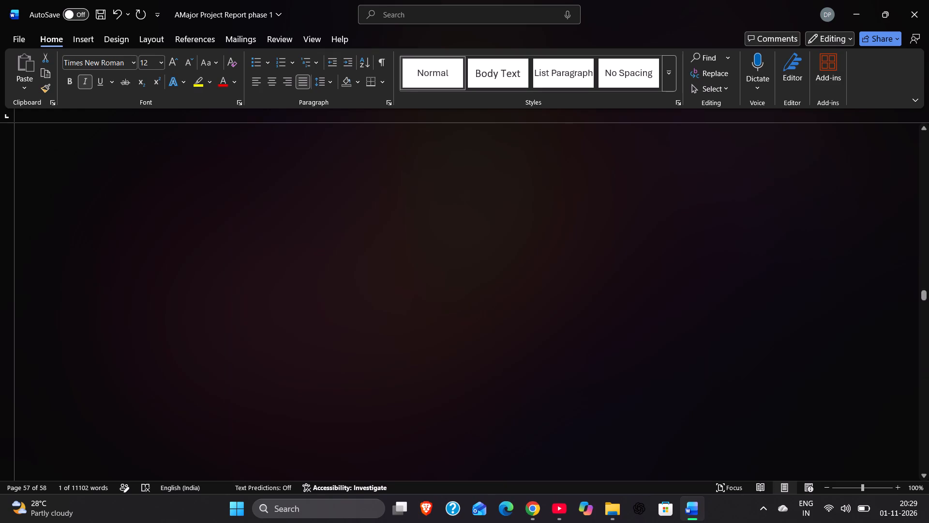
scroll(389, 214, up, 9)
scroll(389, 214, down, 10)
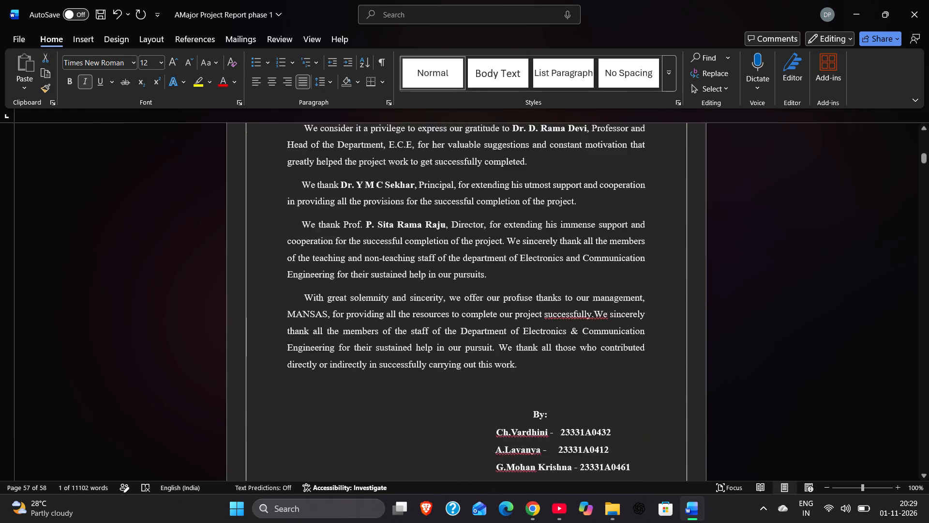
scroll(389, 214, down, 9)
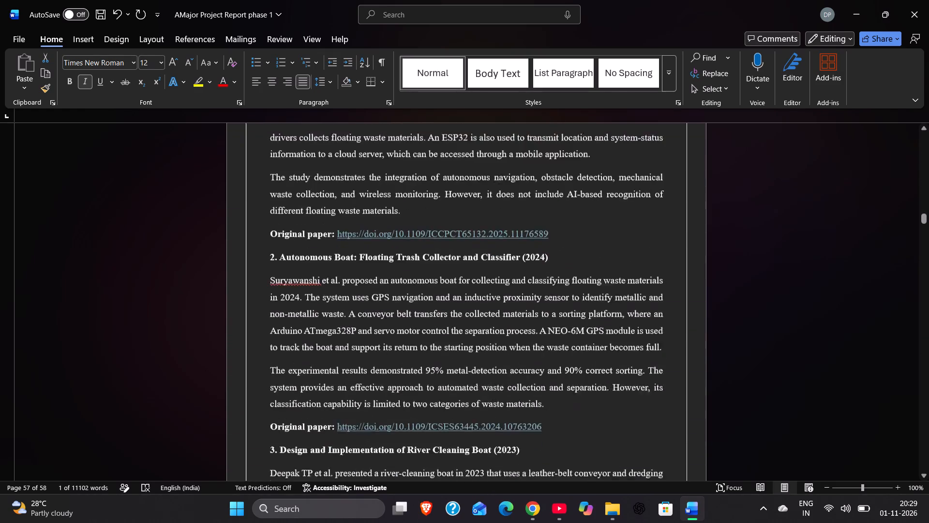
scroll(389, 214, down, 6)
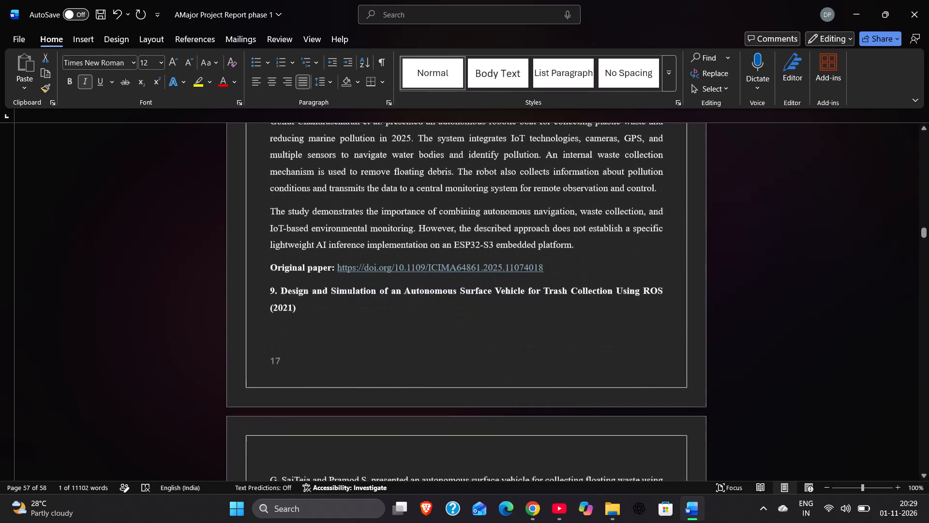
scroll(389, 214, down, 7)
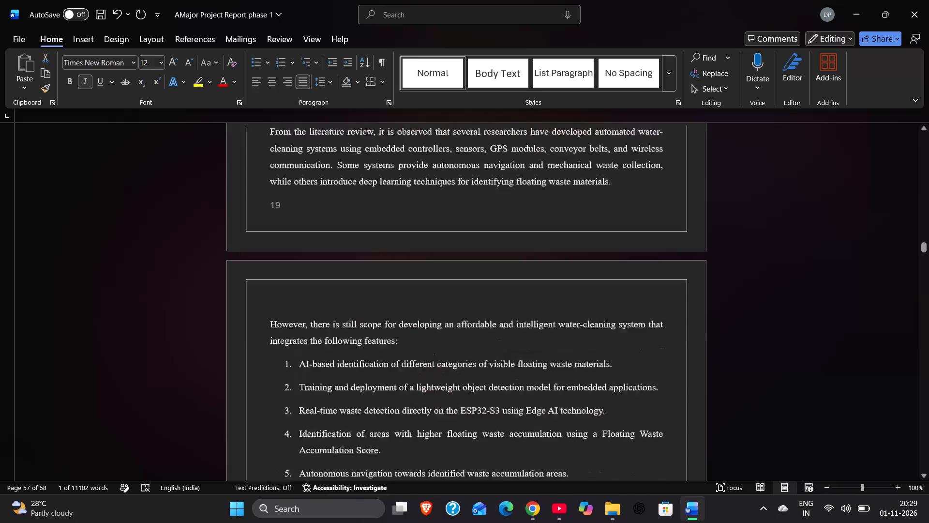
scroll(389, 214, down, 8)
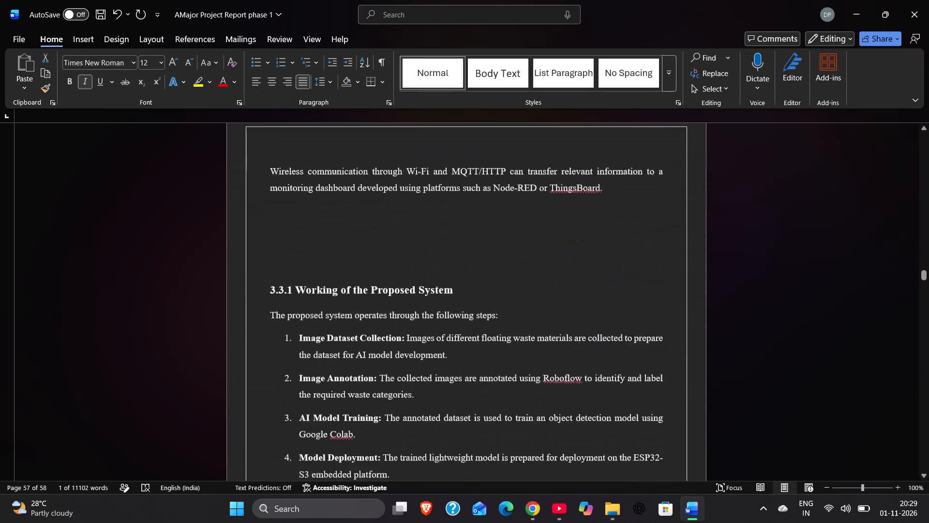
scroll(389, 214, down, 7)
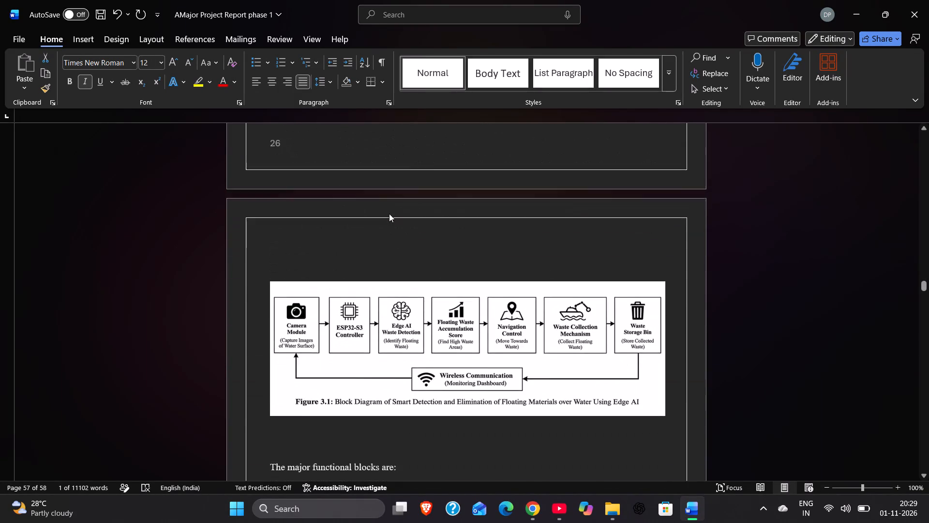
scroll(389, 214, down, 4)
Review the List of Contents entries and page numbers from Chapter 1 through the 4.6 Hardware Requirements entry.
scroll(389, 214, up, 20)
scroll(389, 214, up, 20)
scroll(389, 214, down, 4)
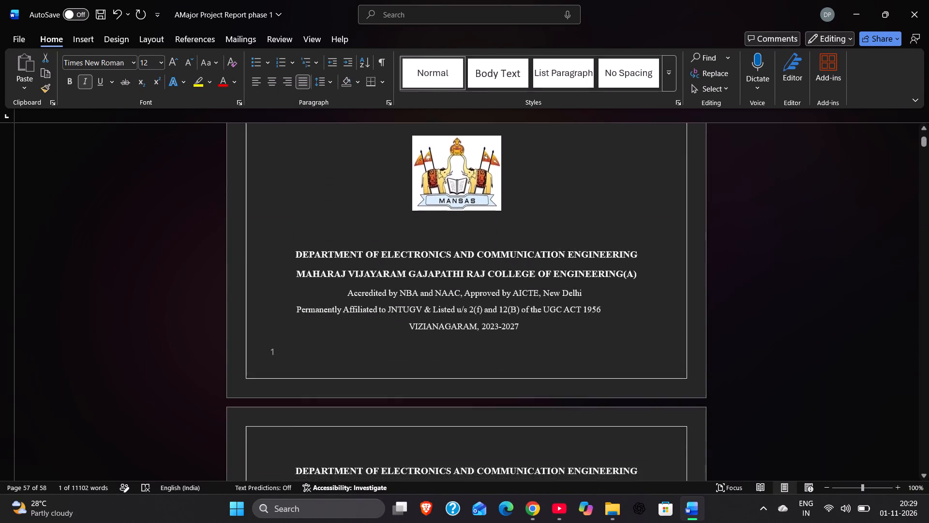
scroll(389, 214, down, 8)
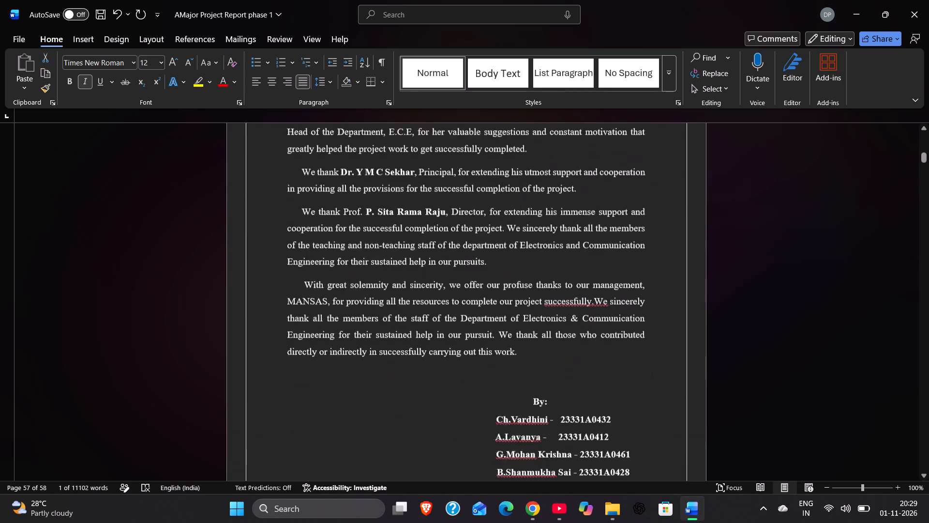
scroll(389, 214, down, 4)
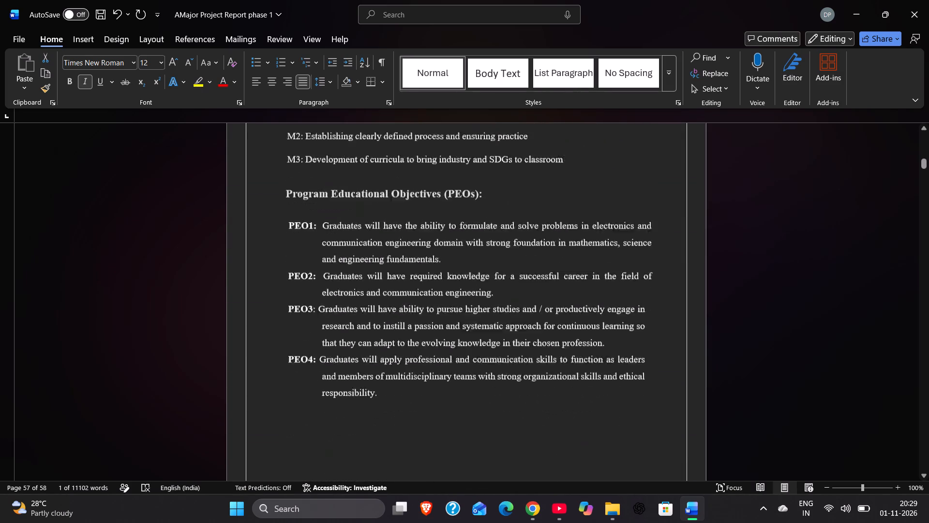
scroll(389, 214, down, 4)
scroll(389, 214, up, 1)
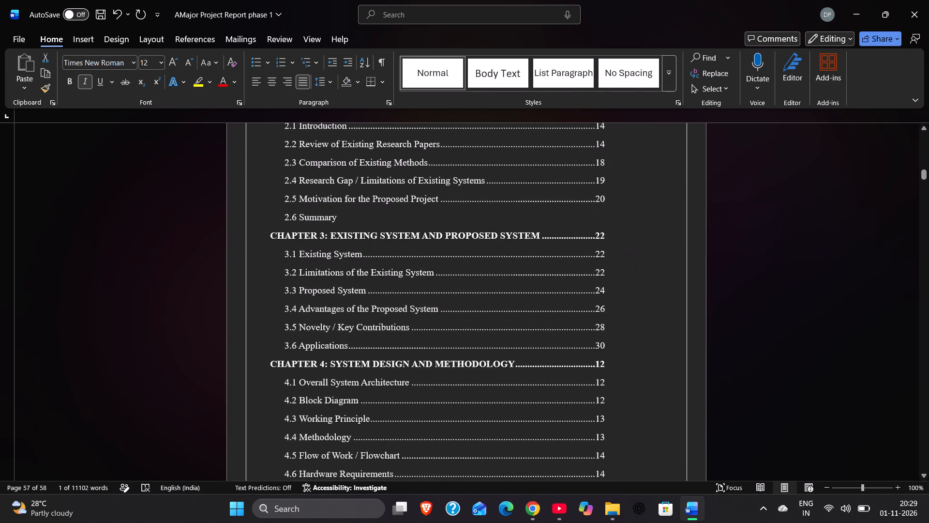
scroll(389, 214, up, 3)
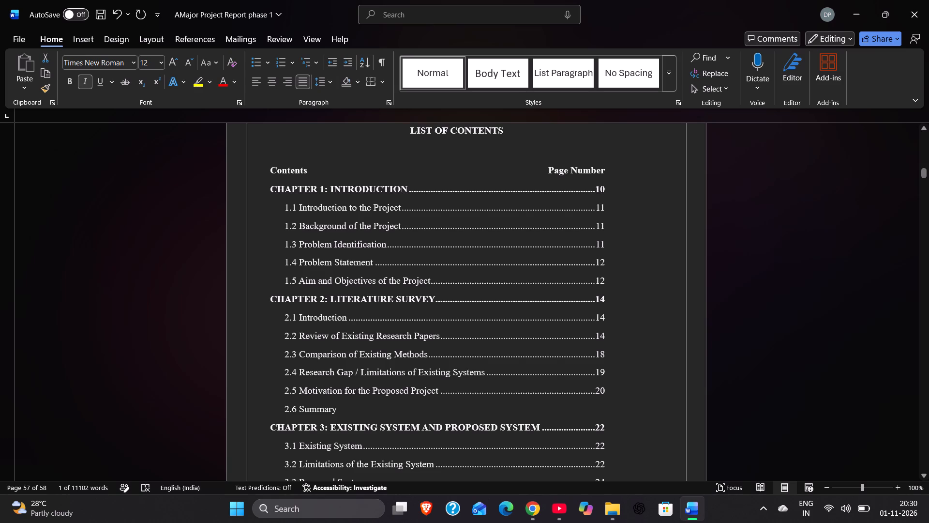
scroll(402, 282, down, 3)
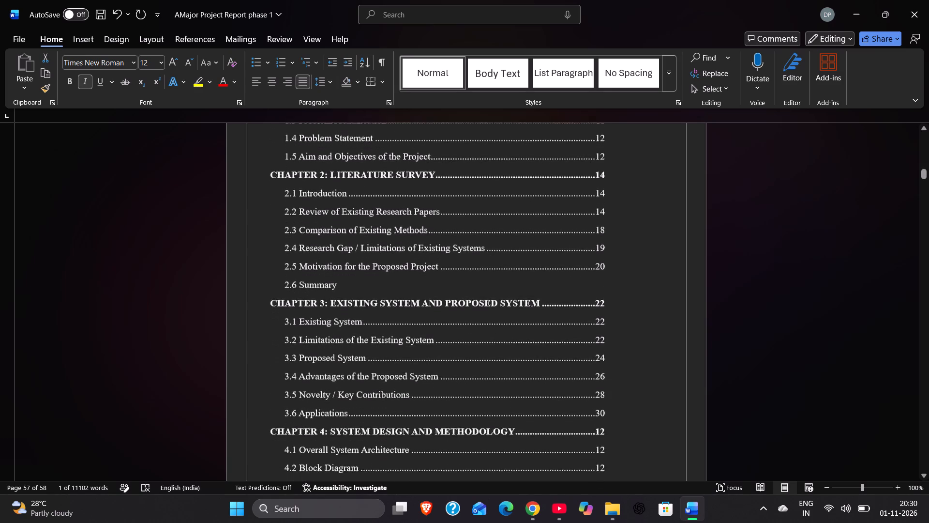
scroll(402, 282, down, 1)
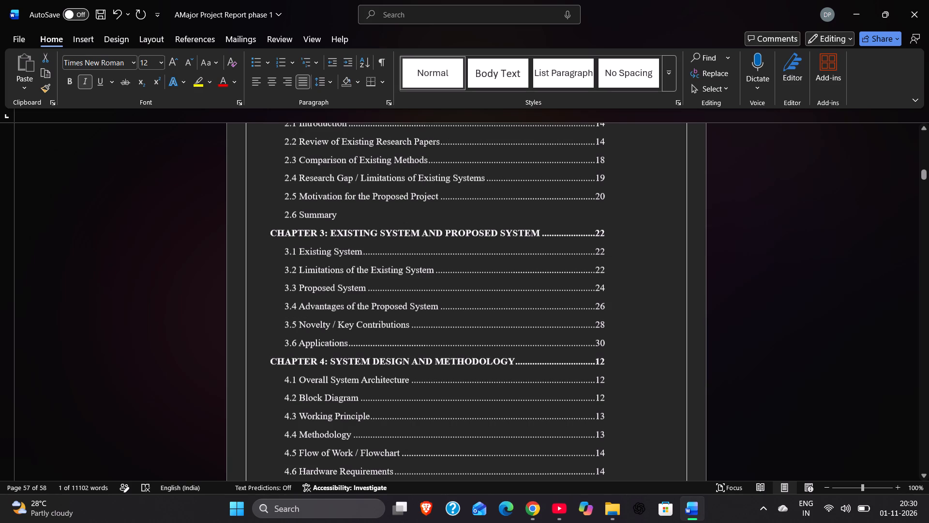
scroll(399, 289, up, 2)
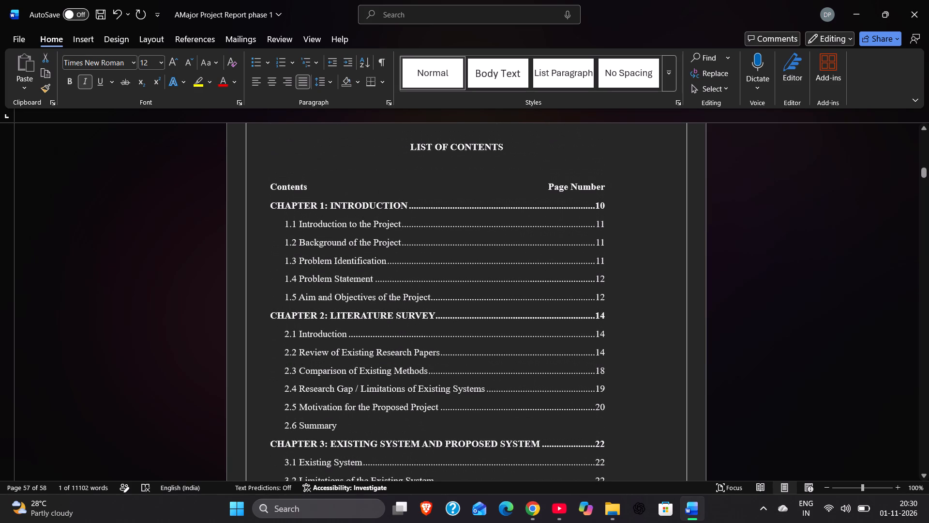
scroll(399, 289, down, 3)
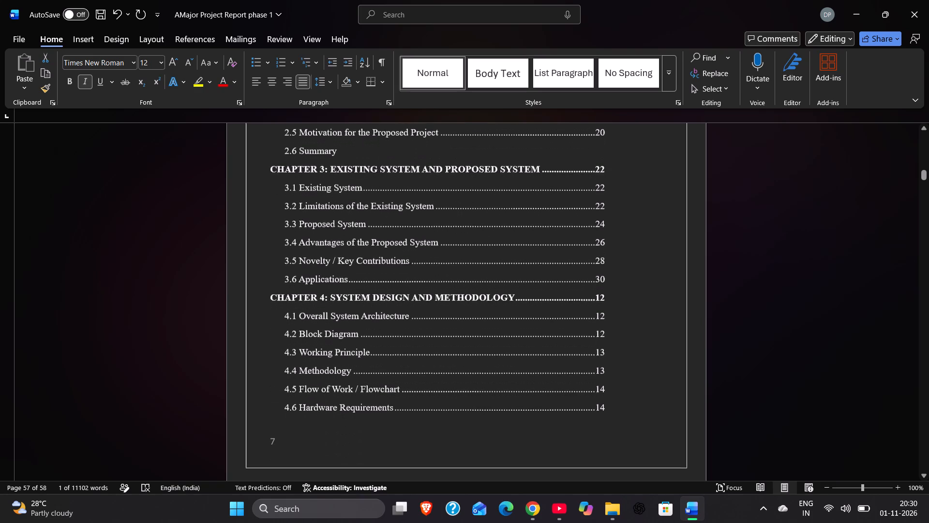
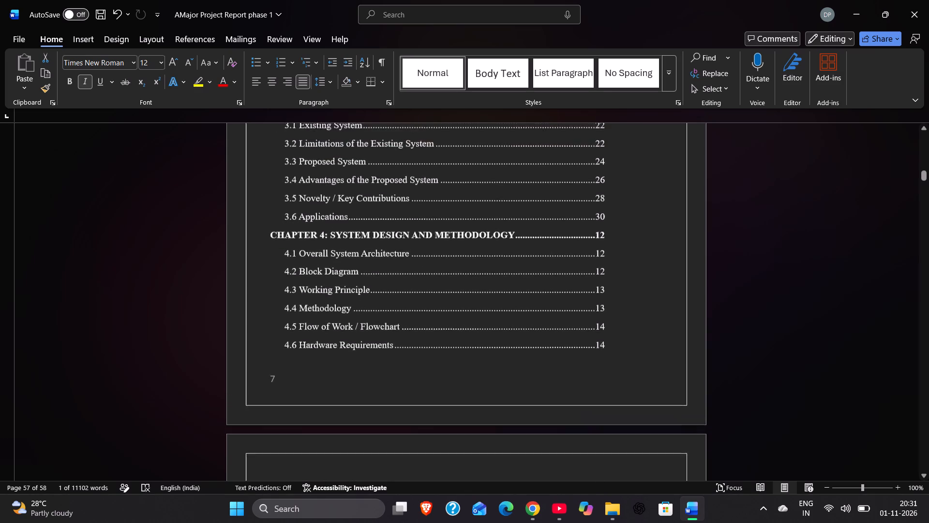
Review the remaining List of Contents entries through References, and recheck the Chapter 2 to Chapter 4 entries and page numbers.
scroll(353, 343, down, 3)
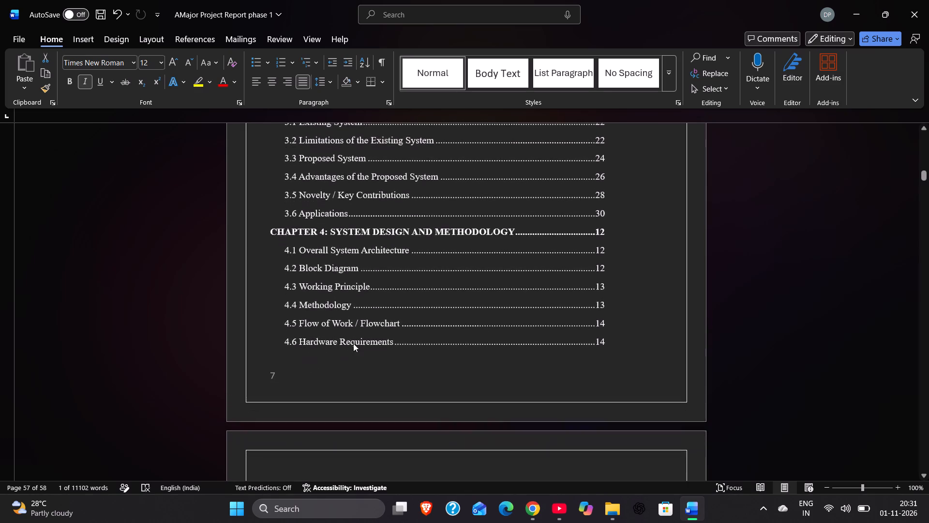
scroll(353, 343, down, 2)
scroll(353, 343, up, 1)
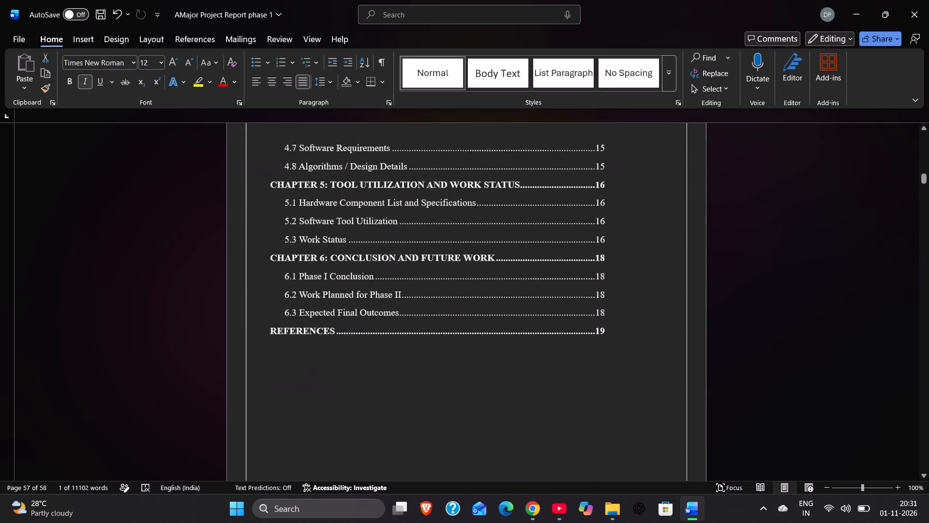
scroll(353, 343, up, 3)
scroll(353, 343, down, 1)
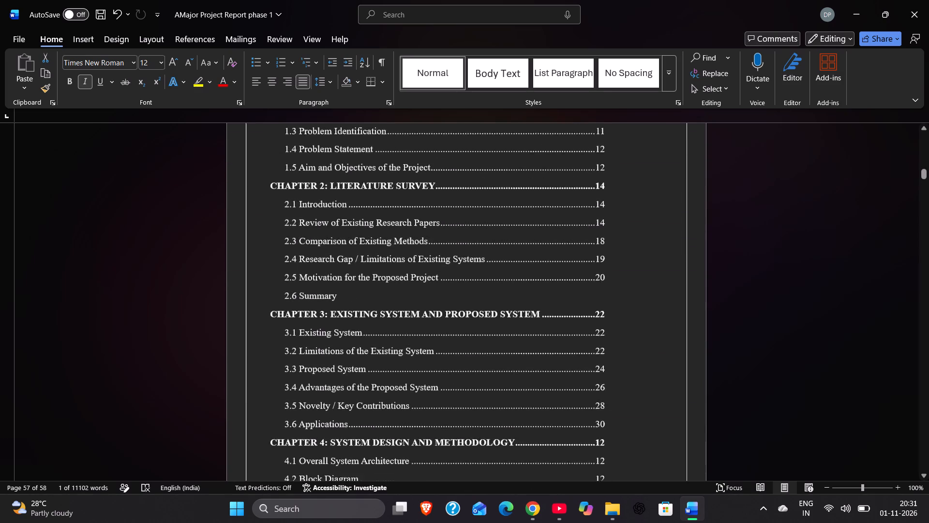
scroll(353, 343, down, 2)
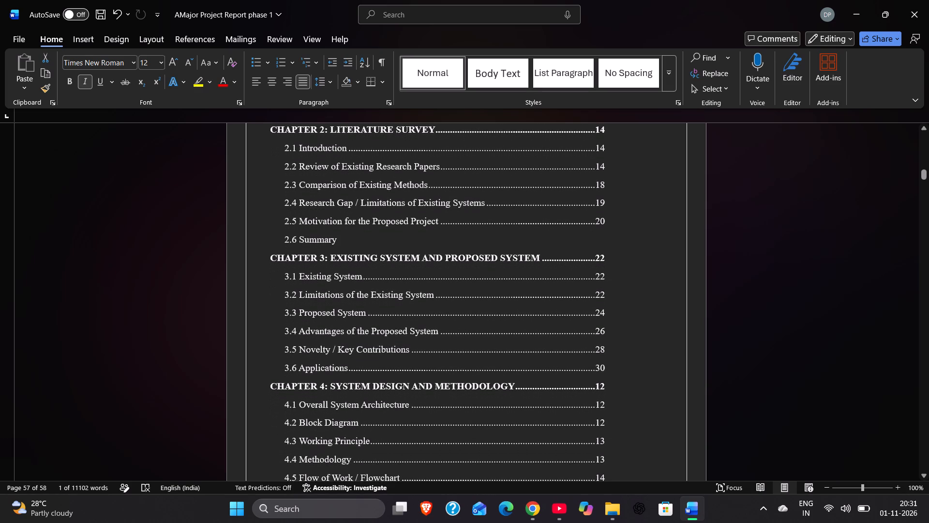
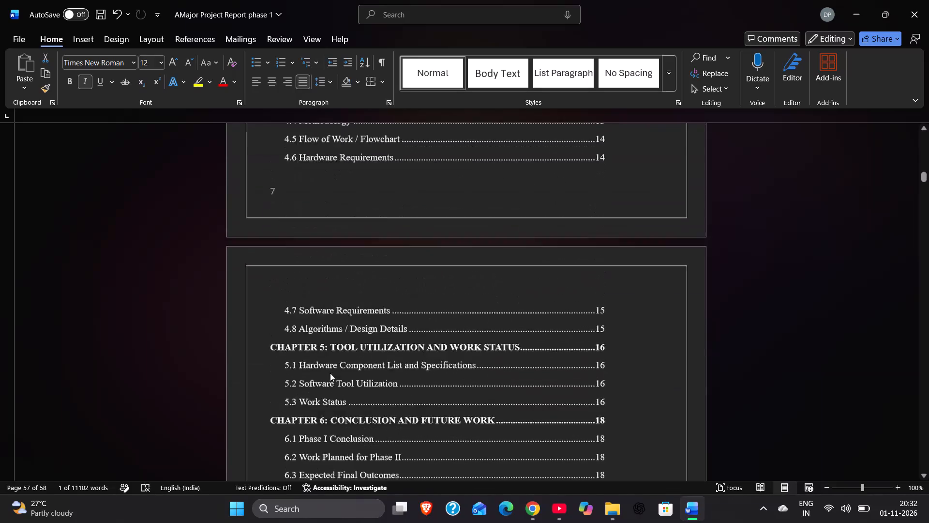
Check the List of Contents entries for Chapters 2 to 6 against the Chapter 3 summary and Chapter 4 pages.
scroll(330, 373, up, 1)
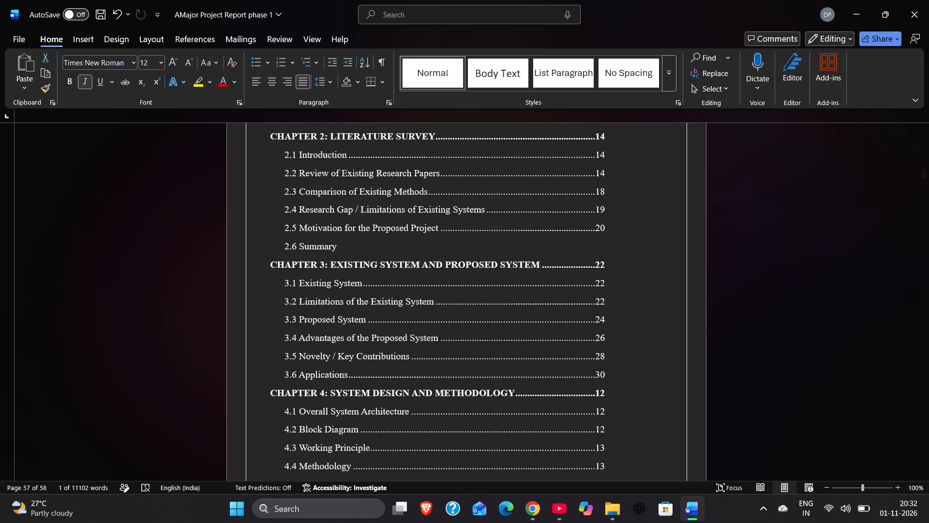
scroll(330, 373, down, 19)
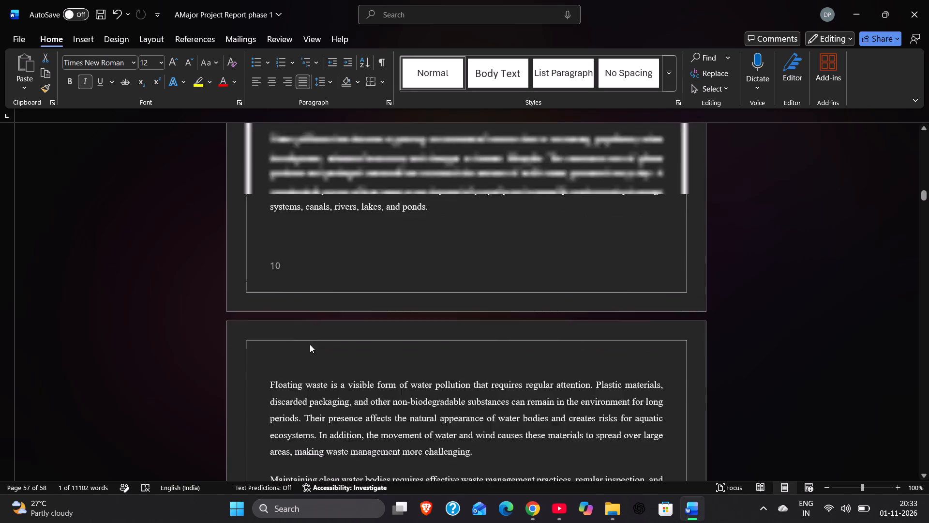
scroll(310, 344, down, 20)
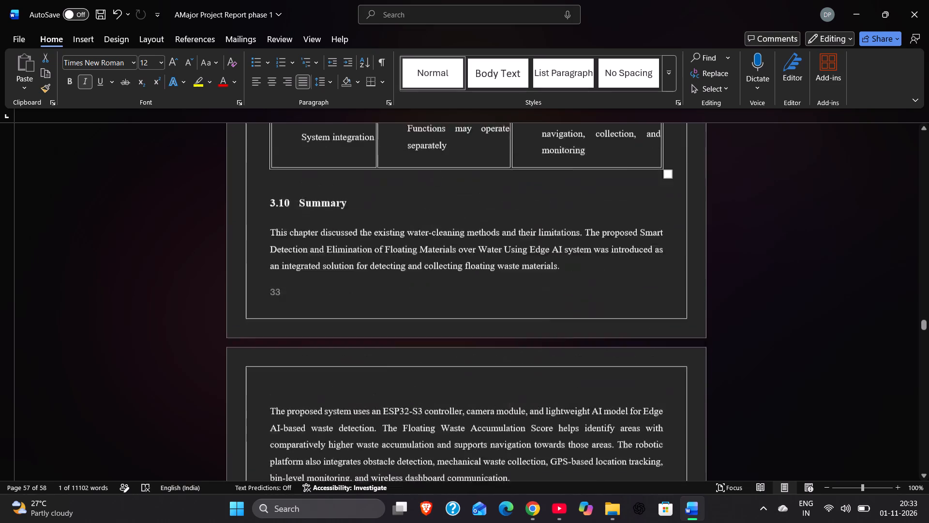
scroll(310, 344, down, 2)
scroll(310, 344, up, 2)
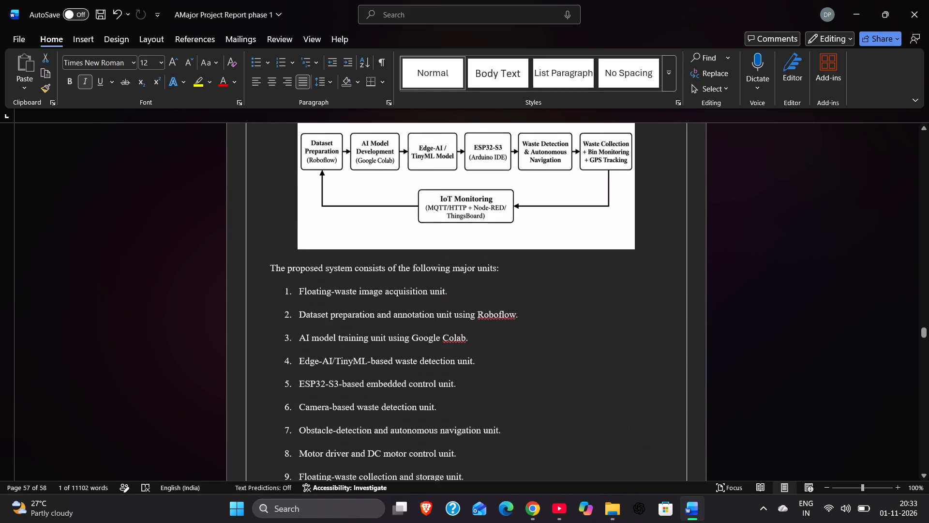
Look back through the body pages from the Chapter 4 opening to section 3.2.2, checking Chapter 3 section headings and page numbers.
scroll(310, 344, up, 3)
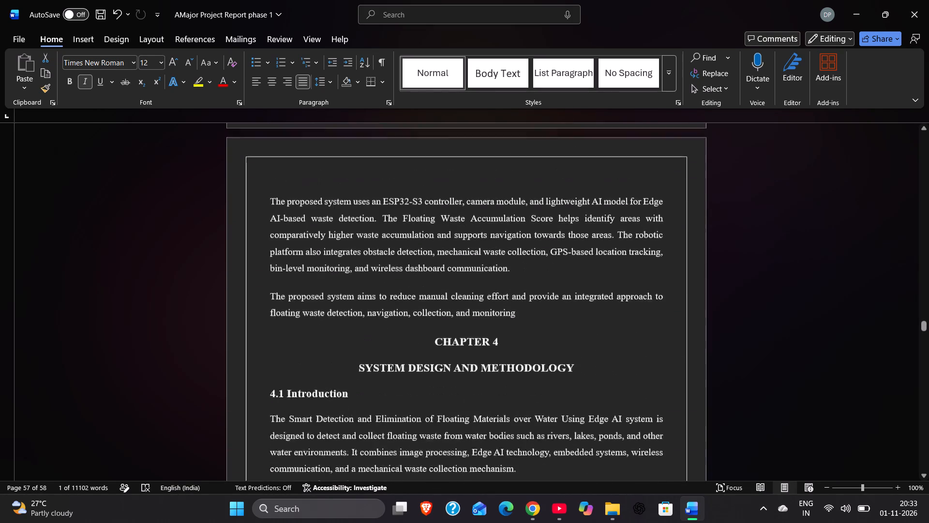
scroll(310, 344, up, 3)
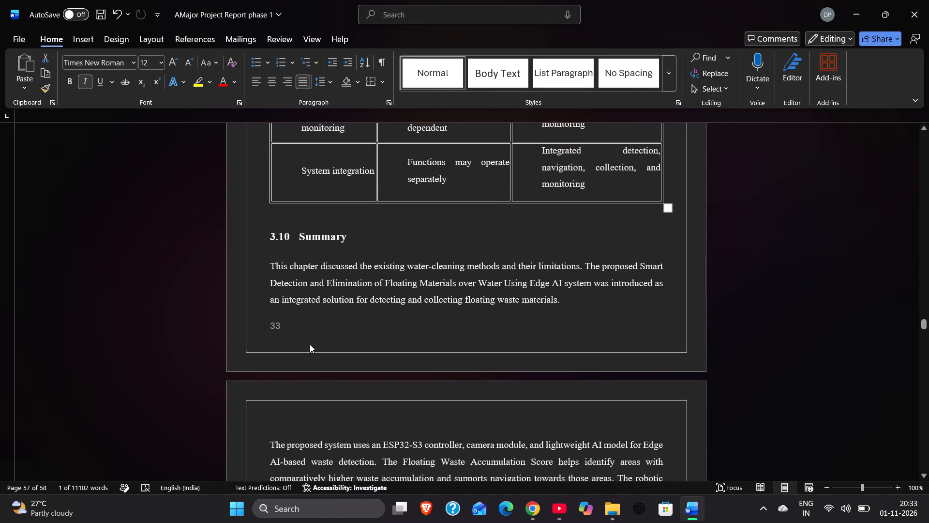
scroll(310, 344, up, 4)
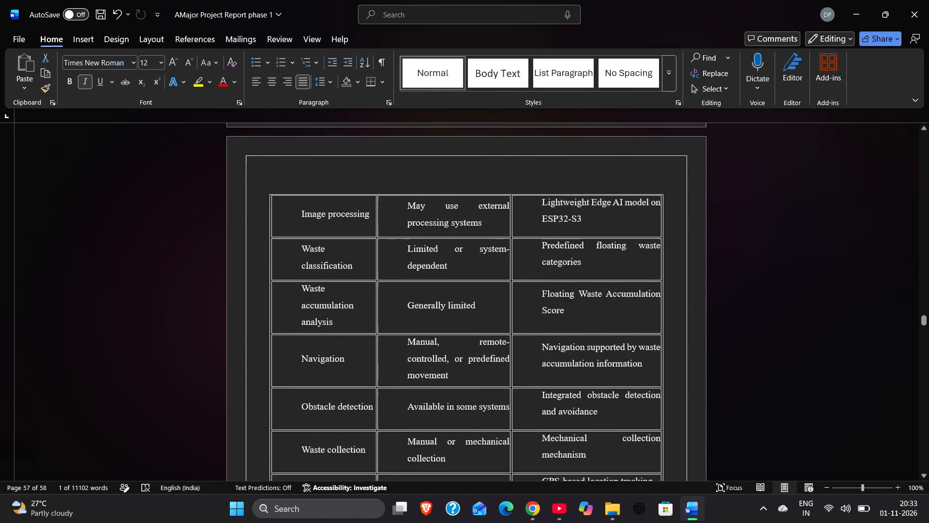
scroll(310, 344, up, 7)
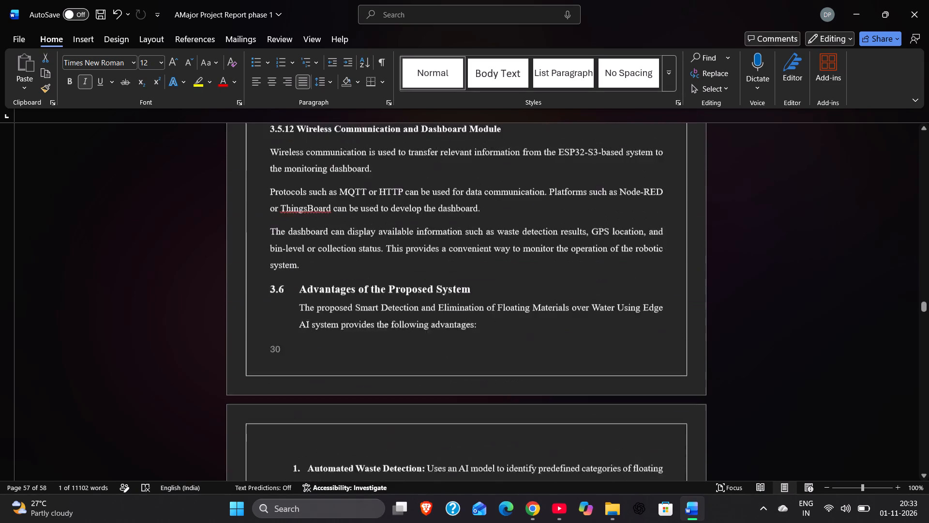
scroll(310, 344, up, 2)
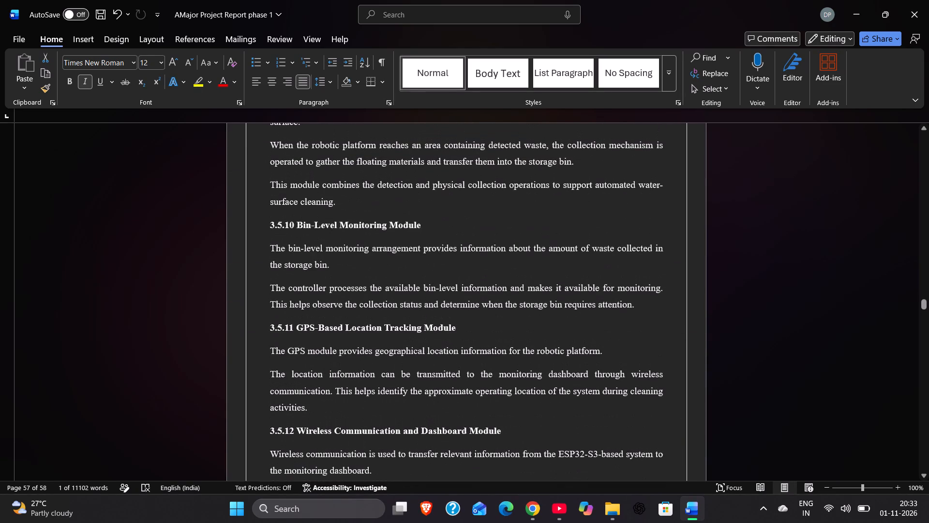
scroll(310, 344, up, 5)
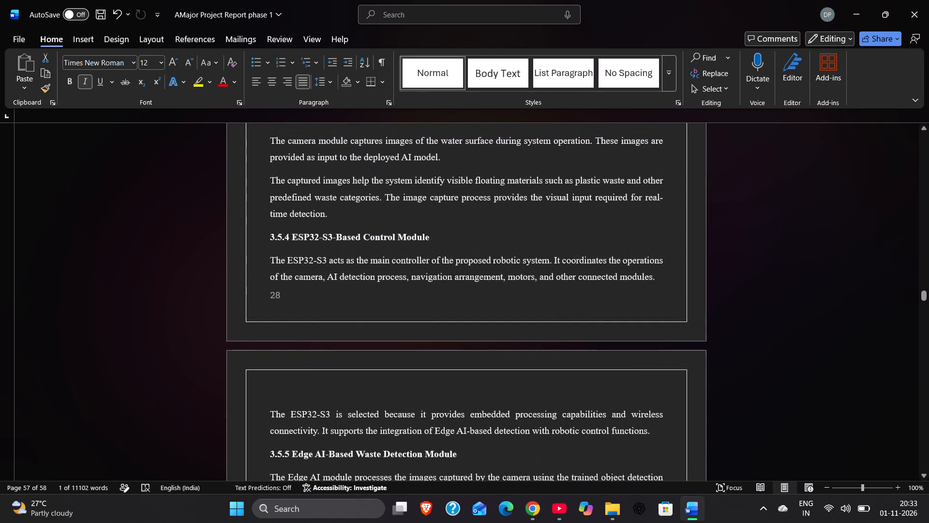
scroll(310, 344, up, 11)
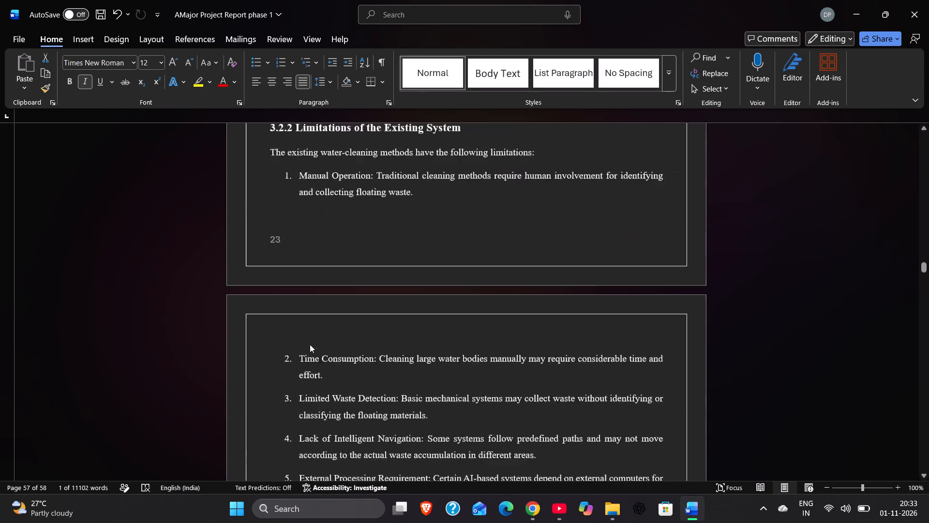
scroll(310, 344, up, 1)
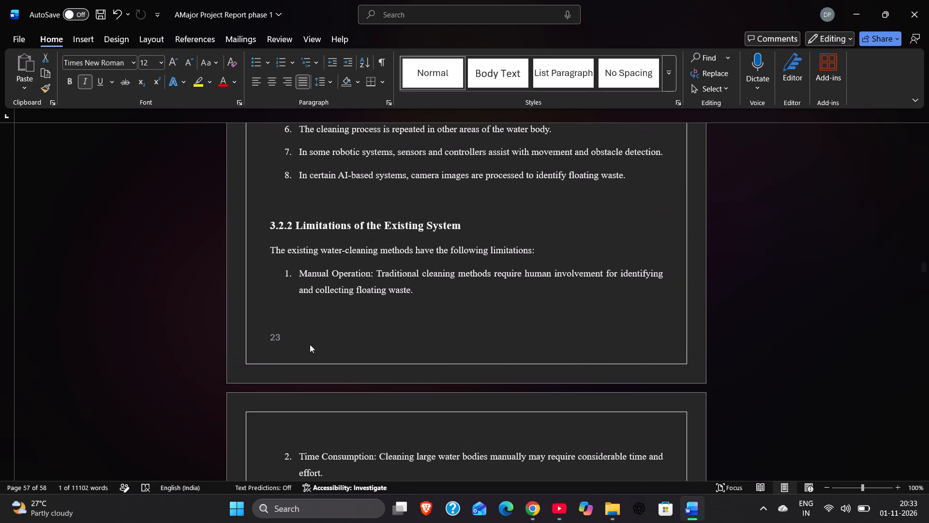
Check the headings and page numbers of the body sections from 3.2.2 Limitations of the Existing System through 3.4 System Architecture Overview.
scroll(310, 344, down, 4)
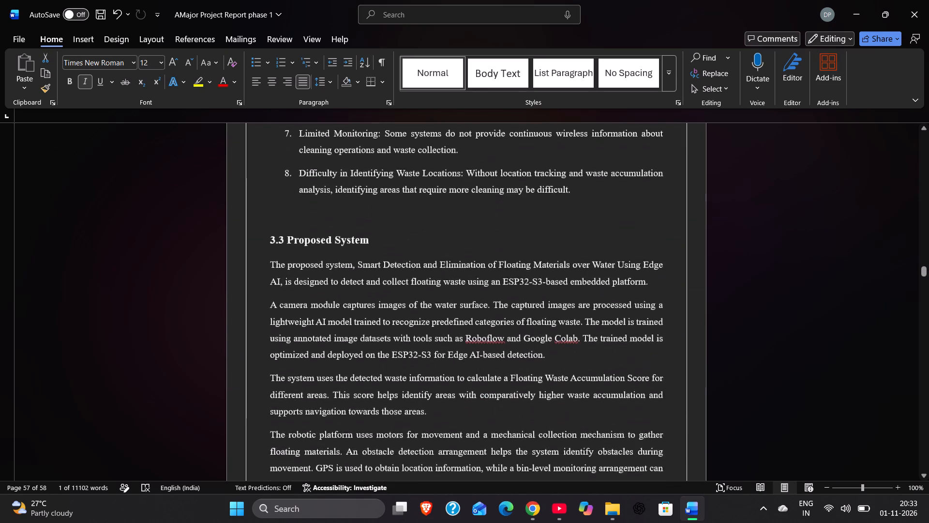
scroll(310, 344, down, 2)
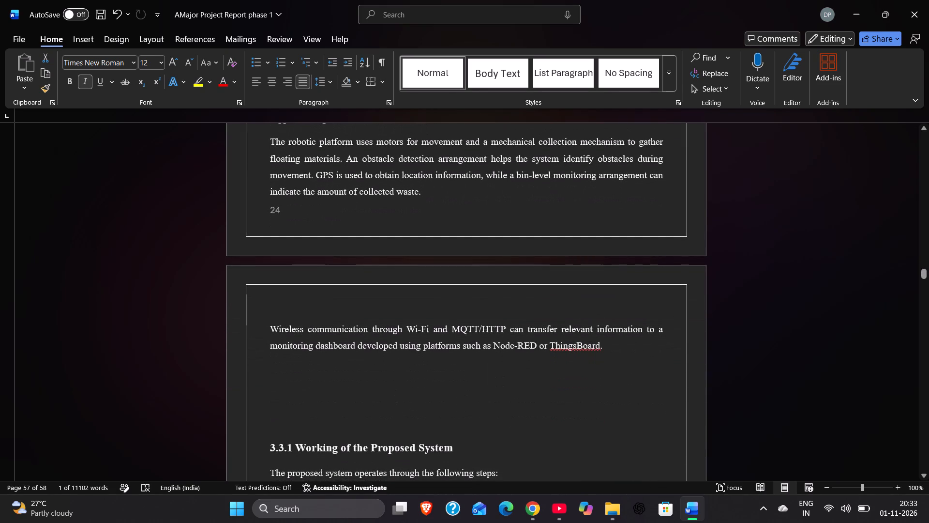
scroll(310, 344, down, 3)
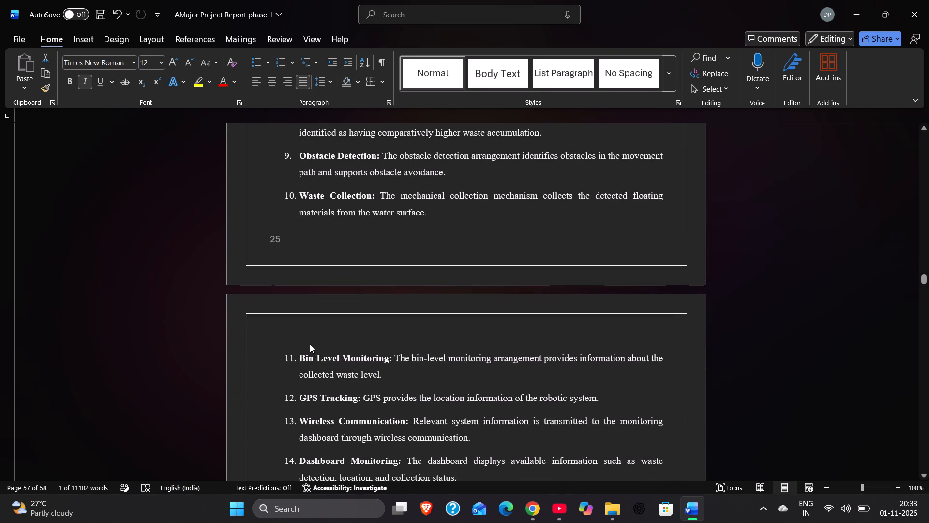
scroll(310, 344, down, 2)
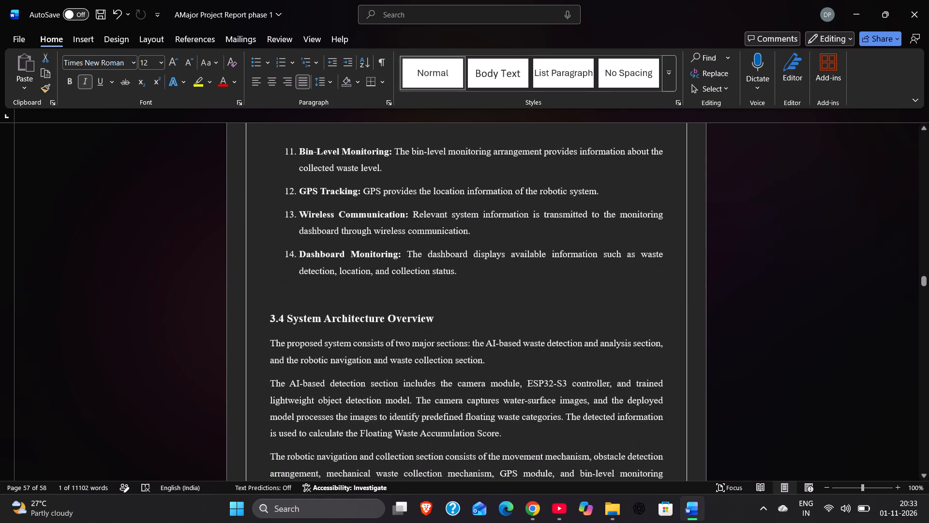
scroll(310, 344, down, 1)
Look back through the Chapter 2 body pages, from the chapter summary and research gap to the reviewed papers, checking their page numbers.
scroll(310, 344, up, 13)
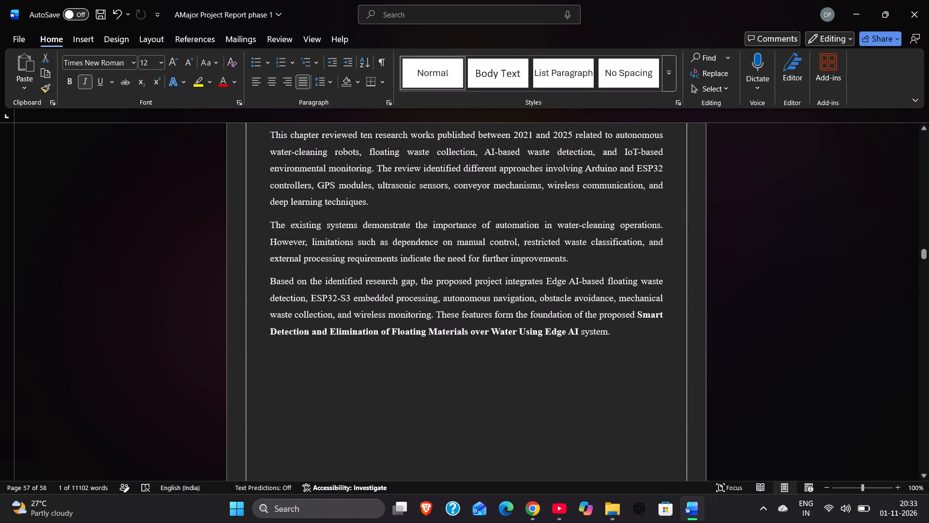
scroll(310, 344, up, 6)
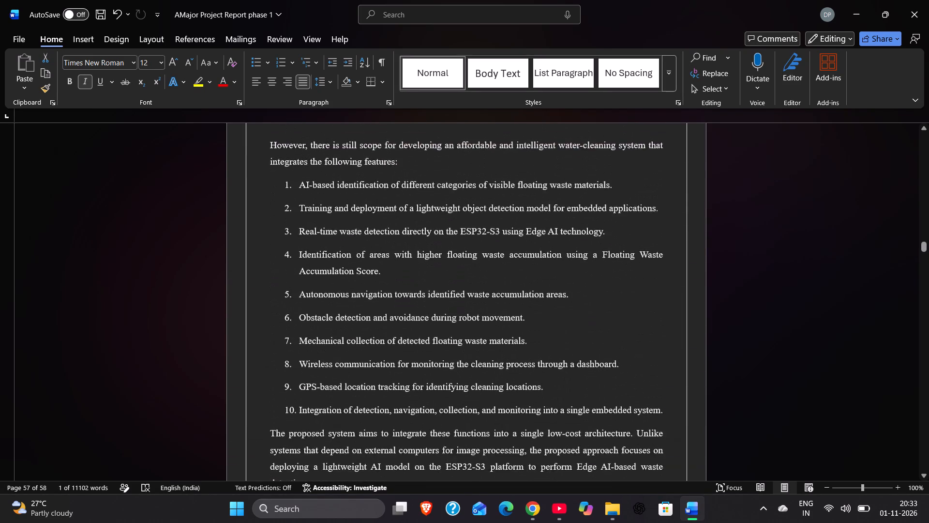
scroll(310, 344, up, 3)
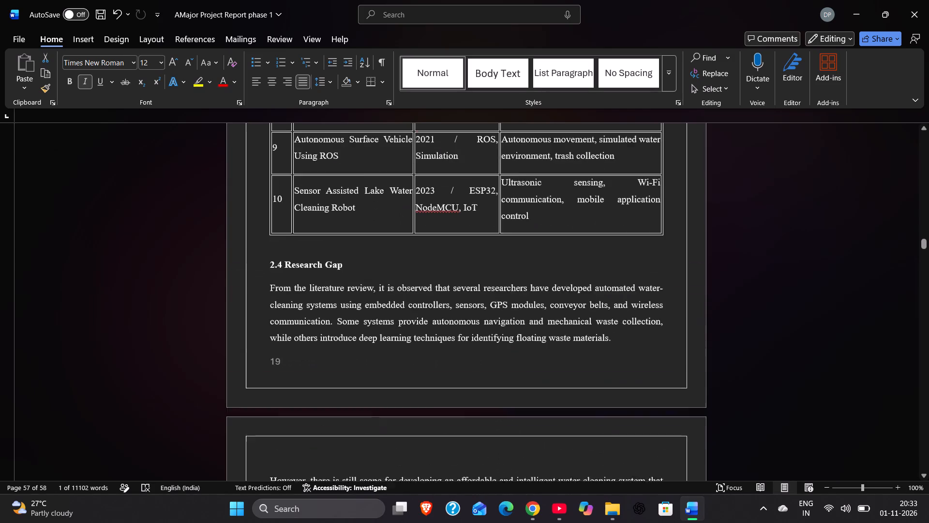
scroll(310, 344, up, 6)
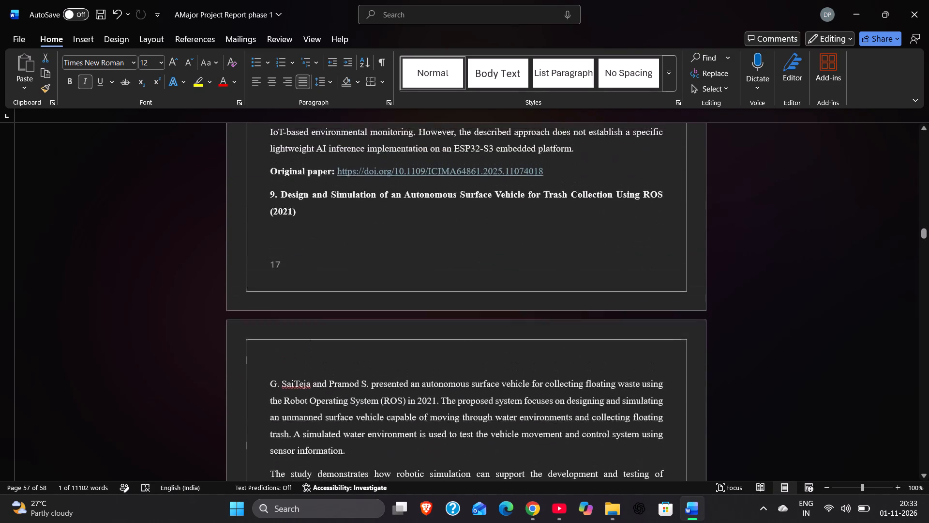
scroll(310, 344, up, 10)
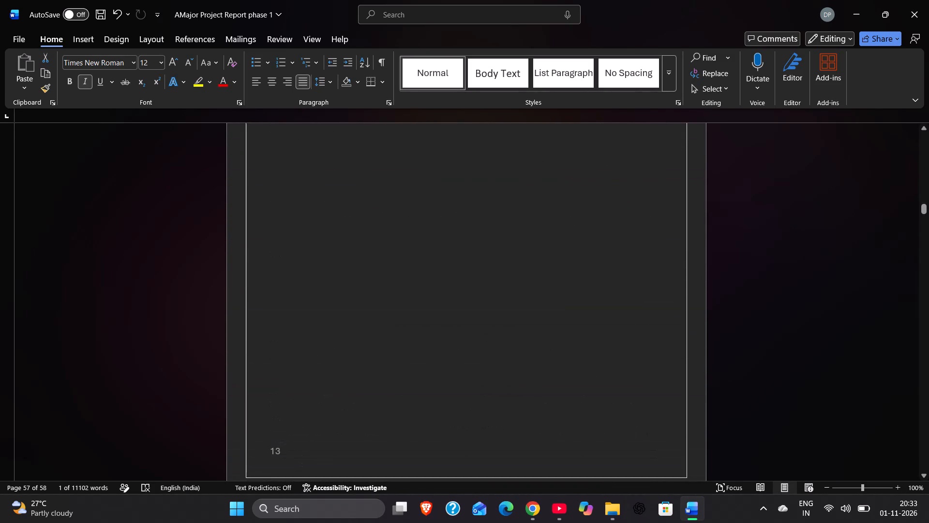
Review the List of Contents entries and page numbers for Chapters 2 and 3 and the start of Chapter 4.
scroll(310, 344, up, 8)
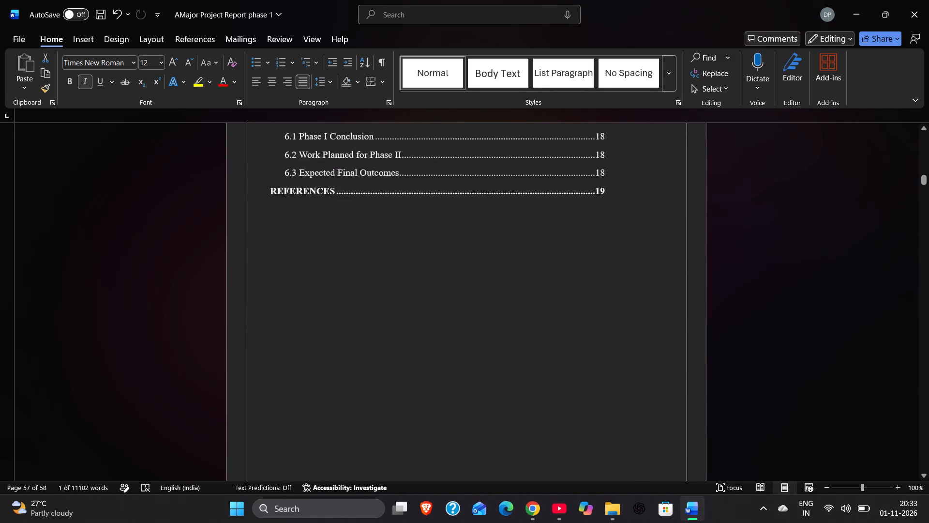
scroll(310, 344, up, 1)
scroll(310, 344, down, 3)
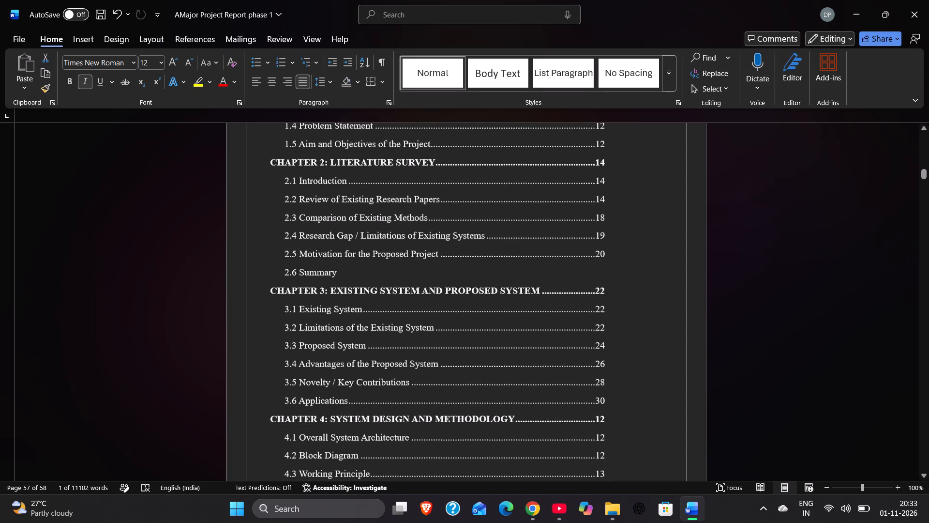
scroll(310, 344, down, 1)
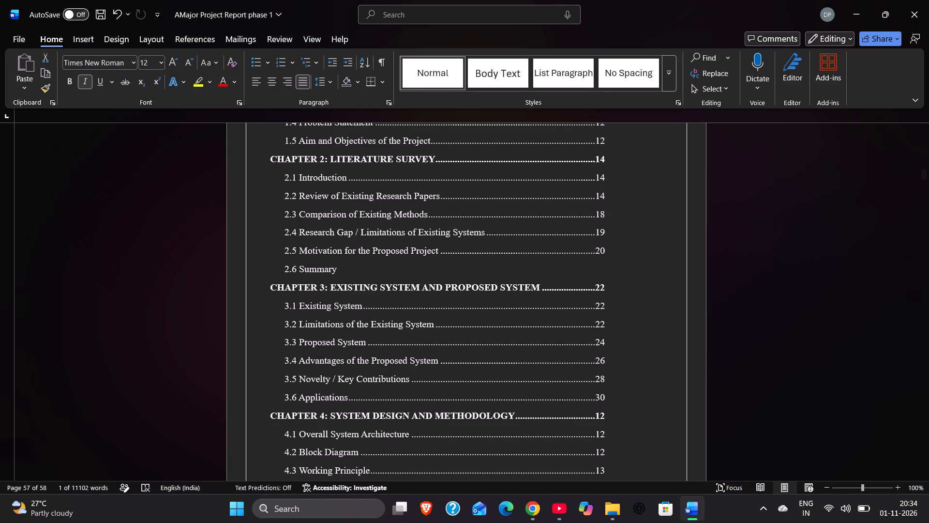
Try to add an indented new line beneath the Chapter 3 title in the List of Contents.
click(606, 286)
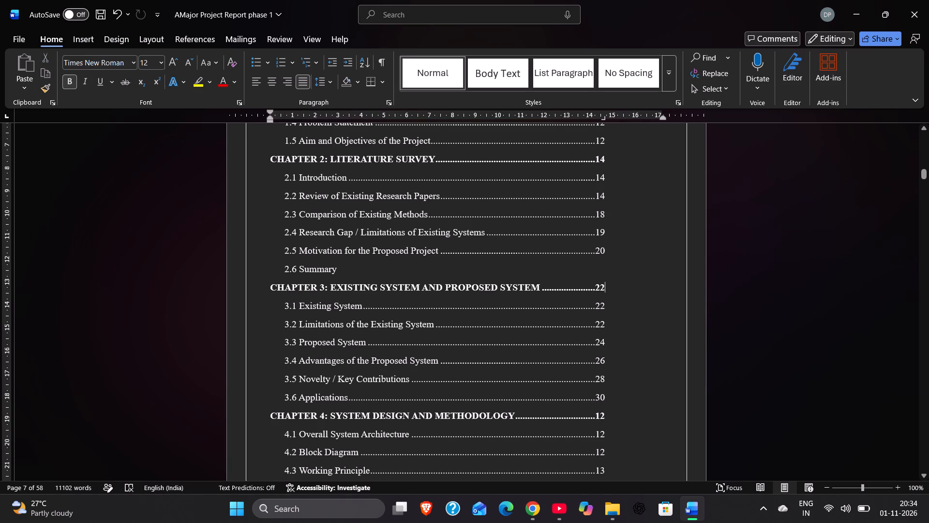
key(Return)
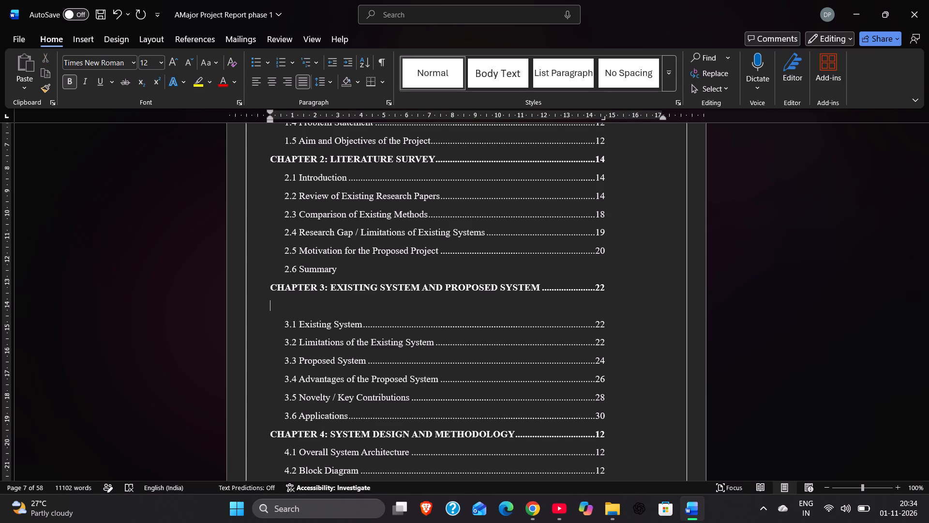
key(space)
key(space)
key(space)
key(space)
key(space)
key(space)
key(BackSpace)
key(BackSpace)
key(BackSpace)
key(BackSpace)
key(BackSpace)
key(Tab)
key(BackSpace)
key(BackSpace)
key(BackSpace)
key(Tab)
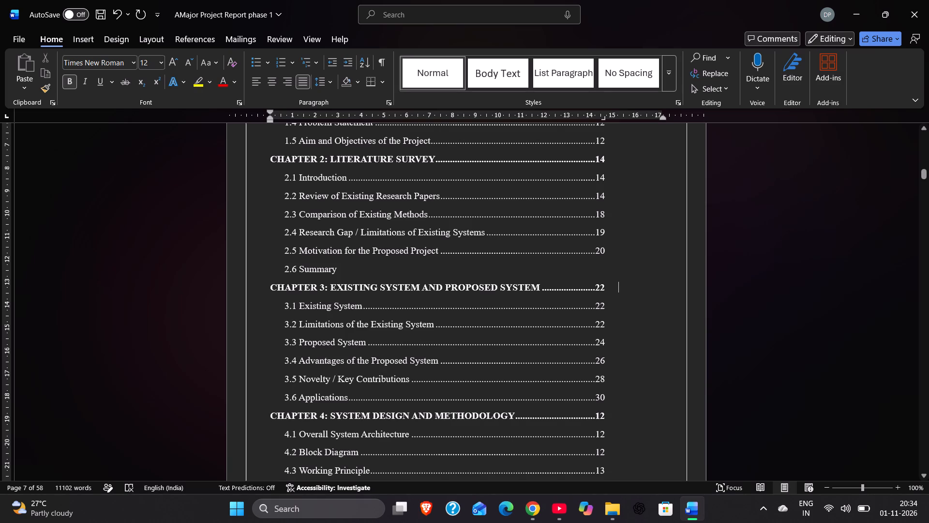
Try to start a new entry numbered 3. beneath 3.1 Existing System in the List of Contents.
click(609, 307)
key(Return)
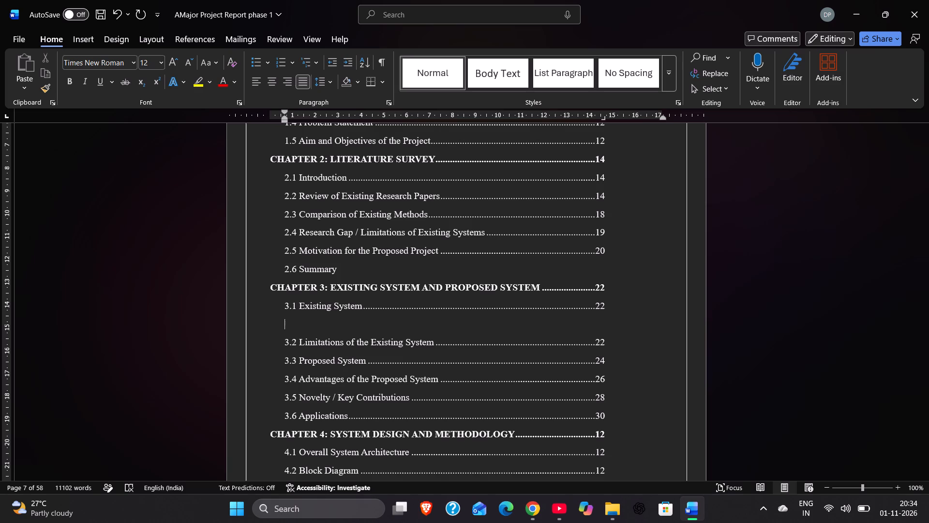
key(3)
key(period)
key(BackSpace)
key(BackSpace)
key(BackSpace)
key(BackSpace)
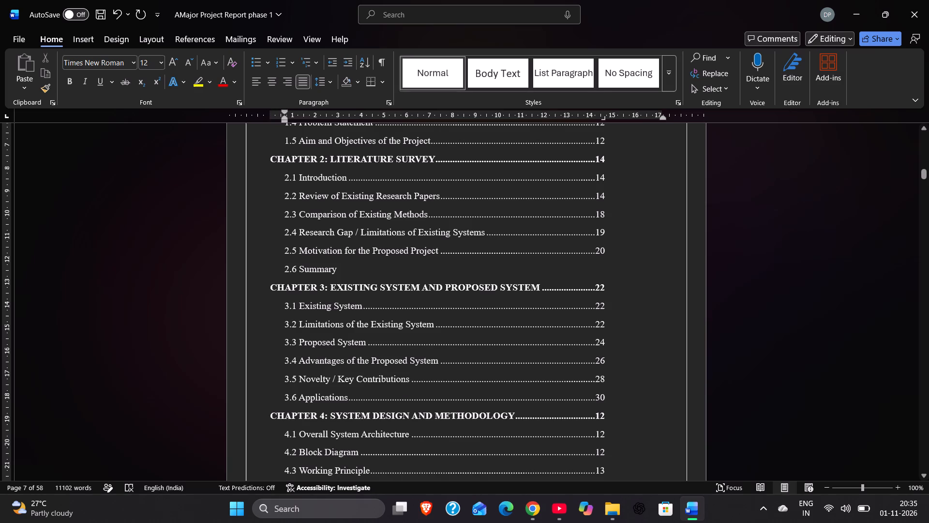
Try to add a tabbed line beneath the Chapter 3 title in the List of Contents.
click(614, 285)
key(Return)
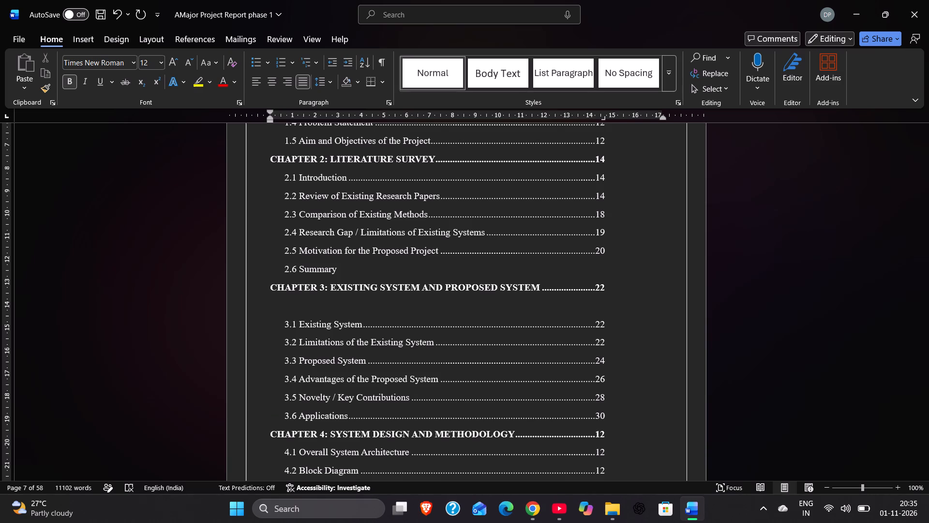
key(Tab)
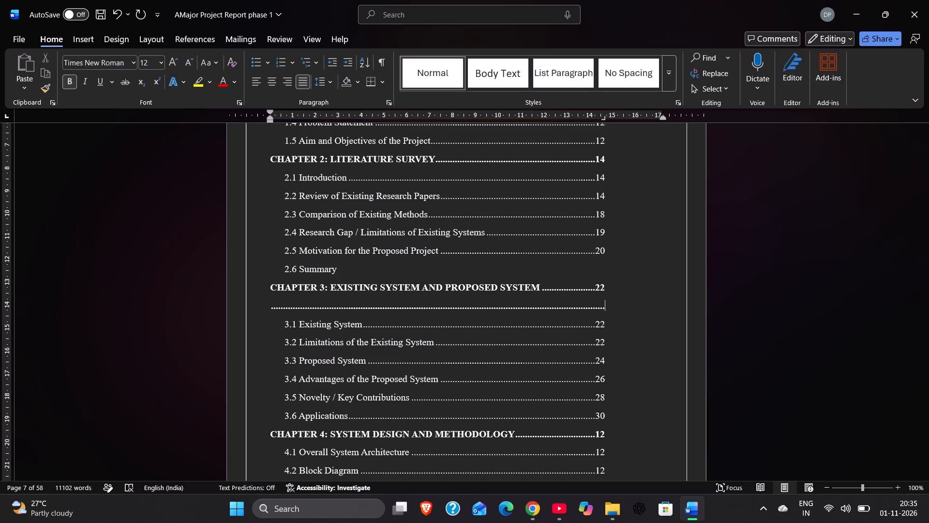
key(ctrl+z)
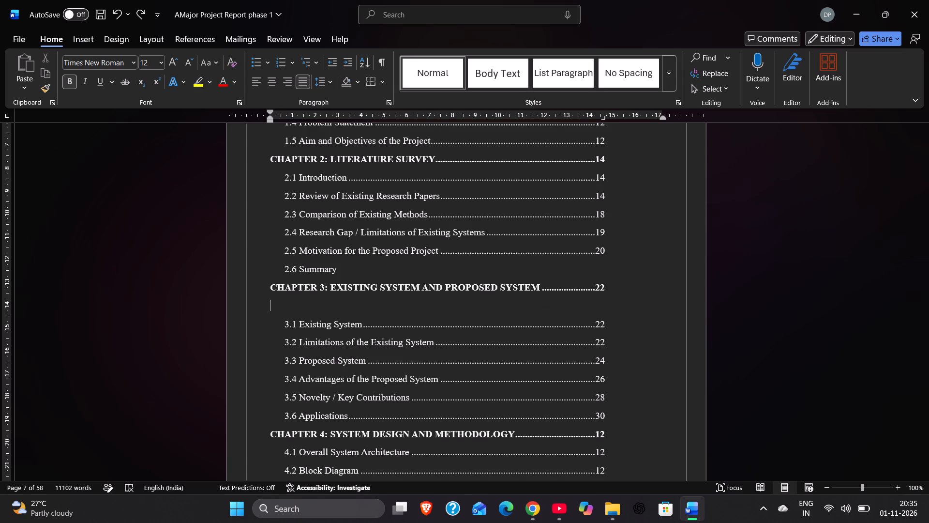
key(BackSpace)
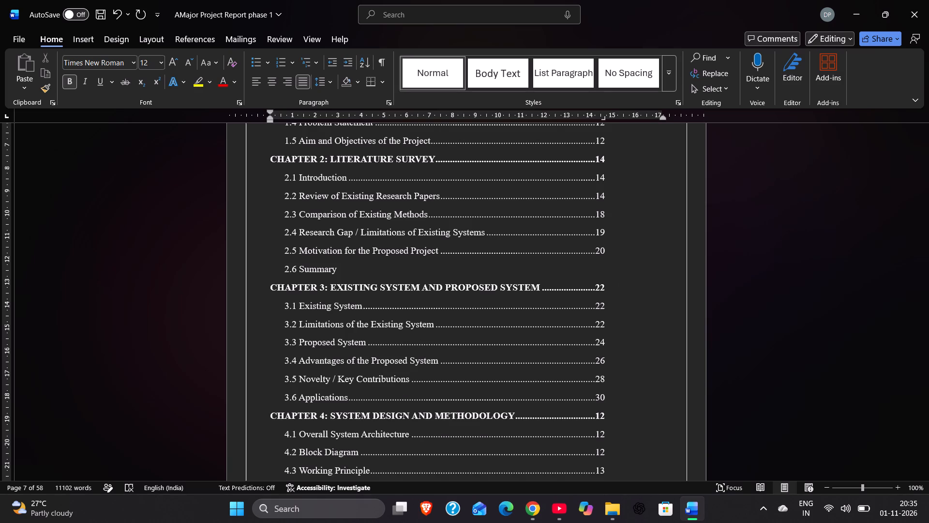
Insert a blank line between the Chapter 3 title and 3.1 Existing System in the List of Contents.
key(Return)
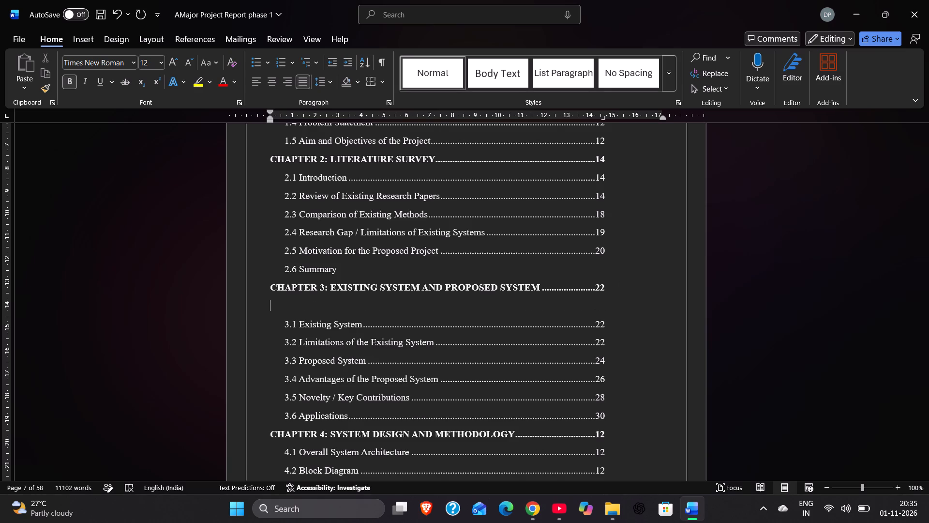
key(Down)
key(Up)
key(Tab)
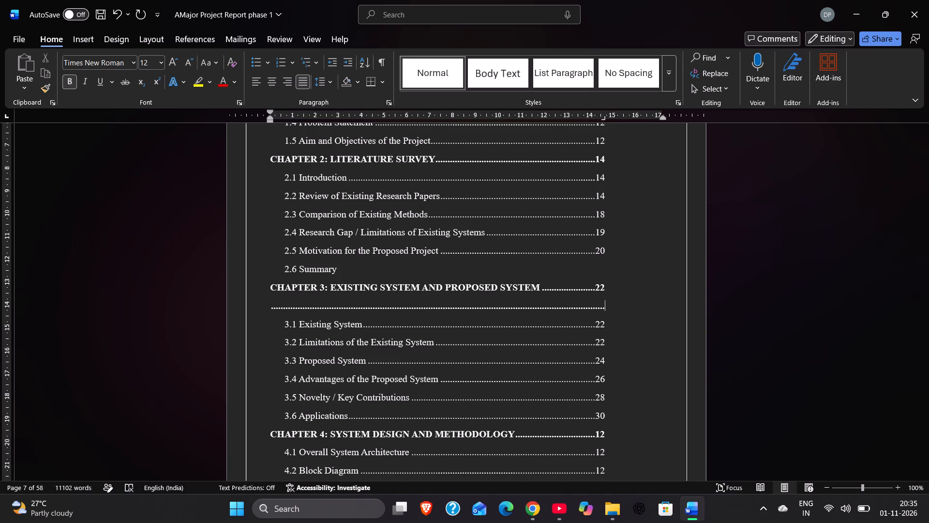
key(ctrl+z)
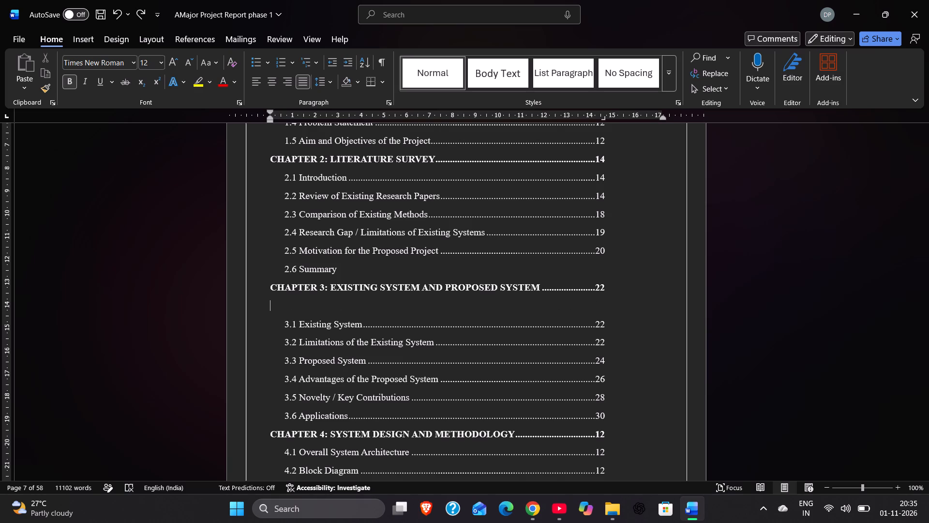
key(Right)
key(Up)
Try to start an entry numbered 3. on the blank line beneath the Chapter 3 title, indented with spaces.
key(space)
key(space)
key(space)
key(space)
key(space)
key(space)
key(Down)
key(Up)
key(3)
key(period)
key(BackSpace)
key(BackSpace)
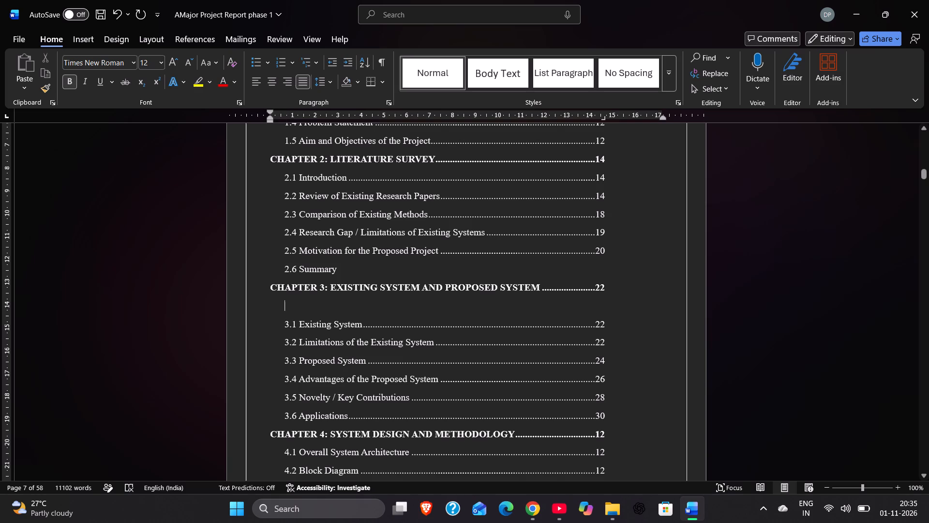
Copy the 3.1 Existing System entry with its page number onto the line beneath the Chapter 3 title, removing the leftover blank line.
click(285, 323)
drag(285, 323, 491, 316)
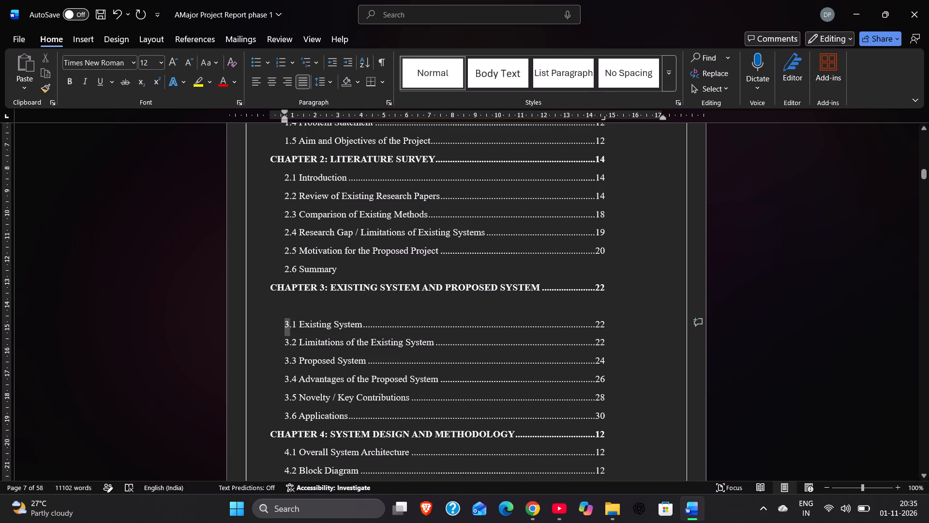
drag(491, 316, 608, 324)
key(ctrl+c)
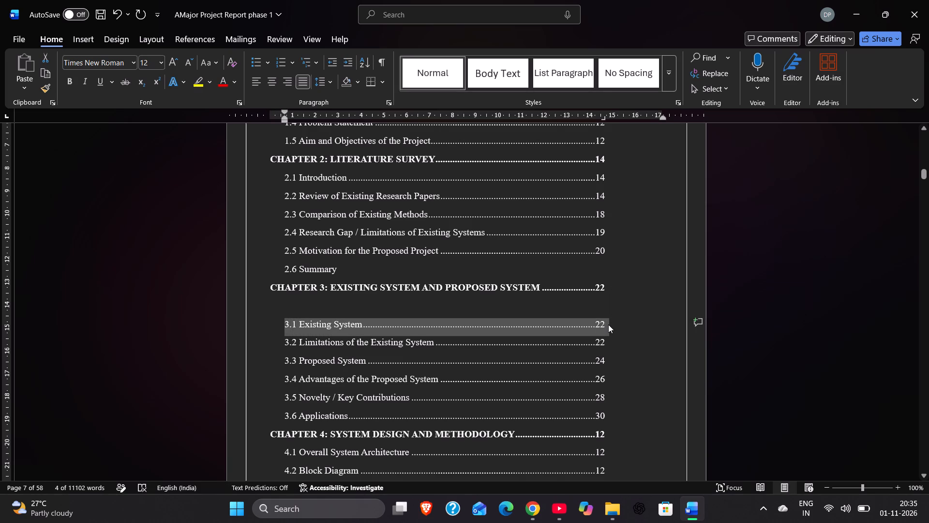
click(288, 305)
key(ctrl+v)
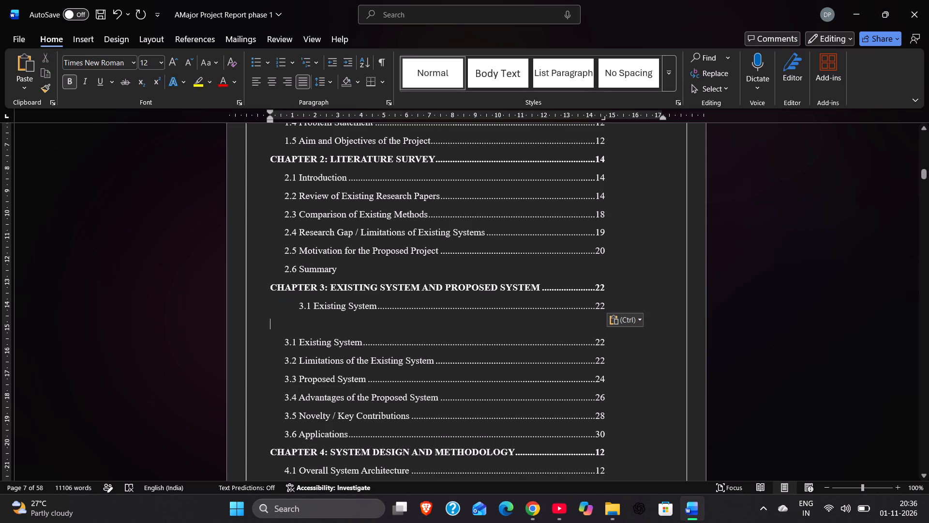
key(BackSpace)
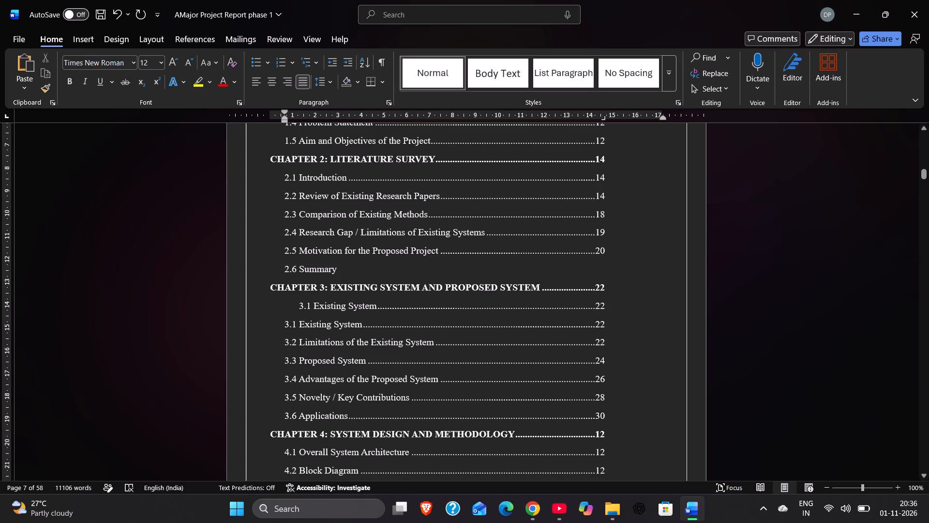
Remove the extra leading spaces from the copied 3.1 Existing System entry to align it with the other Chapter 3 entries.
click(298, 305)
key(BackSpace)
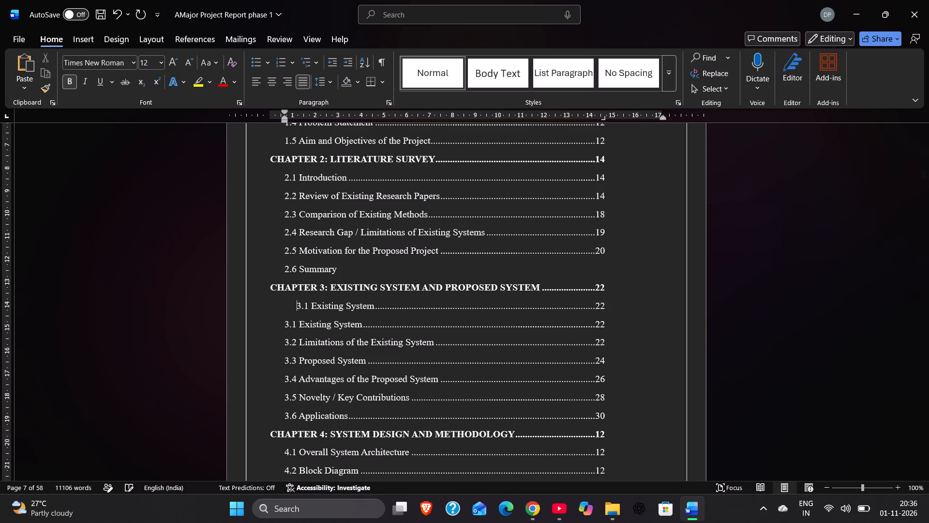
key(BackSpace)
key(BackSpace)
key(BackSpace)
key(BackSpace)
key(BackSpace)
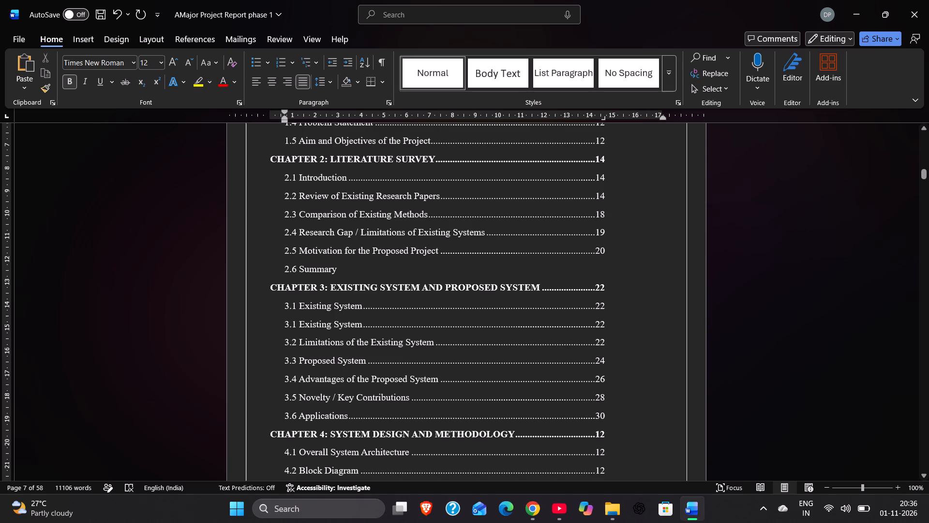
Replace the title of the first 3.1 entry beneath the Chapter 3 title with Introduction.
double_click(363, 307)
click(347, 301)
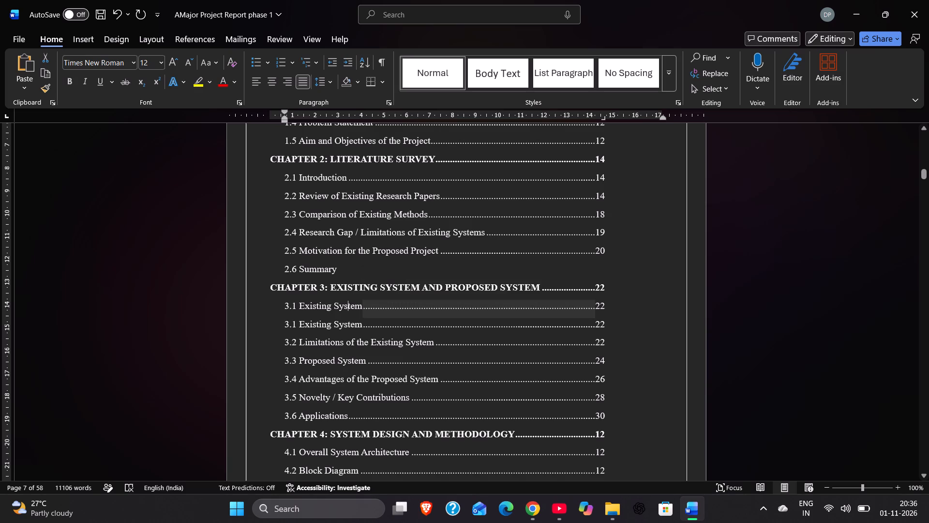
double_click(347, 301)
key(BackSpace)
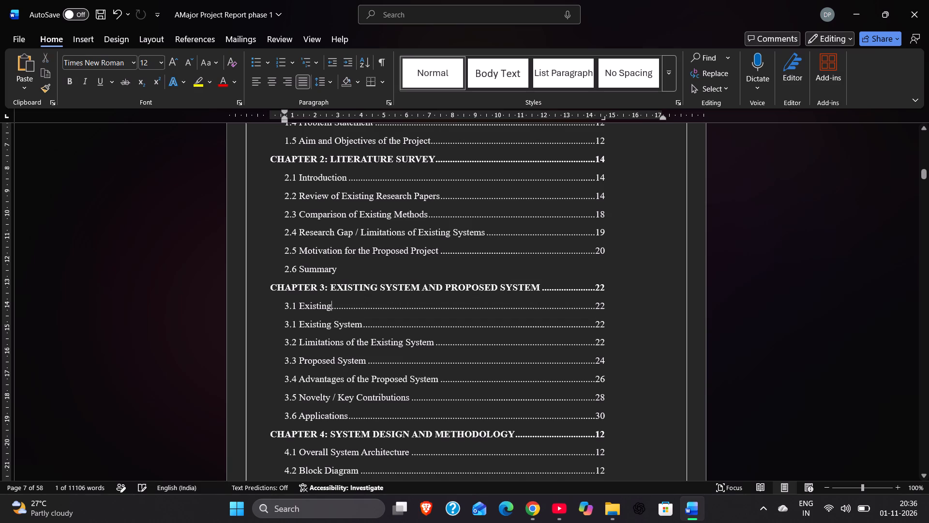
key(BackSpace)
key(BackSpace)
key(BackSpace)
key(BackSpace)
key(BackSpace)
key(BackSpace)
key(BackSpace)
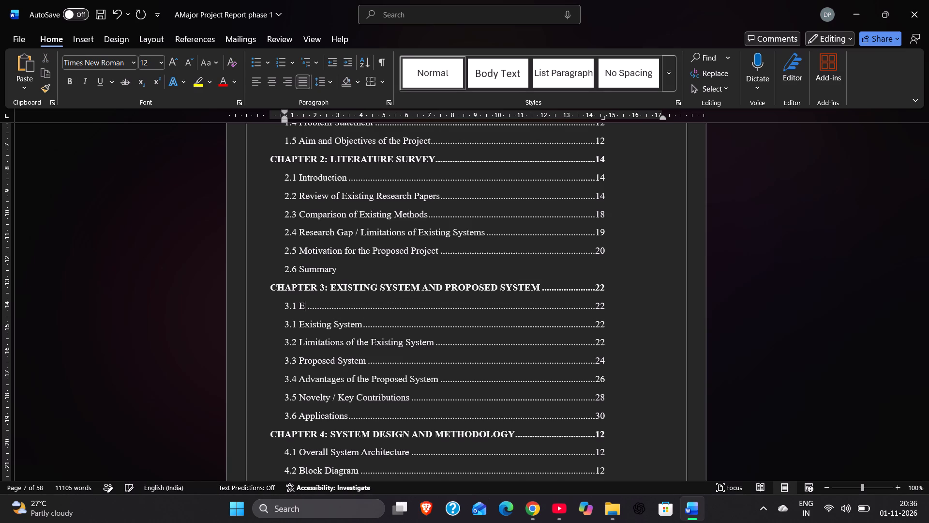
key(BackSpace)
key(shift+i)
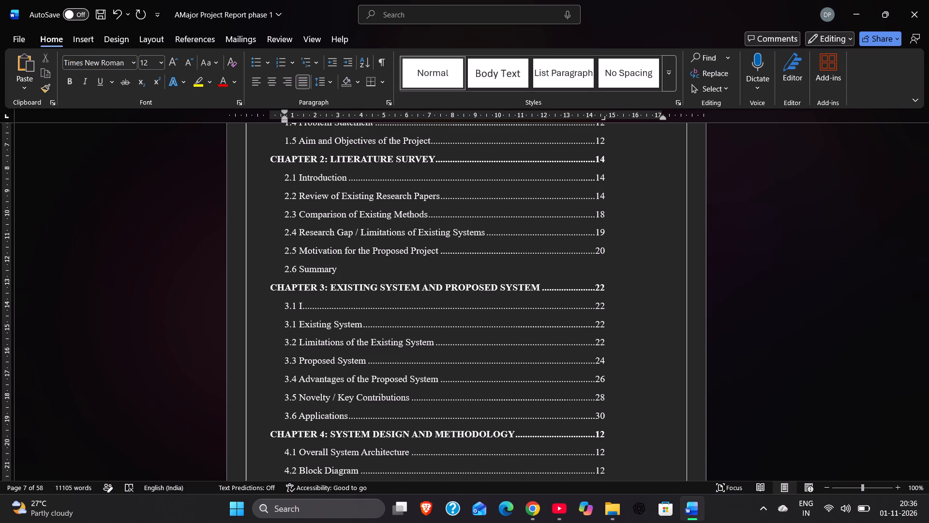
text(ntroduction)
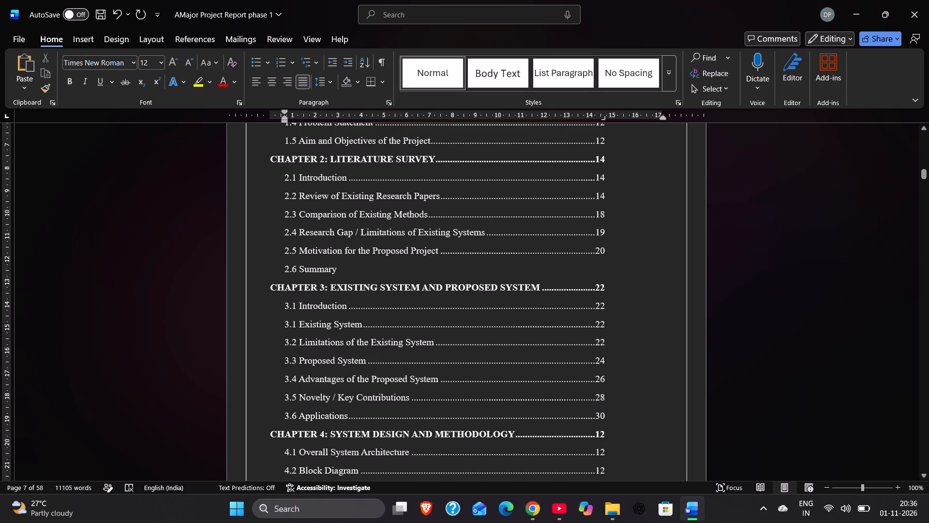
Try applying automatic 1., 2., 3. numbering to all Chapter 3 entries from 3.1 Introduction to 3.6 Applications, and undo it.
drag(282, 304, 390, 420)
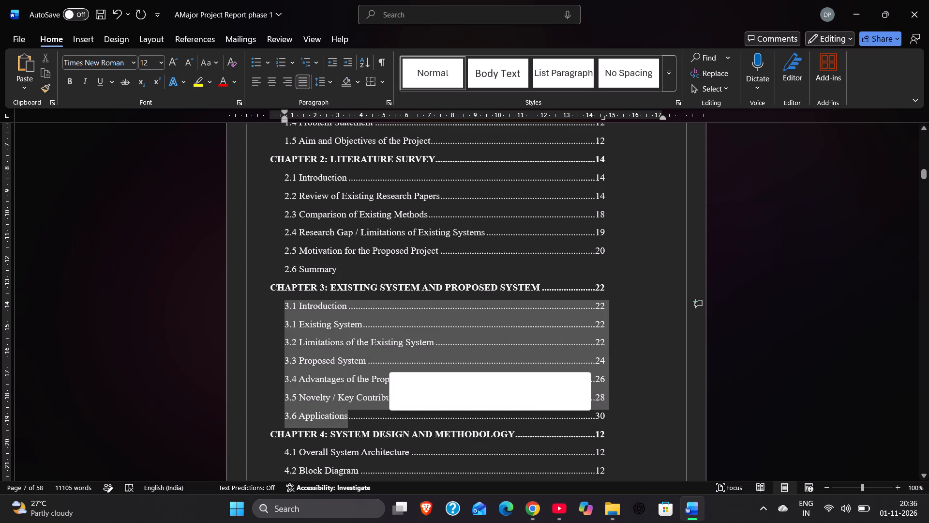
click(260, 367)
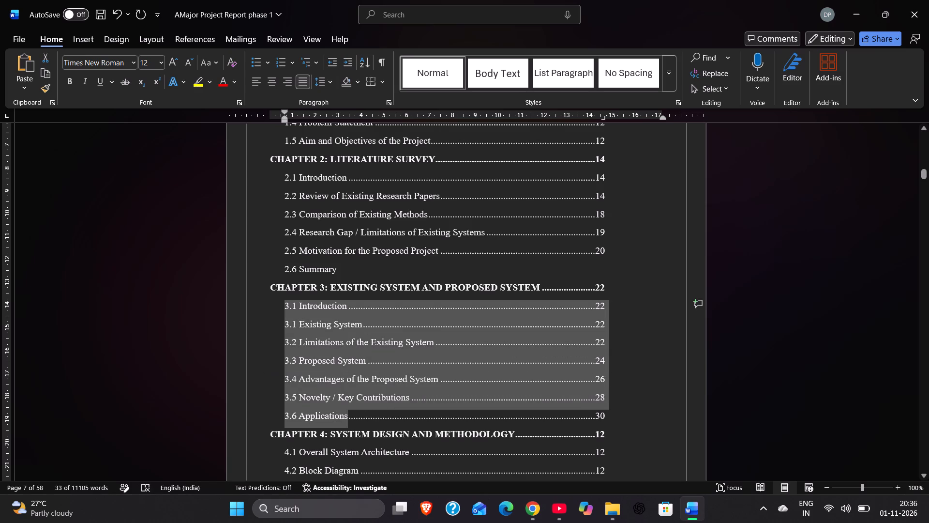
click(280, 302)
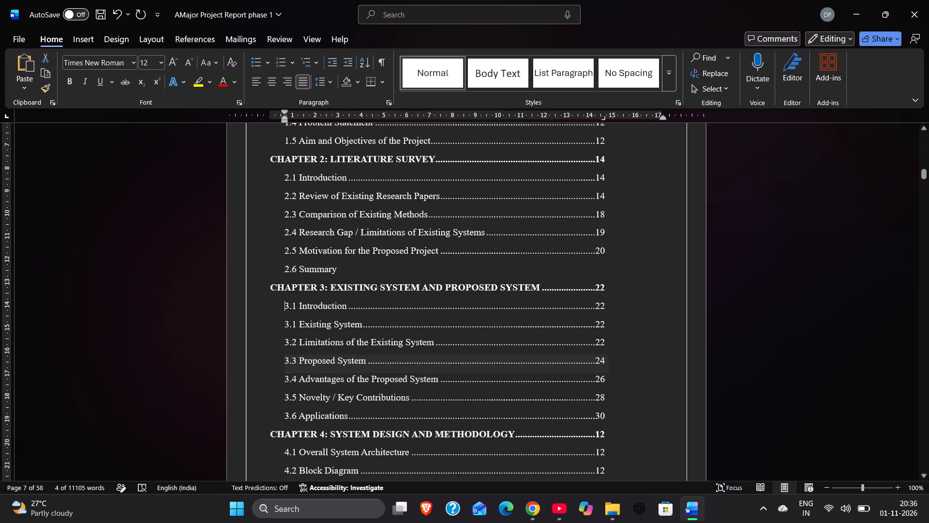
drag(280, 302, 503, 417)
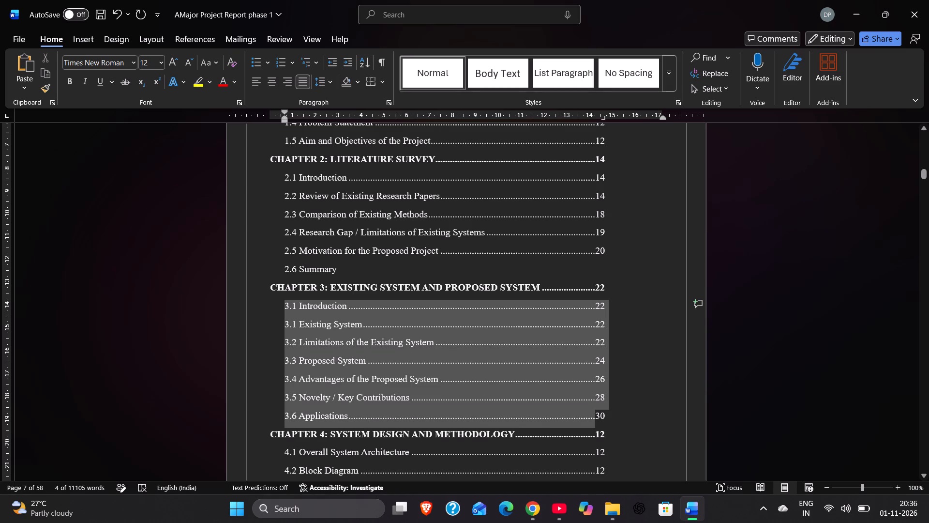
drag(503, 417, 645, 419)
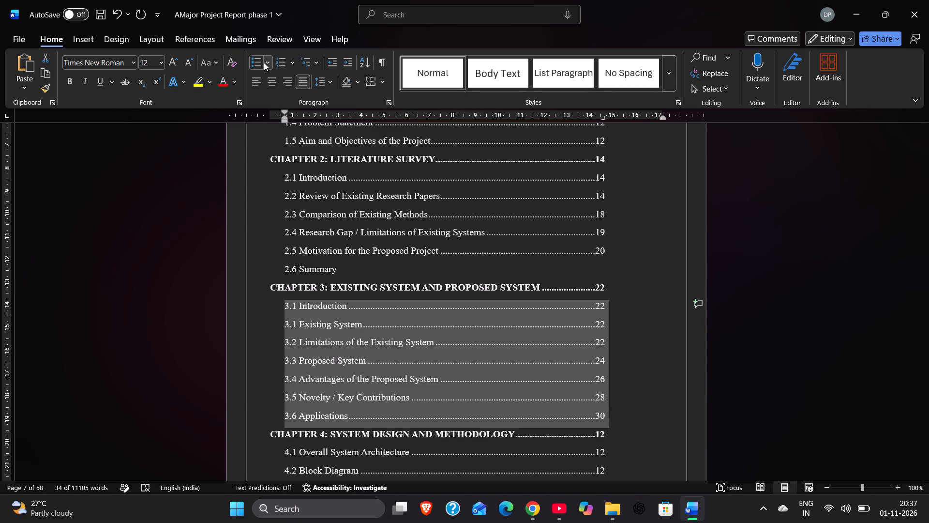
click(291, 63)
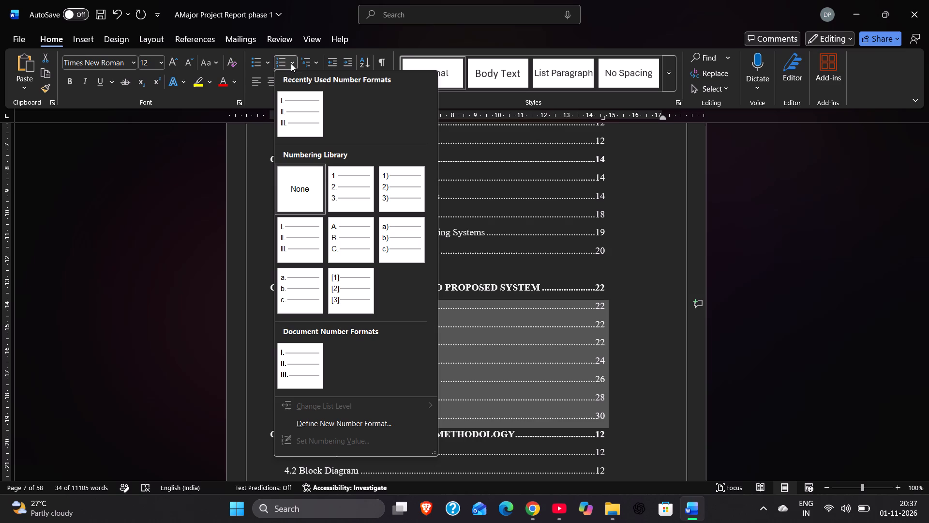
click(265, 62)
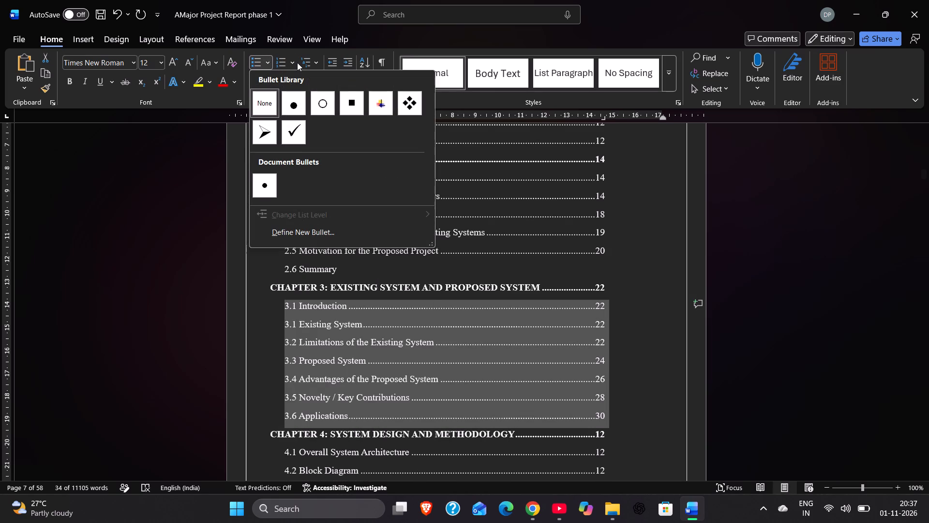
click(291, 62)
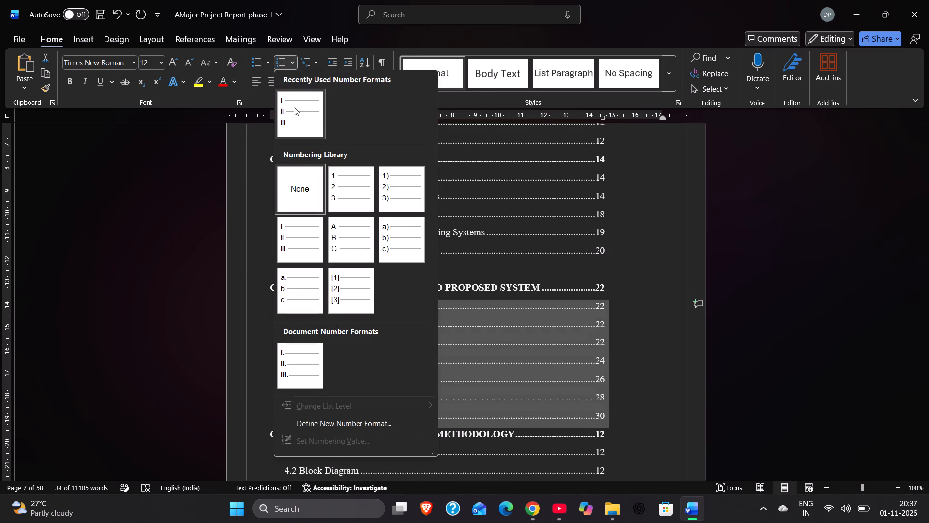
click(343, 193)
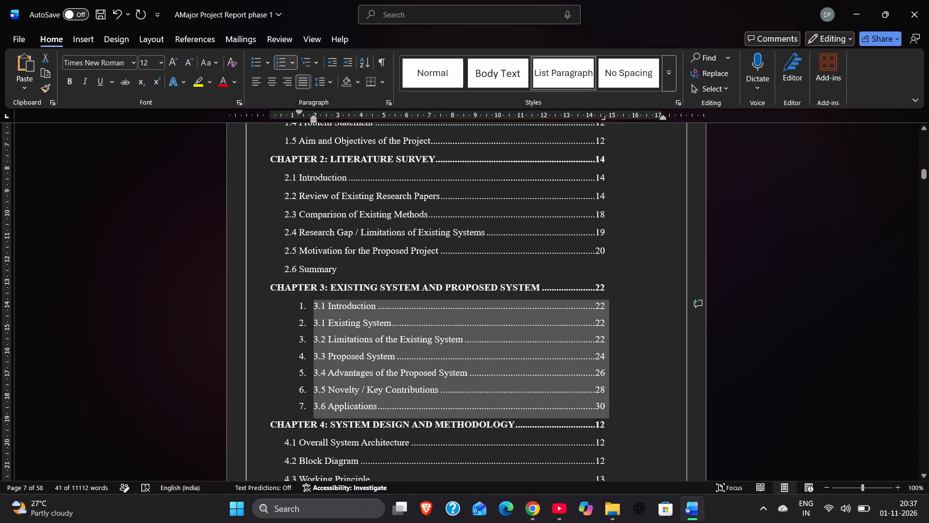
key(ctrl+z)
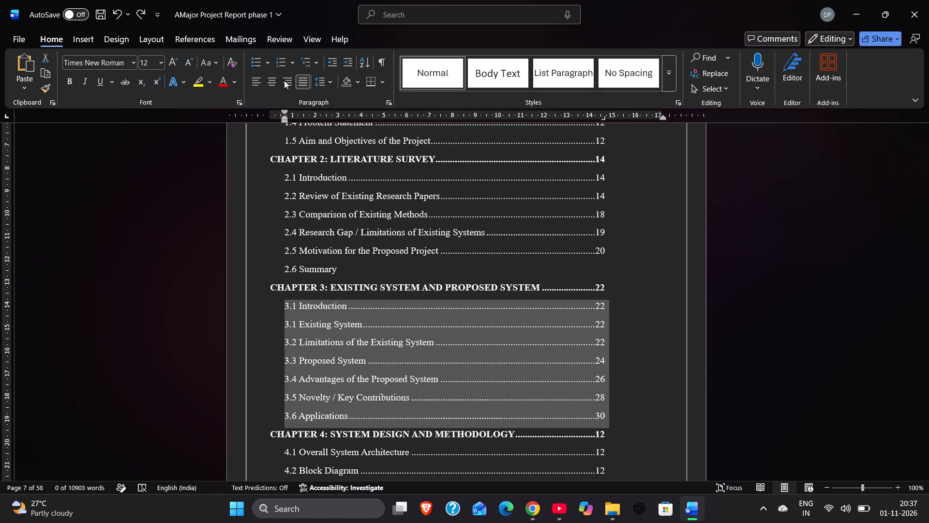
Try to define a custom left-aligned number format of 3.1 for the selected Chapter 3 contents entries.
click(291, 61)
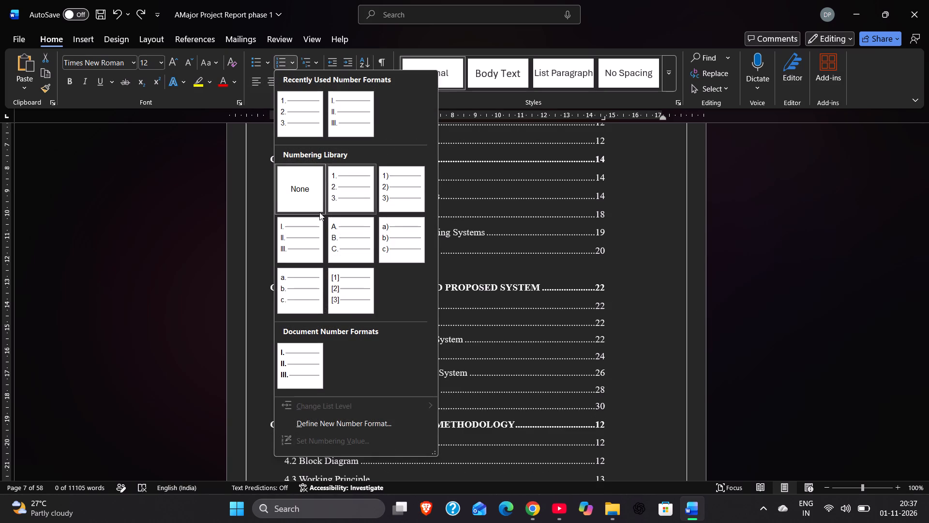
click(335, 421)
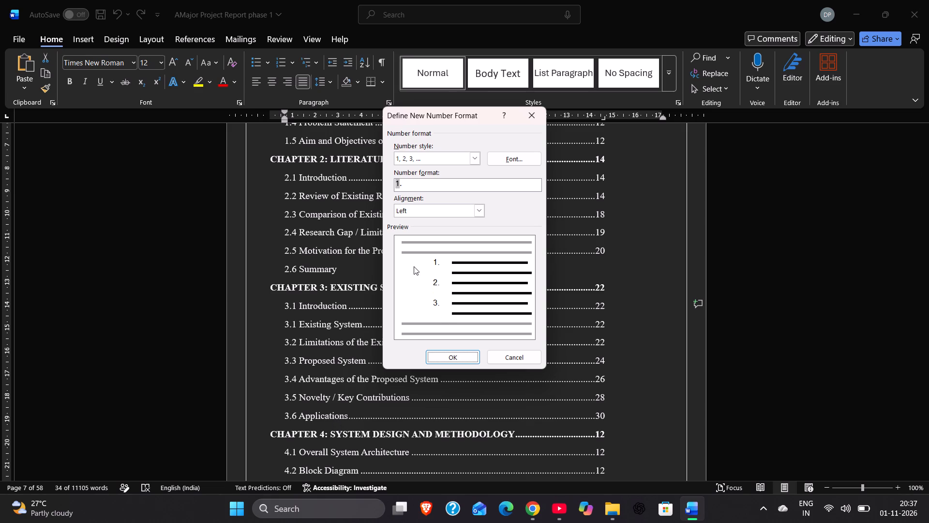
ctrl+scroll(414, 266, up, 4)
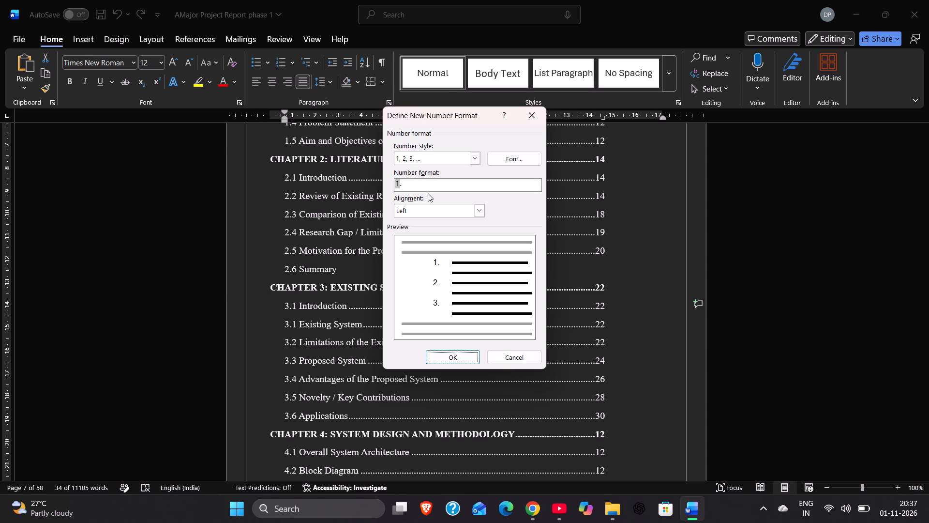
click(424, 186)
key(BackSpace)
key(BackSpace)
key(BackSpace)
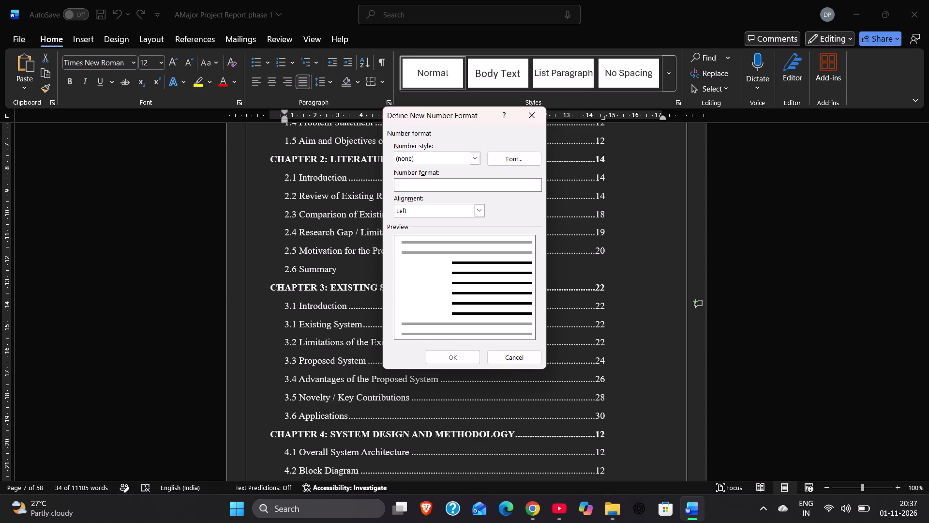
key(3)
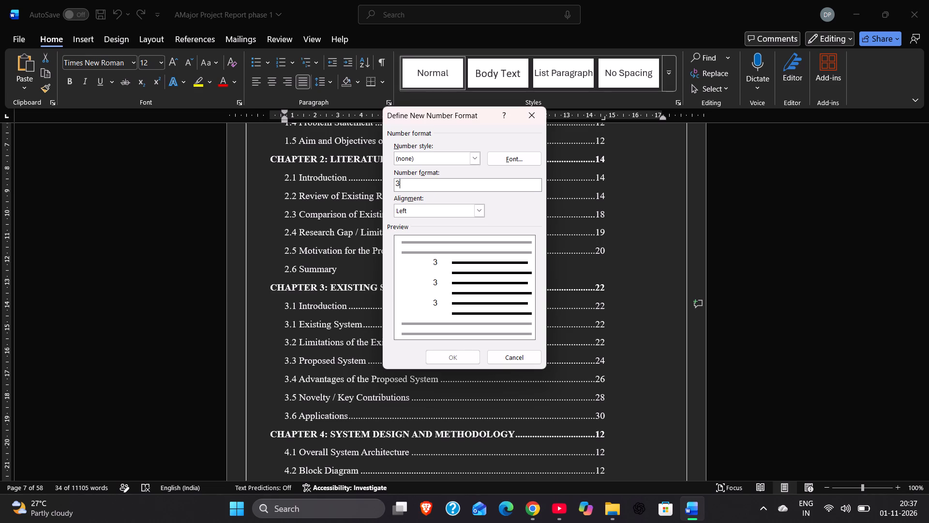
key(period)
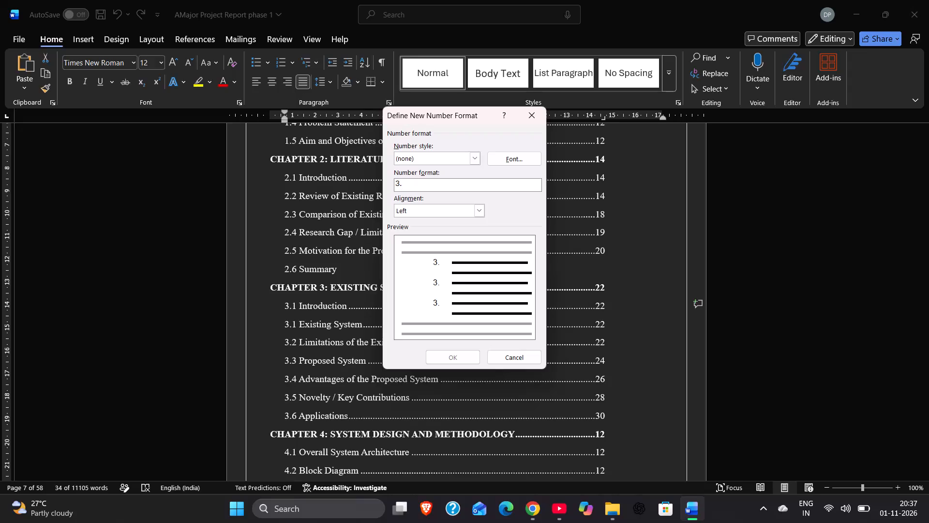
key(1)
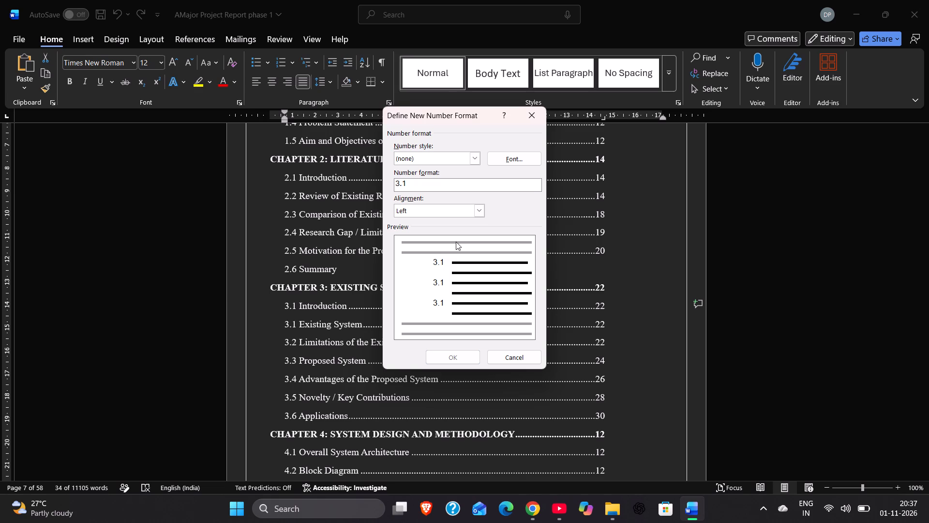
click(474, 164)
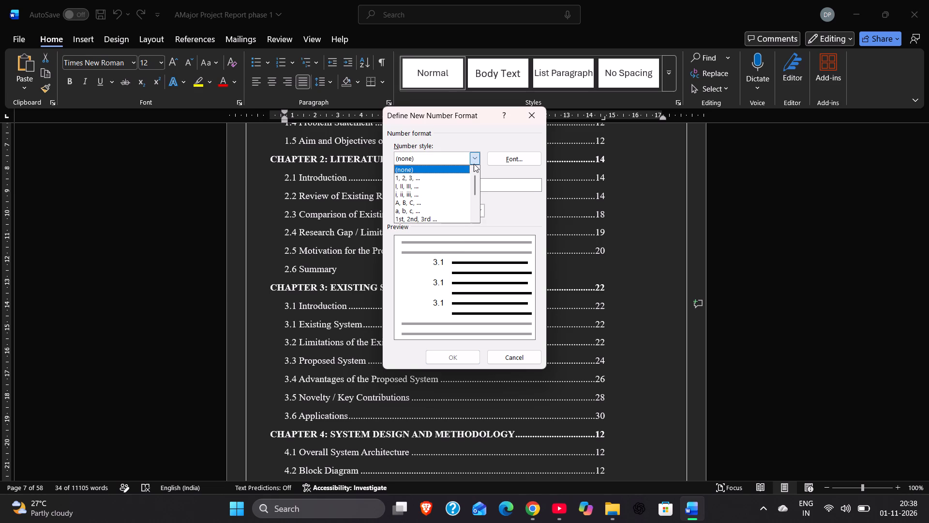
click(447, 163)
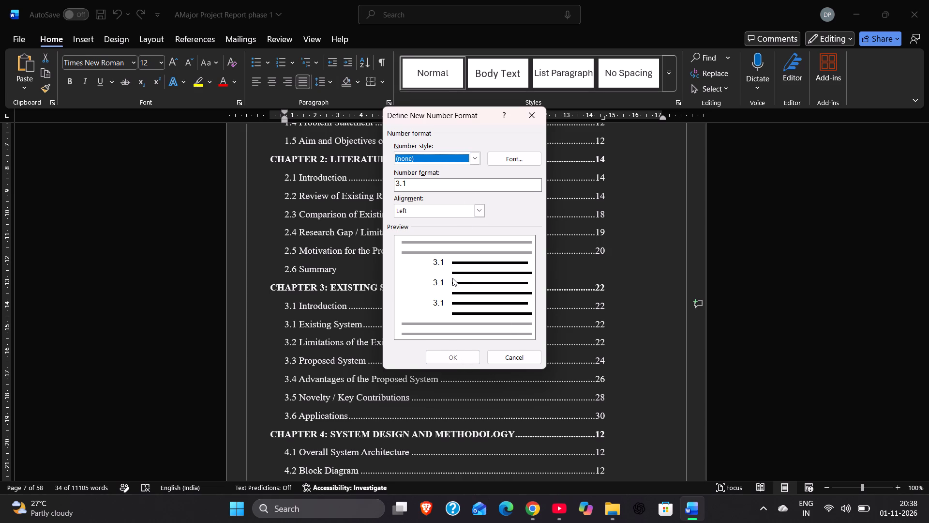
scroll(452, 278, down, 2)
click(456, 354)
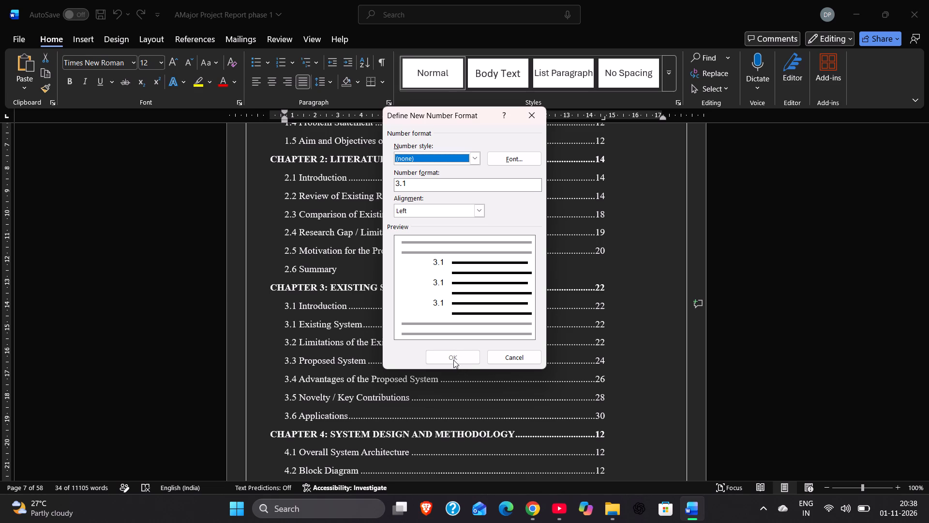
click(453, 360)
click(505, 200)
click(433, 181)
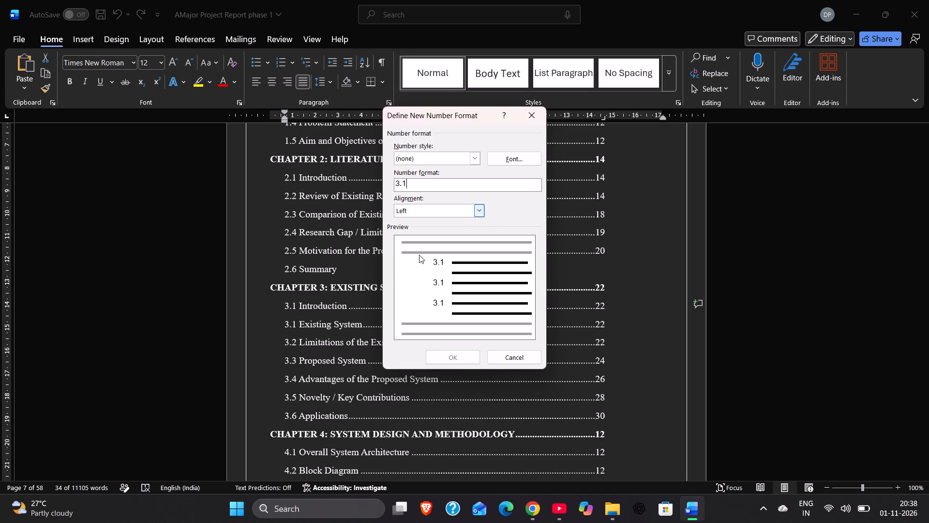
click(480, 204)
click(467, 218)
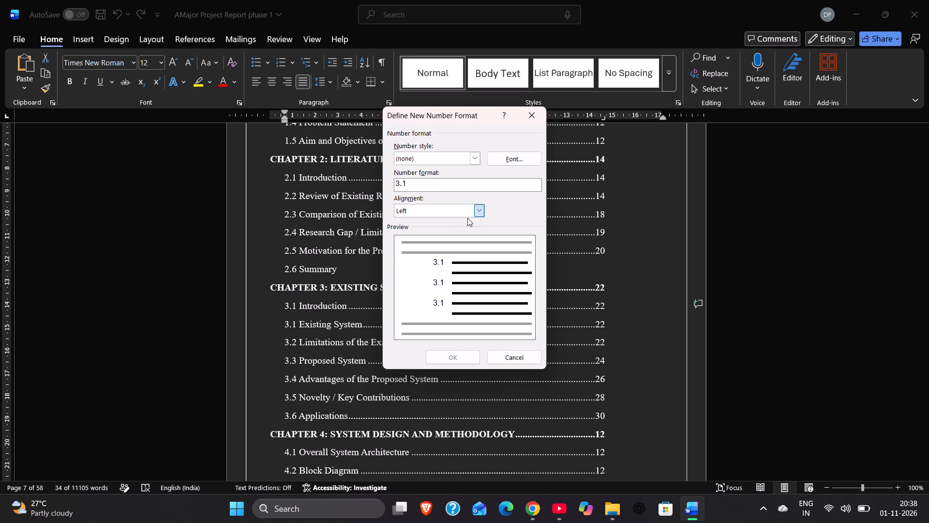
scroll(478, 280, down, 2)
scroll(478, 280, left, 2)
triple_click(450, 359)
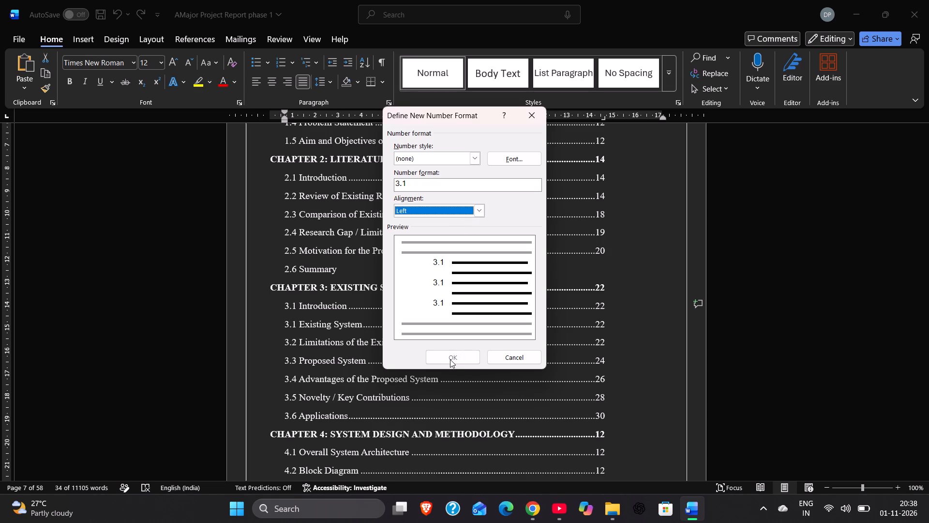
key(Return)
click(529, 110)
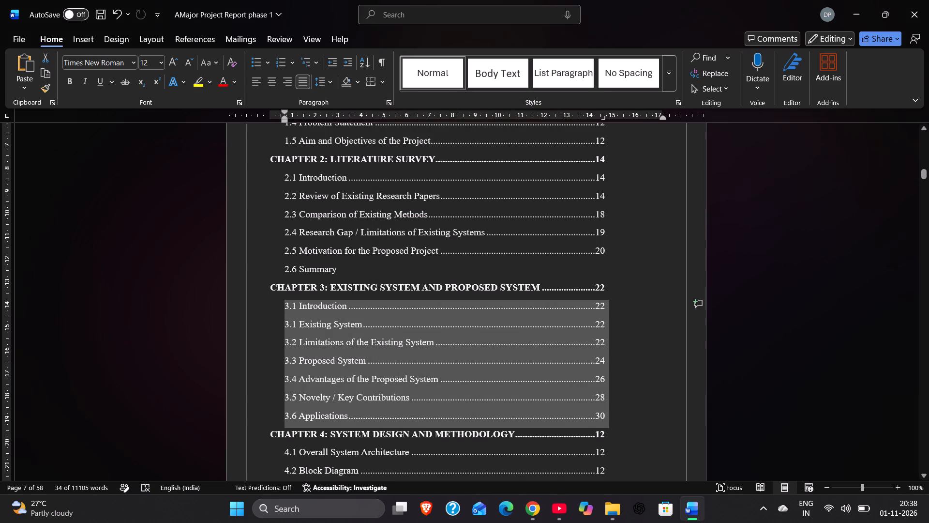
Start a new number format for the selected Chapter 3 entries and look through the available number styles, keeping 1, 2, 3, ...
click(294, 62)
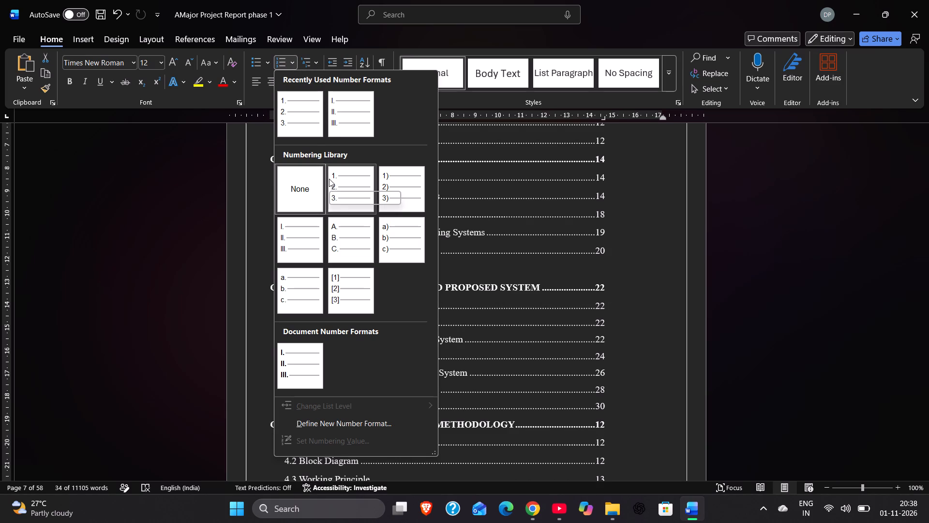
click(340, 427)
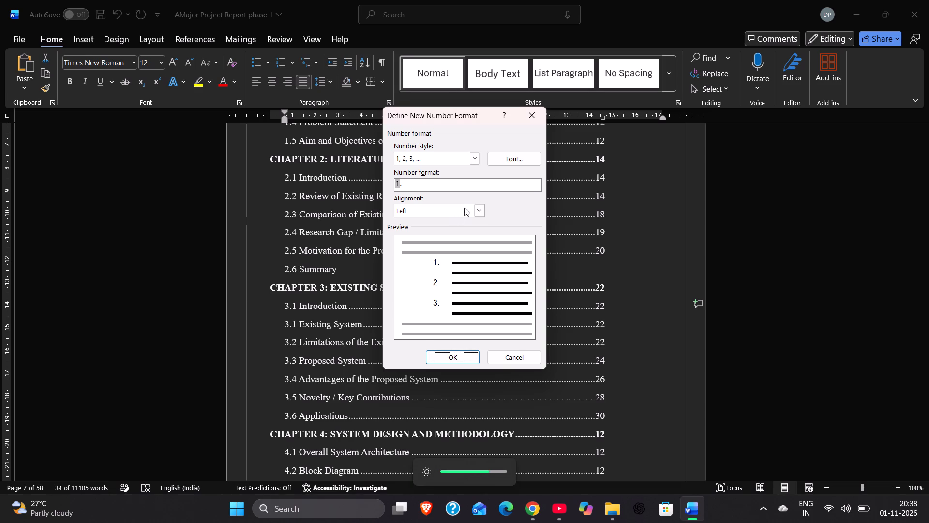
click(473, 161)
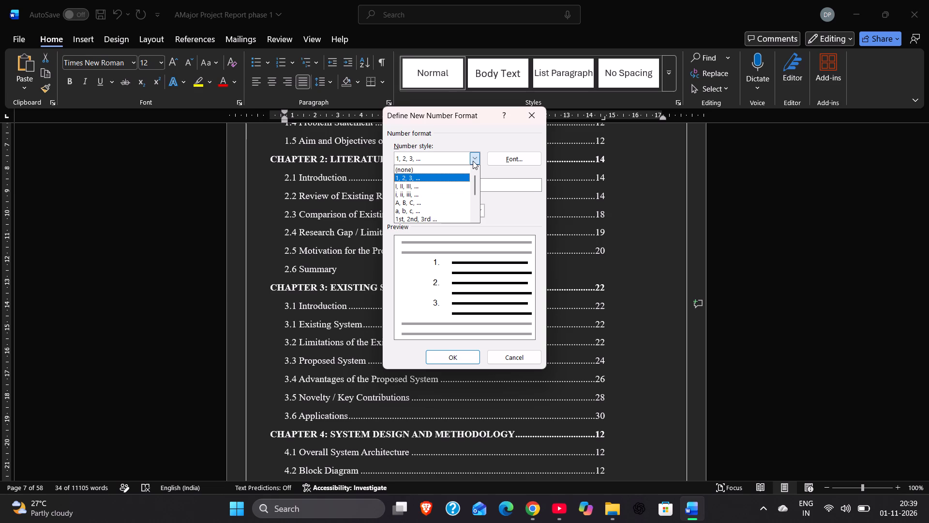
drag(476, 180, 476, 204)
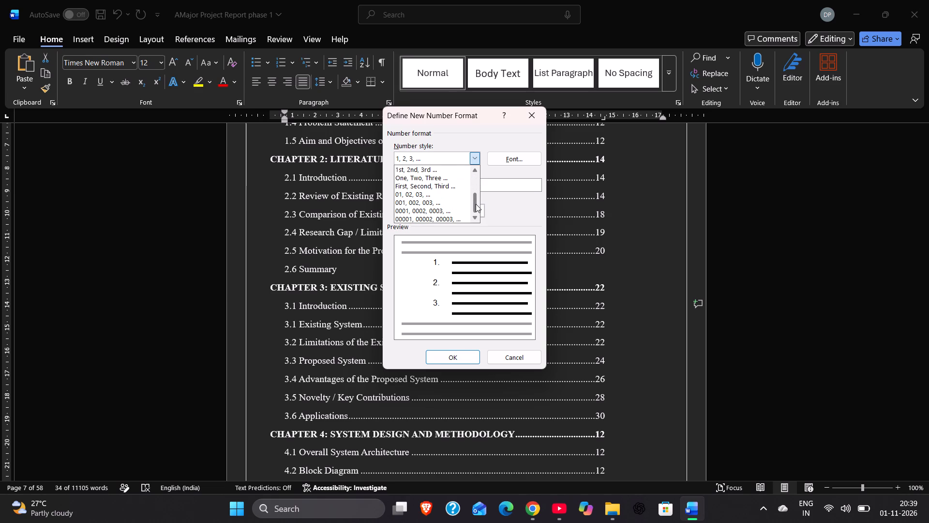
drag(476, 204, 475, 196)
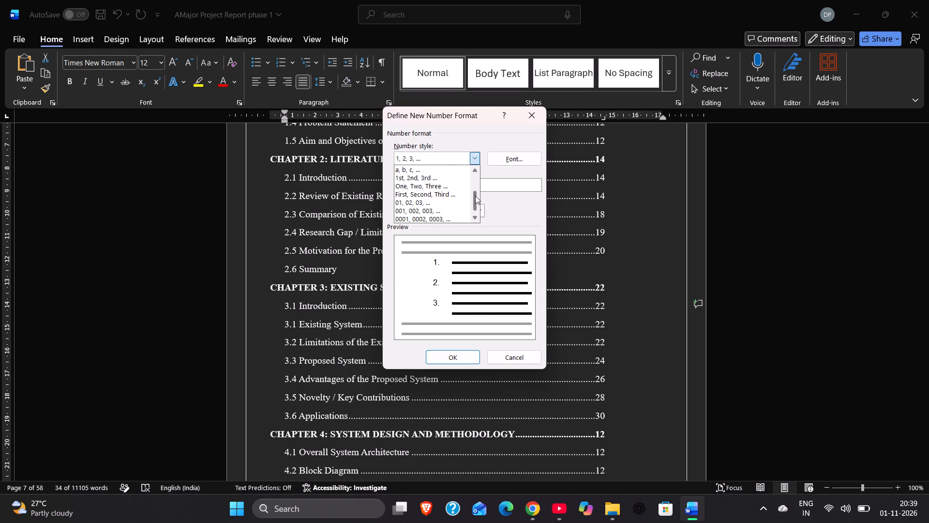
drag(475, 196, 475, 177)
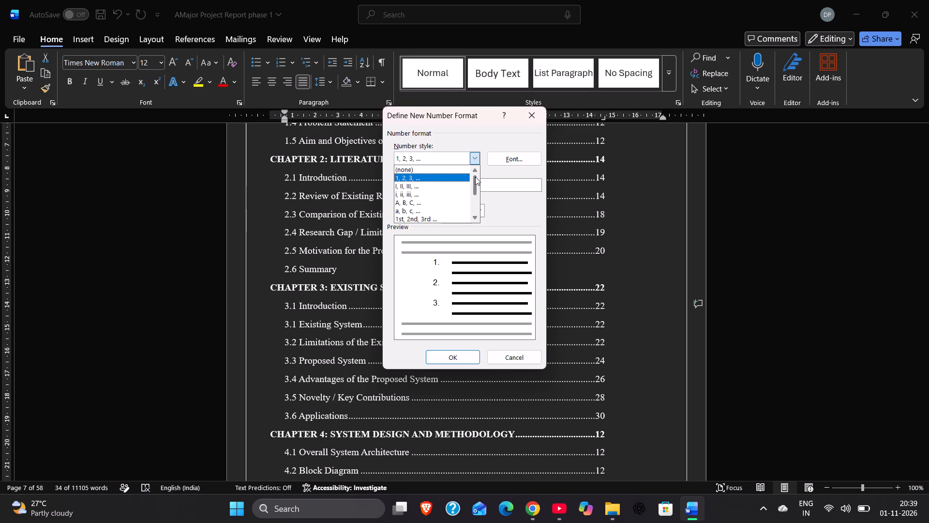
drag(475, 177, 476, 172)
click(452, 178)
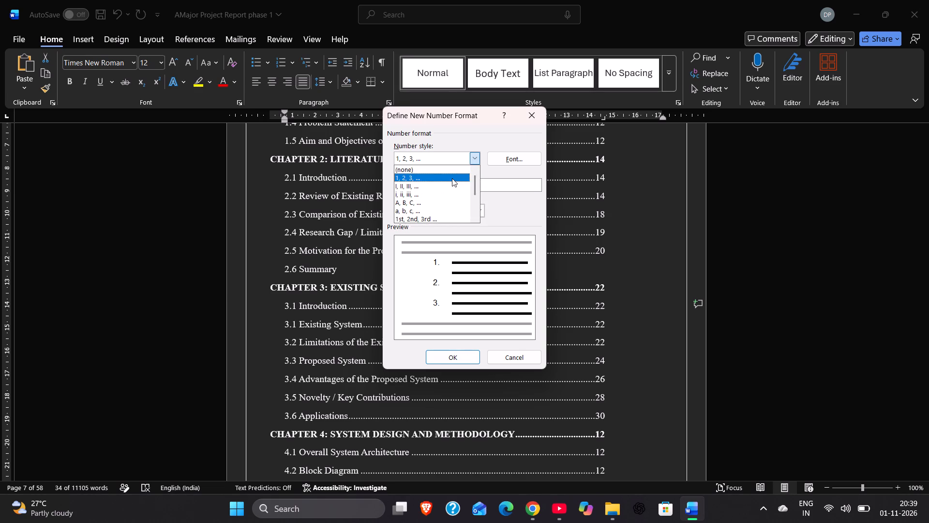
click(444, 188)
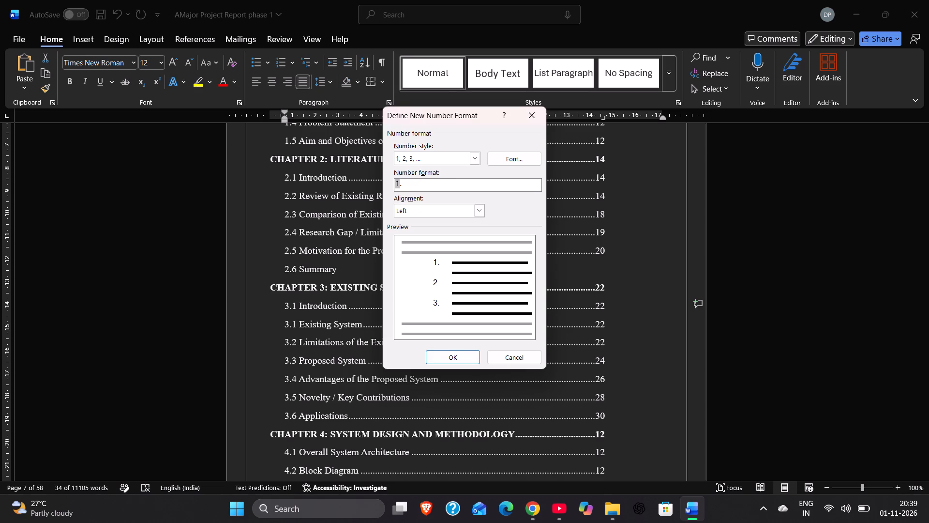
Replace the default number format with 3.1 in the new number format definition.
key(Left)
key(BackSpace)
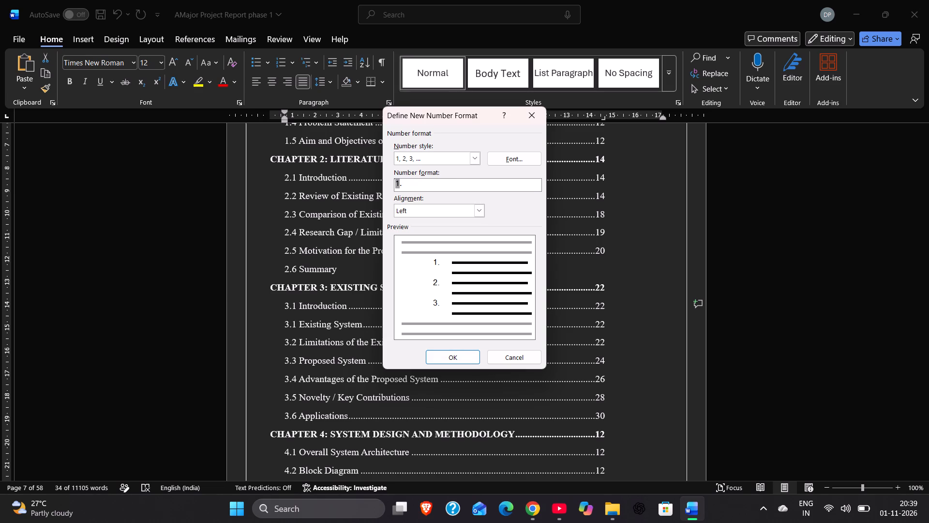
key(Right)
key(BackSpace)
key(Right)
key(Right)
key(BackSpace)
key(BackSpace)
key(BackSpace)
text(3.)
key(1)
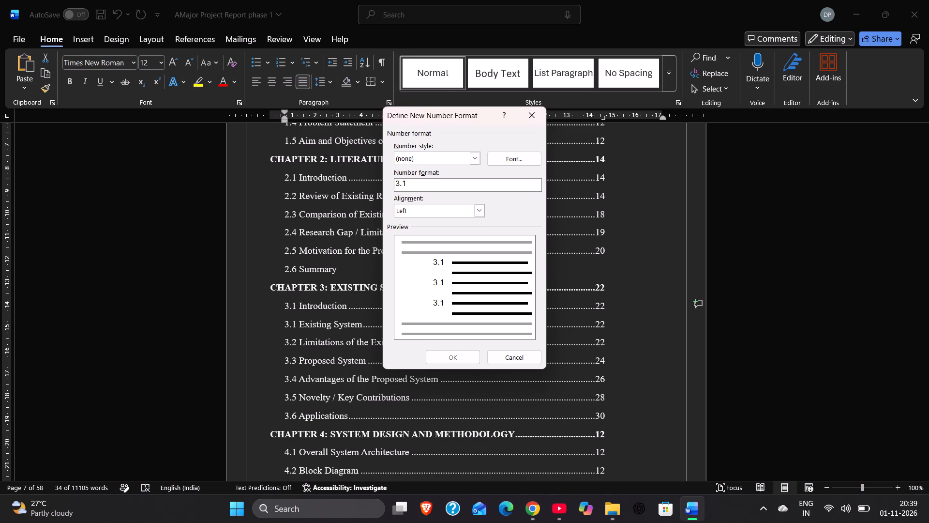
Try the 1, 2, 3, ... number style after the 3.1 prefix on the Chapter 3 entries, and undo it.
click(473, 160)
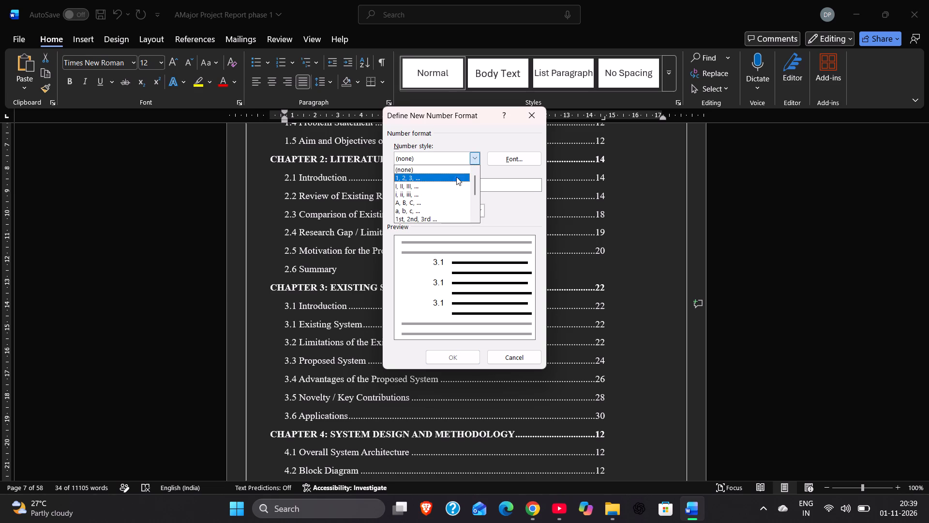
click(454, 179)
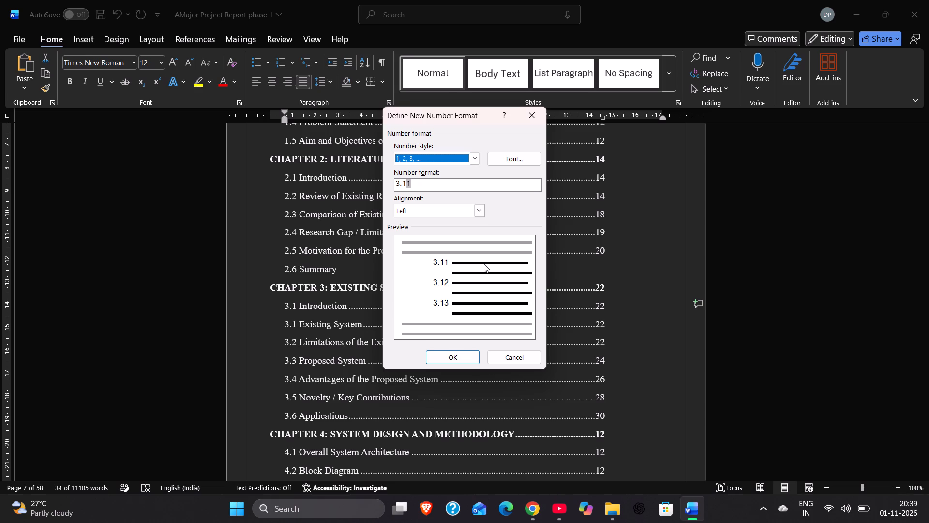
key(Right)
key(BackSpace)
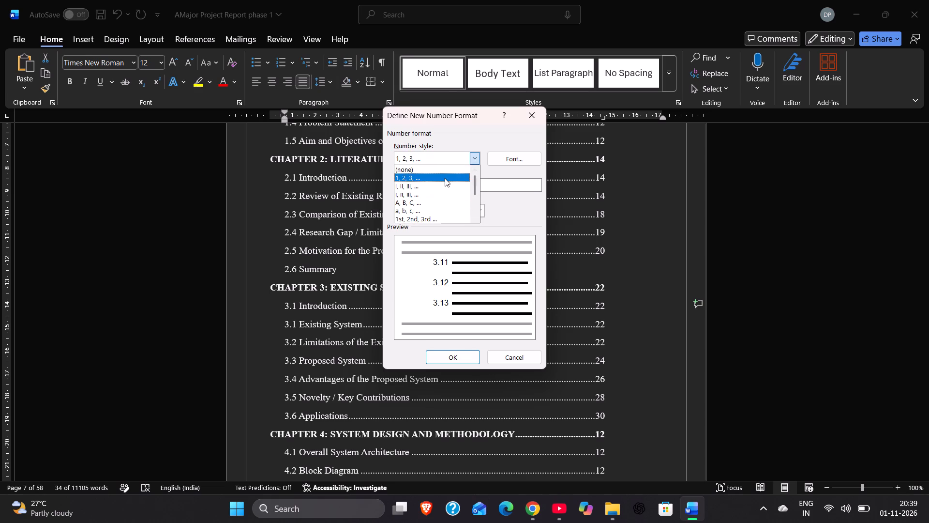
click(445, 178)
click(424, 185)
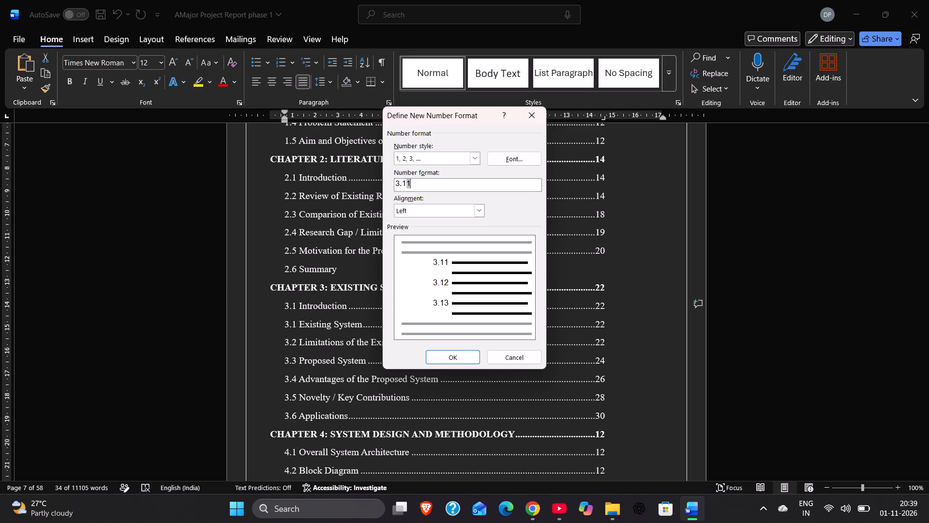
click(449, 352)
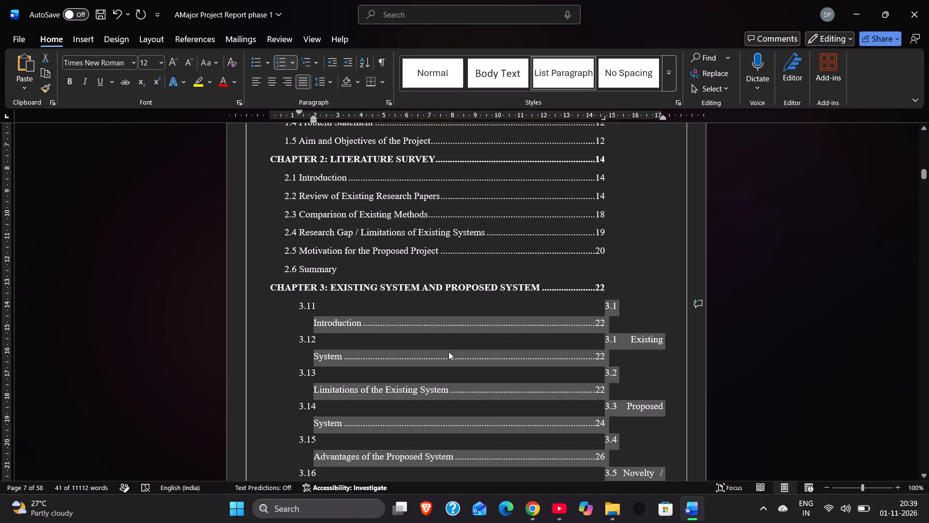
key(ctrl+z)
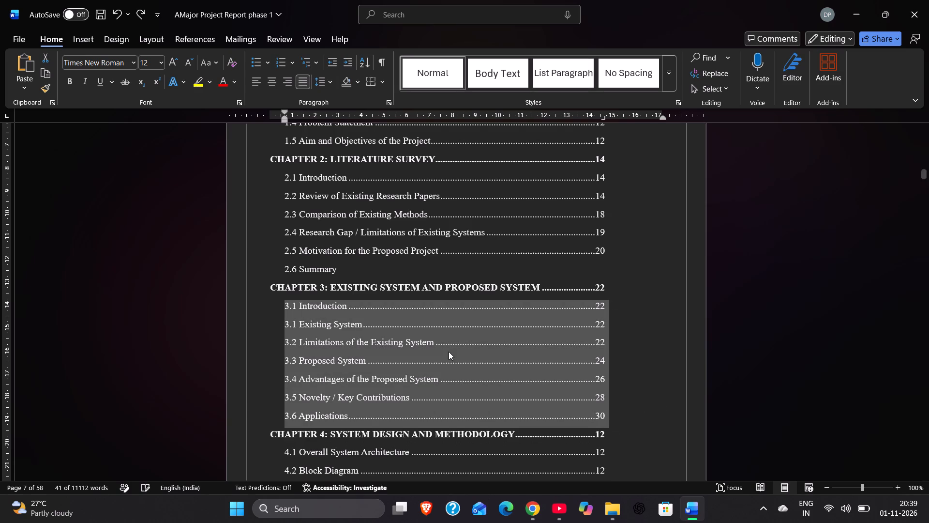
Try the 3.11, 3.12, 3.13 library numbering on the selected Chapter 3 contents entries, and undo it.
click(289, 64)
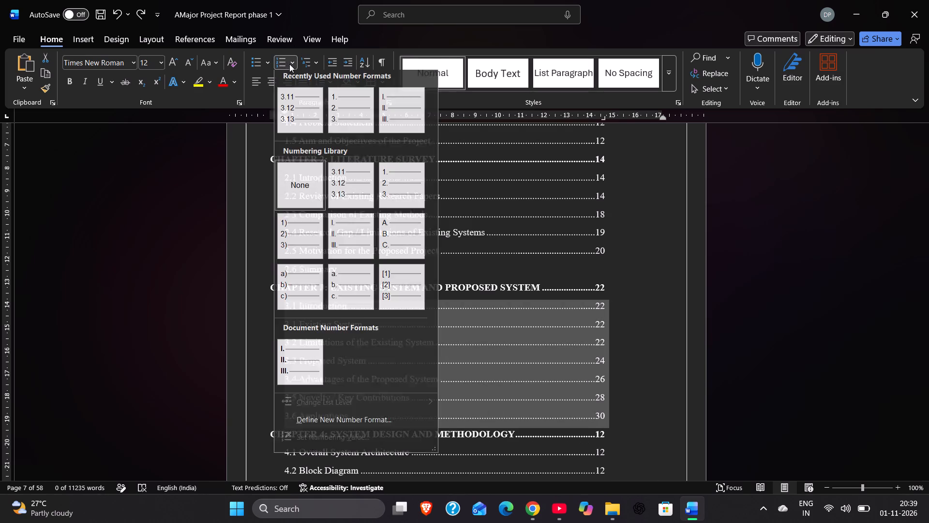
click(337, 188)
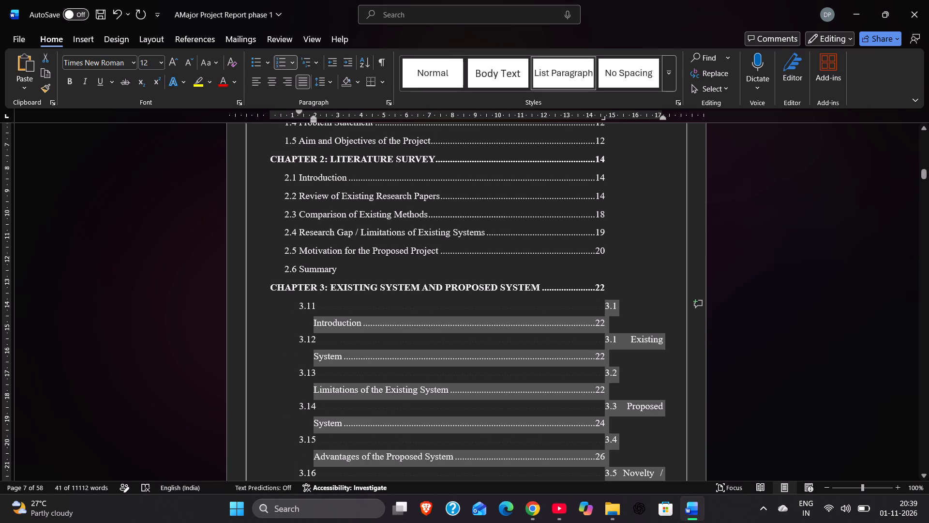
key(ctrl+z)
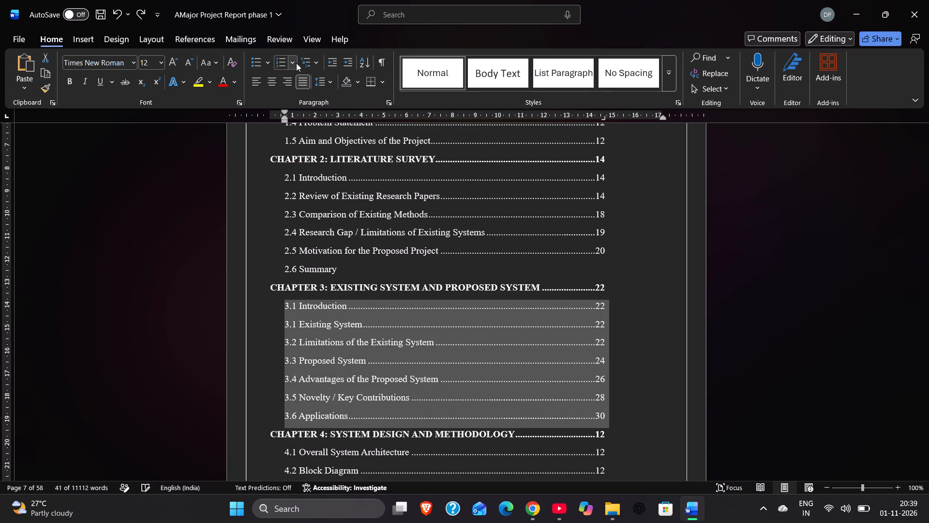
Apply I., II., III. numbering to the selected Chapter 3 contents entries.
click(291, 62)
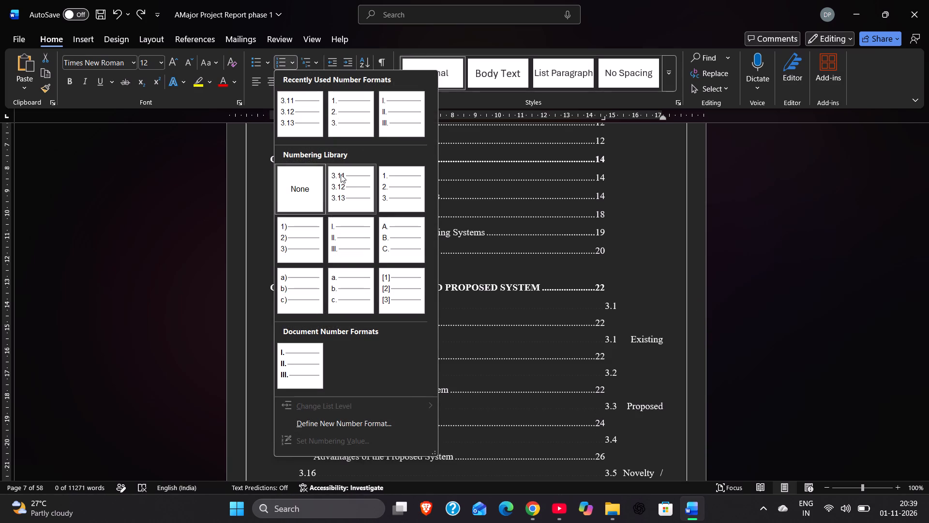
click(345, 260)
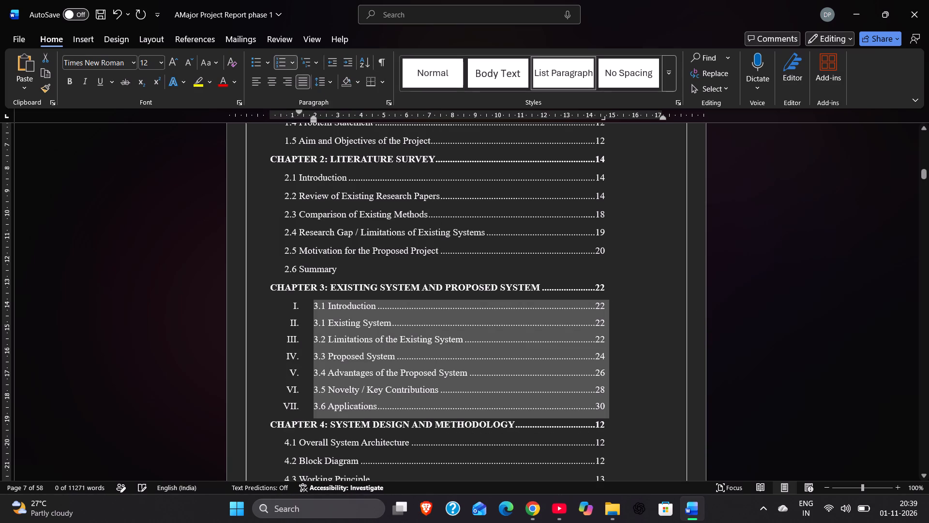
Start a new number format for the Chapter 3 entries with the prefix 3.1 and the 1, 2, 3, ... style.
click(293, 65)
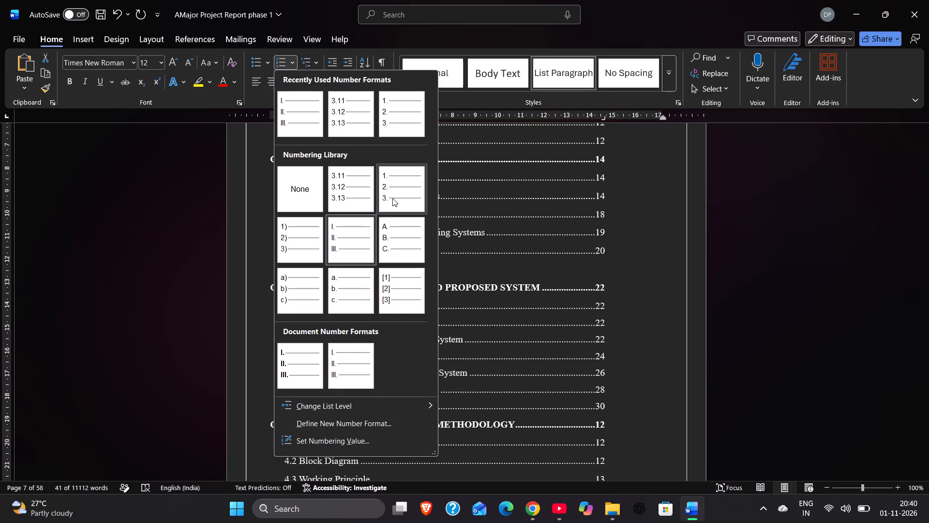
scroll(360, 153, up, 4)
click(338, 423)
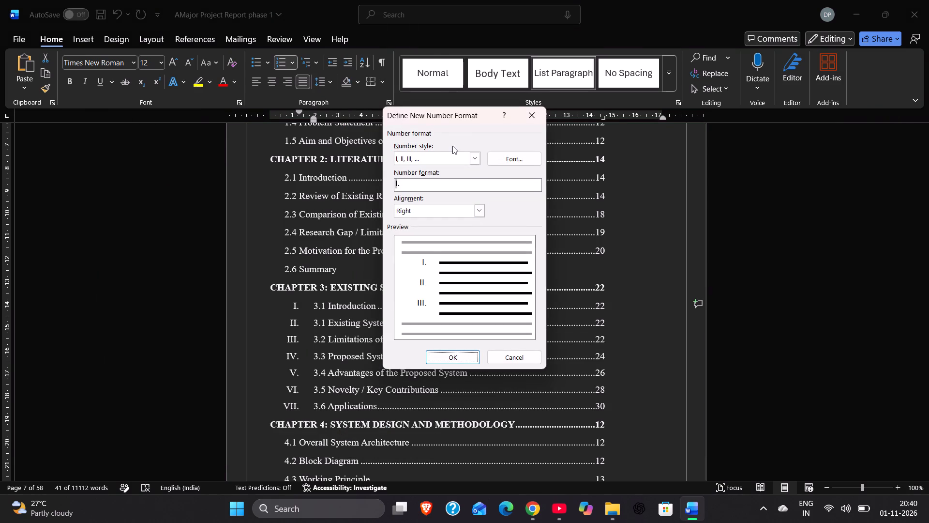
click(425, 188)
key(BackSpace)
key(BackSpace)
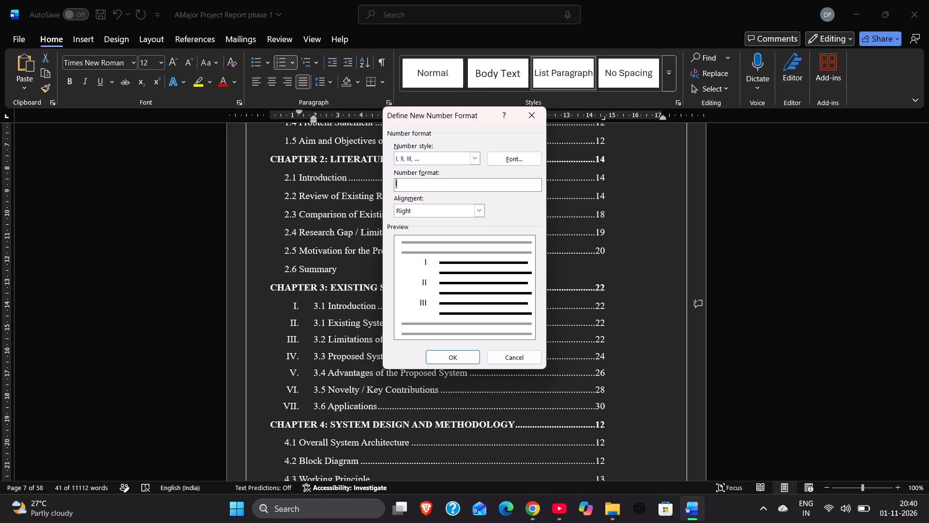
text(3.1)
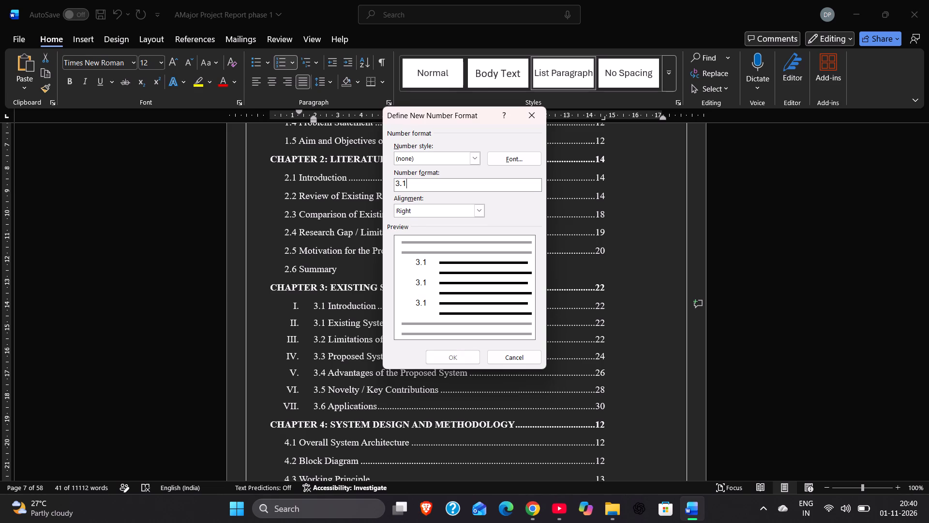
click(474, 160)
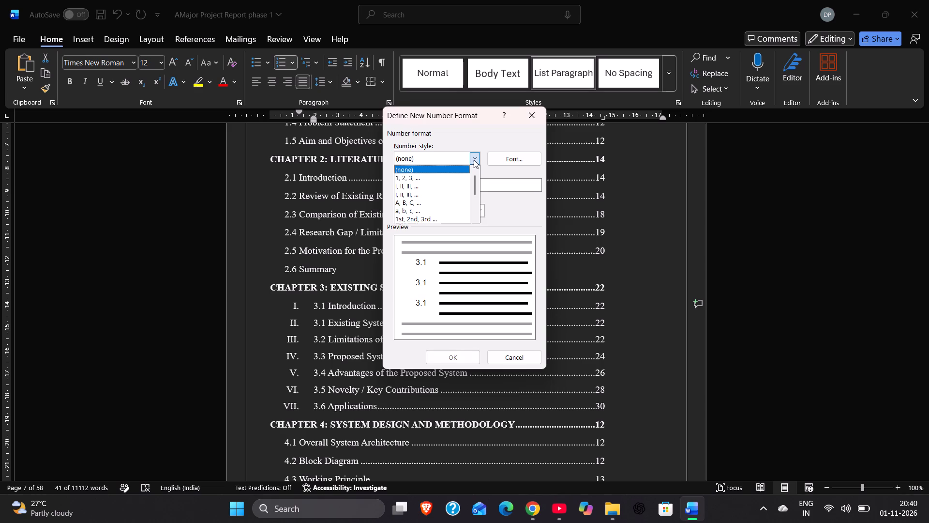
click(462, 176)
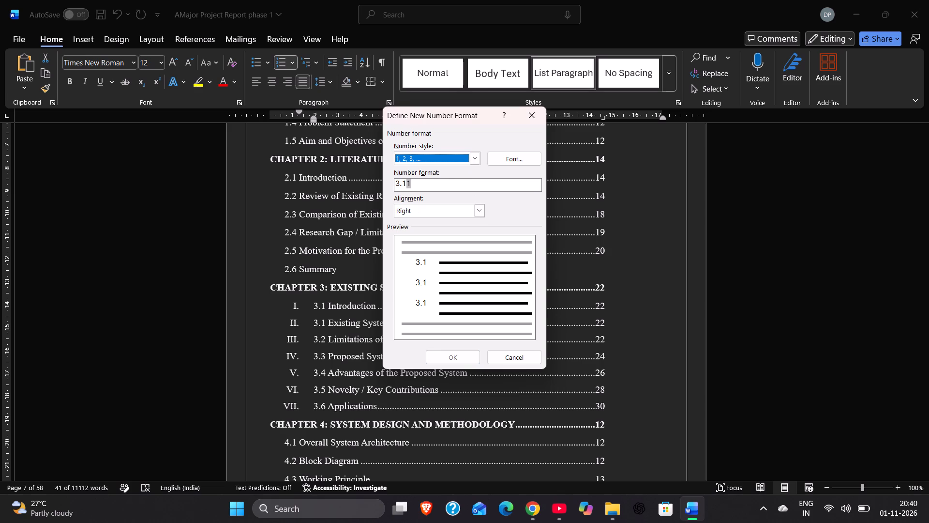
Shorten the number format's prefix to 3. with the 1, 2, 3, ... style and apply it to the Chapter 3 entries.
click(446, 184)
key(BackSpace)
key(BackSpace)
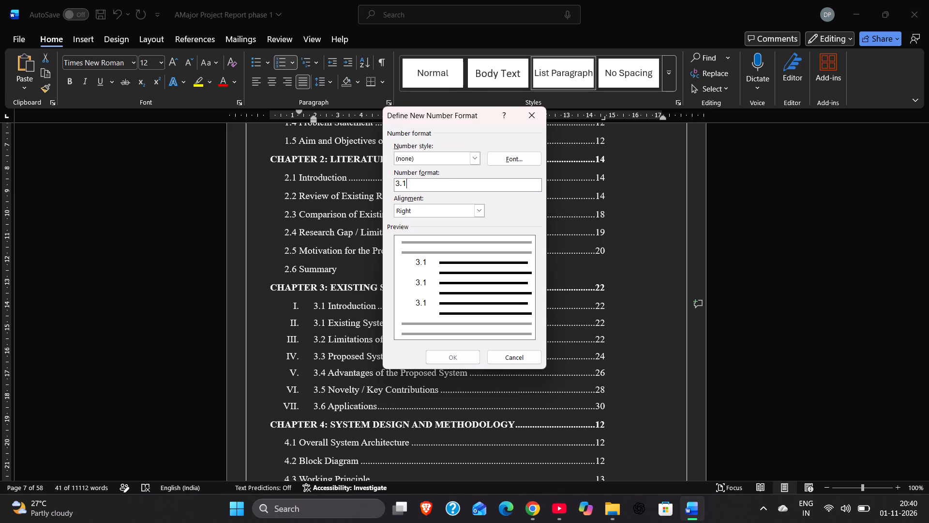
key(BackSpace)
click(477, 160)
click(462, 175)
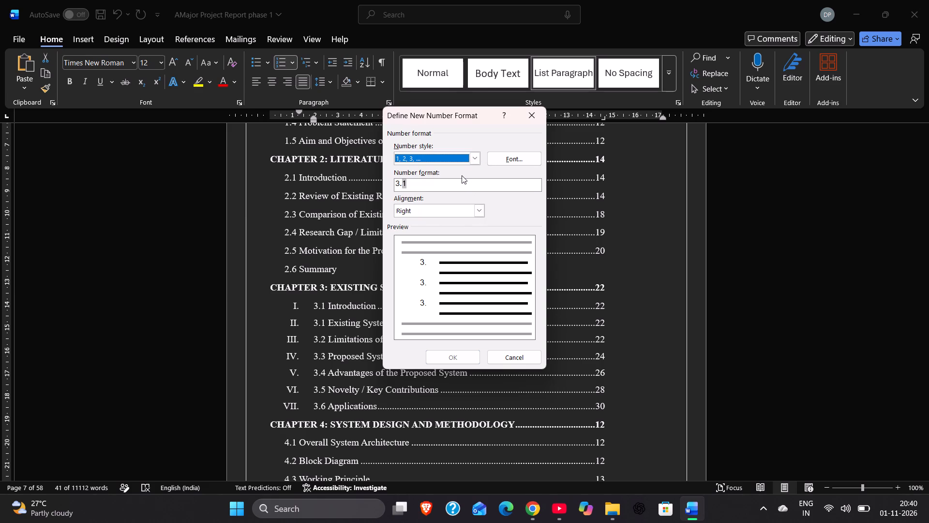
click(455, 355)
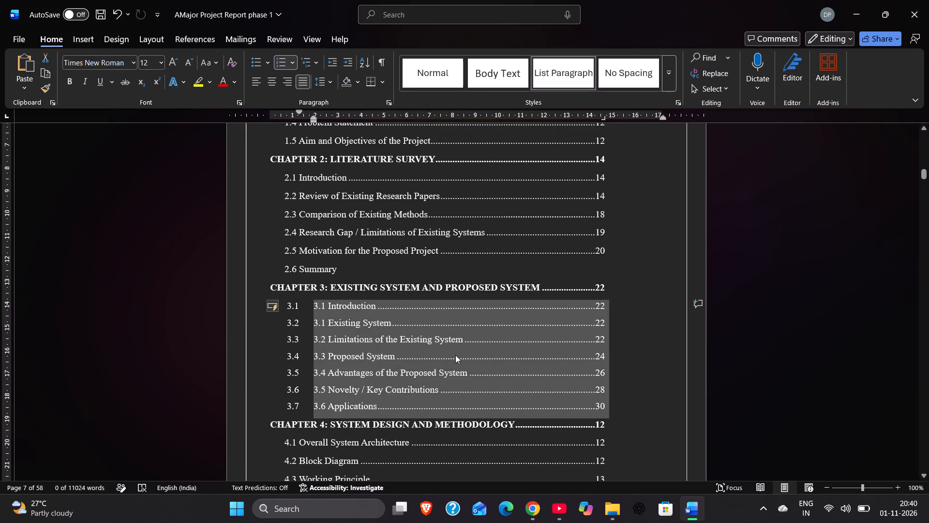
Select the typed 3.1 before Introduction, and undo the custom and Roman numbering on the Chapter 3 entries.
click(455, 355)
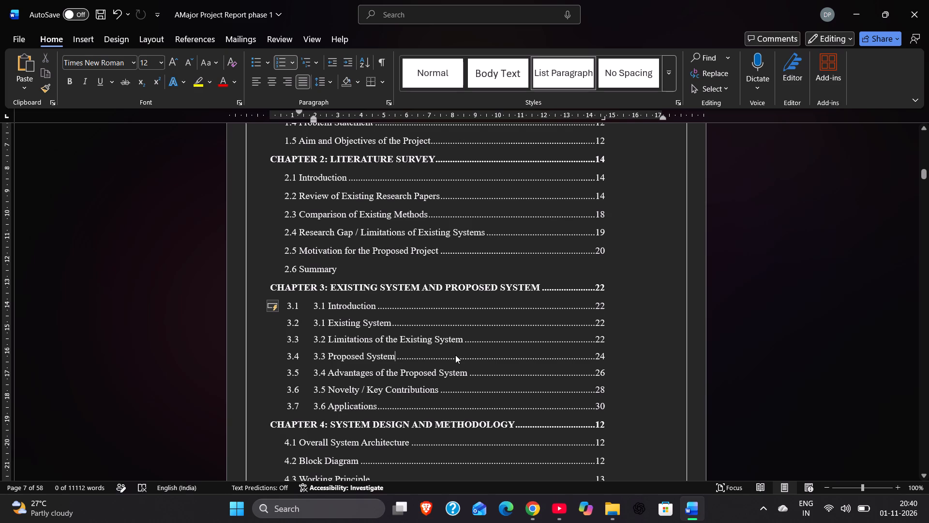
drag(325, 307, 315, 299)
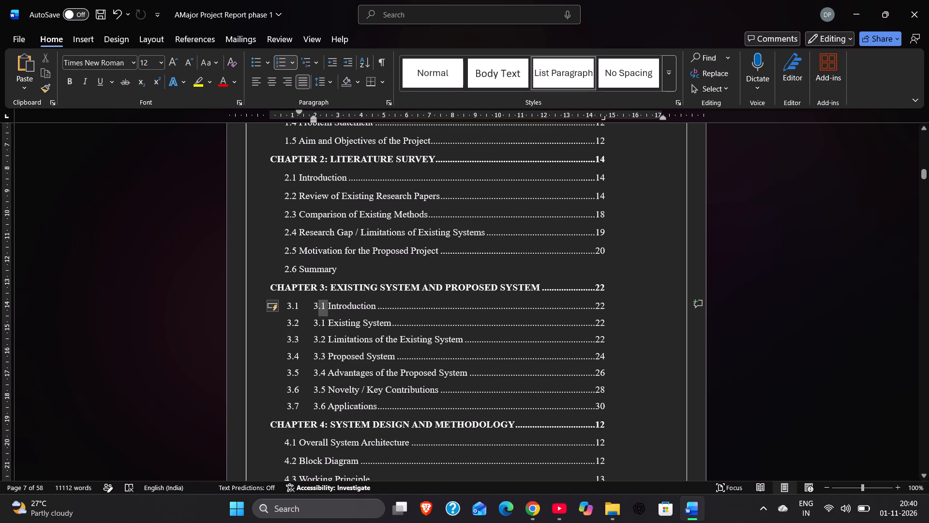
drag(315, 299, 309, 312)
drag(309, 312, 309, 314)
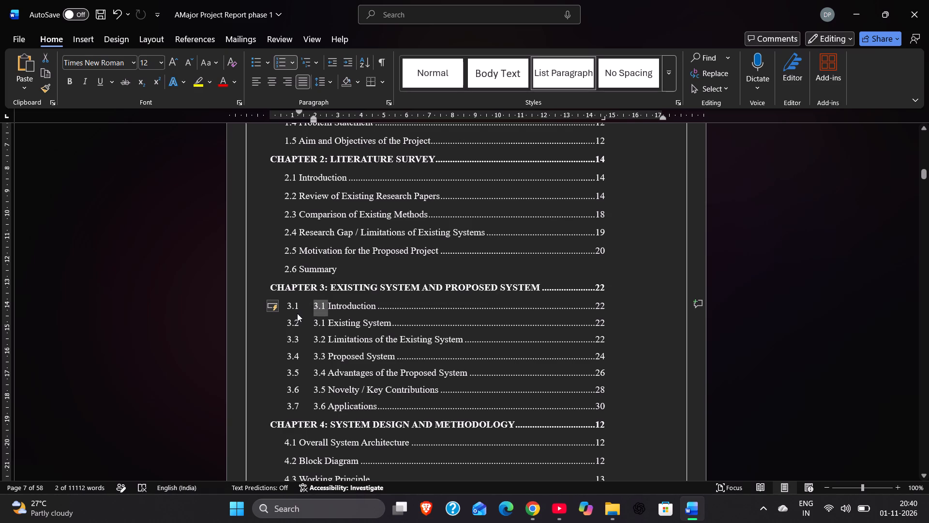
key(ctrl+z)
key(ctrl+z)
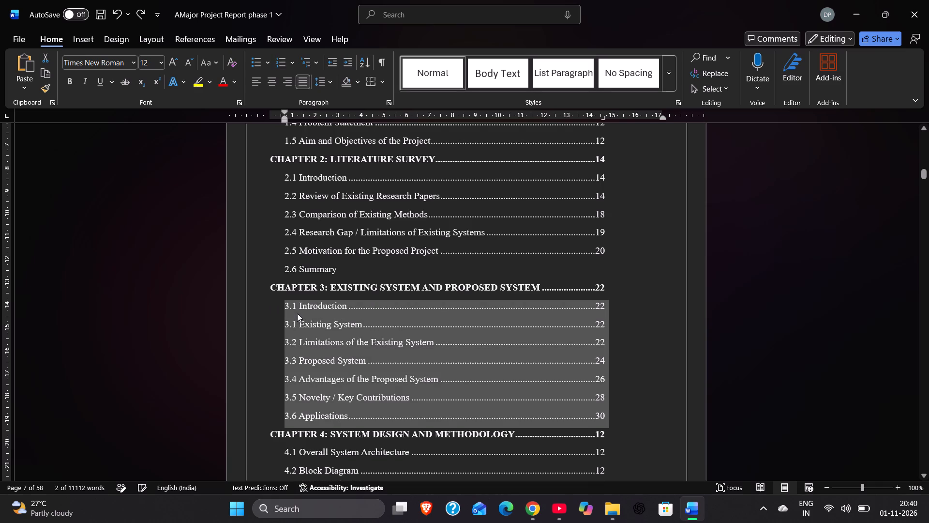
Renumber the Existing System entry under Chapter 3 in the contents as 3.2.
click(647, 340)
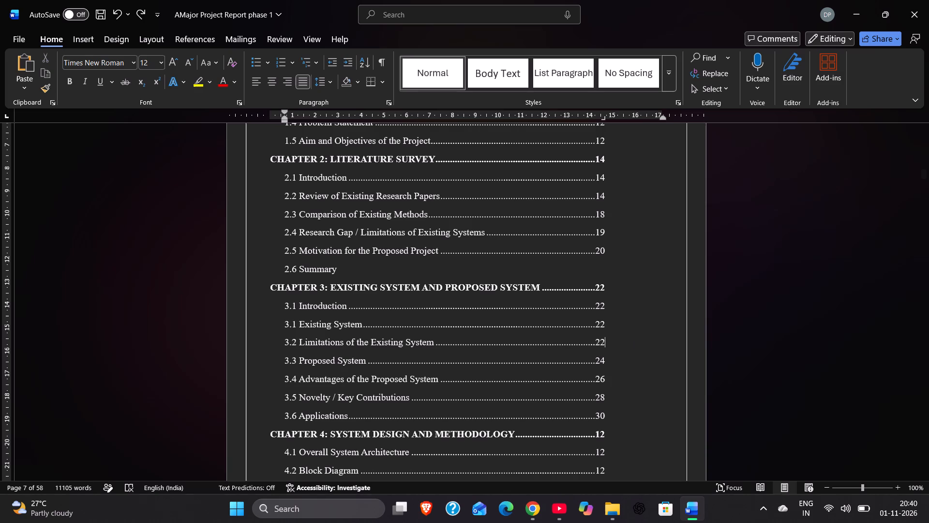
click(294, 329)
key(BackSpace)
key(2)
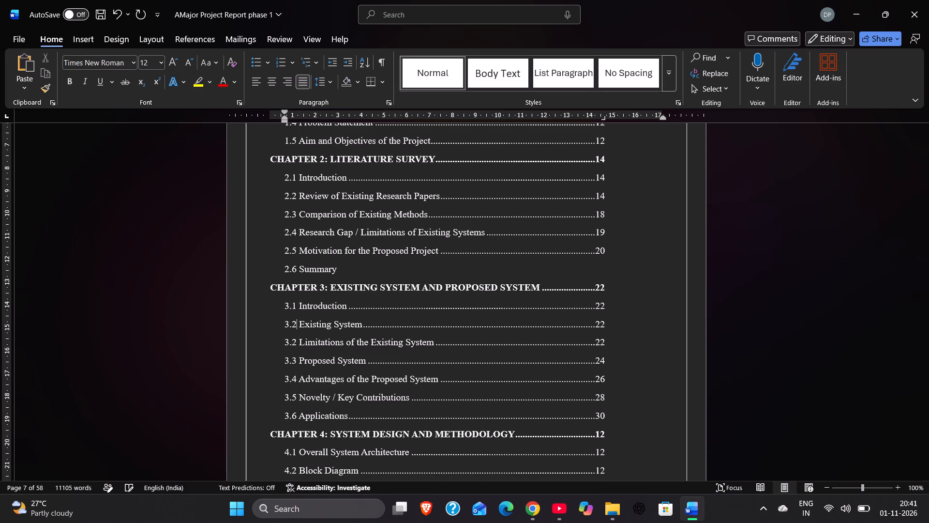
Delete the Limitations of the Existing System entry and its blank line from Chapter 3 in the contents.
key(Down)
click(605, 339)
key(BackSpace)
key(BackSpace)
key(BackSpace)
key(BackSpace)
key(BackSpace)
key(BackSpace)
key(BackSpace)
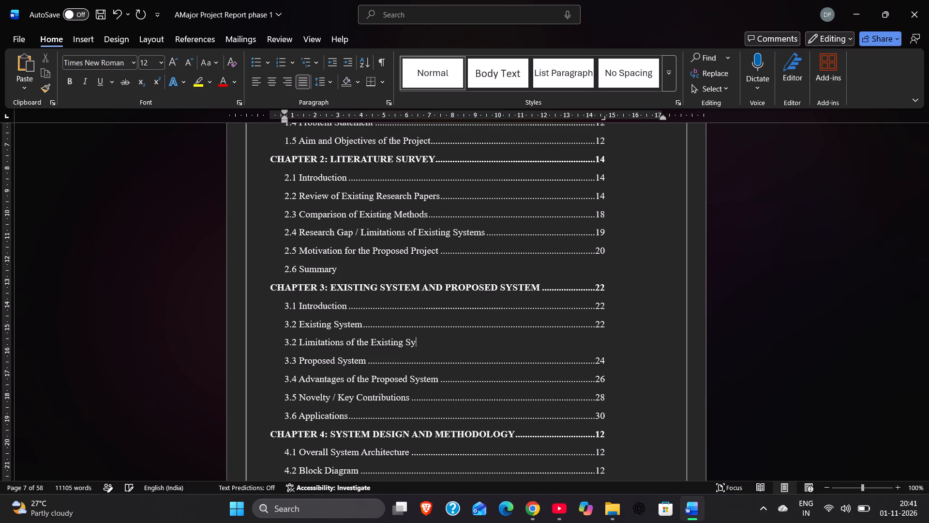
key(BackSpace)
key(BackSpace)
key(BackSpace)
key(BackSpace)
key(BackSpace)
key(BackSpace)
key(BackSpace)
key(BackSpace)
key(BackSpace)
key(BackSpace)
key(BackSpace)
key(BackSpace)
key(BackSpace)
key(BackSpace)
key(BackSpace)
key(BackSpace)
key(BackSpace)
key(BackSpace)
key(BackSpace)
key(BackSpace)
key(BackSpace)
key(BackSpace)
key(BackSpace)
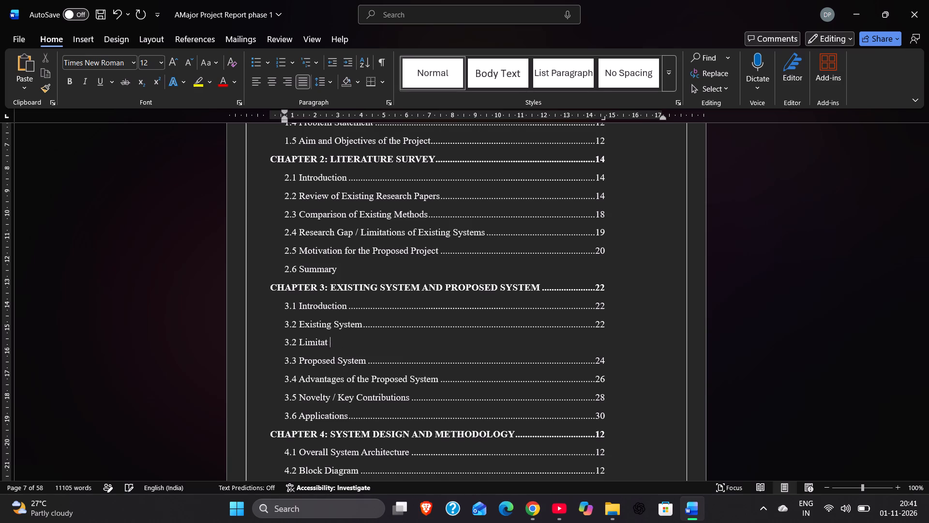
key(BackSpace)
key(BackSpace)
key(BackSpace)
key(BackSpace)
key(BackSpace)
key(BackSpace)
key(BackSpace)
key(BackSpace)
key(BackSpace)
key(BackSpace)
key(BackSpace)
key(BackSpace)
key(BackSpace)
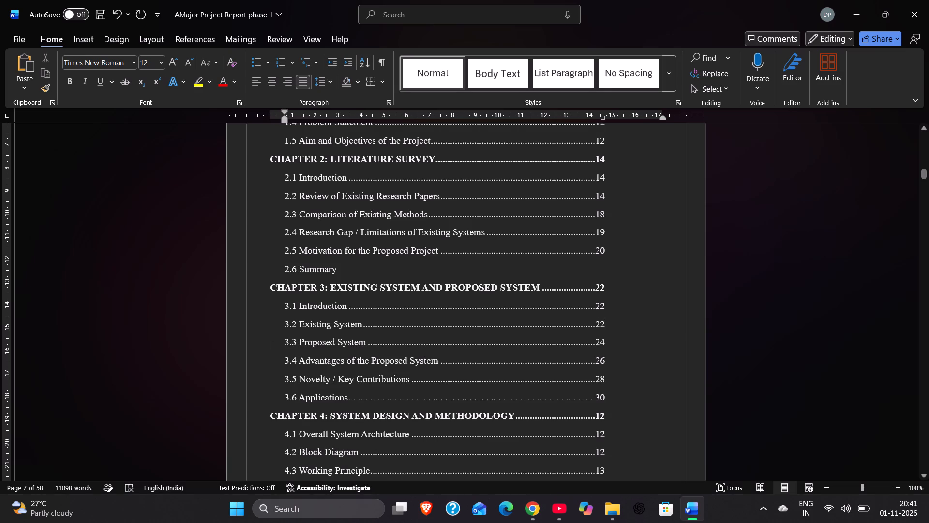
Replace the title of entry 3.4 in the contents with System Architecture Overview, keeping its number and page reference.
click(605, 346)
click(438, 360)
key(BackSpace)
key(BackSpace)
key(BackSpace)
key(BackSpace)
key(BackSpace)
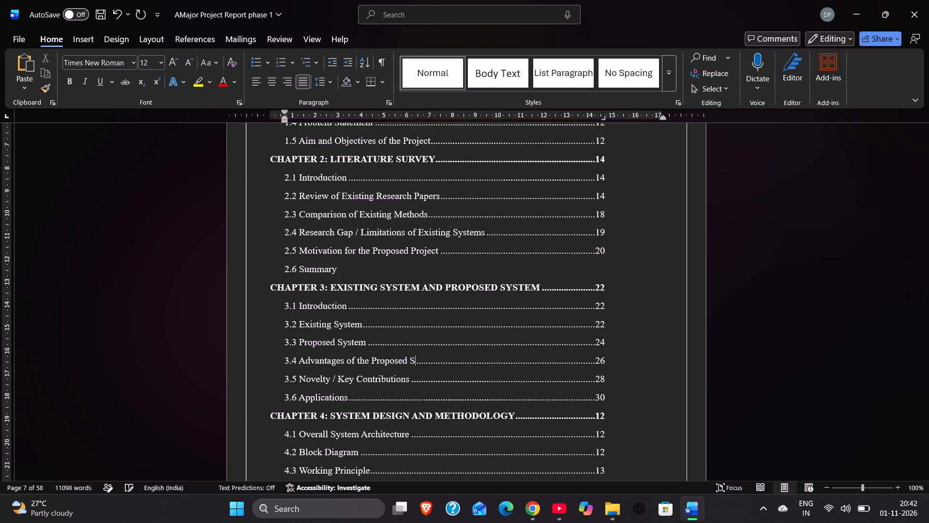
key(BackSpace)
key(BackSpace)
key(BackSpace)
key(BackSpace)
key(BackSpace)
key(BackSpace)
key(BackSpace)
key(BackSpace)
key(BackSpace)
key(BackSpace)
key(BackSpace)
key(BackSpace)
key(BackSpace)
key(BackSpace)
key(BackSpace)
key(BackSpace)
key(BackSpace)
key(BackSpace)
key(BackSpace)
key(BackSpace)
key(BackSpace)
key(BackSpace)
key(BackSpace)
key(BackSpace)
key(BackSpace)
key(BackSpace)
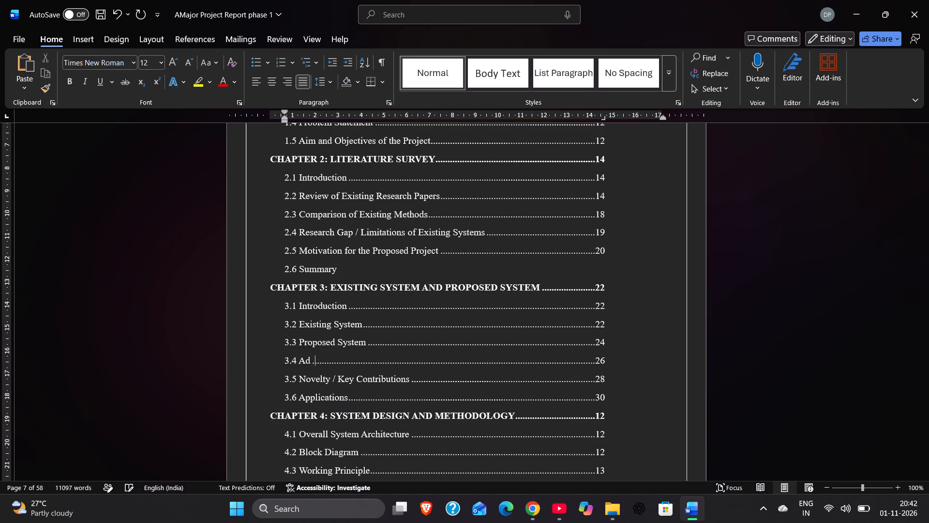
key(BackSpace)
key(BackSpace)
text(System)
key(space)
text(Archi)
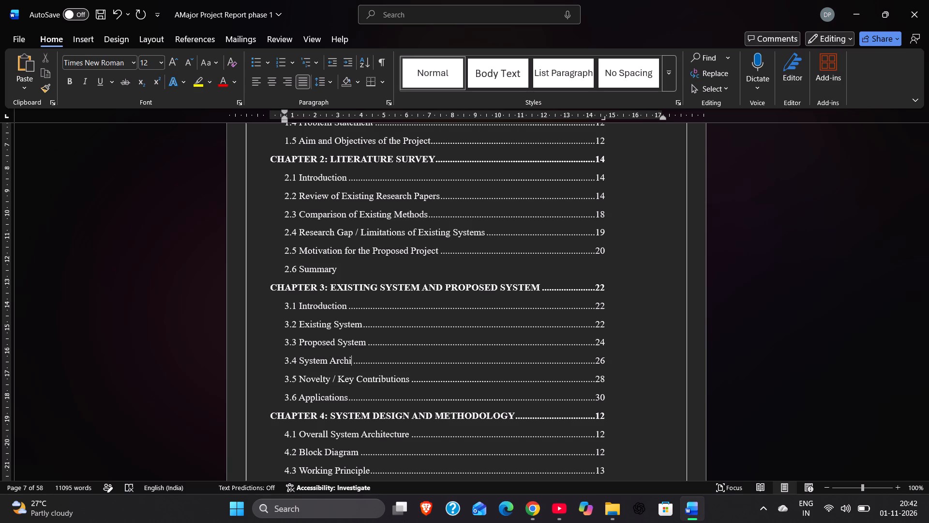
text(tecture)
key(space)
key(shift+o)
text(ver)
text(view)
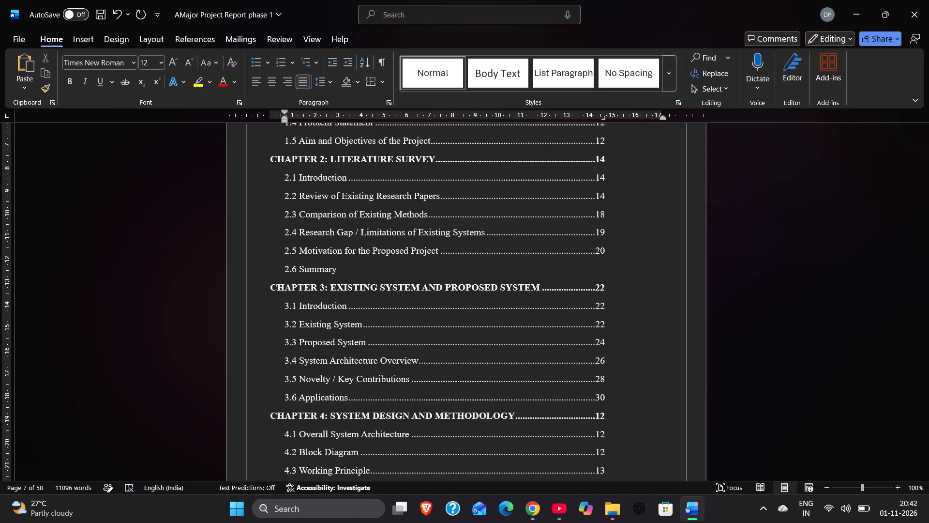
Add the dotted leader and page number 21 to the 2.6 Summary entry in the contents.
click(408, 378)
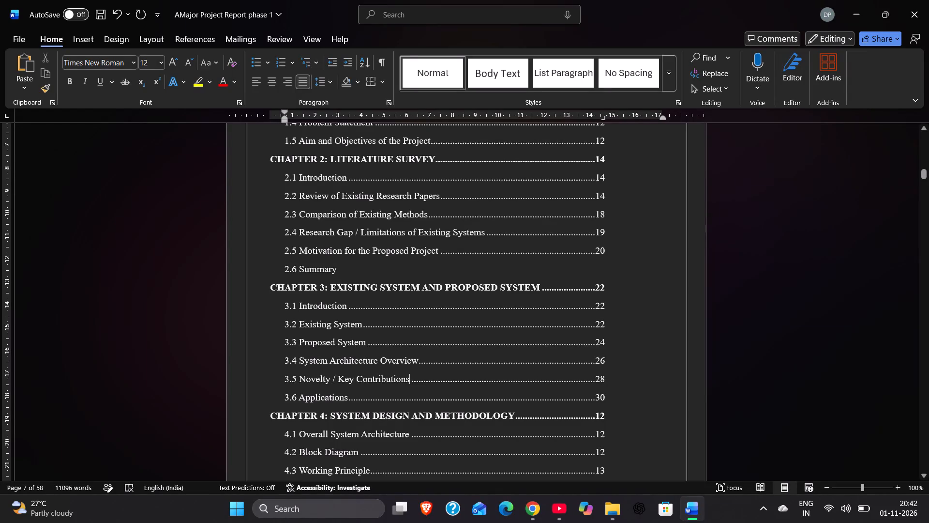
click(348, 274)
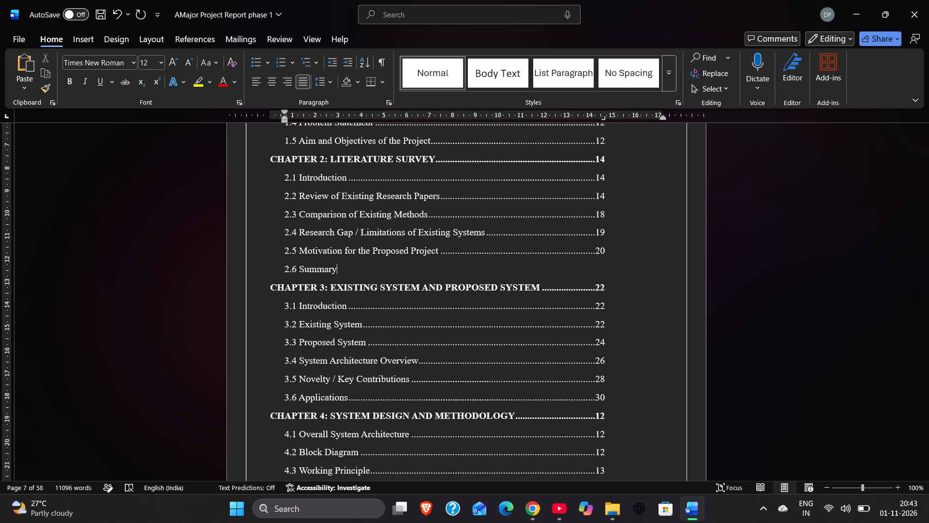
key(Tab)
text(21)
Review the Chapter 2 and Chapter 3 body pages, checking section headings and page numbers against the List of Contents.
scroll(329, 292, down, 4)
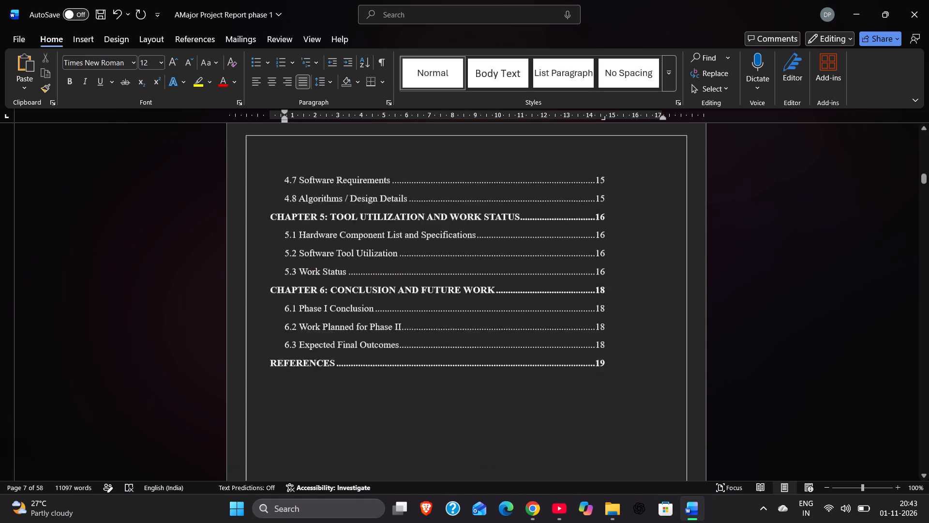
scroll(329, 292, down, 16)
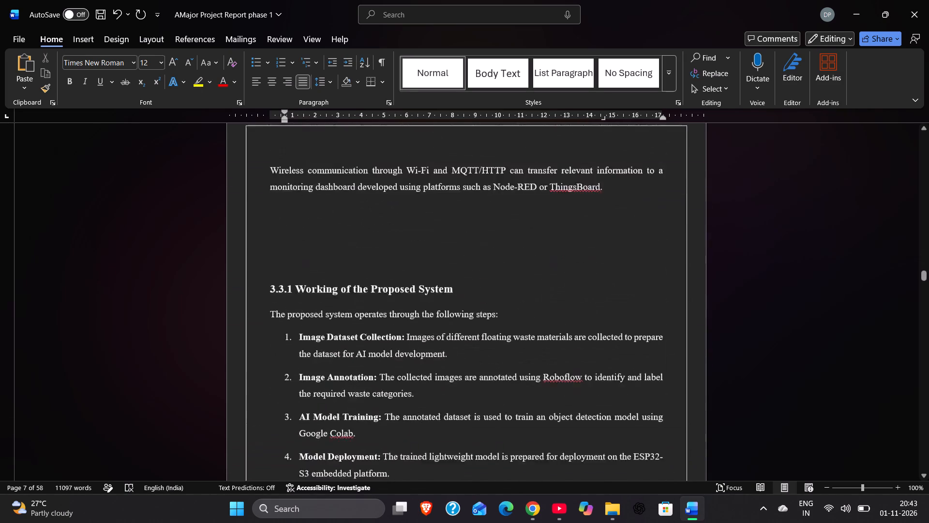
scroll(329, 292, down, 5)
scroll(329, 292, up, 5)
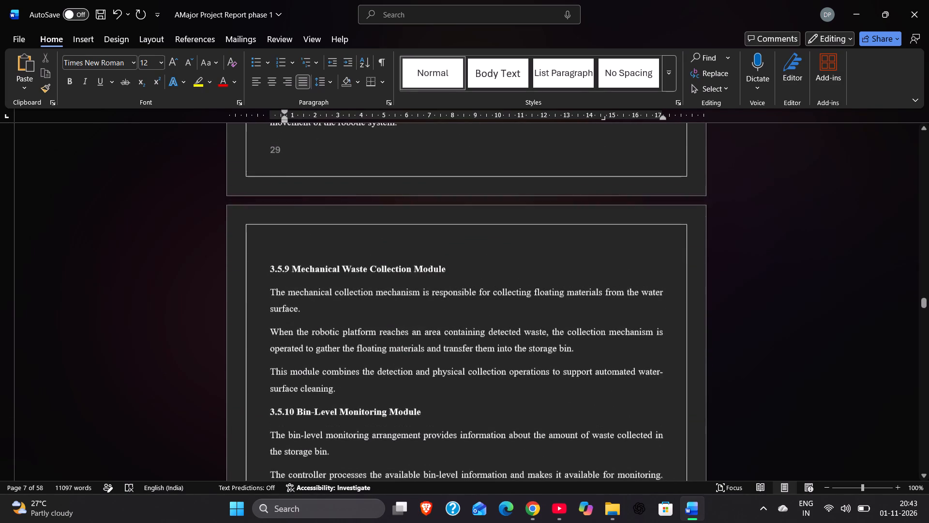
scroll(329, 292, up, 7)
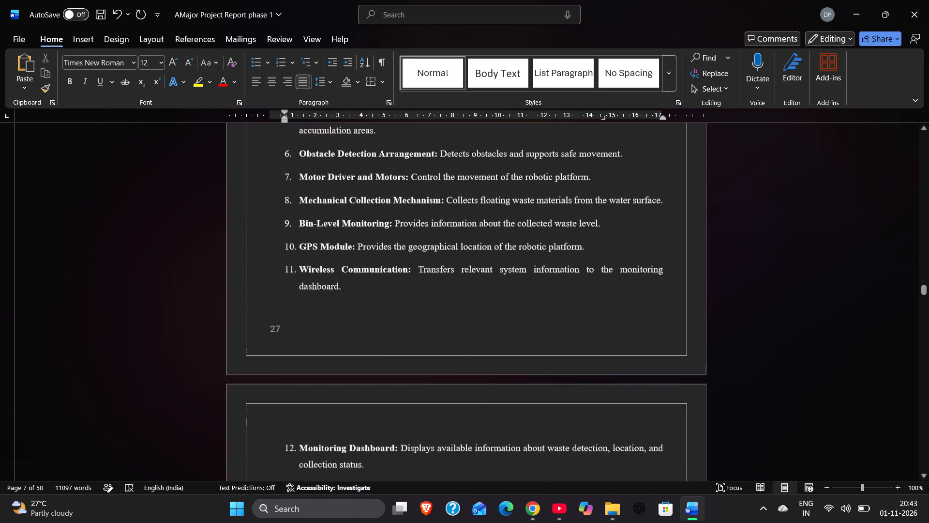
scroll(329, 292, up, 11)
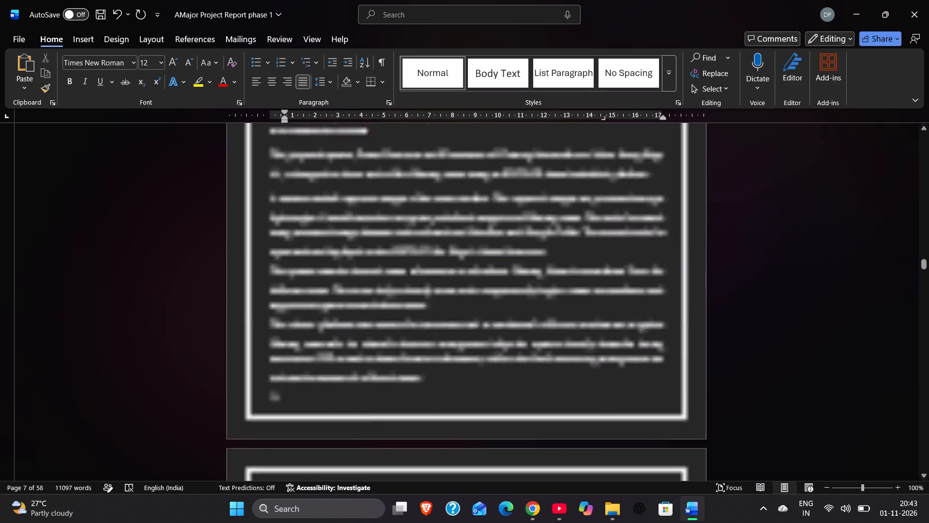
scroll(329, 292, up, 1)
scroll(329, 292, down, 3)
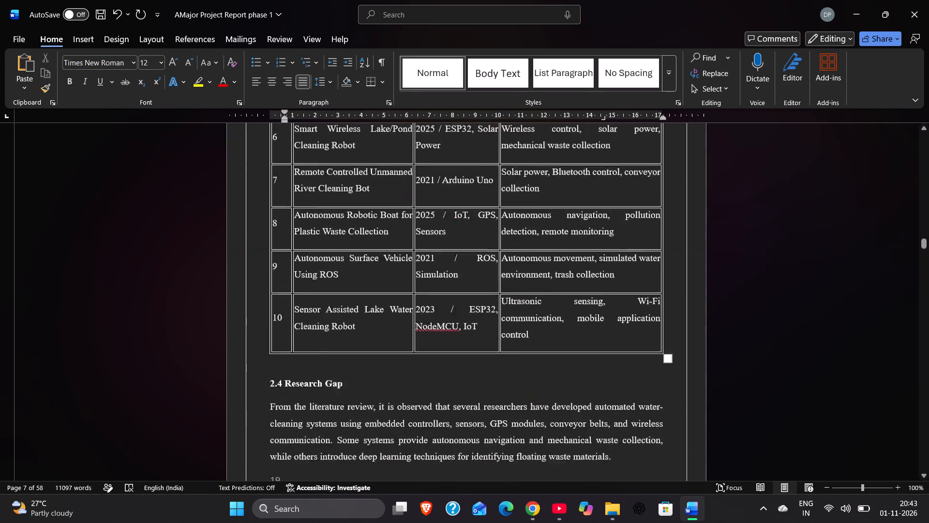
scroll(329, 292, down, 3)
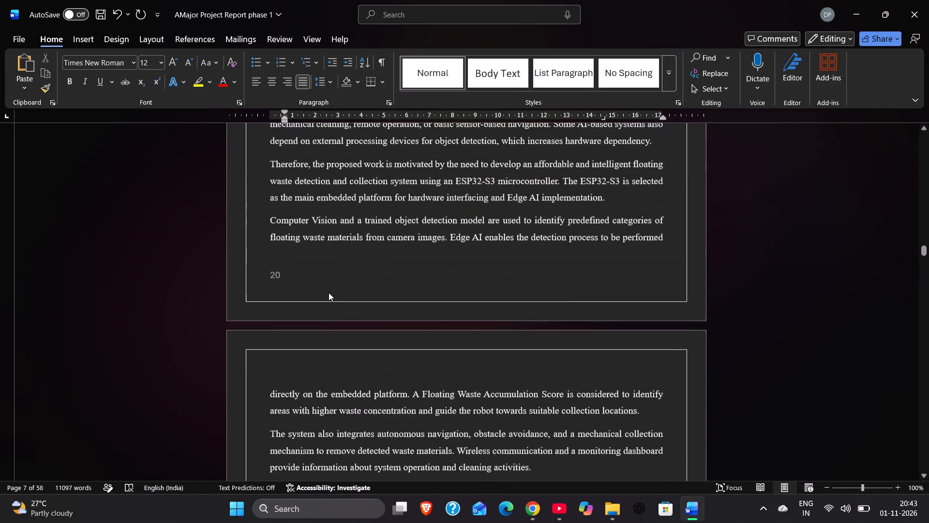
scroll(329, 292, down, 1)
scroll(329, 292, up, 1)
scroll(329, 292, down, 2)
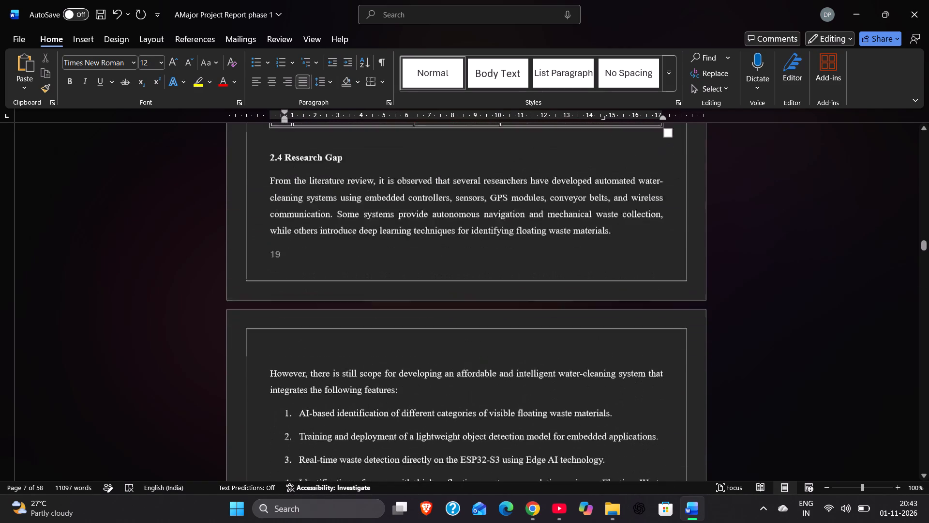
scroll(329, 292, down, 1)
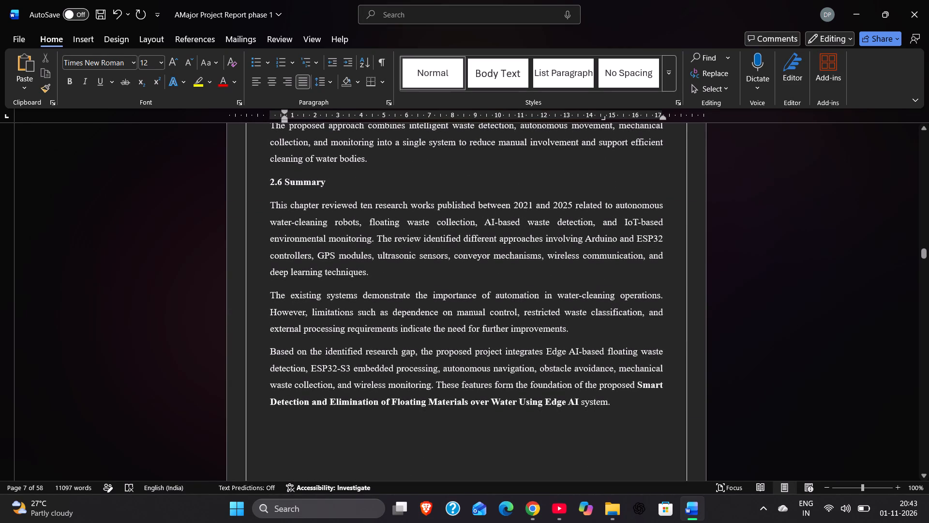
scroll(329, 292, down, 4)
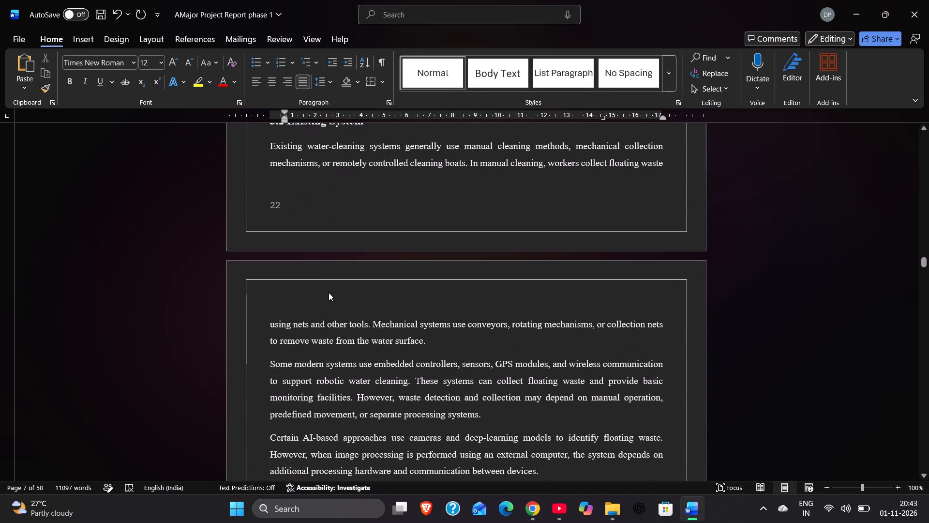
scroll(329, 292, down, 3)
scroll(329, 292, up, 1)
scroll(329, 292, down, 1)
scroll(329, 292, up, 1)
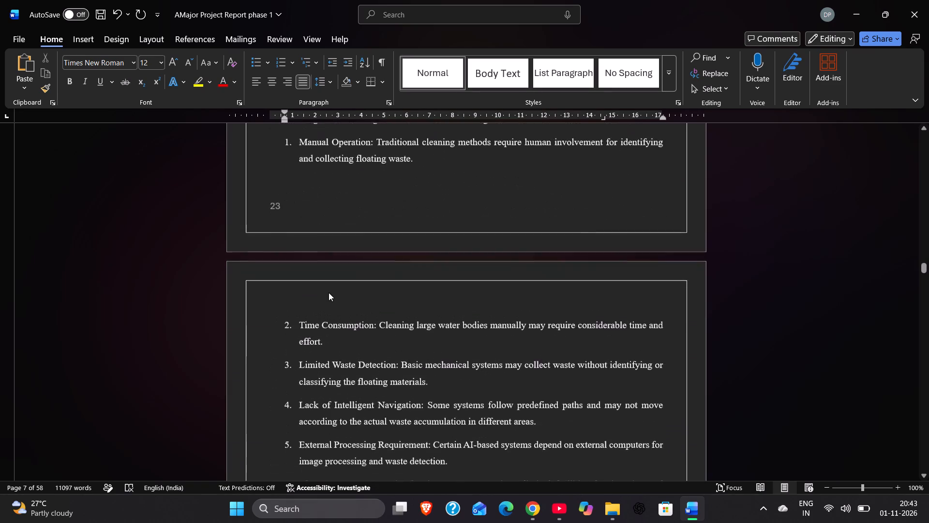
scroll(329, 292, up, 1)
scroll(329, 292, down, 2)
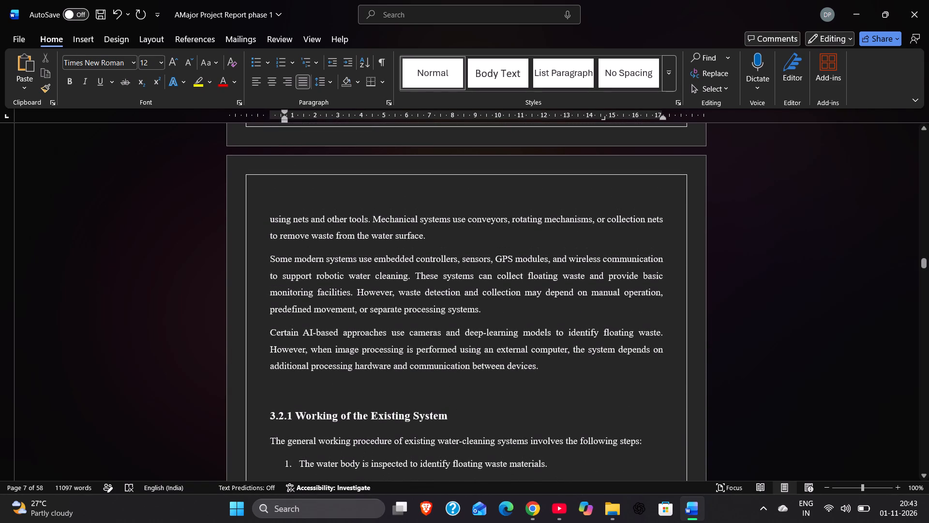
scroll(329, 292, up, 10)
Replace the title of entry 3.5 in the contents with Major Functional Modules, keeping its number and page reference.
scroll(329, 292, up, 5)
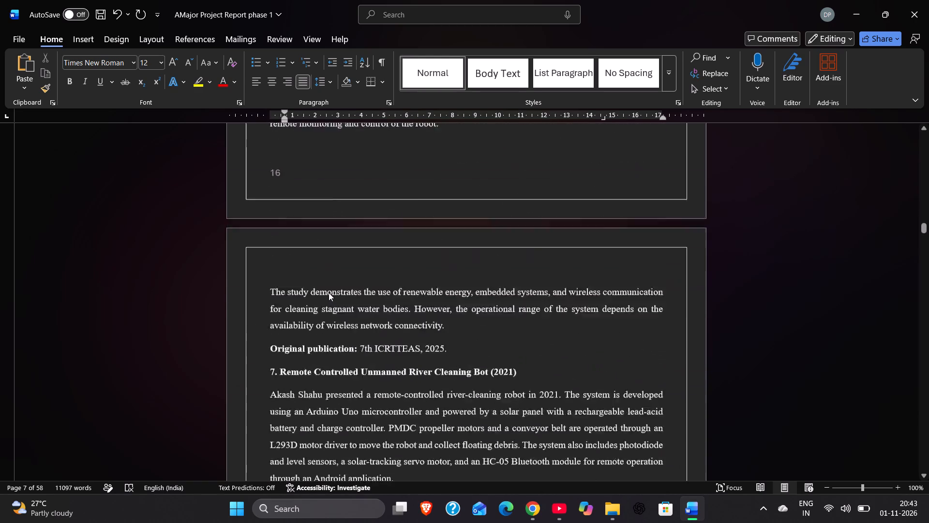
scroll(329, 292, up, 14)
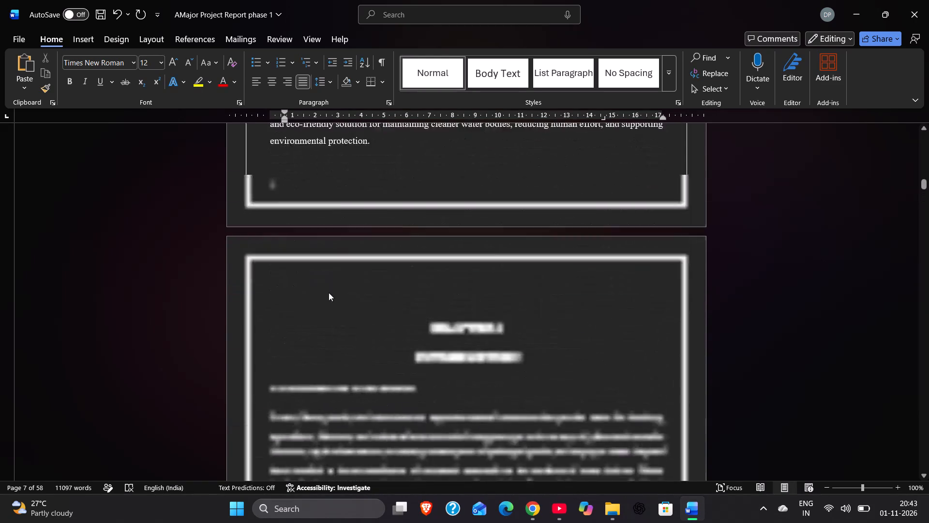
scroll(329, 292, up, 3)
scroll(329, 292, down, 1)
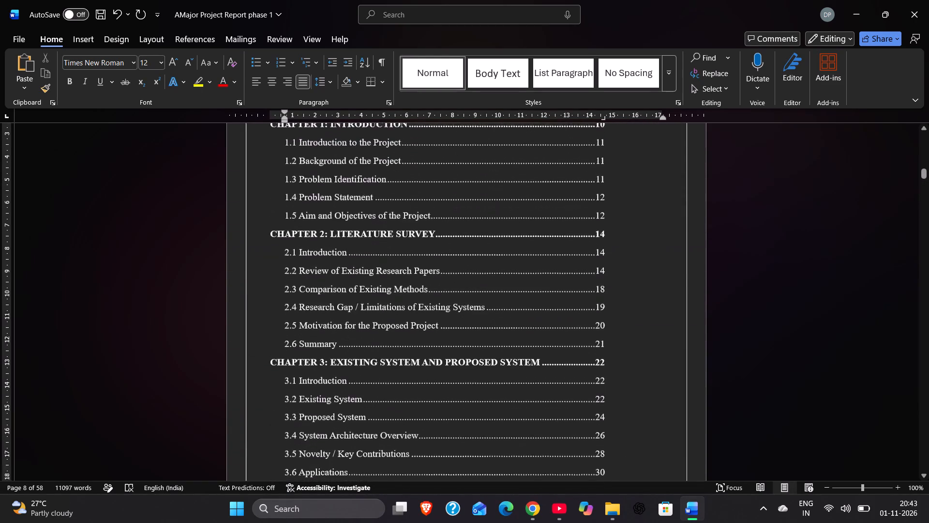
scroll(329, 292, down, 1)
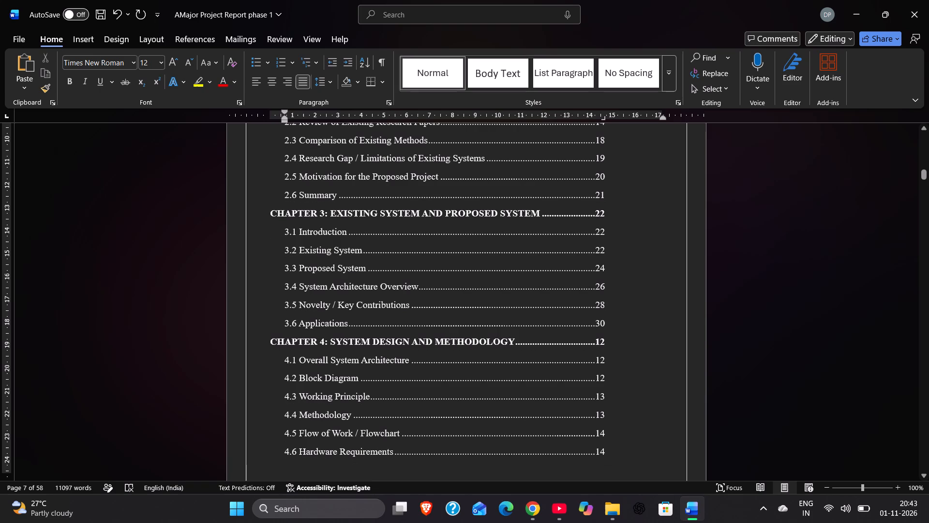
click(609, 305)
click(410, 305)
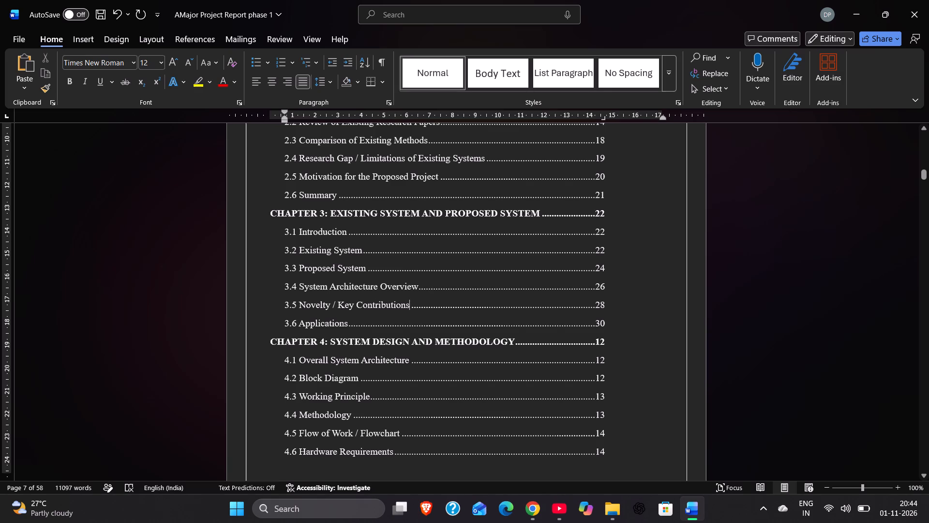
key(BackSpace)
key(BackSpace)
key(BackSpace)
key(BackSpace)
key(BackSpace)
key(BackSpace)
key(BackSpace)
key(BackSpace)
key(BackSpace)
key(BackSpace)
key(BackSpace)
key(BackSpace)
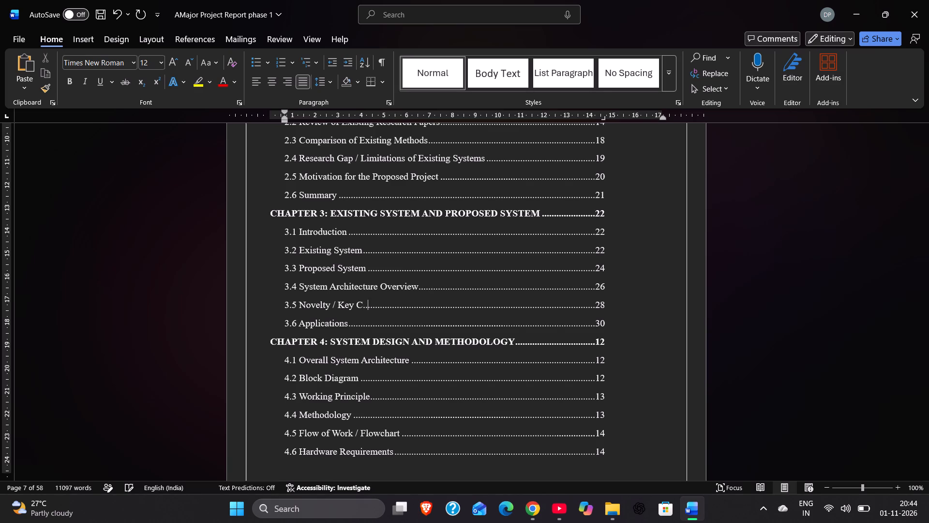
key(BackSpace)
key(BackSpace)
key(BackSpace)
key(BackSpace)
key(BackSpace)
key(BackSpace)
key(BackSpace)
key(BackSpace)
key(BackSpace)
key(BackSpace)
key(BackSpace)
key(BackSpace)
key(BackSpace)
key(BackSpace)
key(BackSpace)
text(Major)
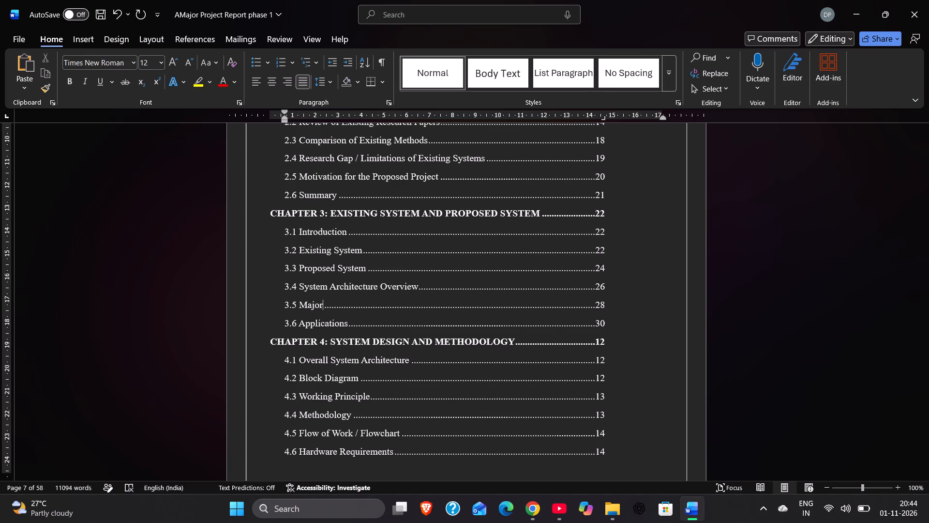
key(space)
key(f)
text(unctional)
key(Left)
key(Left)
key(Left)
key(Left)
key(Left)
key(Left)
key(Left)
key(Left)
key(Left)
key(BackSpace)
key(shift+f)
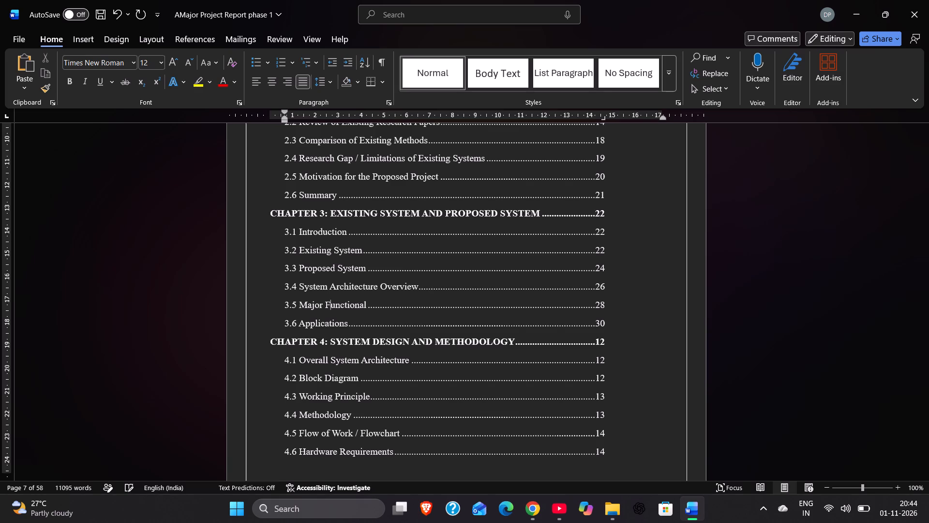
key(Right)
key(Right)
key(Right)
key(Right)
key(Right)
key(Right)
key(Right)
key(Right)
key(Right)
key(space)
text(Mod)
text(ules)
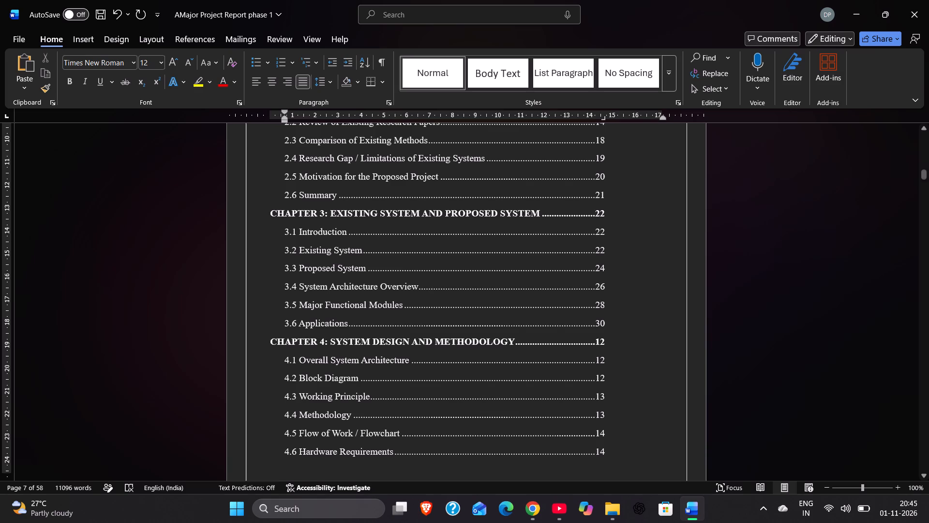
Replace the title of entry 3.6 in the contents with Advantages of the Proposed System, keeping its number and page reference.
click(347, 324)
key(BackSpace)
key(BackSpace)
key(BackSpace)
key(BackSpace)
key(BackSpace)
key(BackSpace)
key(BackSpace)
key(BackSpace)
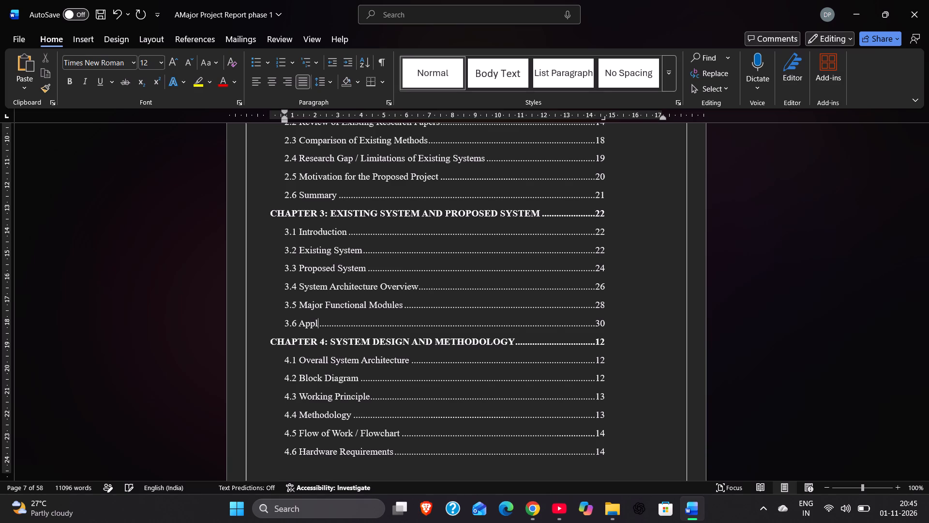
key(BackSpace)
key(BackSpace)
key(BackSpace)
key(BackSpace)
key(shift+a)
text(dvantages)
key(space)
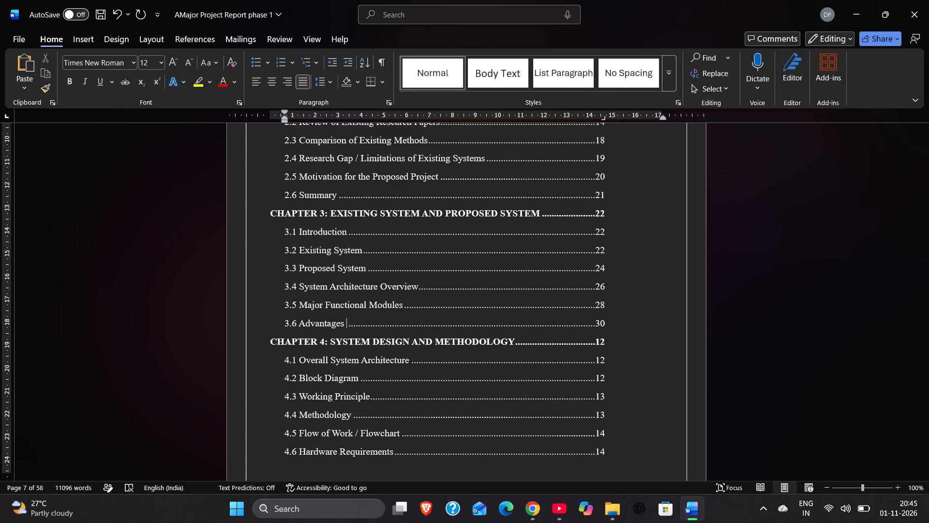
text(of the)
key(space)
text(Prposed)
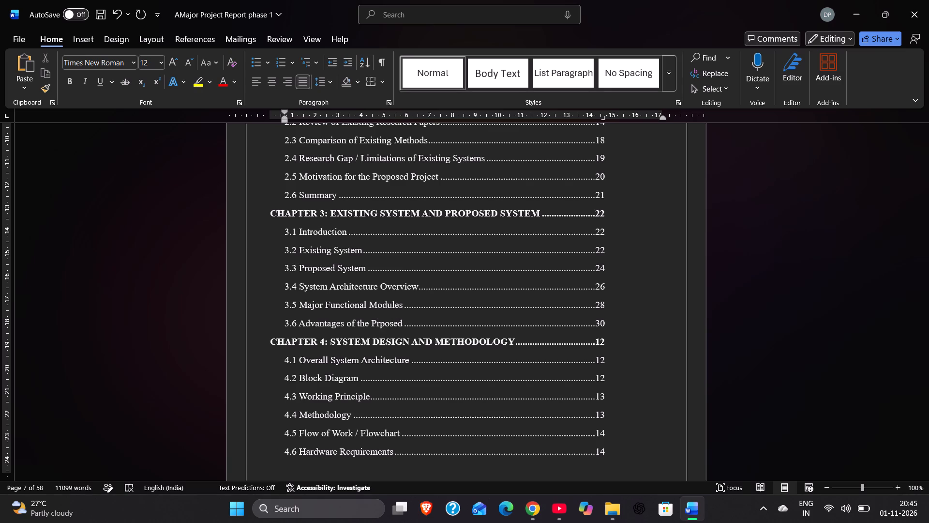
key(BackSpace)
key(BackSpace)
key(BackSpace)
key(BackSpace)
key(BackSpace)
key(o)
text(posed)
key(space)
text(System)
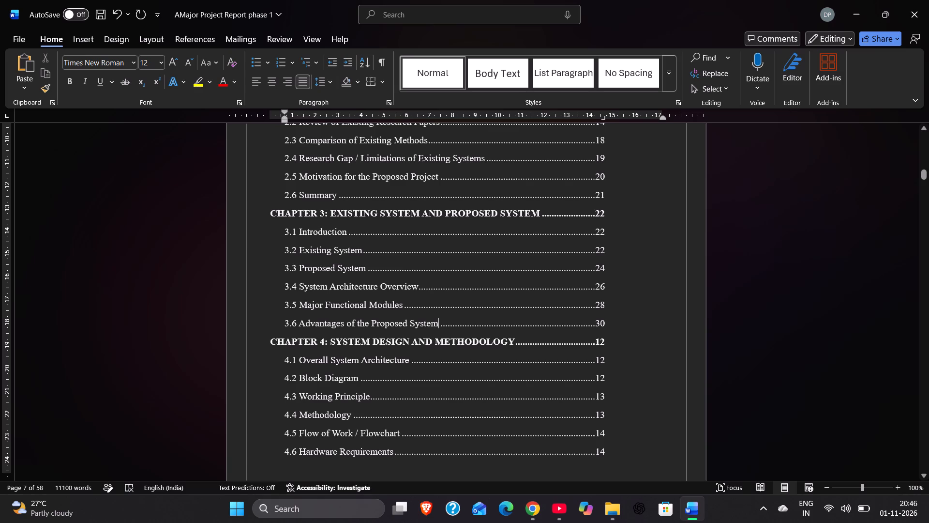
Add the contents entry 3.7 Novelty of the Proposed System below entry 3.6, with a dotted leader and page number 66.
click(608, 322)
key(Return)
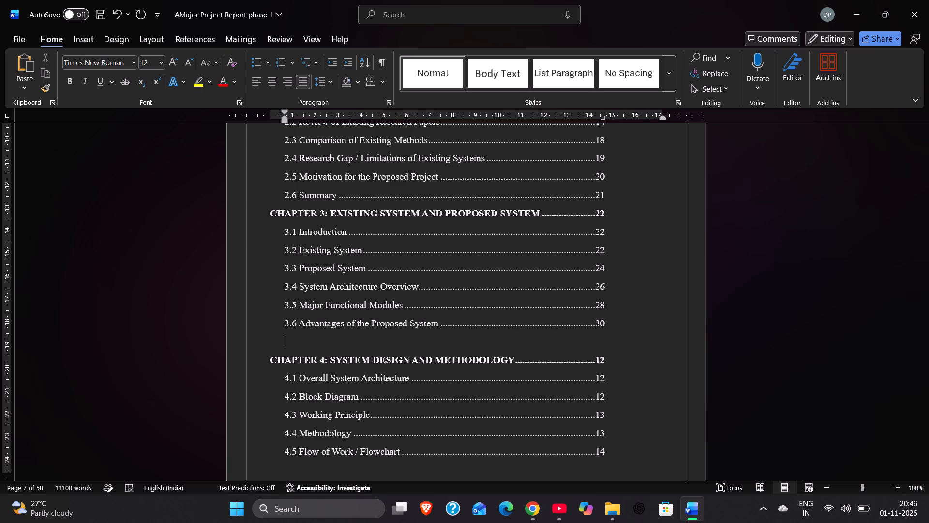
key(3)
text(.7)
key(space)
text(Novelty)
key(space)
text(of the)
key(space)
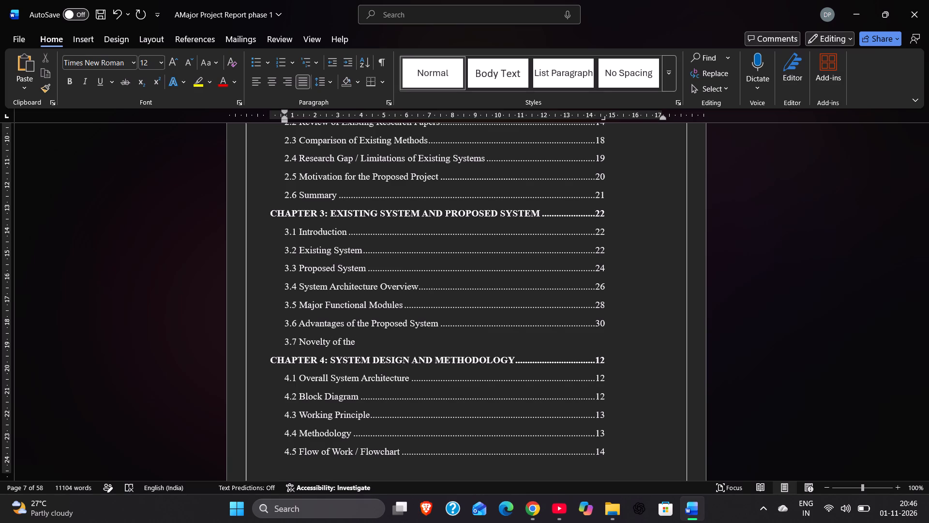
text(Proposed)
key(space)
text(System)
key(Tab)
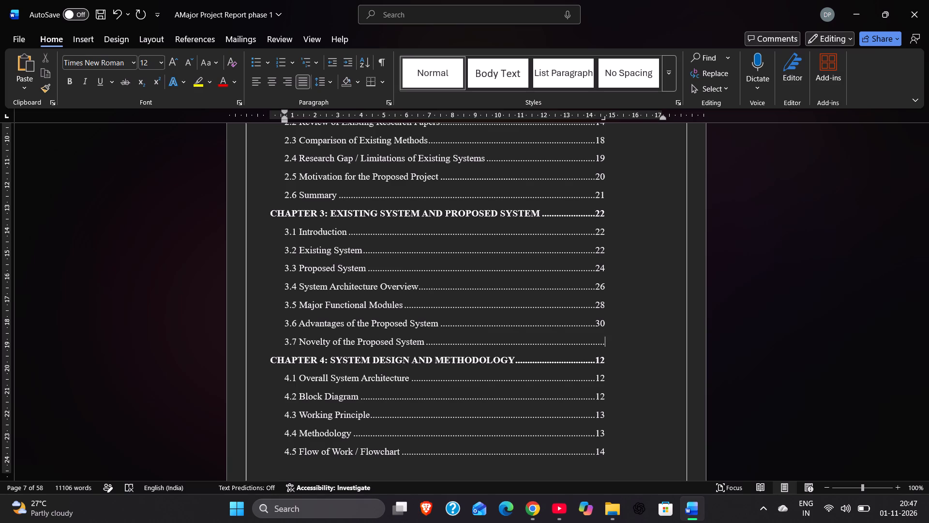
key(6)
key(6)
Add the contents entry 3.8 Key Contributions of the Proposed System below entry 3.7, with a dotted leader and page number 66.
key(Return)
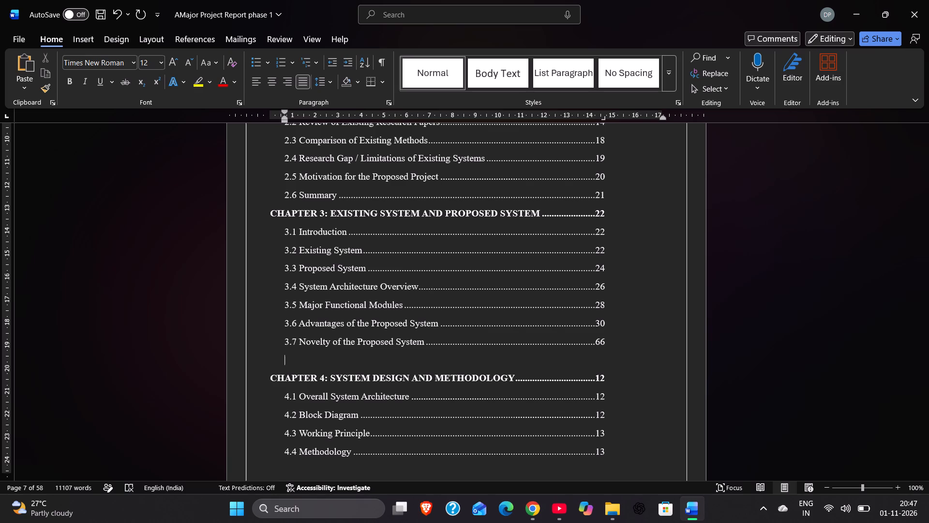
key(3)
key(period)
key(8)
key(space)
text(Key)
key(space)
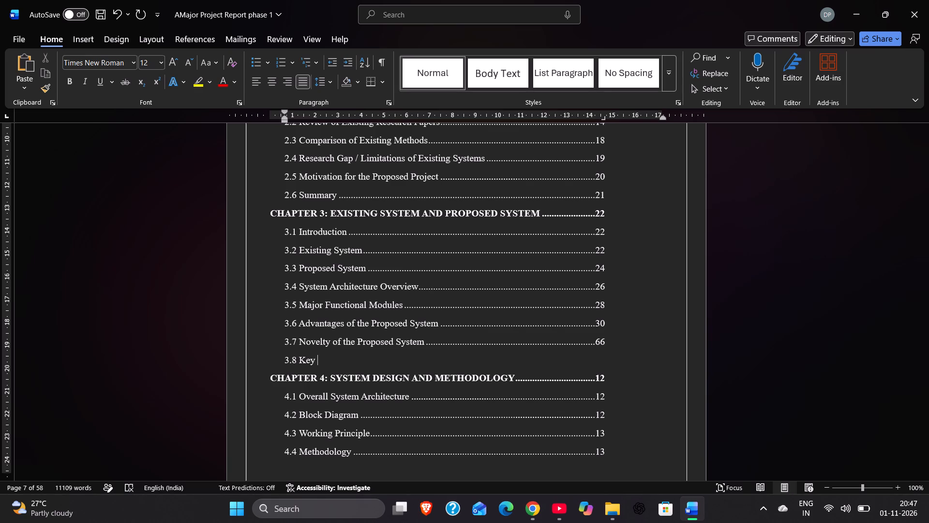
key(shift+c)
text(ontribution)
key(s)
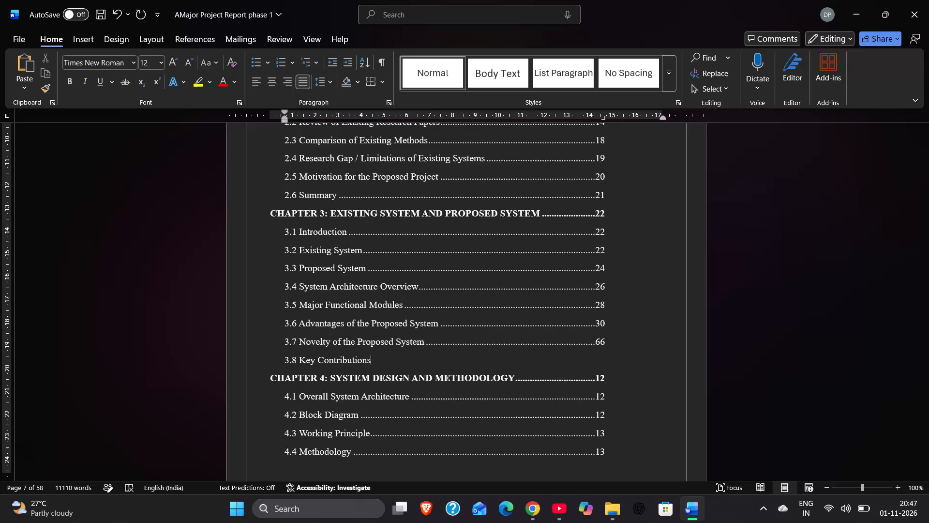
key(space)
text(of the)
key(space)
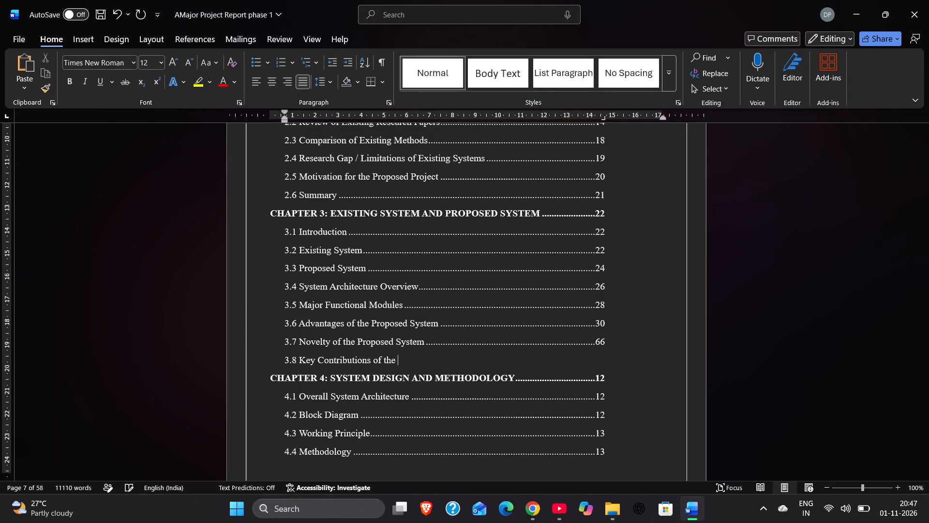
key(shift+p)
key(r)
text(oposed)
key(space)
text(System)
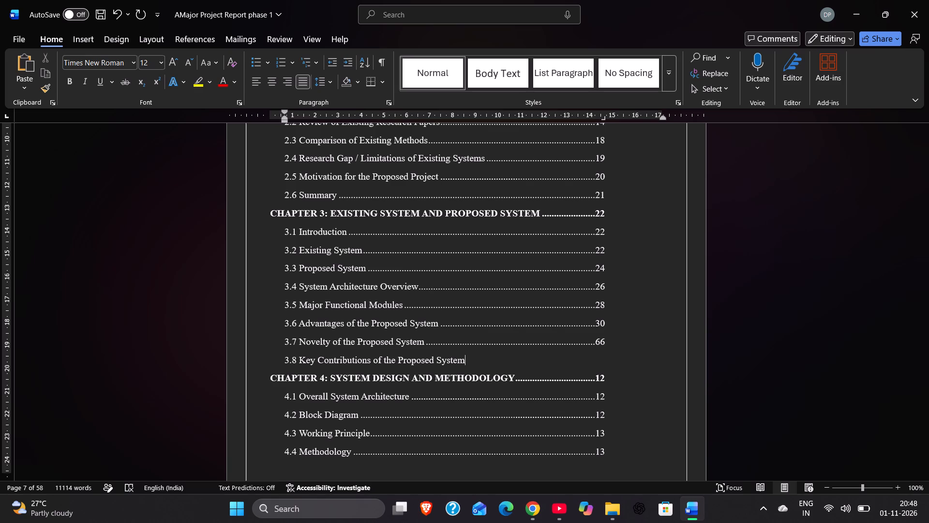
key(Tab)
text(666)
key(BackSpace)
Add a contents entry 3.9 below entry 3.8, with its title starting Comparison Between.
key(Down)
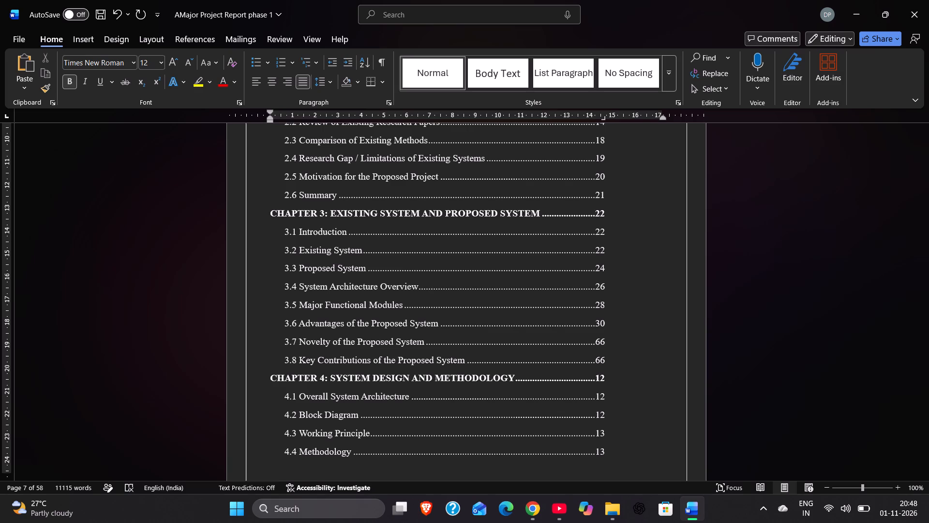
key(Up)
key(Return)
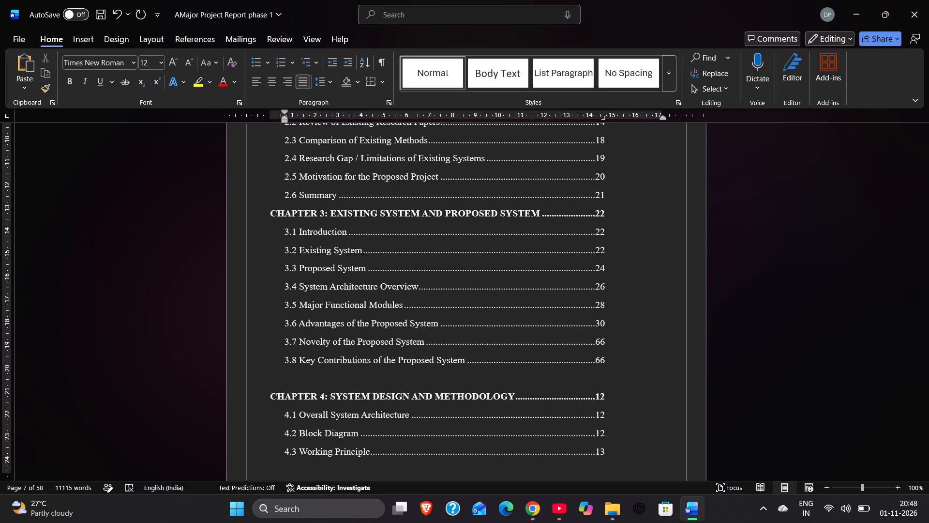
text(3.)
key(9)
key(space)
text(Com)
text(parision)
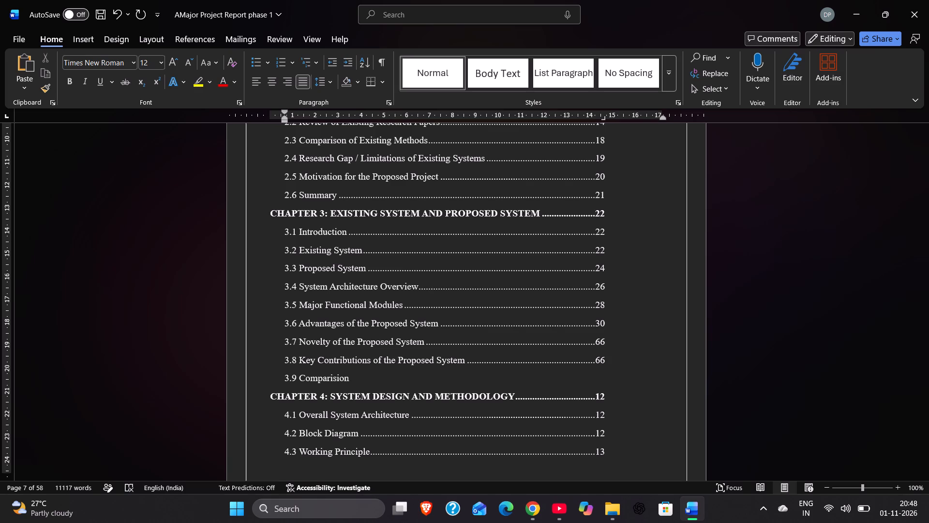
key(BackSpace)
key(BackSpace)
key(BackSpace)
text(on)
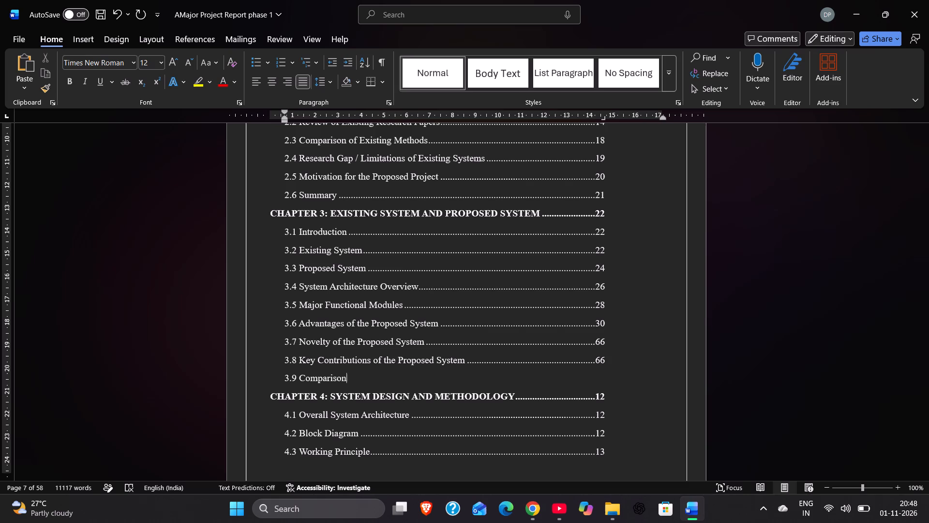
key(space)
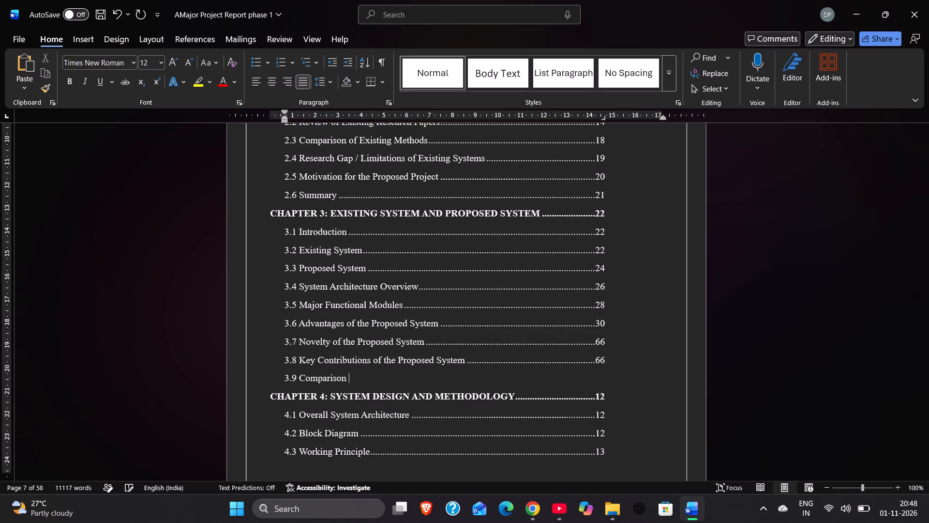
text(Between)
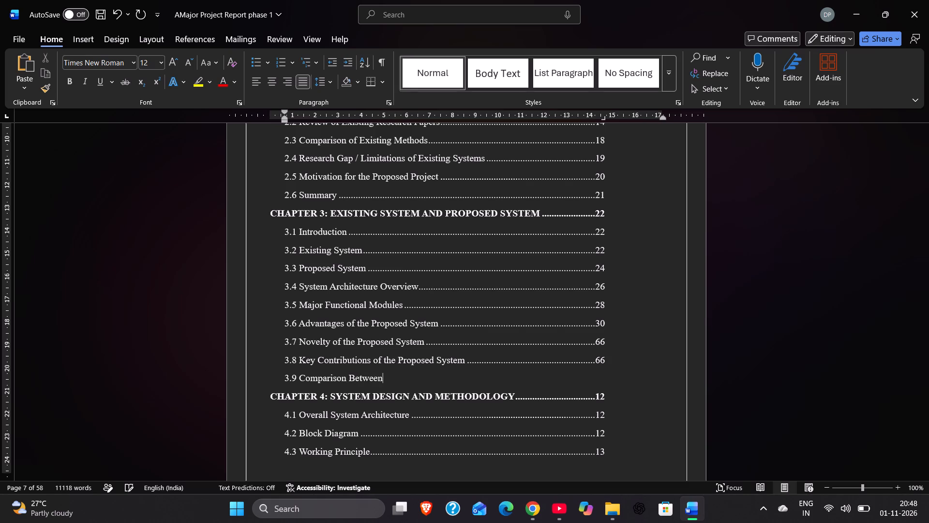
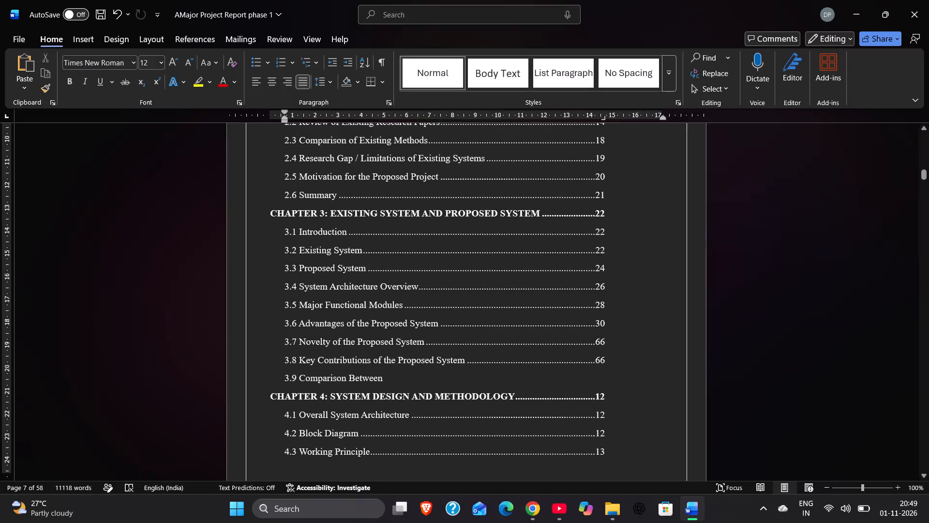
Complete contents entry 3.9 as "Comparison Between Existing and Proposed System" with a dot leader and page number 66.
click(395, 375)
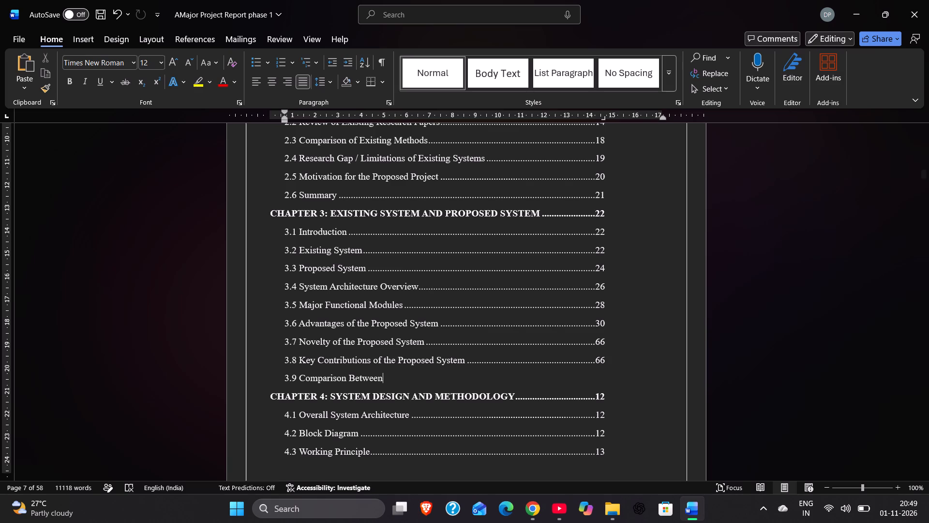
key(space)
text(Ex)
text(isting)
key(space)
text(and)
key(space)
text(Pro)
text(po)
text(sed)
key(space)
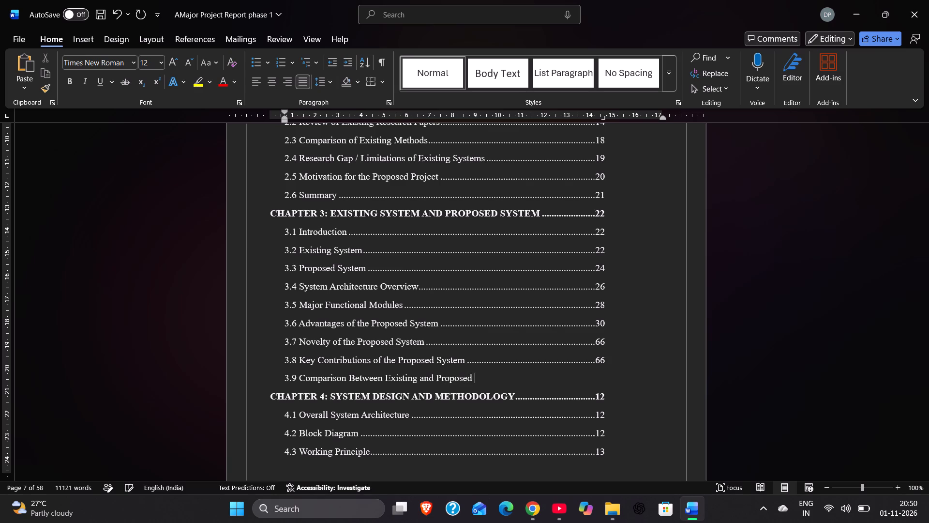
text(Syste)
key(m)
key(Tab)
text(66)
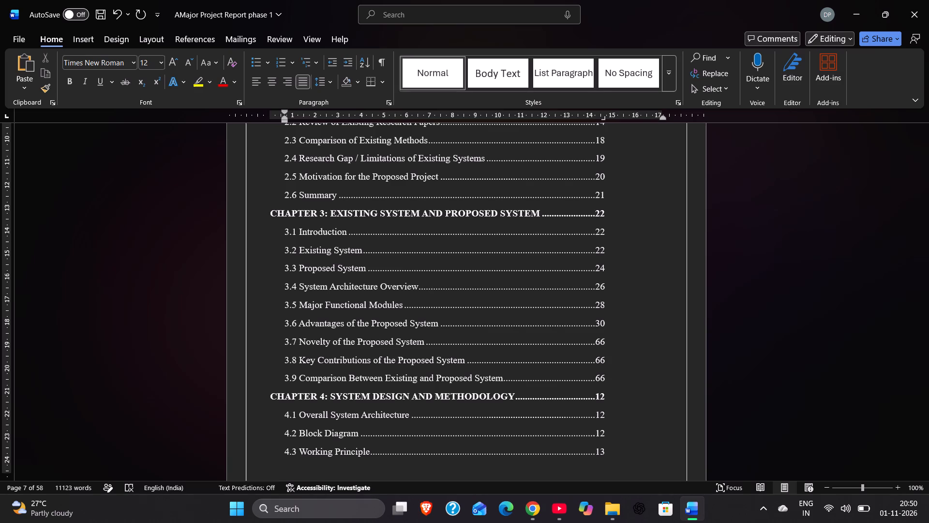
Add a contents entry "3.10 Summary" below entry 3.9, with a dot leader and page number 54.
click(604, 378)
key(Return)
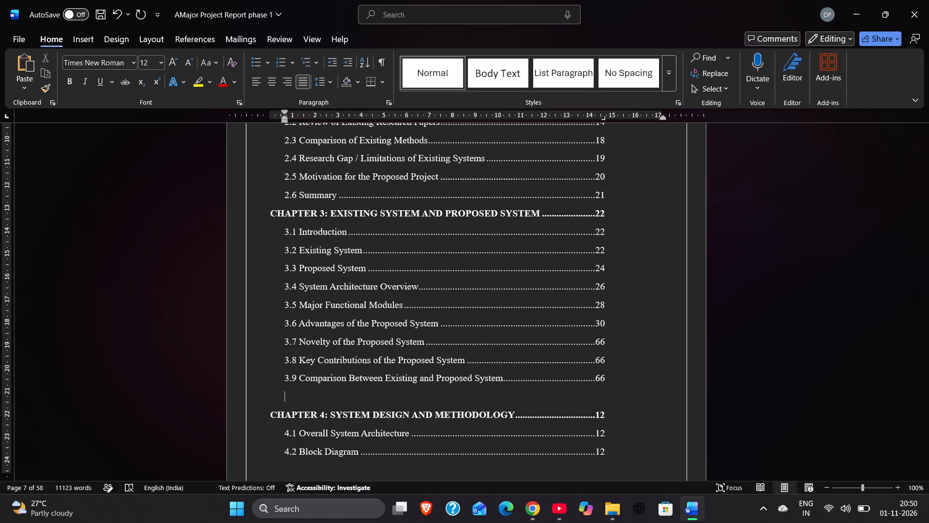
text(3.10)
key(space)
text(Summary)
key(Tab)
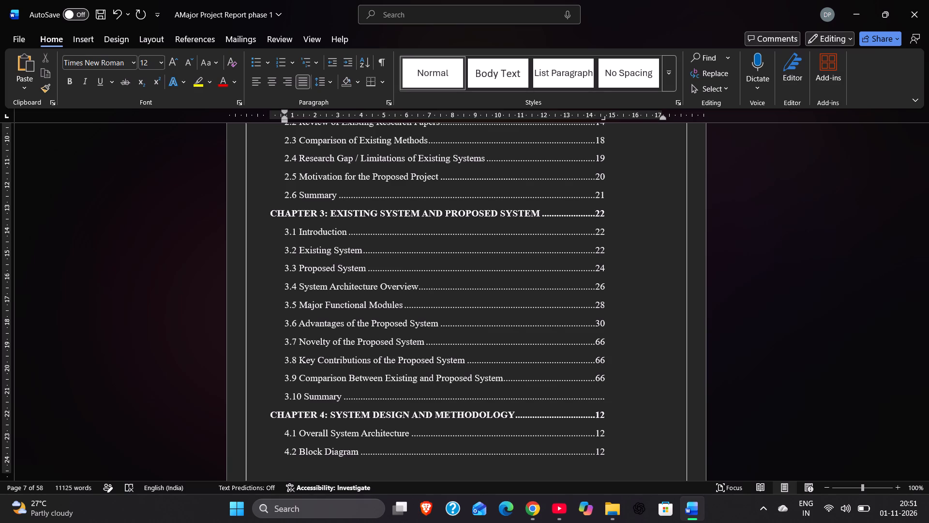
text(54)
Review the list of contents from Chapter 1 through References, along with the opening chapter pages of the report.
scroll(604, 378, down, 3)
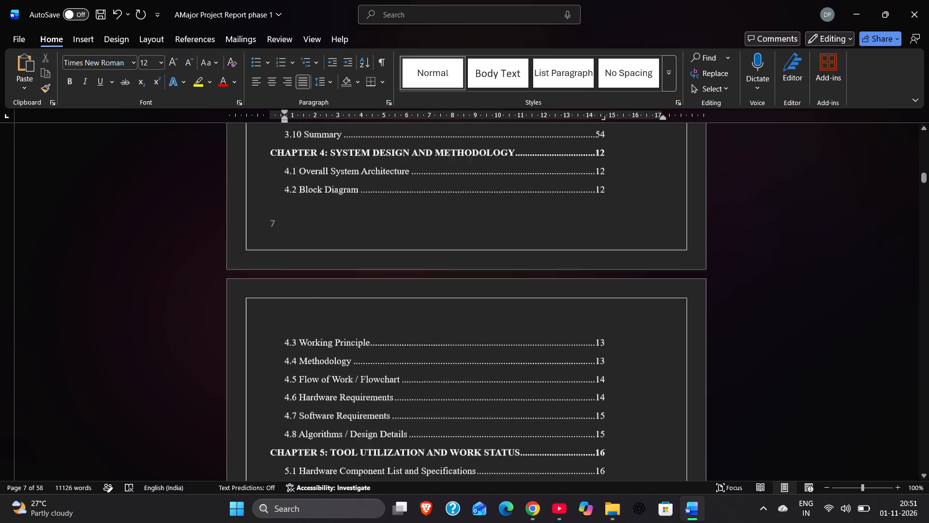
scroll(604, 378, down, 6)
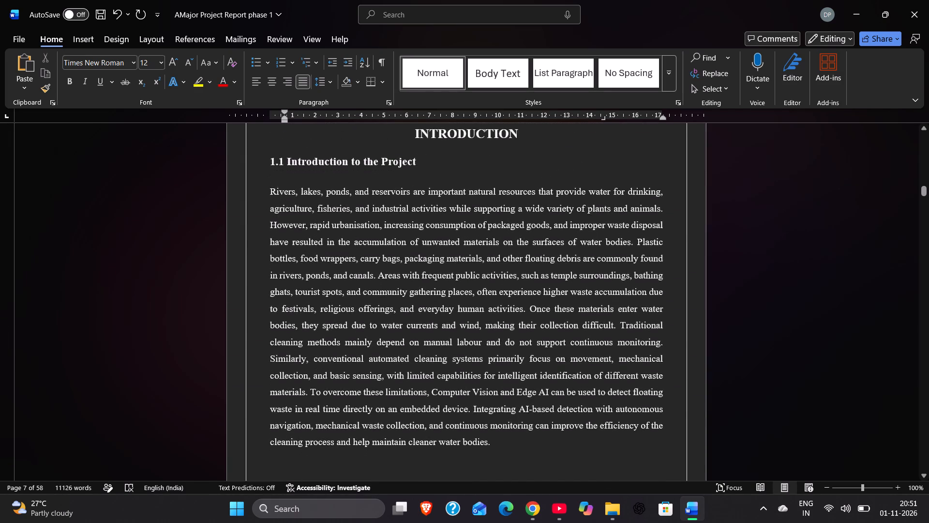
scroll(604, 378, down, 18)
scroll(604, 378, up, 2)
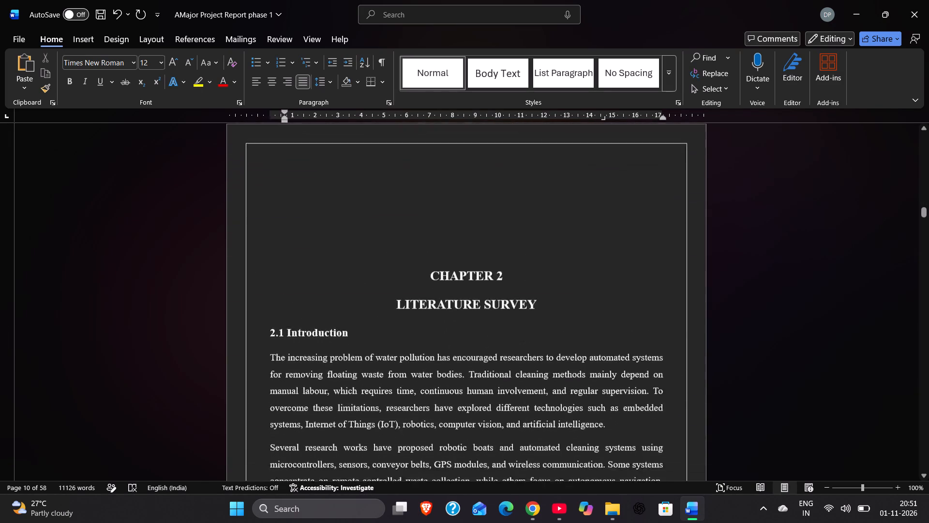
scroll(604, 378, up, 14)
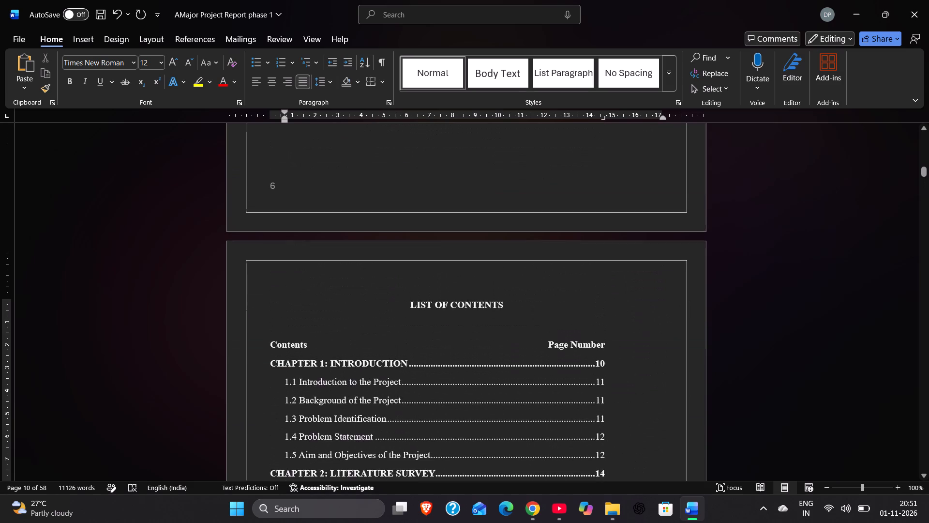
scroll(604, 378, up, 2)
scroll(604, 378, down, 3)
scroll(604, 378, up, 1)
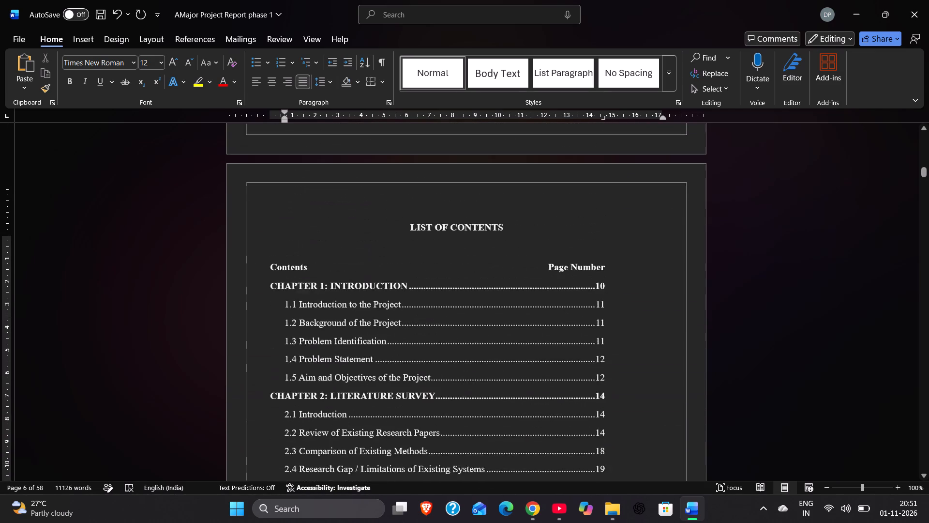
scroll(604, 378, down, 3)
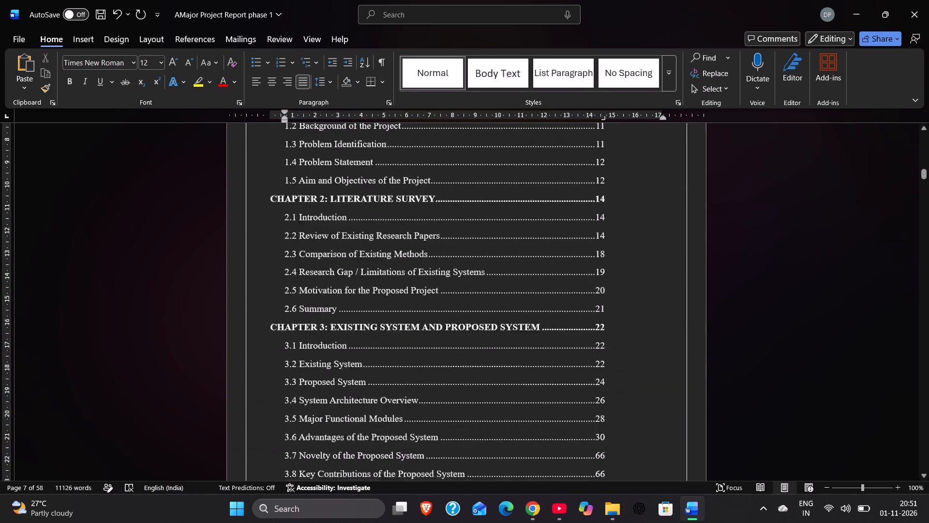
scroll(604, 378, down, 2)
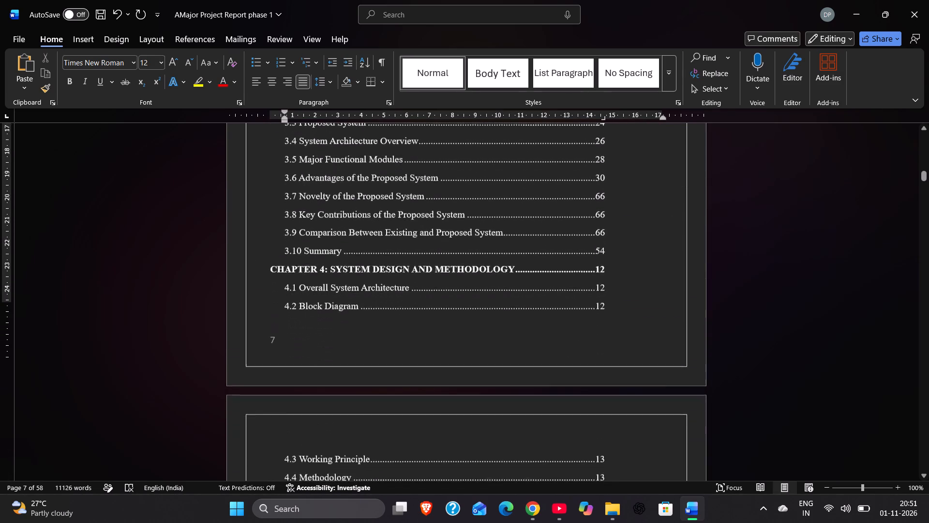
scroll(604, 378, down, 2)
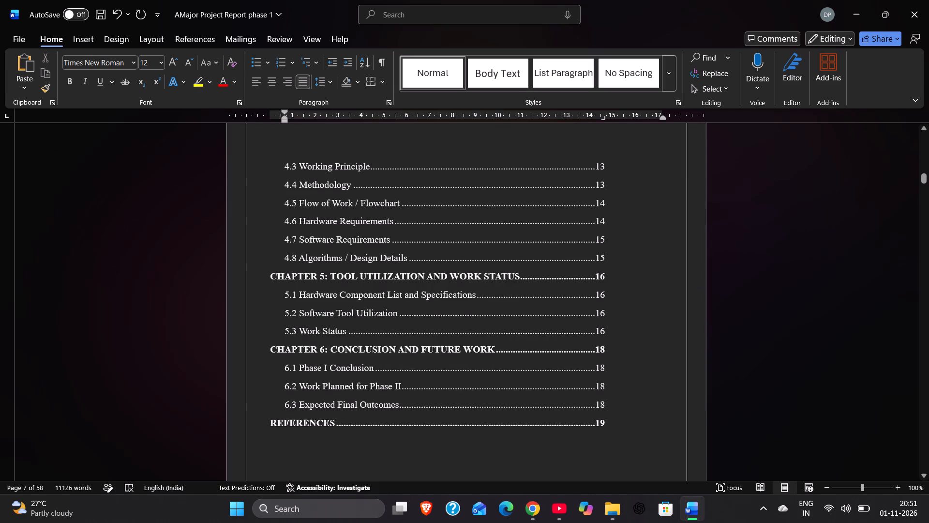
scroll(649, 341, up, 3)
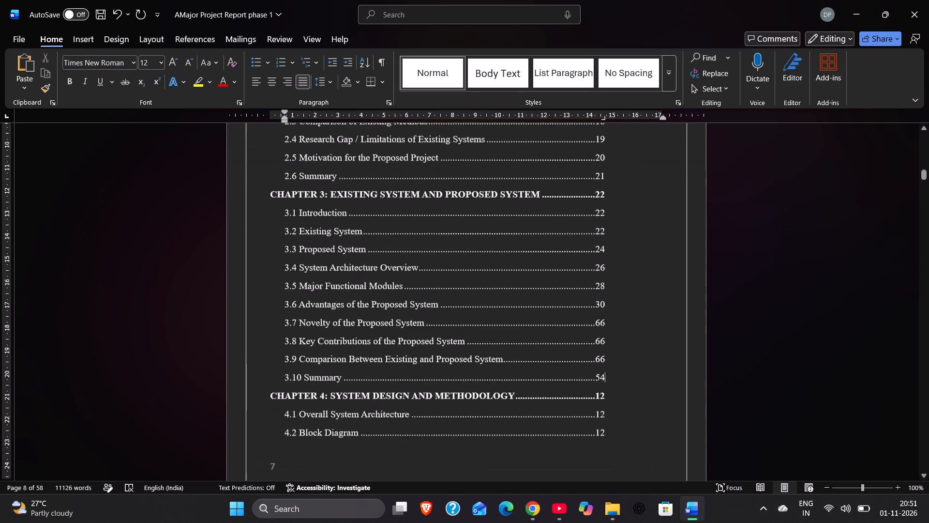
scroll(649, 341, down, 1)
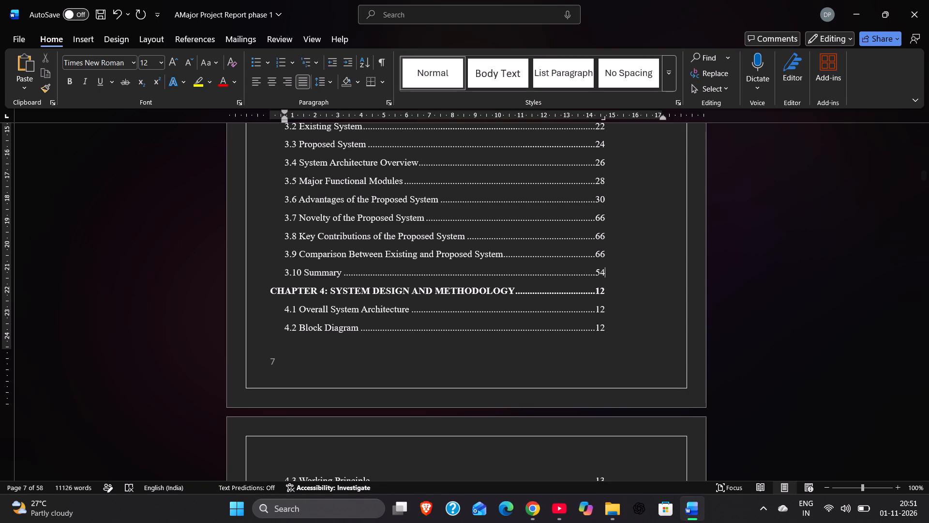
Print all pages of the report with Microsoft Print to PDF, saving the output in the Documents folder as "mohan".
key(ctrl+p)
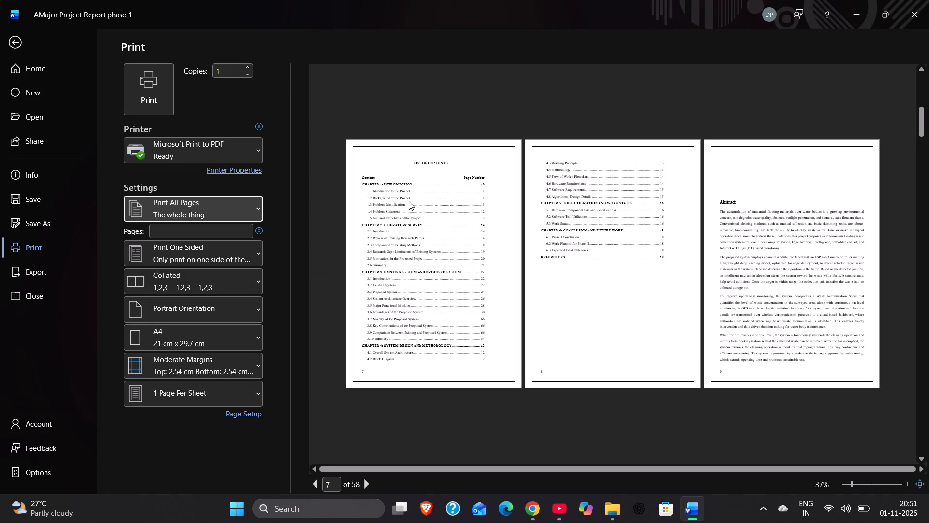
click(147, 85)
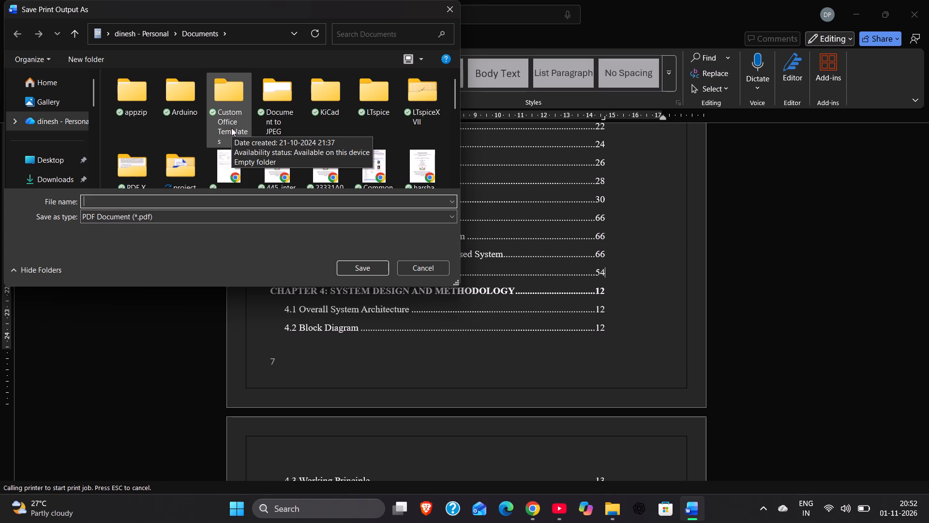
click(168, 196)
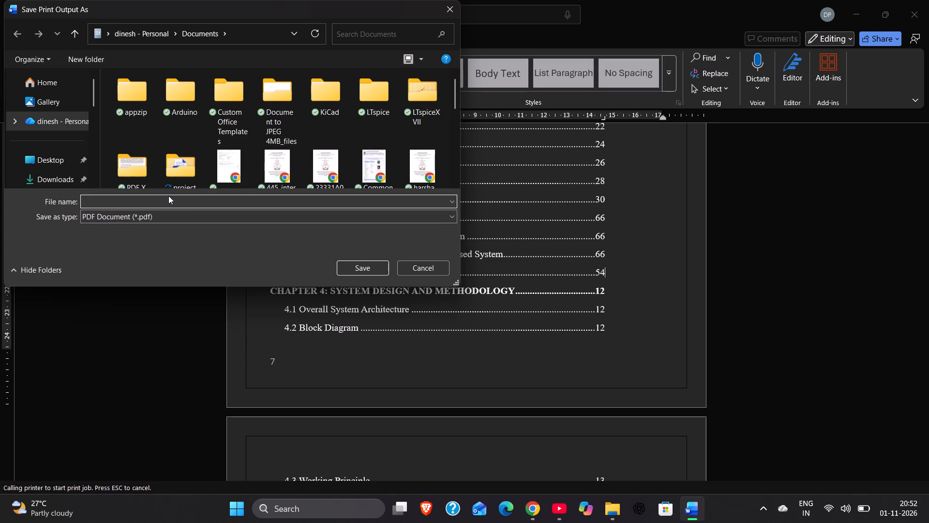
key(m)
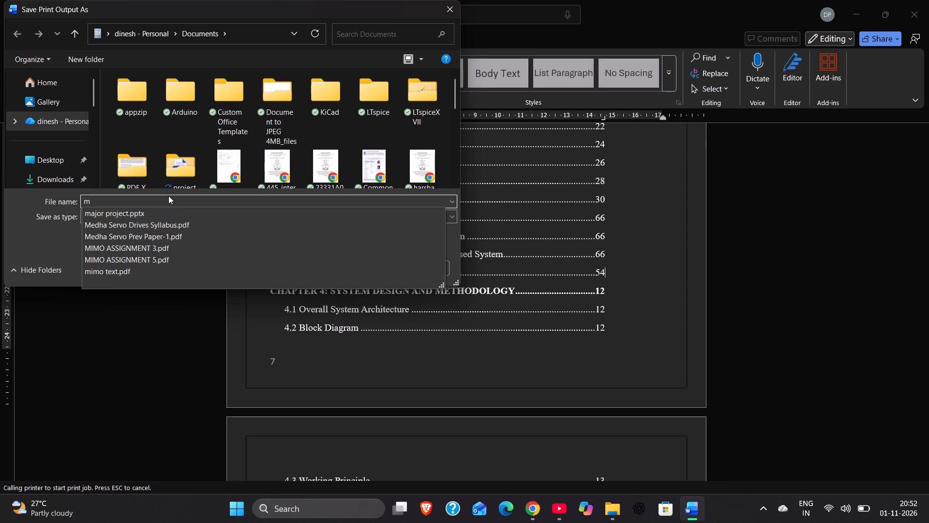
scroll(60, 163, down, 1)
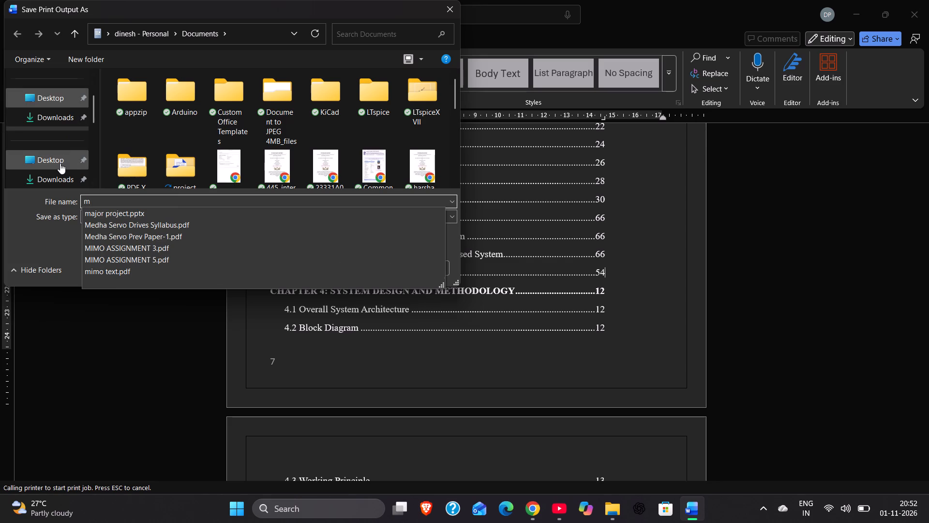
scroll(60, 163, down, 1)
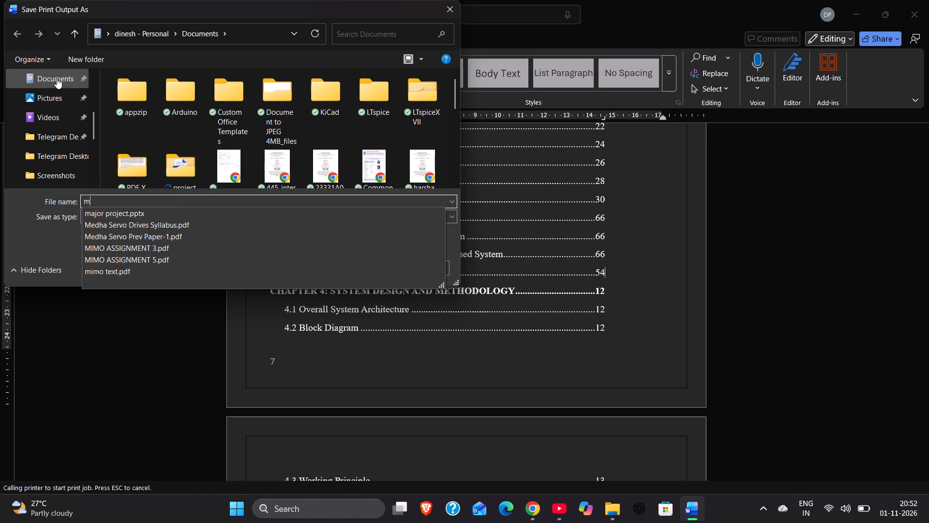
double_click(57, 78)
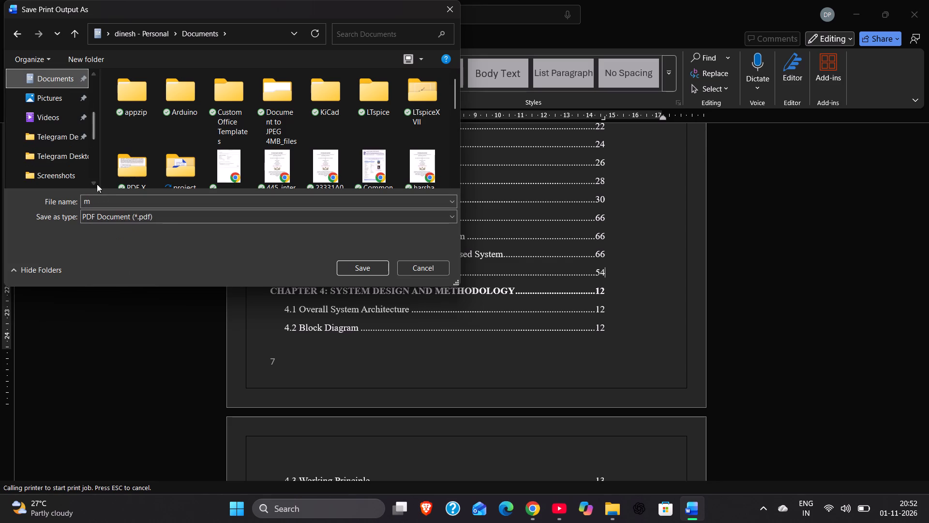
double_click(56, 73)
click(103, 196)
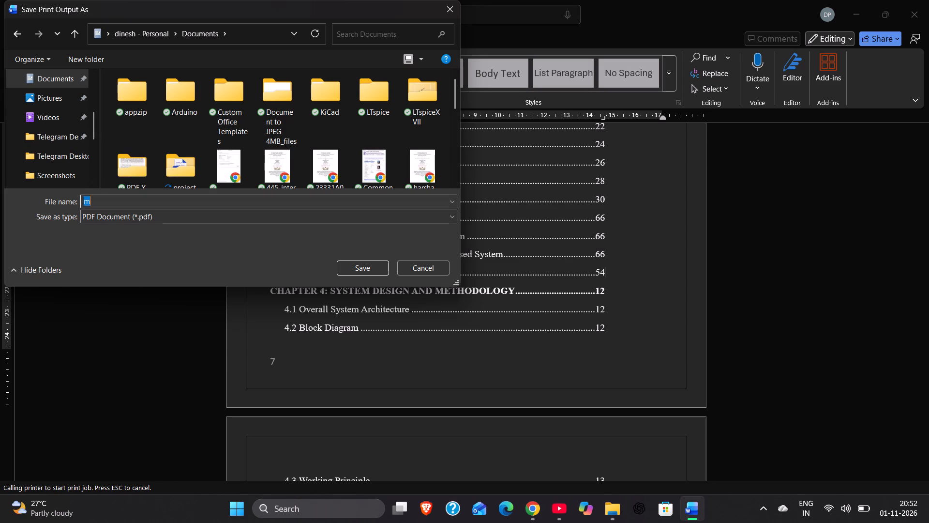
key(o)
key(BackSpace)
text(mo)
text(ha)
key(n)
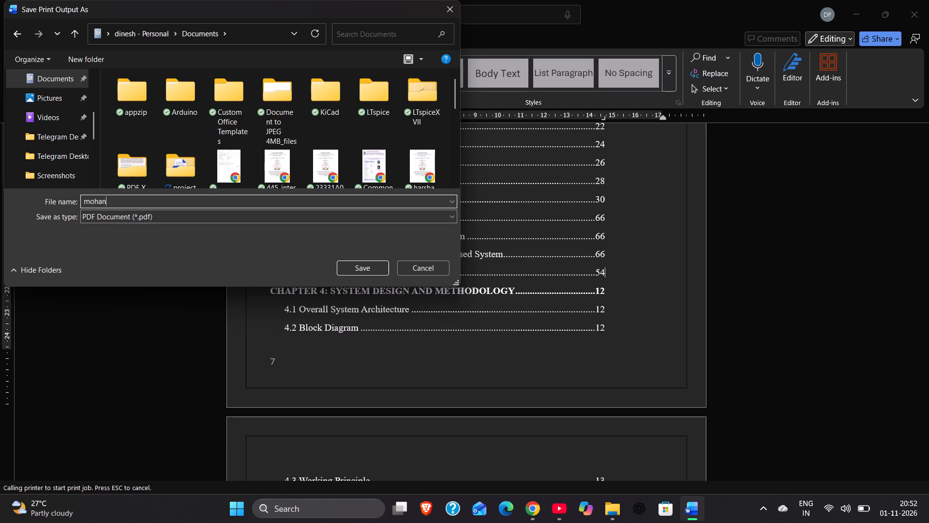
click(366, 265)
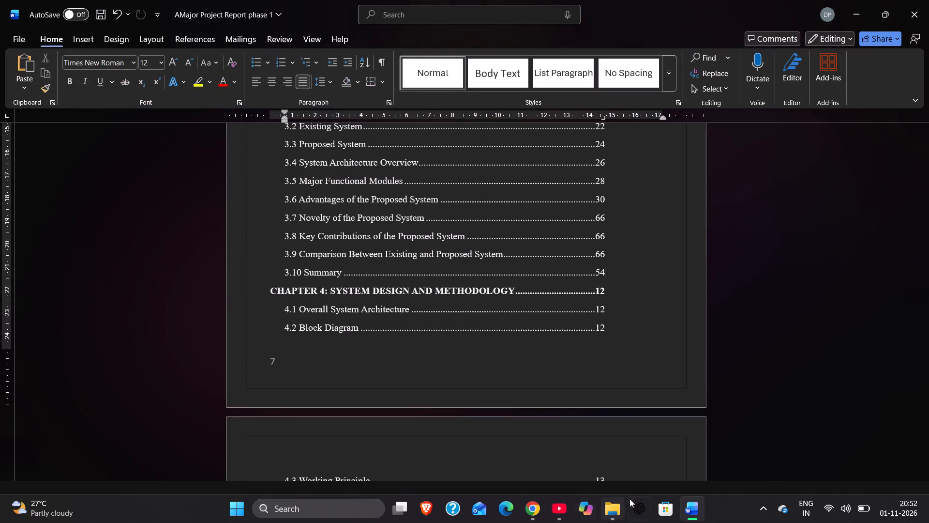
Switch to File Explorer and look through the Documents folder for the saved "mohan" PDF.
click(610, 504)
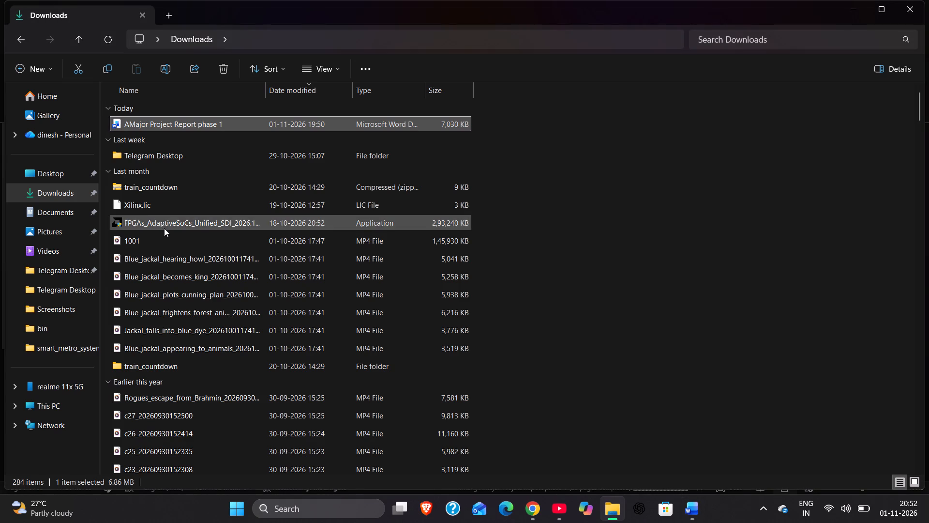
double_click(57, 215)
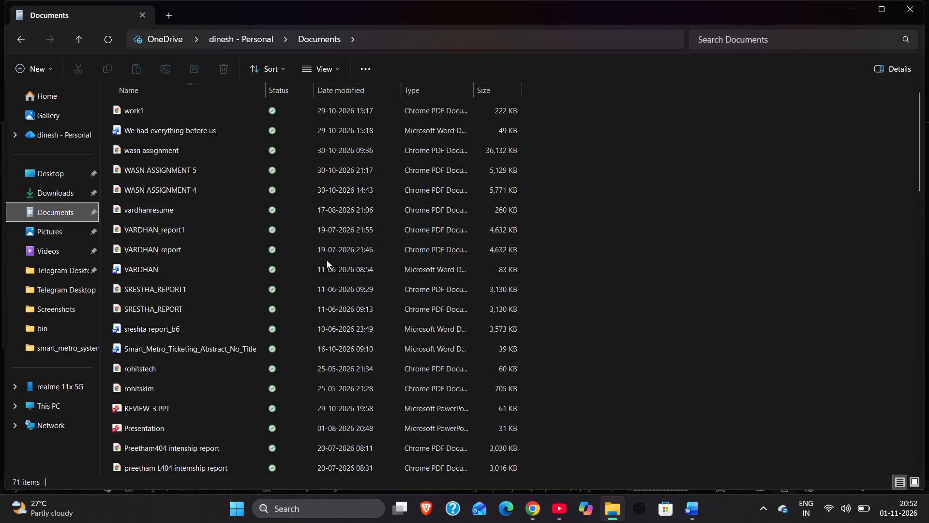
scroll(261, 187, up, 6)
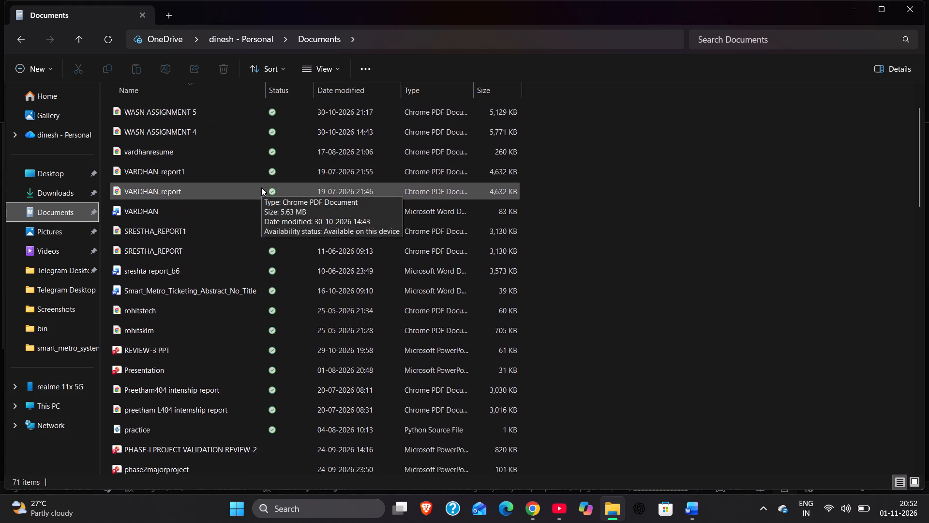
scroll(261, 187, up, 1)
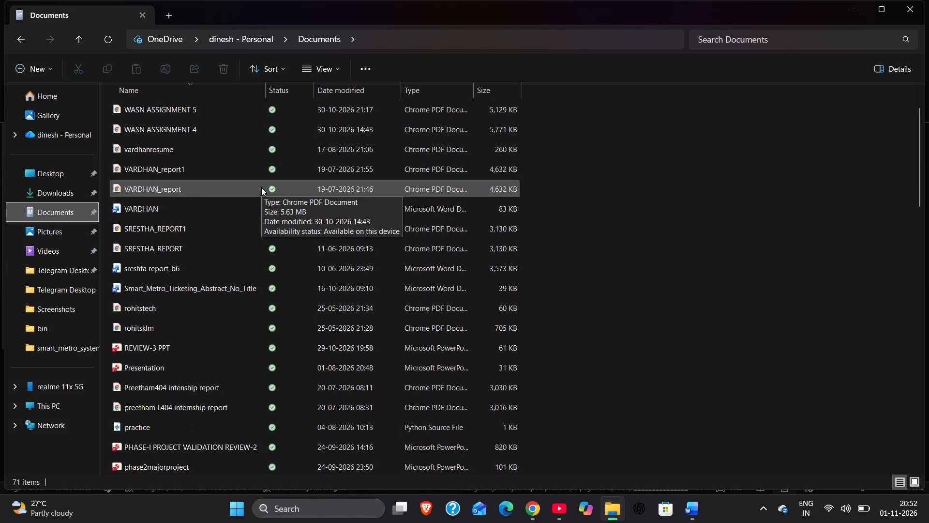
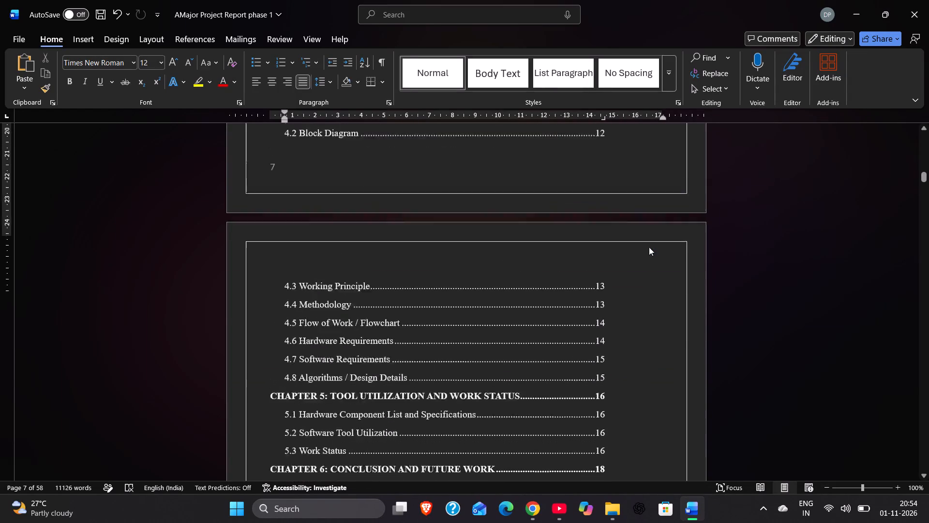
Look over the Chapter 3 contents entries and find the Existing System section in the report body.
scroll(649, 247, up, 1)
scroll(649, 247, down, 1)
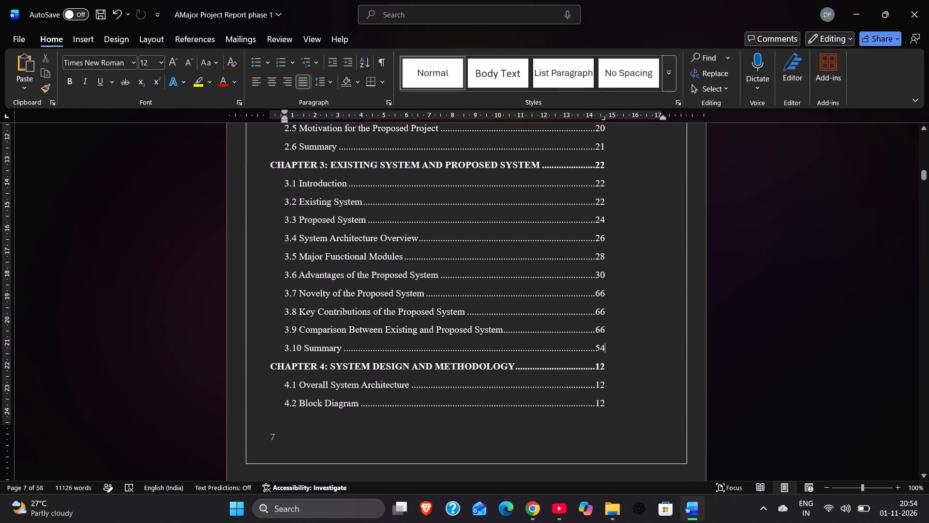
scroll(649, 247, down, 11)
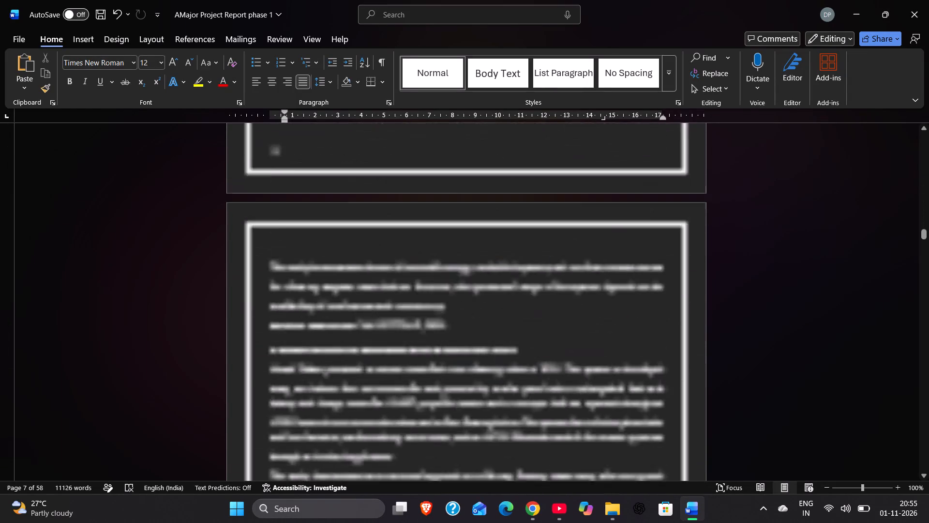
scroll(649, 247, down, 5)
scroll(649, 247, down, 20)
scroll(649, 247, down, 20)
scroll(649, 247, down, 20)
scroll(649, 247, up, 2)
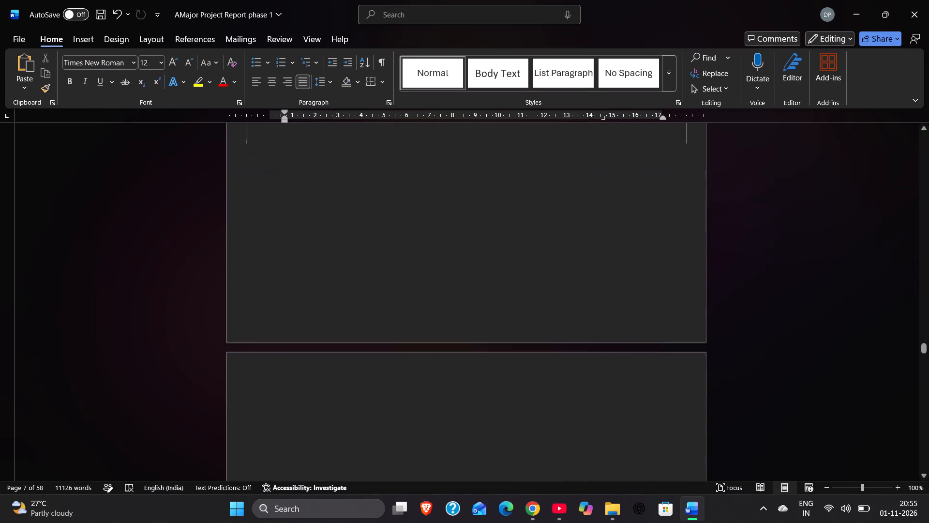
scroll(649, 247, up, 7)
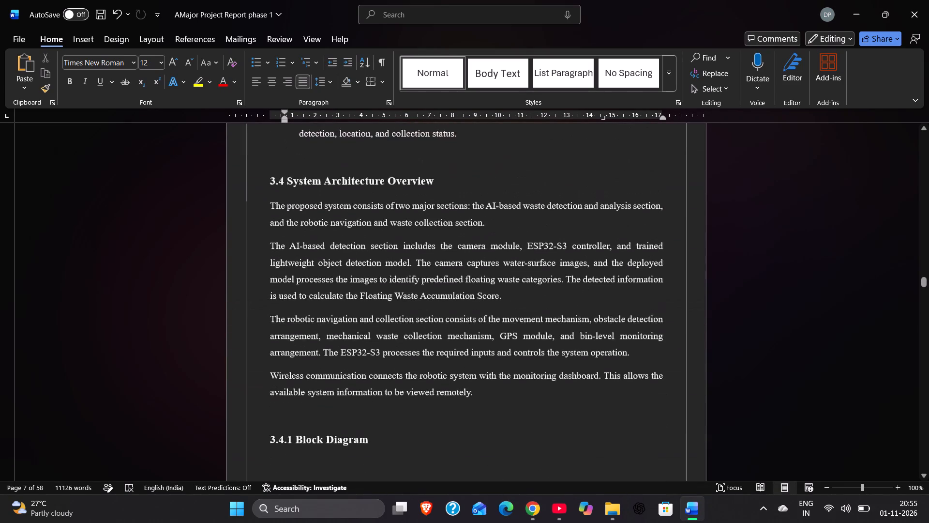
scroll(649, 247, up, 6)
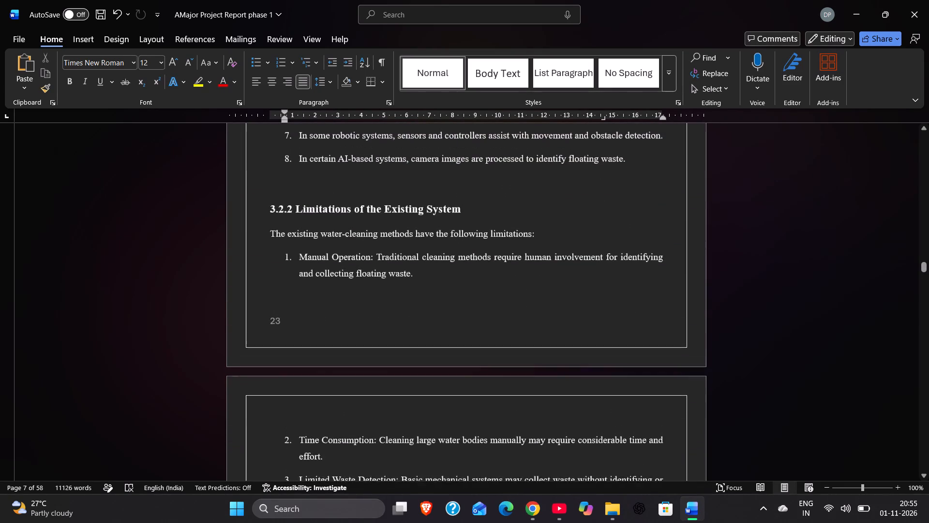
scroll(649, 247, up, 4)
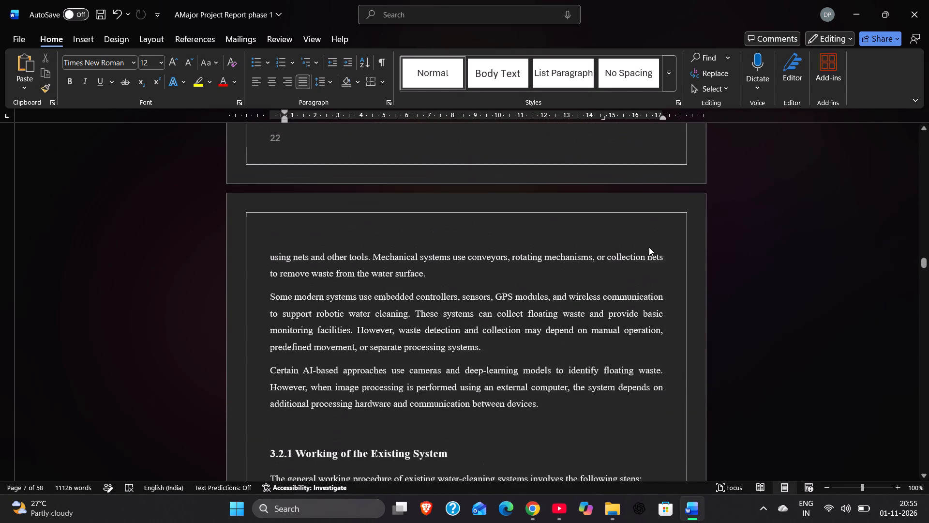
scroll(649, 247, up, 1)
Review the report pages from section 3.2.1 through the 3.4.1 block diagram and its functional blocks, noting section page positions.
scroll(649, 247, down, 2)
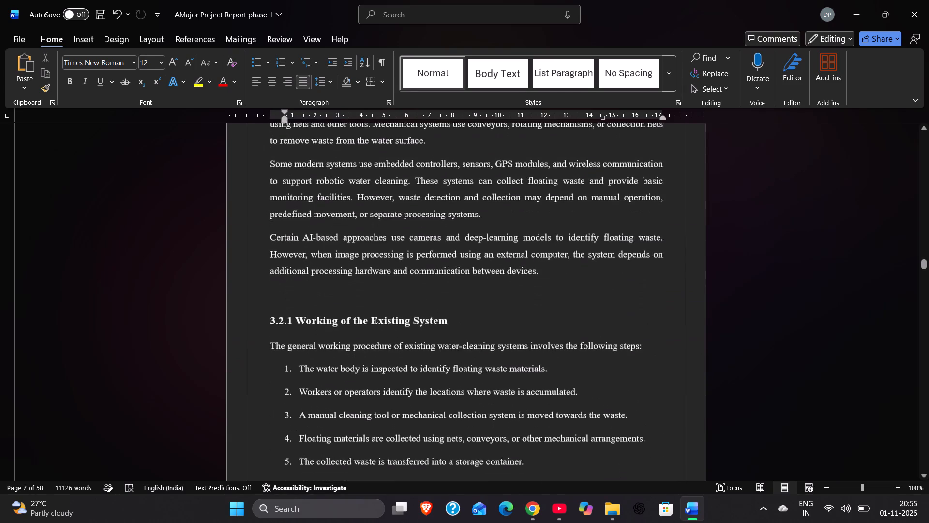
scroll(649, 247, down, 10)
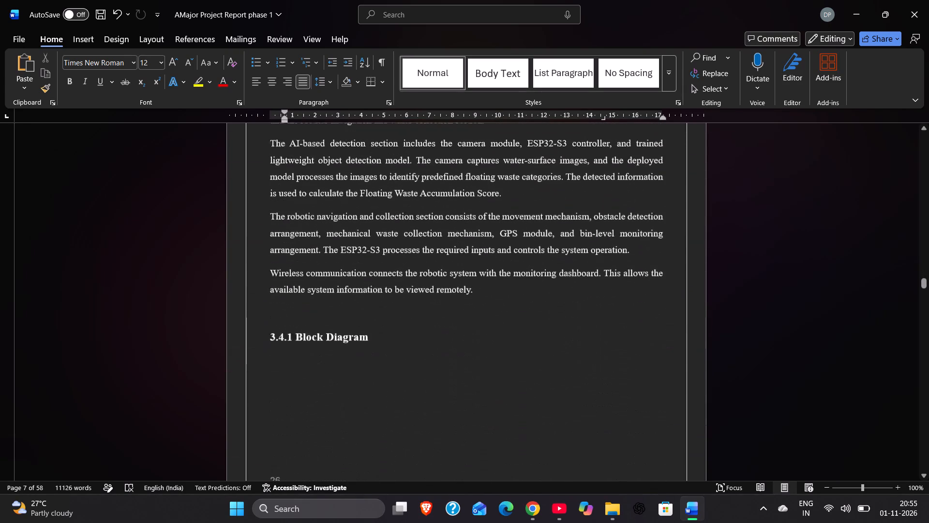
scroll(649, 247, down, 4)
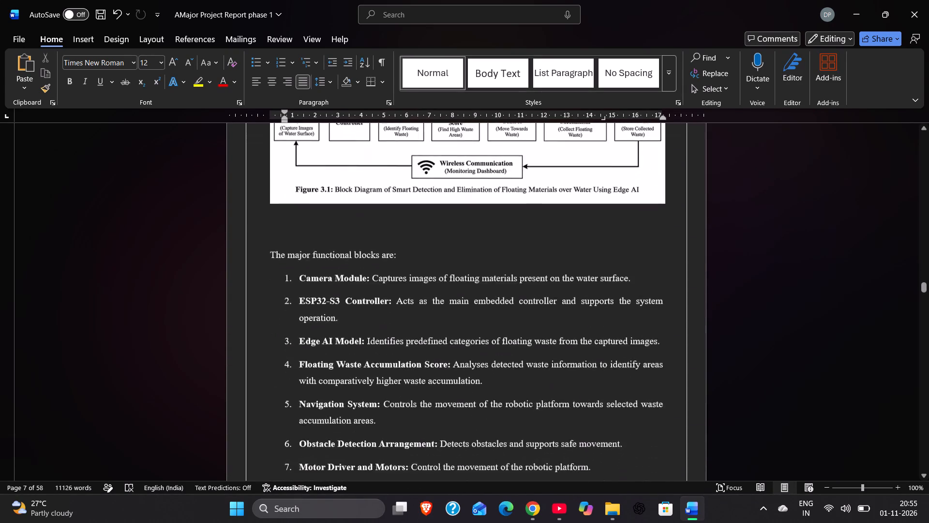
scroll(649, 247, down, 2)
scroll(649, 247, up, 8)
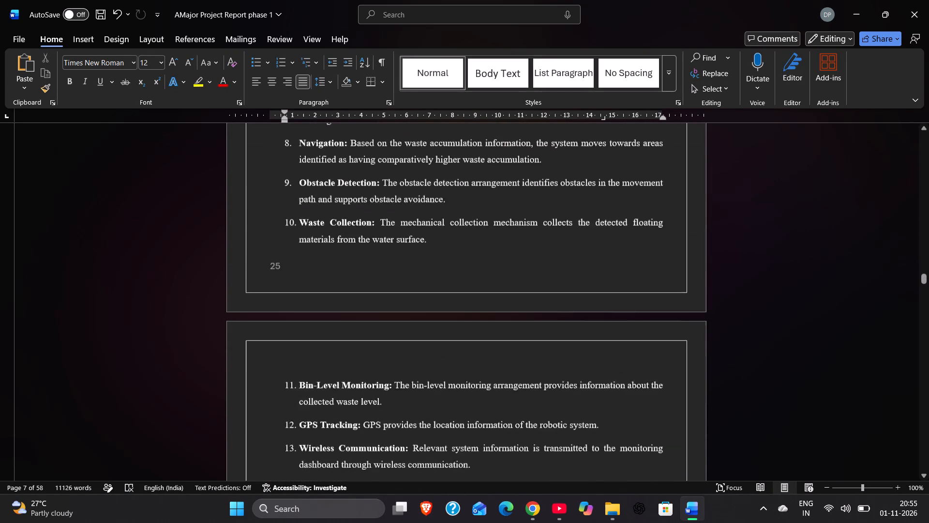
scroll(649, 247, up, 3)
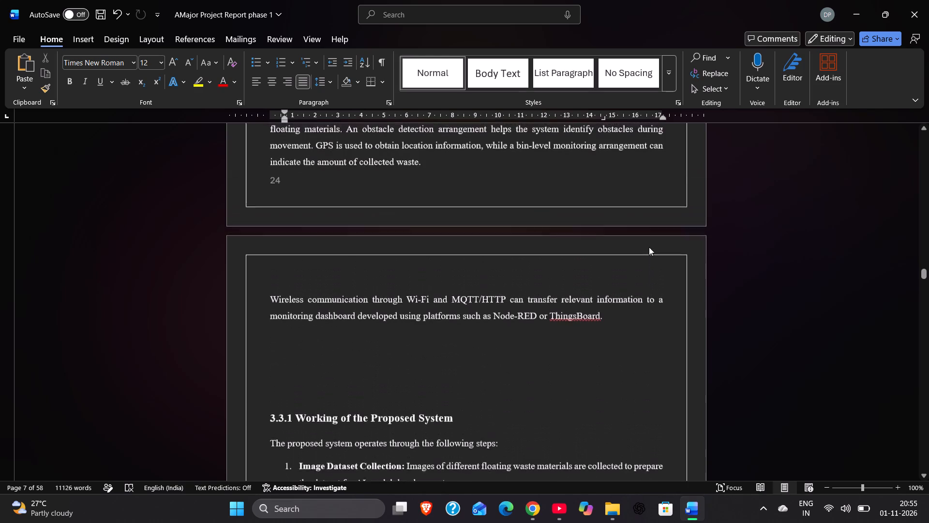
scroll(649, 247, down, 2)
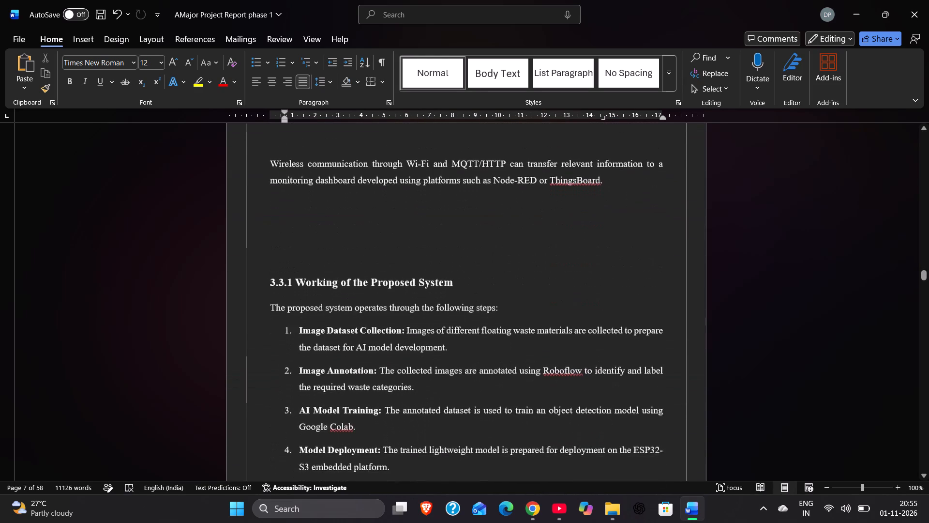
scroll(649, 247, down, 4)
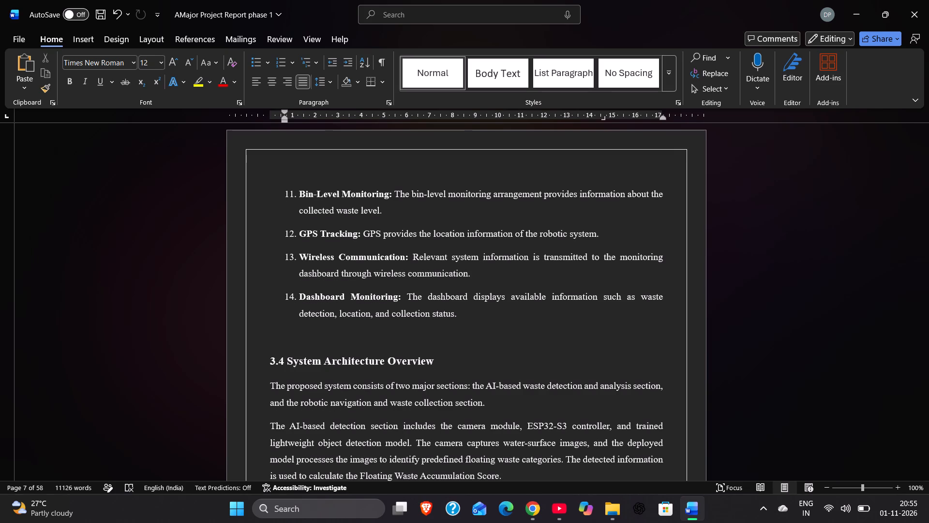
scroll(649, 247, down, 2)
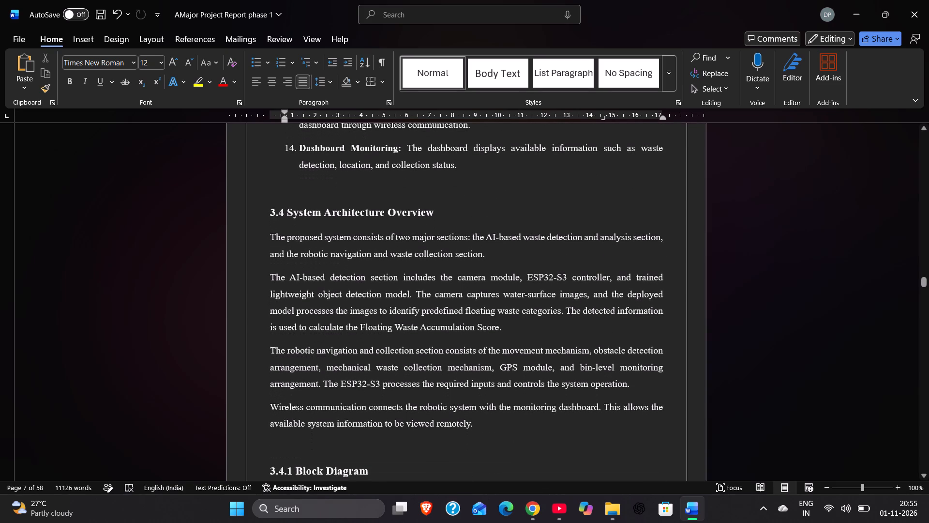
scroll(649, 247, down, 1)
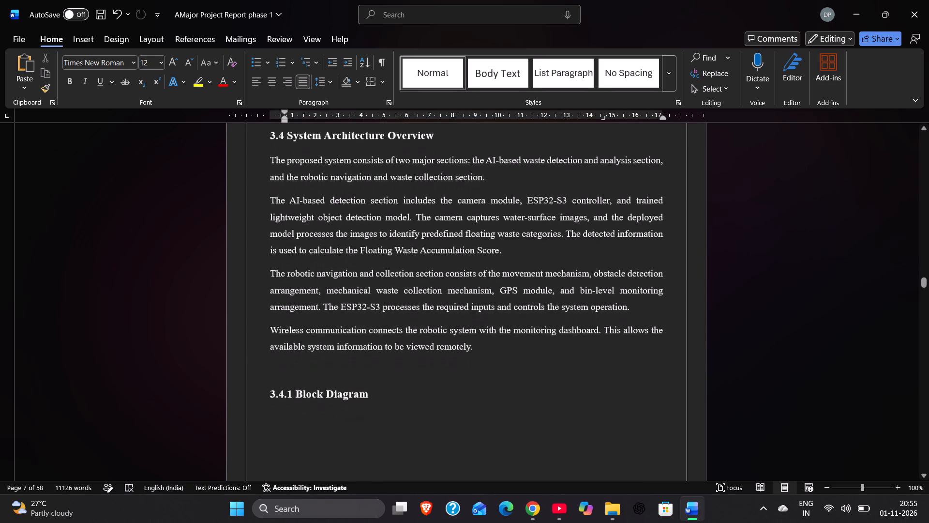
scroll(649, 247, down, 1)
scroll(649, 247, up, 1)
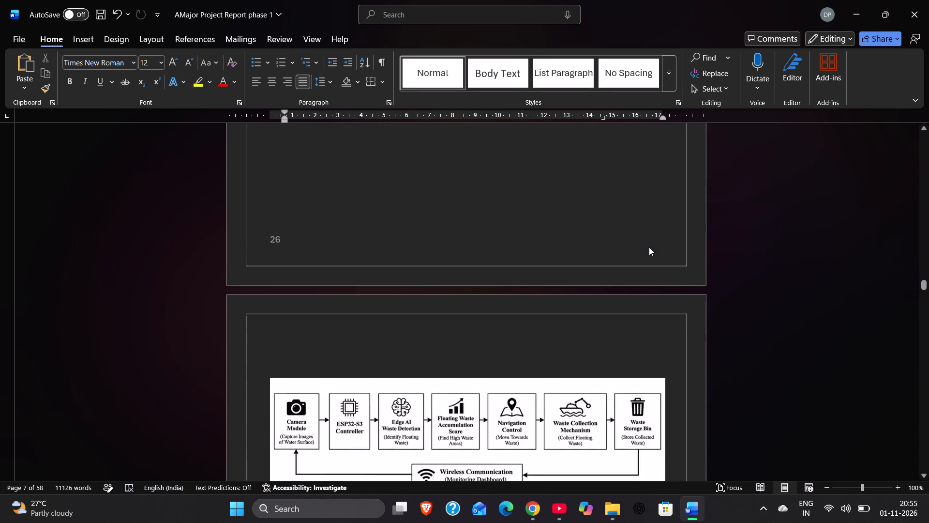
scroll(649, 247, up, 1)
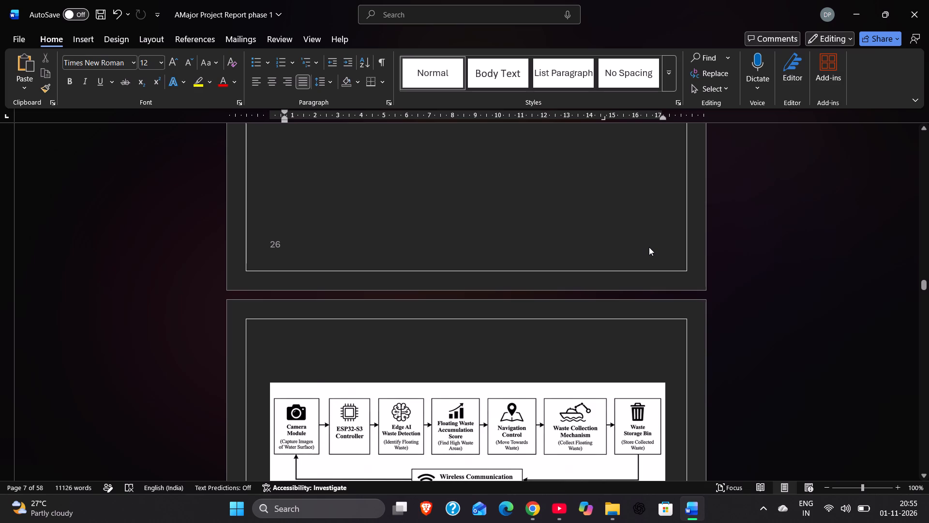
scroll(649, 247, down, 2)
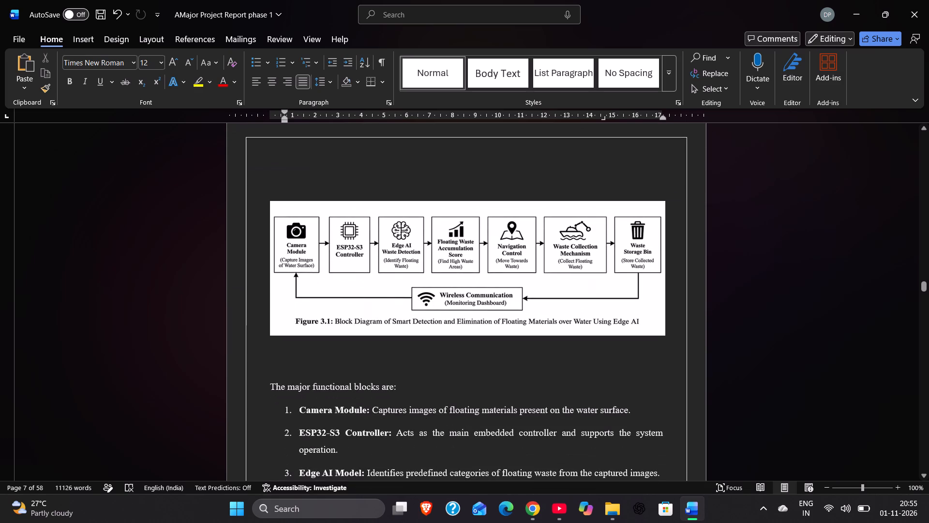
scroll(563, 322, down, 4)
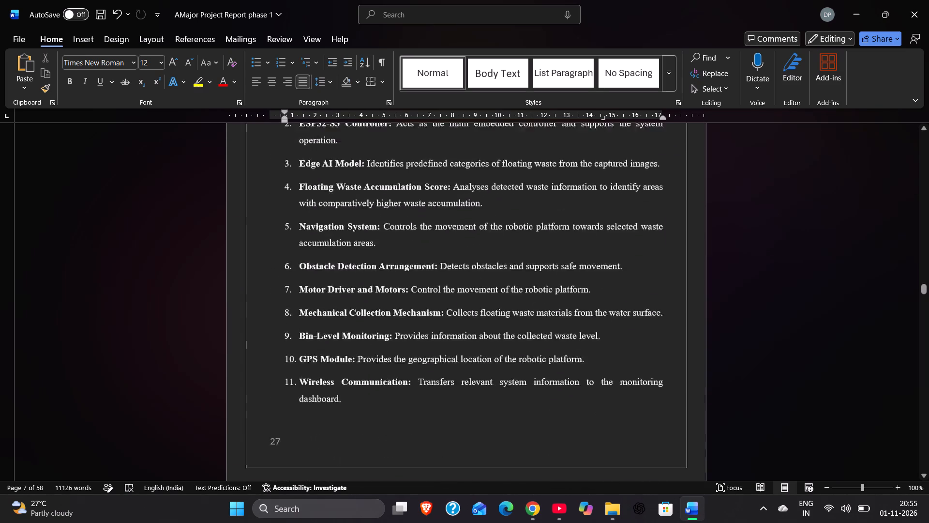
Examine the pages from section 3.5 through section 3.10 Summary to check where each Chapter 3 section starts.
scroll(563, 322, down, 6)
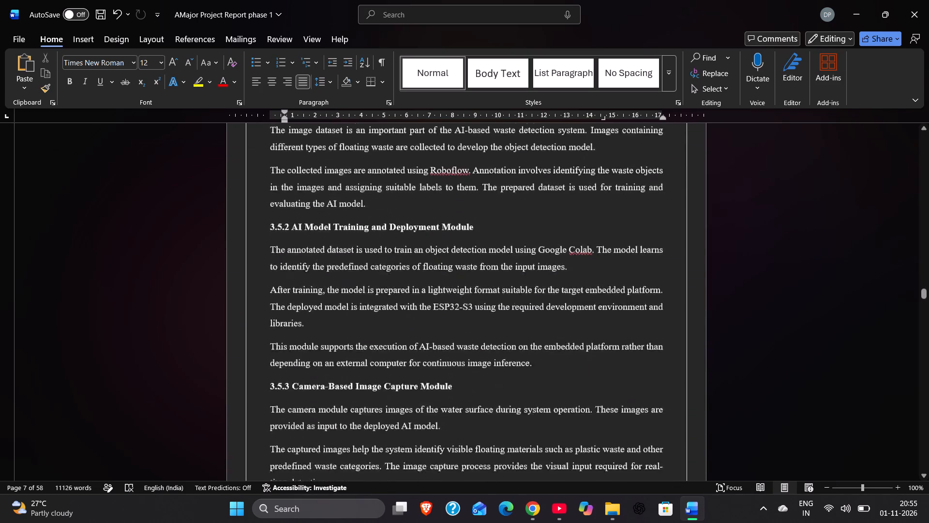
scroll(563, 322, down, 3)
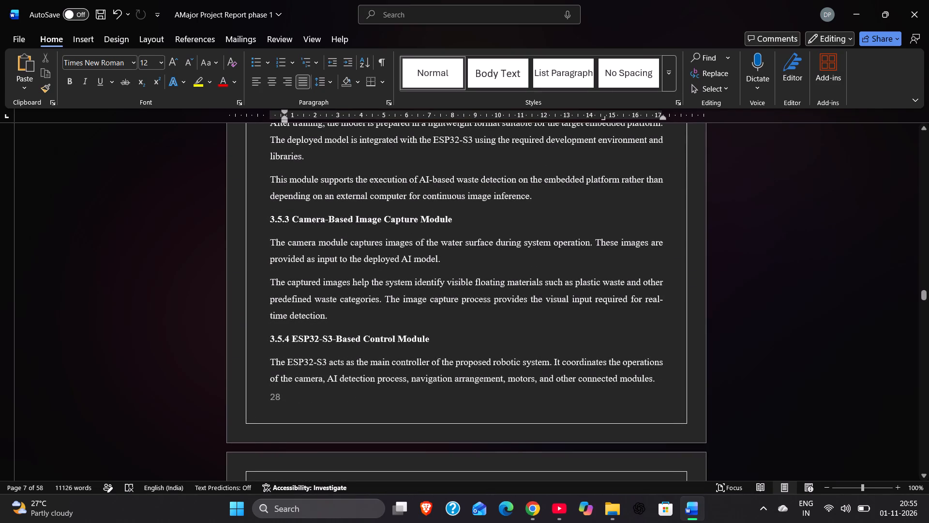
scroll(563, 293, left, 1)
scroll(565, 293, down, 9)
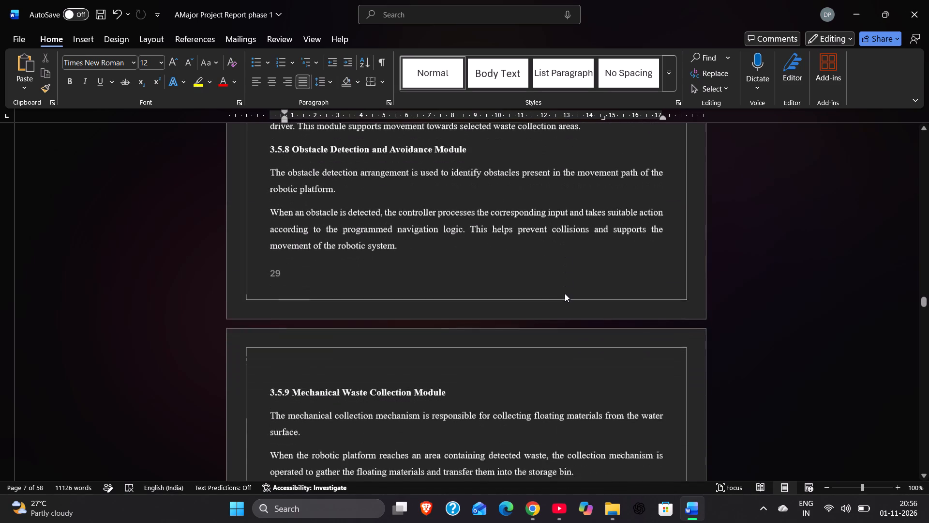
scroll(565, 293, down, 4)
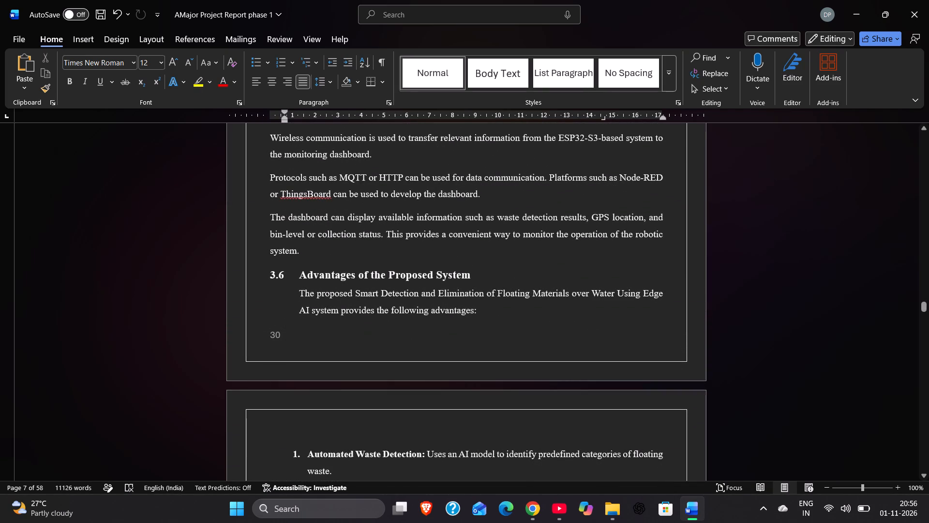
scroll(565, 293, down, 5)
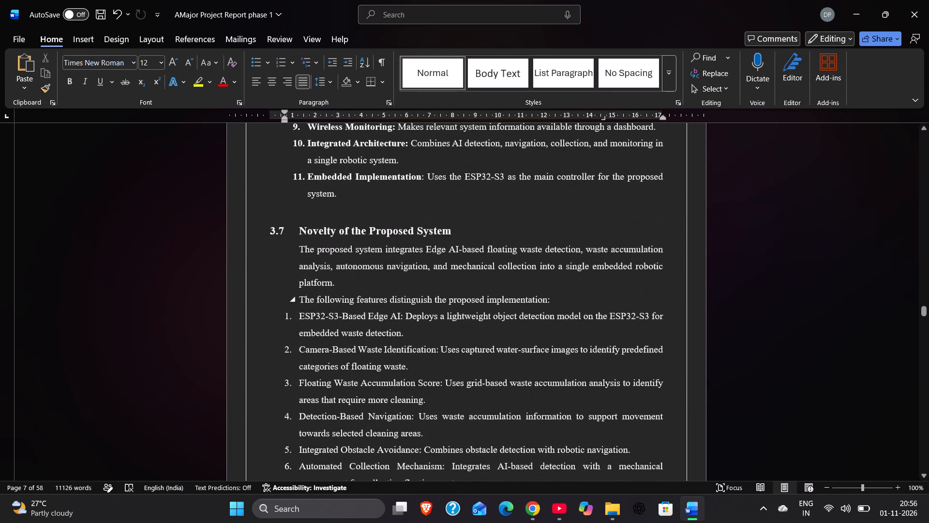
scroll(565, 293, down, 2)
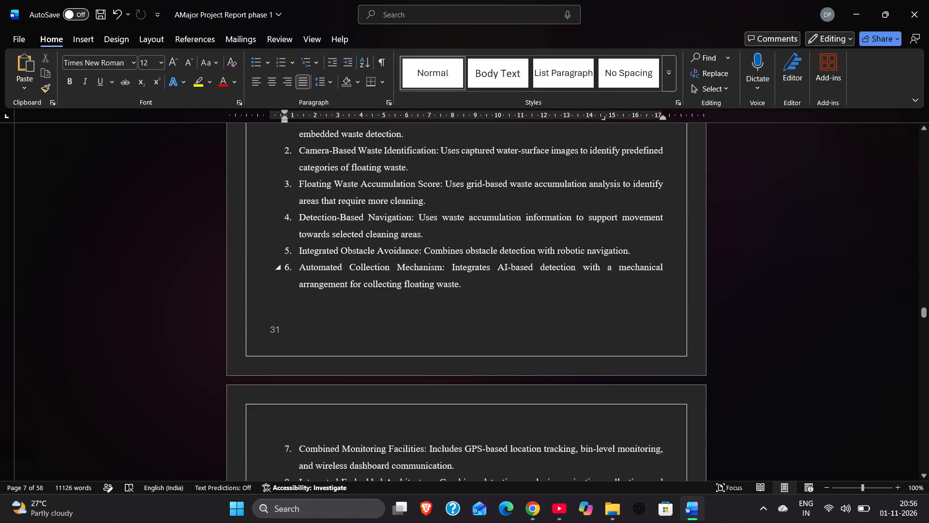
scroll(565, 293, down, 4)
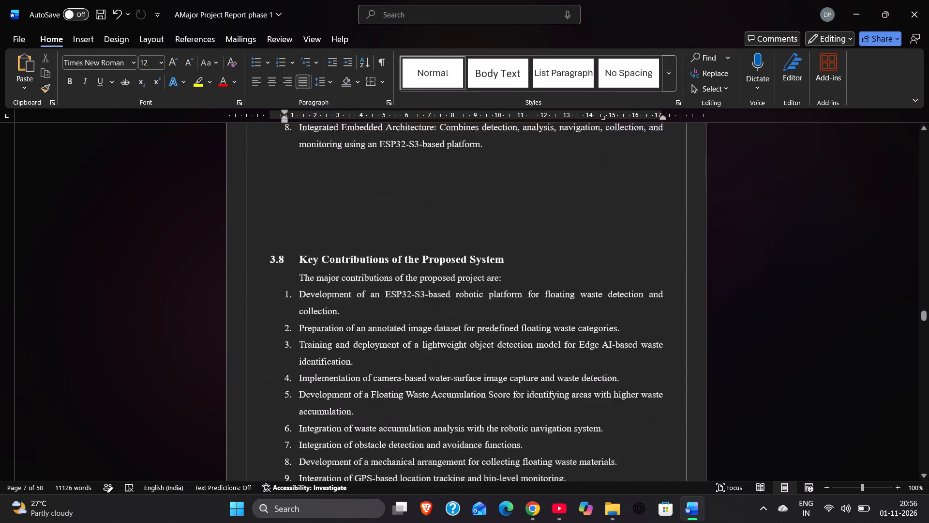
scroll(565, 293, down, 3)
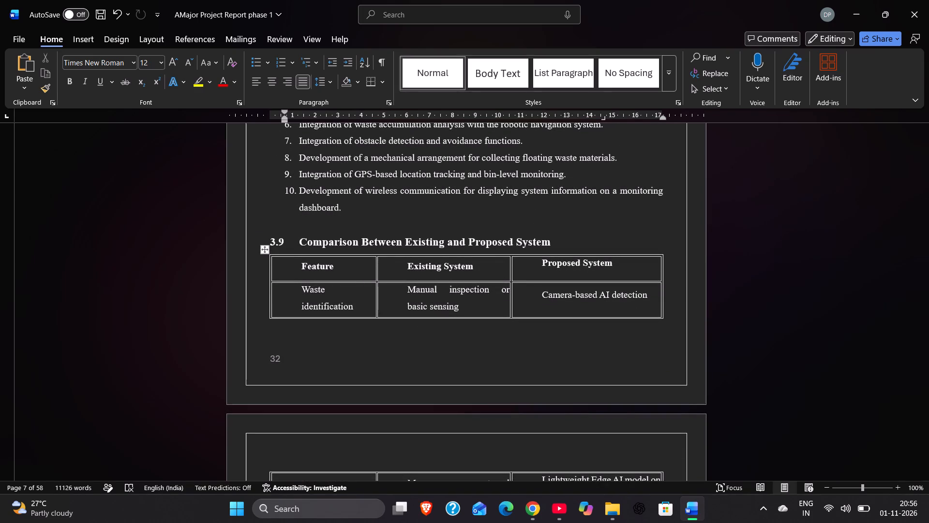
scroll(560, 287, down, 5)
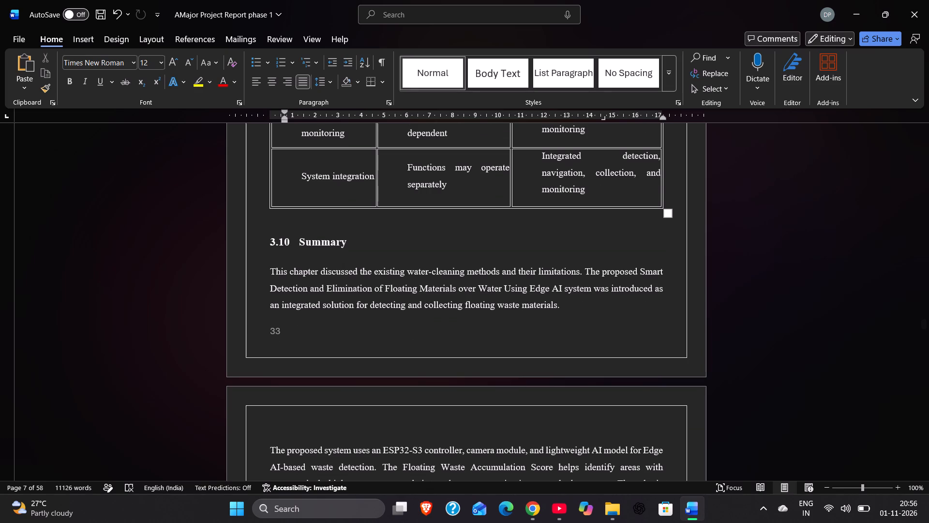
Return to the contents page and set the page number of entry 3.7 Novelty of the Proposed System to 31.
scroll(560, 287, up, 4)
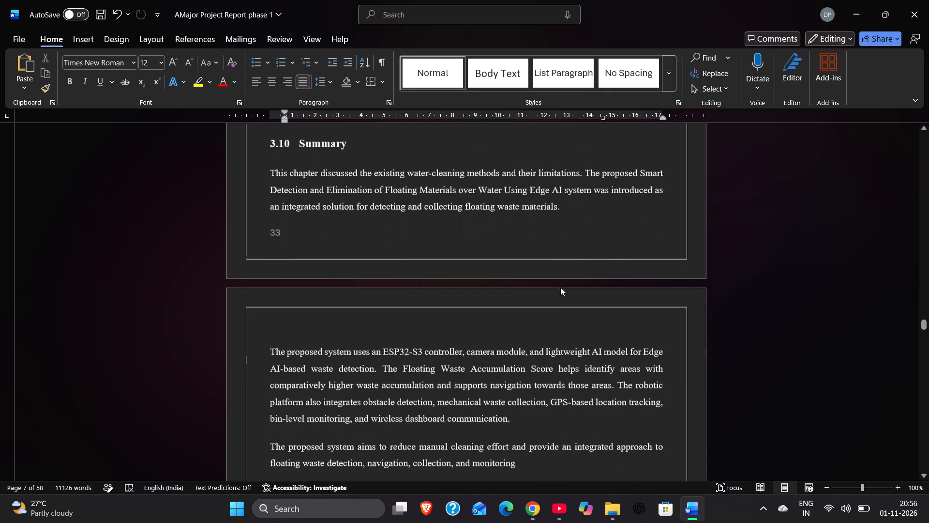
scroll(560, 287, up, 19)
scroll(560, 287, up, 10)
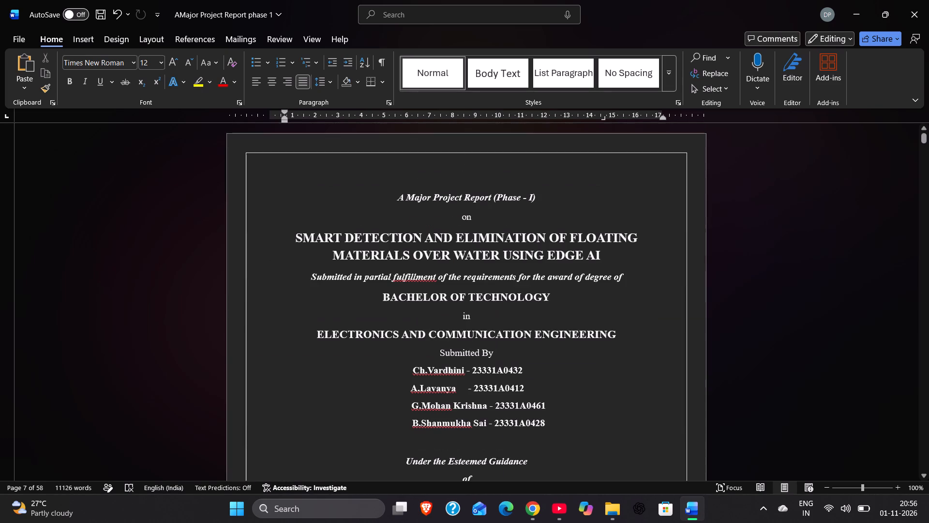
scroll(560, 287, down, 12)
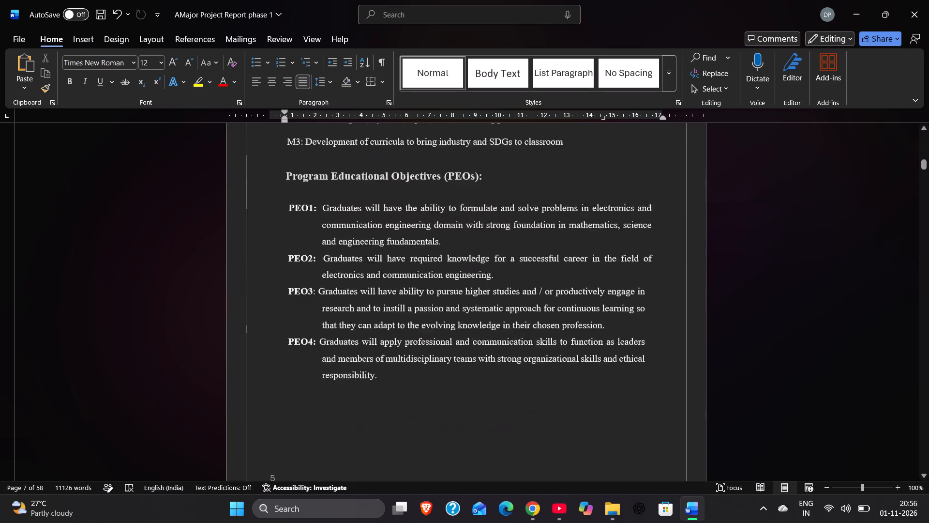
scroll(560, 287, down, 3)
scroll(560, 287, up, 1)
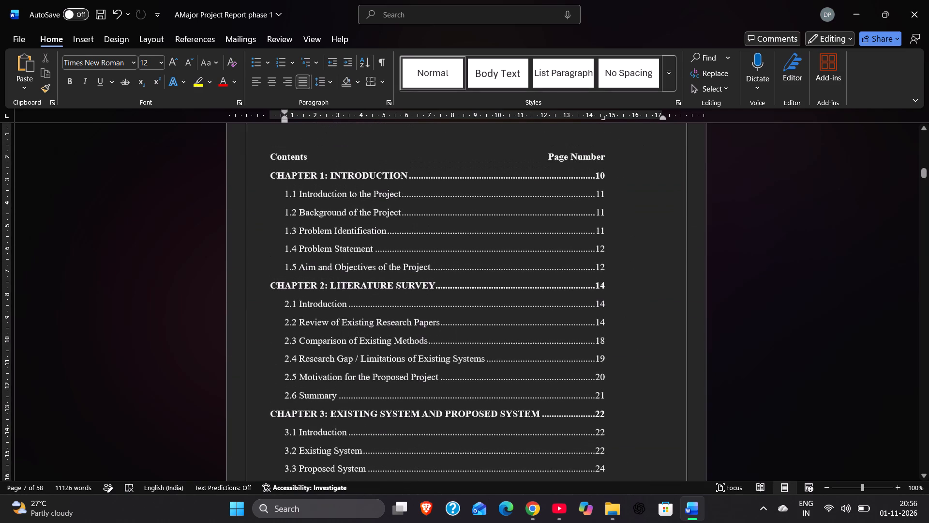
scroll(560, 287, down, 4)
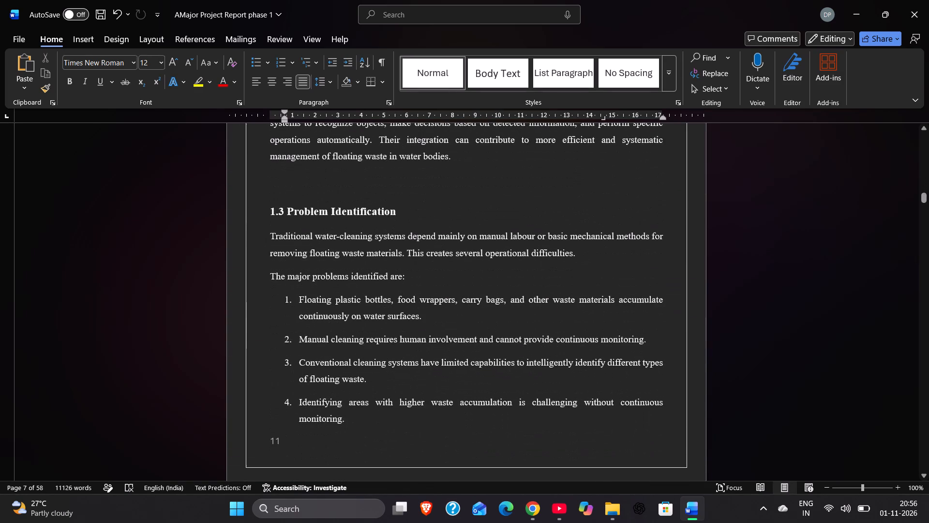
scroll(560, 287, up, 5)
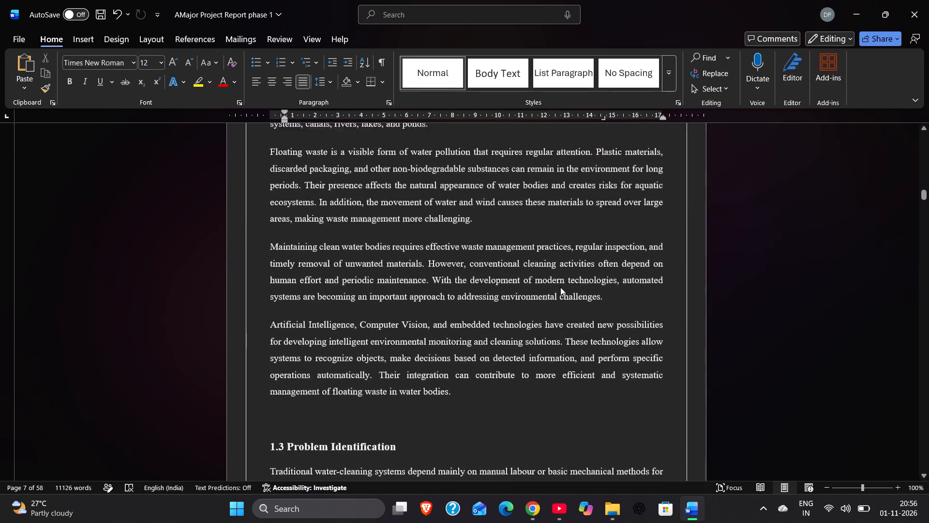
scroll(560, 287, up, 11)
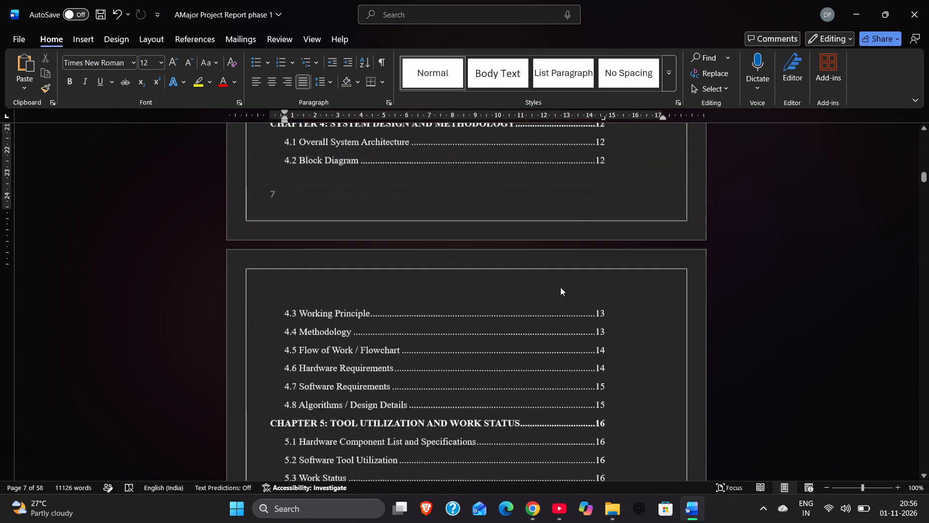
scroll(560, 287, up, 2)
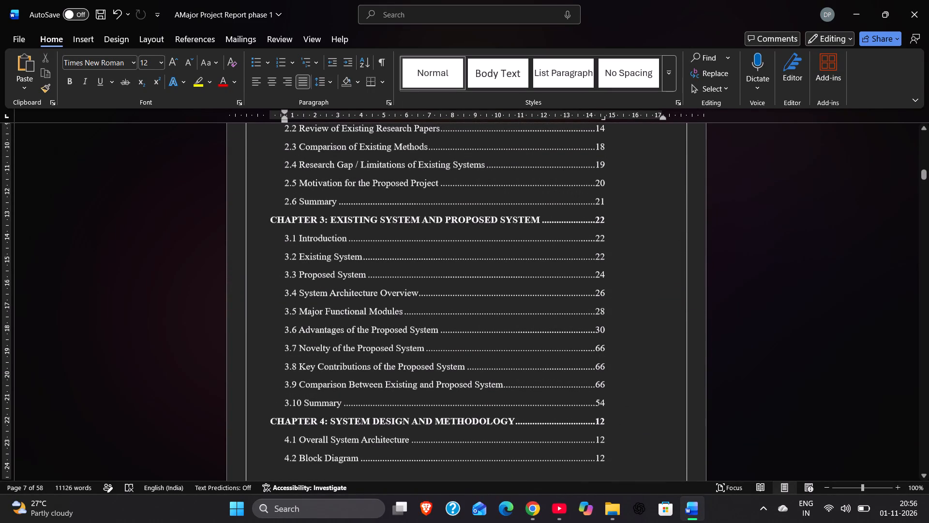
click(607, 292)
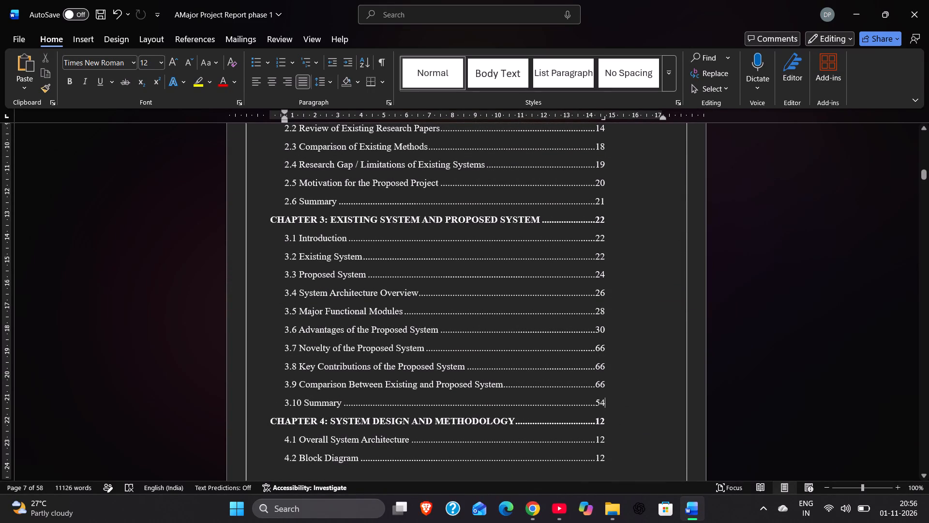
click(608, 330)
click(609, 345)
key(BackSpace)
key(BackSpace)
text(31)
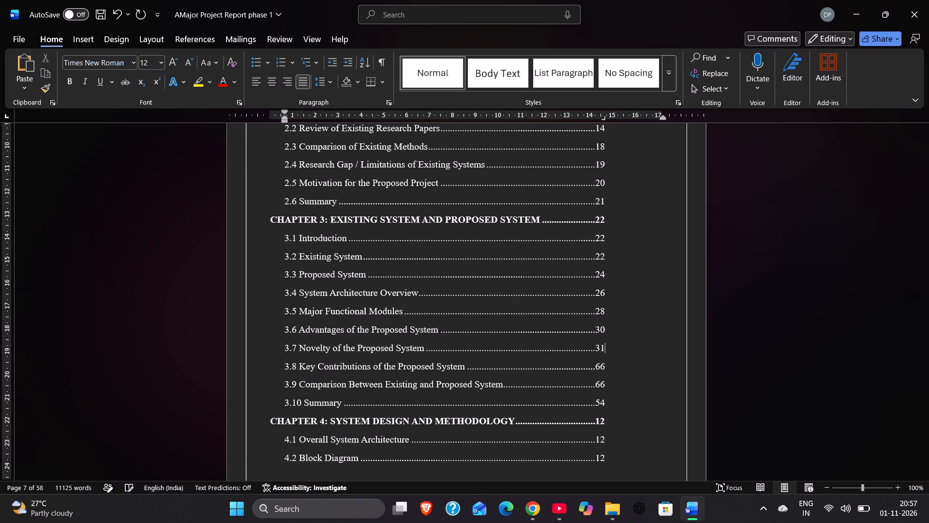
Set the contents page numbers of entries 3.8 Key Contributions and 3.9 Comparison Between Existing and Proposed System to 32.
key(Down)
key(BackSpace)
key(BackSpace)
text(32)
key(Down)
key(BackSpace)
key(BackSpace)
text(32)
Set the contents page number of the 3.10 Summary entry to 33.
key(Down)
key(BackSpace)
key(BackSpace)
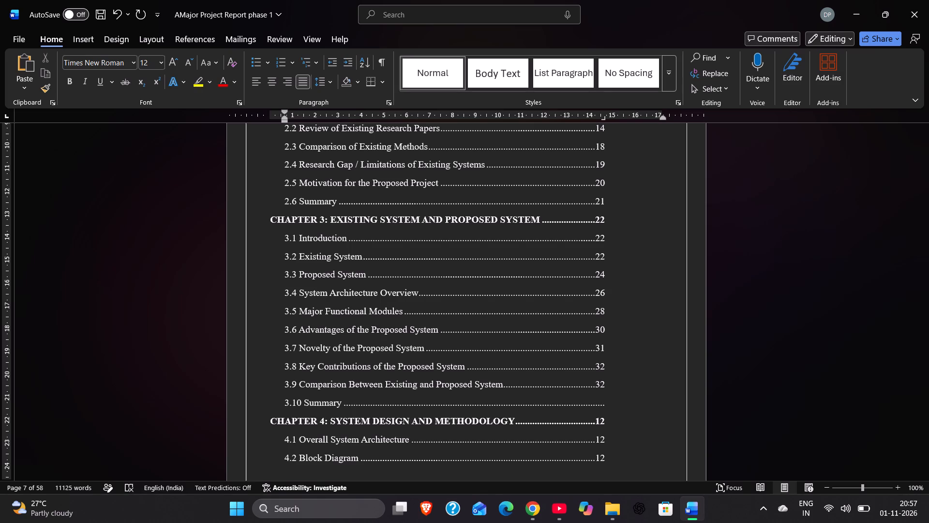
text(33)
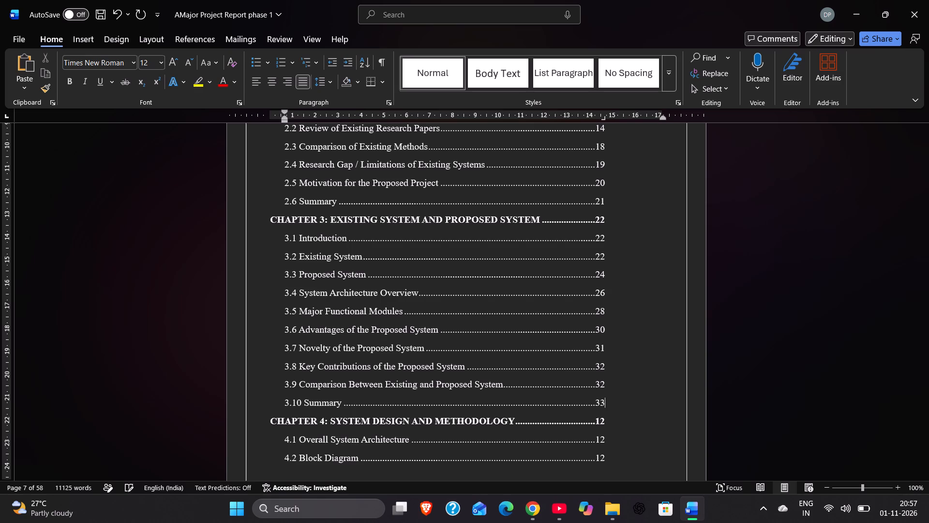
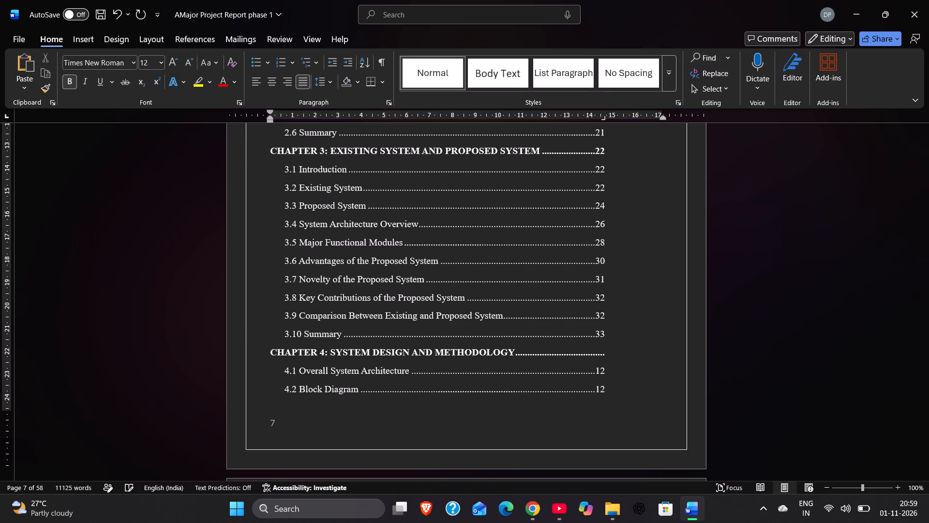
Set the contents page number of the CHAPTER 4: SYSTEM DESIGN AND METHODOLOGY heading to 34.
text(34)
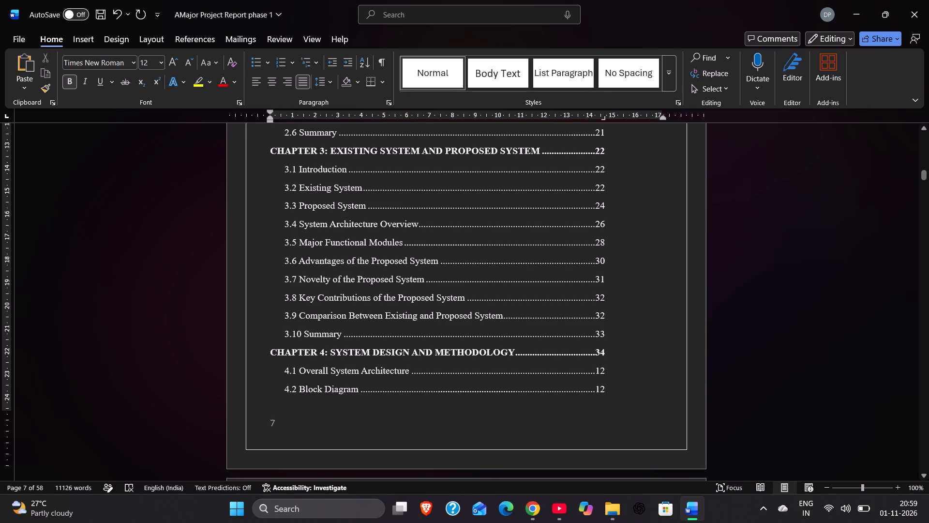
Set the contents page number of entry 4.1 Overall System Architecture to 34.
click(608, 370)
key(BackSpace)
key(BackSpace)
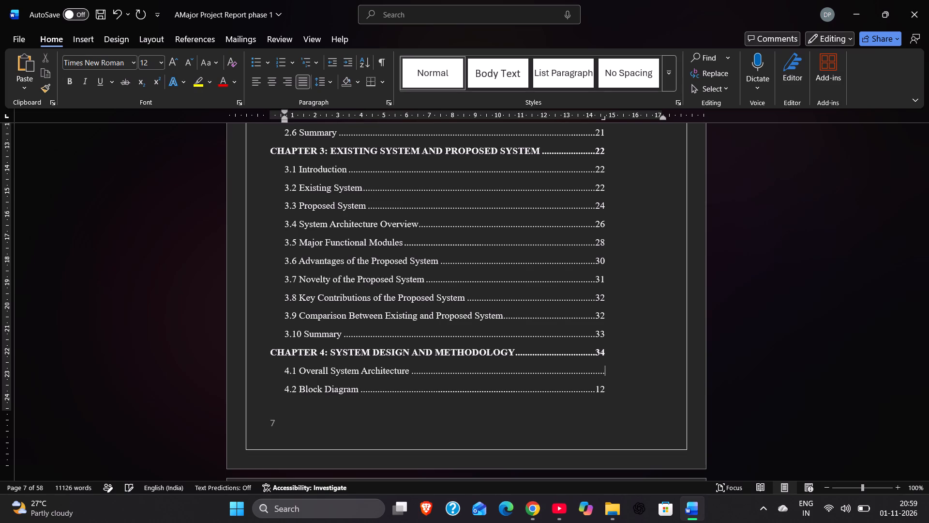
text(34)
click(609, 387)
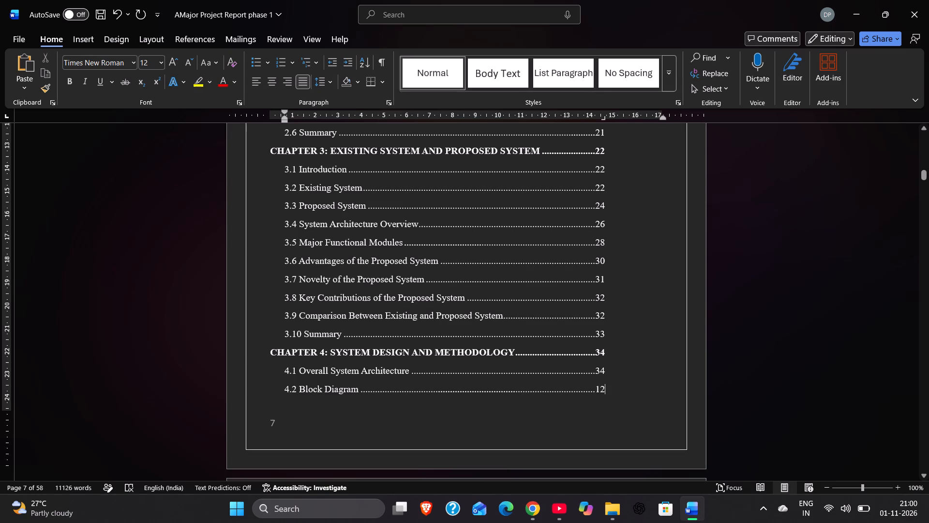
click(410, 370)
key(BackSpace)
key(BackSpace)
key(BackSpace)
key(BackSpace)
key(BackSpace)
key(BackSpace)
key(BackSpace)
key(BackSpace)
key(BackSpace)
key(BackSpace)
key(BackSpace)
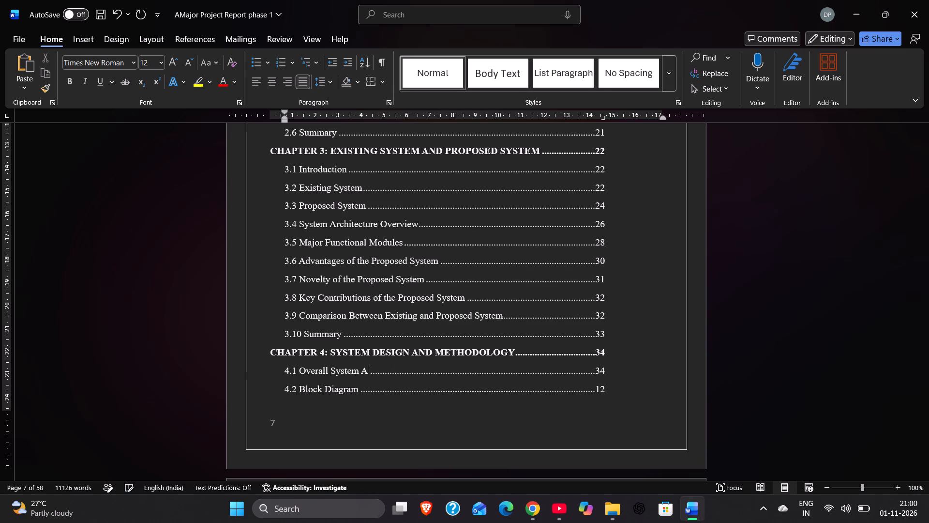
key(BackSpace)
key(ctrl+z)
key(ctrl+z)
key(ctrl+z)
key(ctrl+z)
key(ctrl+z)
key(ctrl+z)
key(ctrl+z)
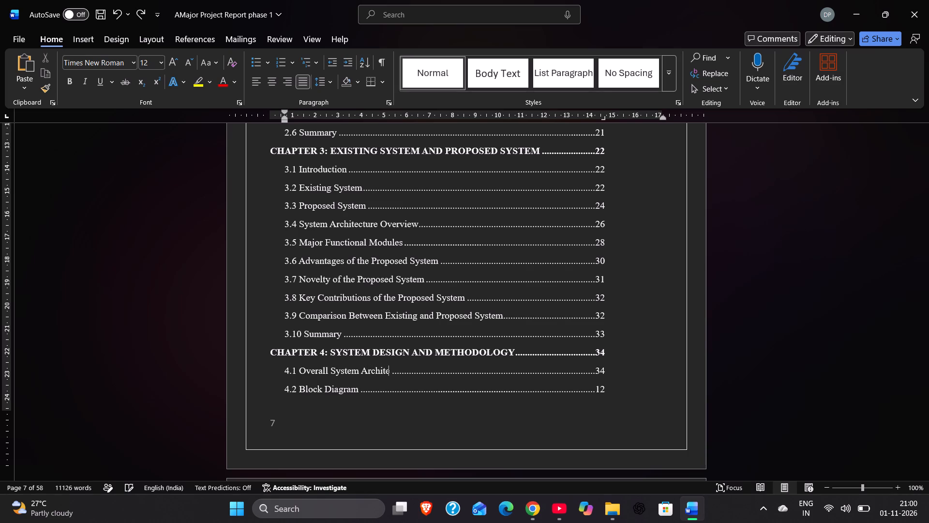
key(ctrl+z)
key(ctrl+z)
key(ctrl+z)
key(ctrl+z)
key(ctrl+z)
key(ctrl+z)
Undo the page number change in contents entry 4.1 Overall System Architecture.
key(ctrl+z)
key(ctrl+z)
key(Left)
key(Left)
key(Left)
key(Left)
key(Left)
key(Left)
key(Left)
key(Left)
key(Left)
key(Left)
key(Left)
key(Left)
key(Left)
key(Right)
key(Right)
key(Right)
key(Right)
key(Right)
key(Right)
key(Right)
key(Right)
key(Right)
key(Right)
Replace the title of contents entry 4.1 Overall System Architecture with "Introduction", keeping a space after the section number.
drag(410, 370, 404, 370)
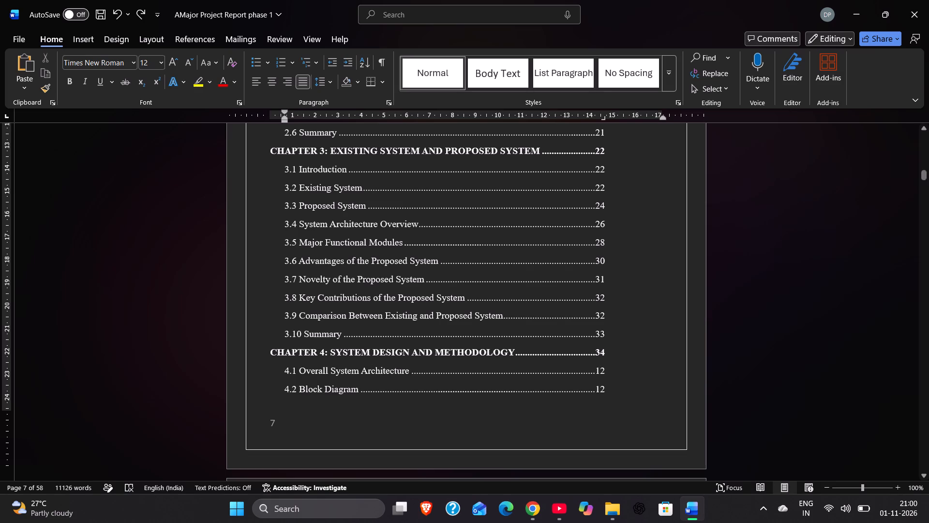
drag(404, 370, 302, 367)
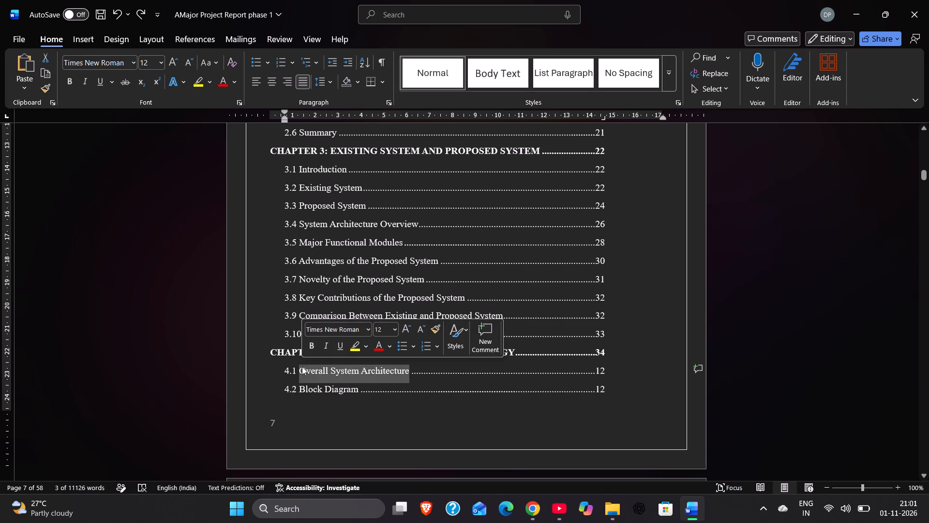
key(ctrl+c)
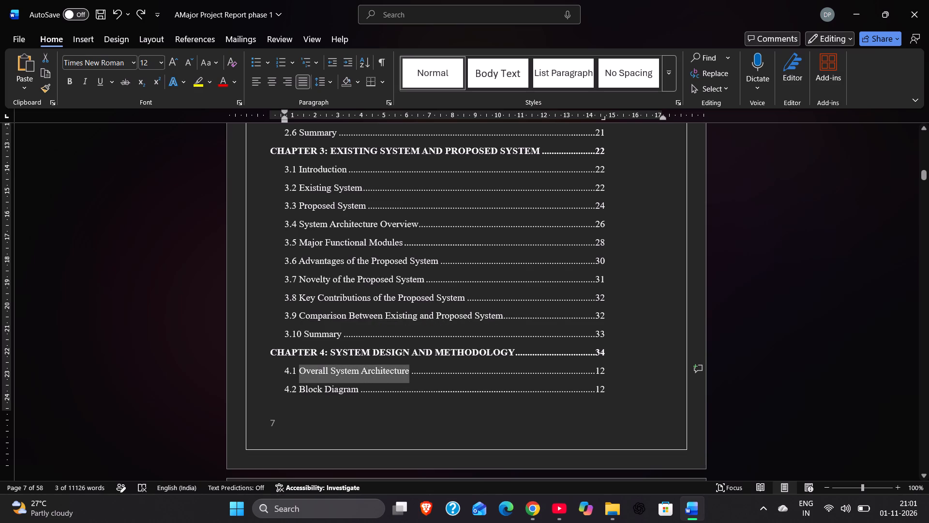
key(BackSpace)
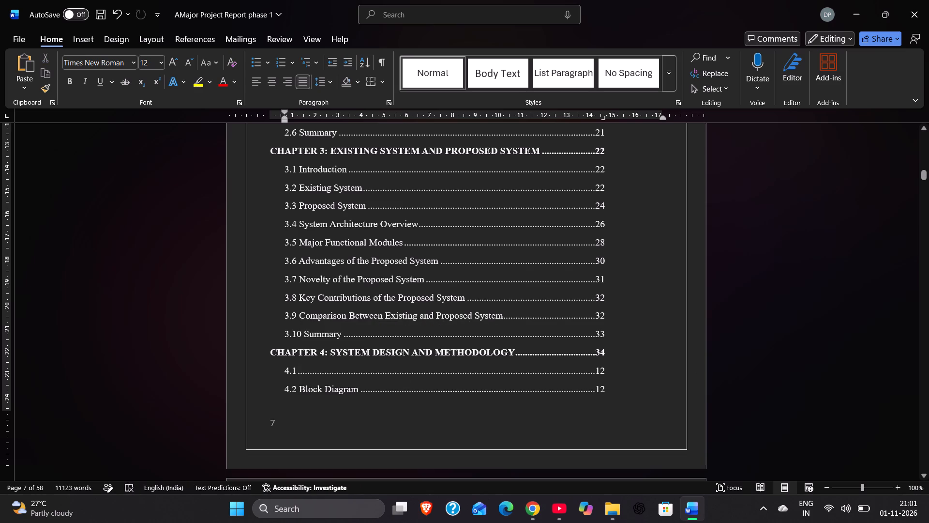
text(Introduction)
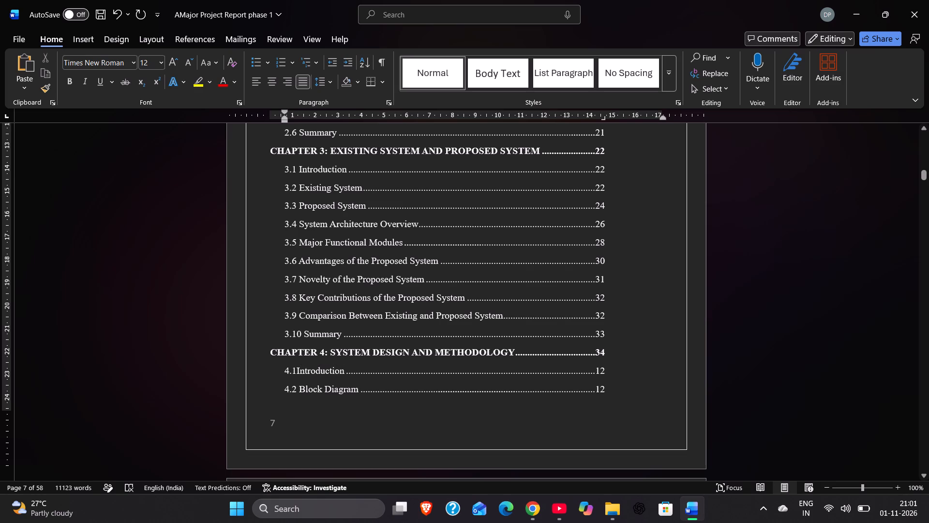
click(295, 369)
key(space)
Insert a new contents entry "4.2 Overall System Architecture" with a dotted leader below the 4.1 Introduction entry.
click(607, 371)
key(Return)
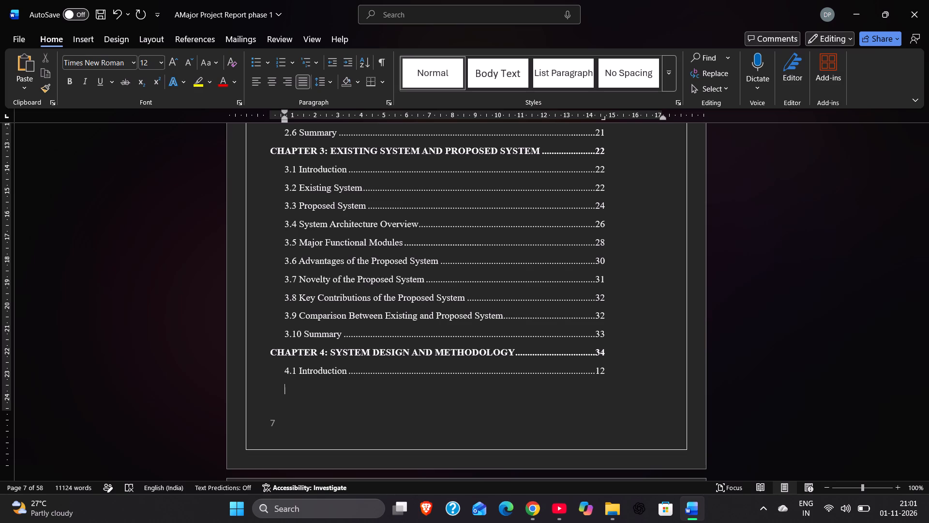
key(4)
text(.2)
key(space)
text(Overa)
text(ll)
key(space)
key(shift+s)
text(ystem)
key(space)
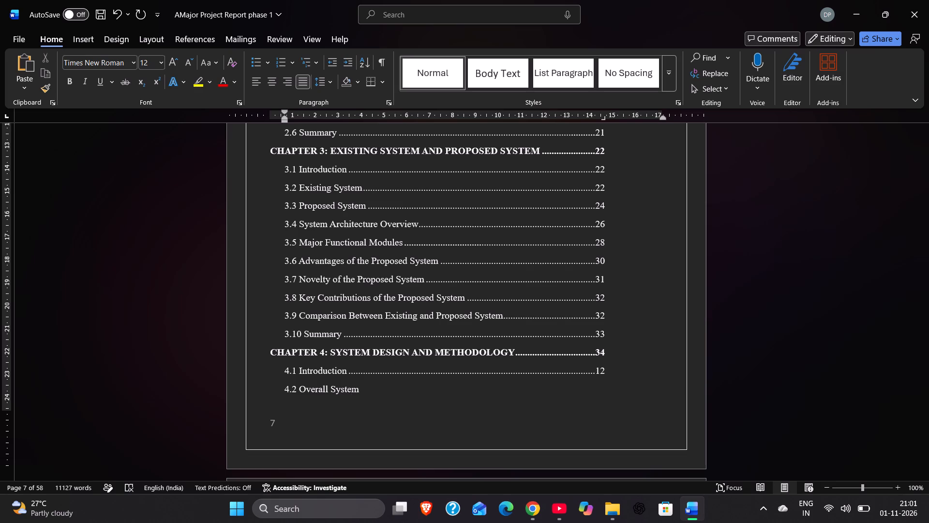
text(Arci)
key(BackSpace)
key(BackSpace)
text(chi)
text(tec)
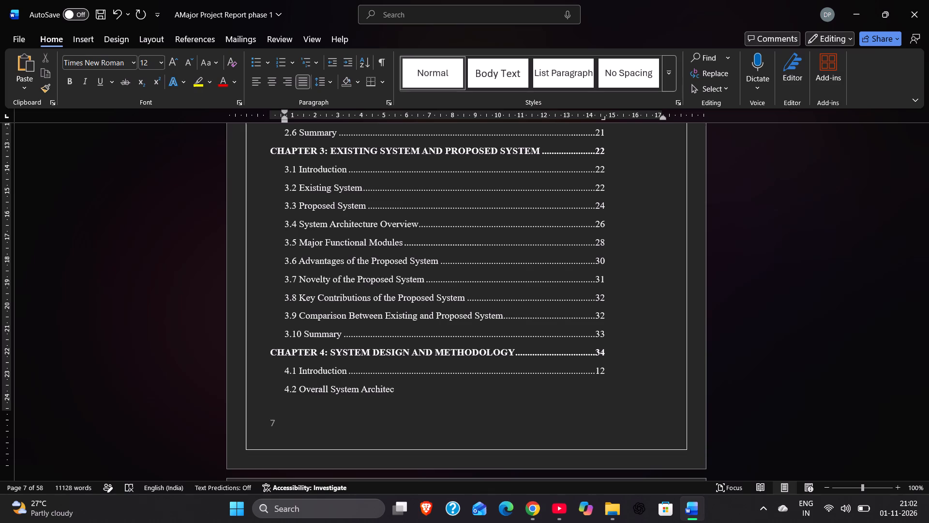
text(ture)
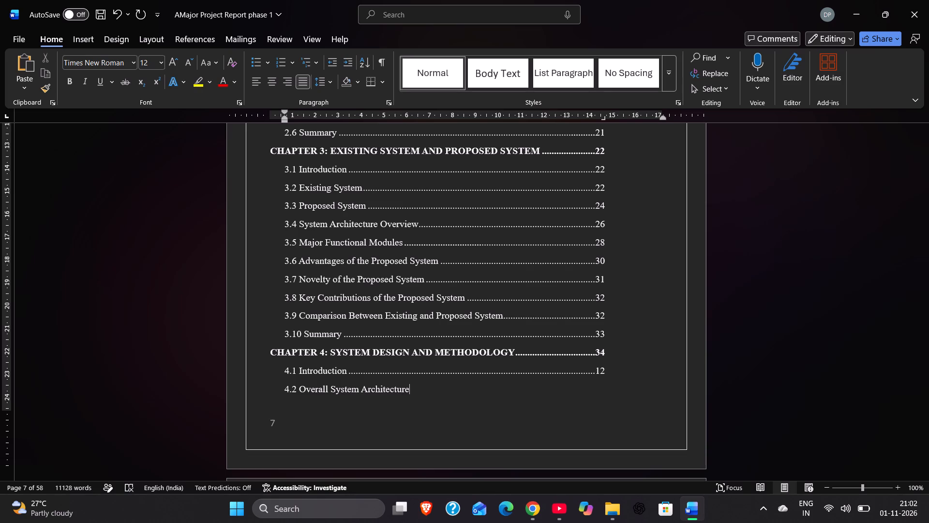
key(Tab)
Set the contents page numbers of entries 4.1 Introduction and 4.2 Overall System Architecture to 34.
key(Up)
key(BackSpace)
key(BackSpace)
text(34)
key(Down)
text(34)
Renumber the Block Diagram contents entry as 4.3 and set its page number to 36.
scroll(607, 371, down, 3)
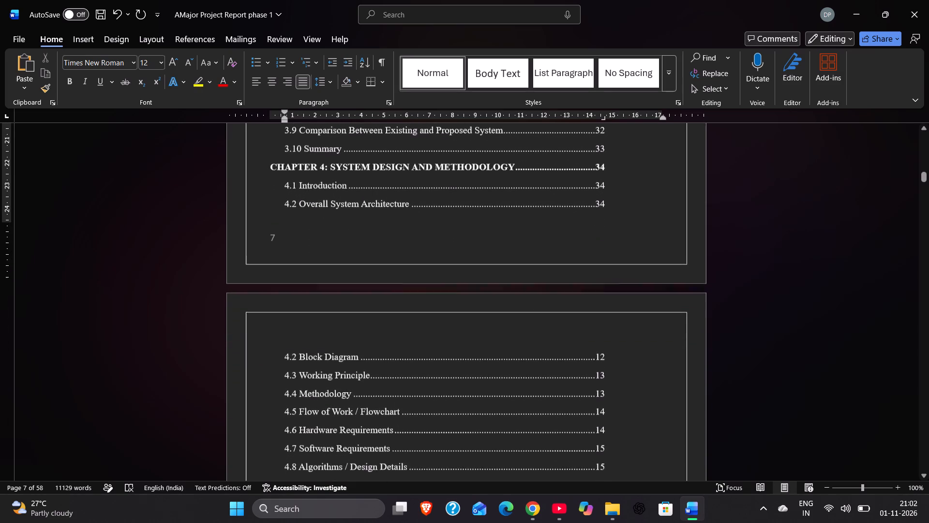
scroll(607, 371, down, 1)
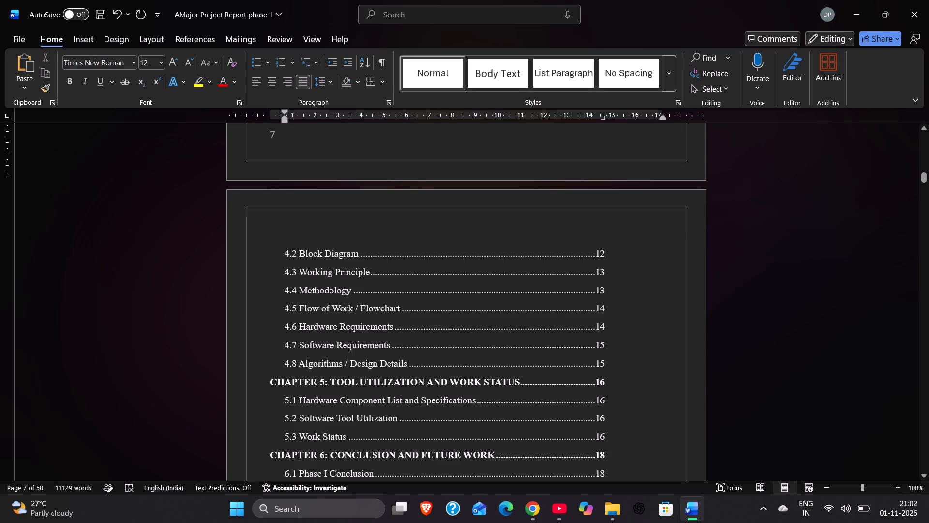
click(297, 254)
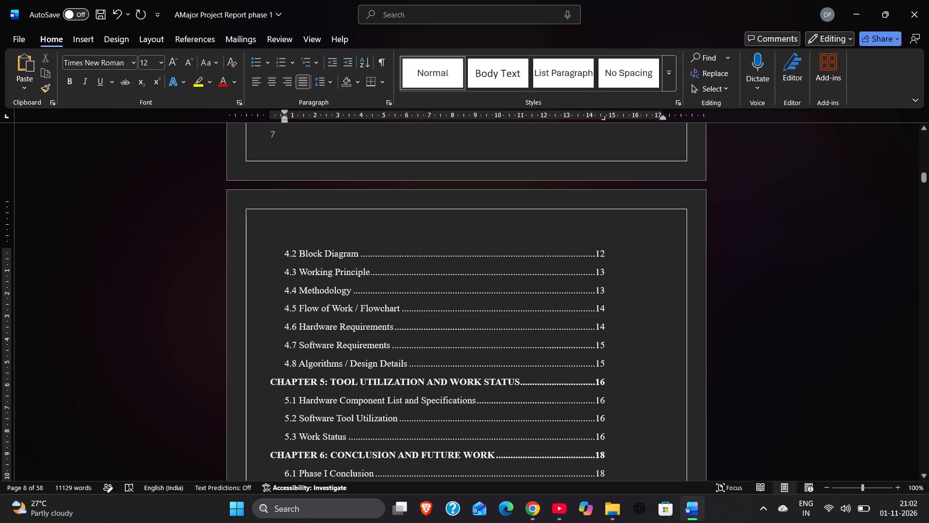
key(BackSpace)
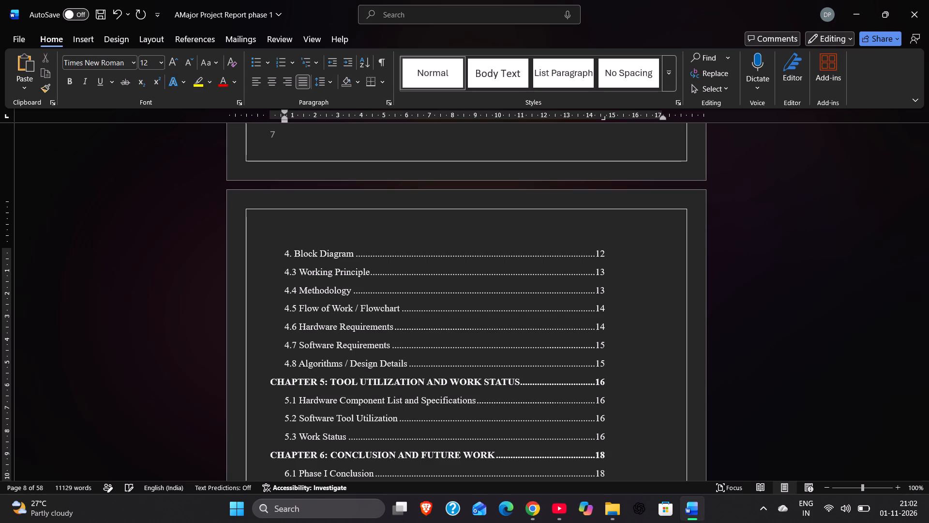
key(3)
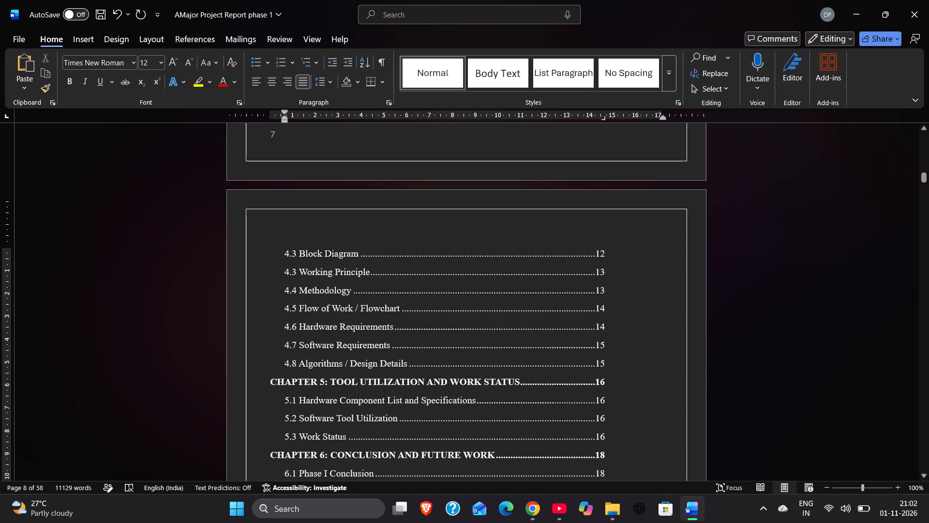
click(606, 255)
key(BackSpace)
key(BackSpace)
text(36)
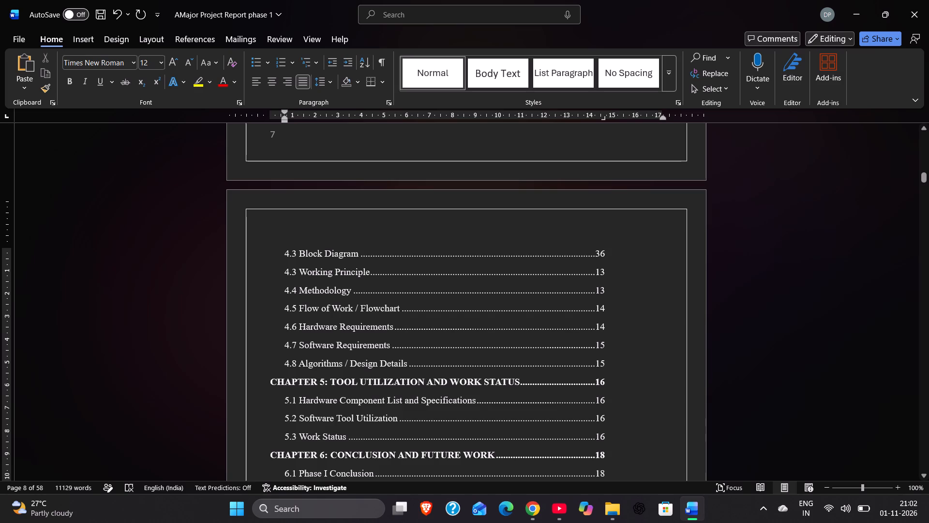
Renumber the Working Principle contents entry as 4.4.
click(609, 270)
click(296, 272)
key(BackSpace)
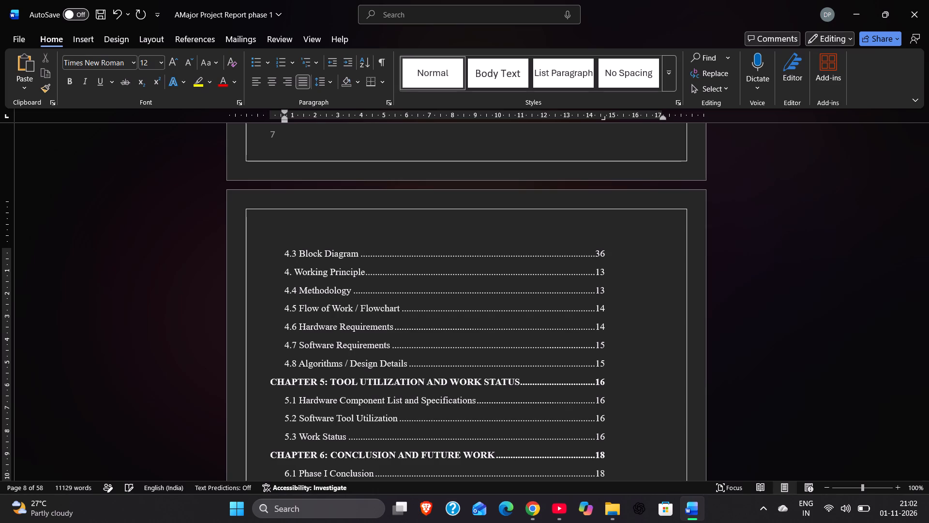
key(4)
Replace the Working Principle title in contents entry 4.4 with "Hardware Requirments", keeping the section number and dotted leader.
click(369, 274)
key(BackSpace)
key(BackSpace)
key(BackSpace)
key(BackSpace)
key(BackSpace)
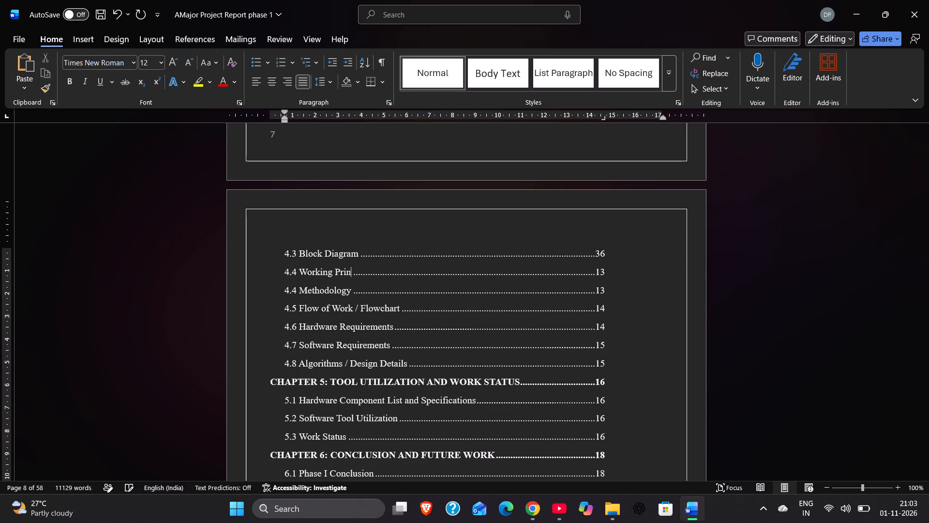
key(BackSpace)
key(BackSpace)
key(BackSpace)
key(BackSpace)
key(BackSpace)
key(BackSpace)
key(BackSpace)
key(BackSpace)
key(BackSpace)
key(BackSpace)
key(BackSpace)
key(BackSpace)
text(Hardware)
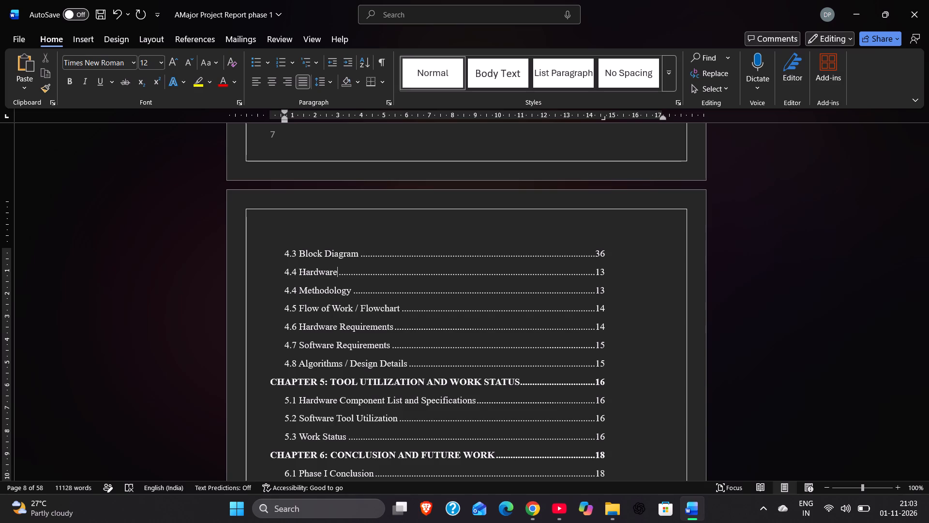
key(space)
text(Re)
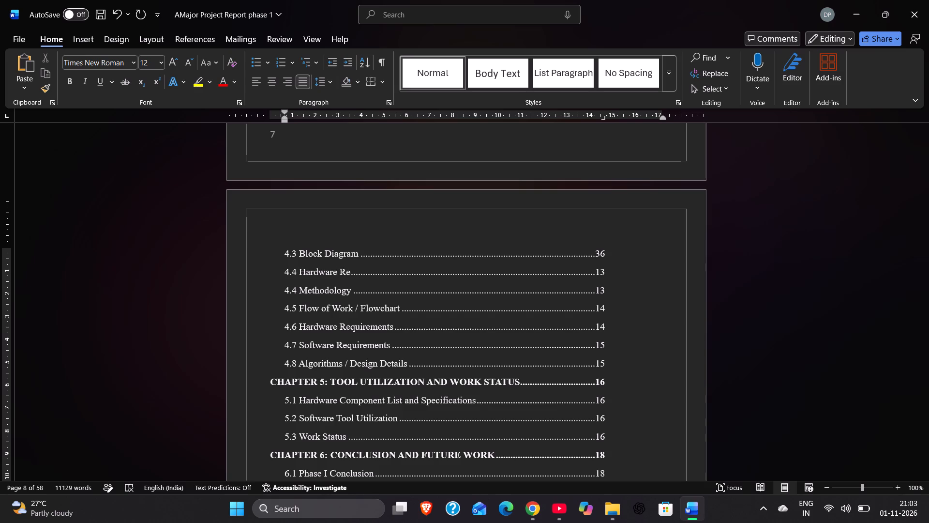
text(quirments)
Set the page number of the new 4.4 hardware contents entry to 39.
click(608, 264)
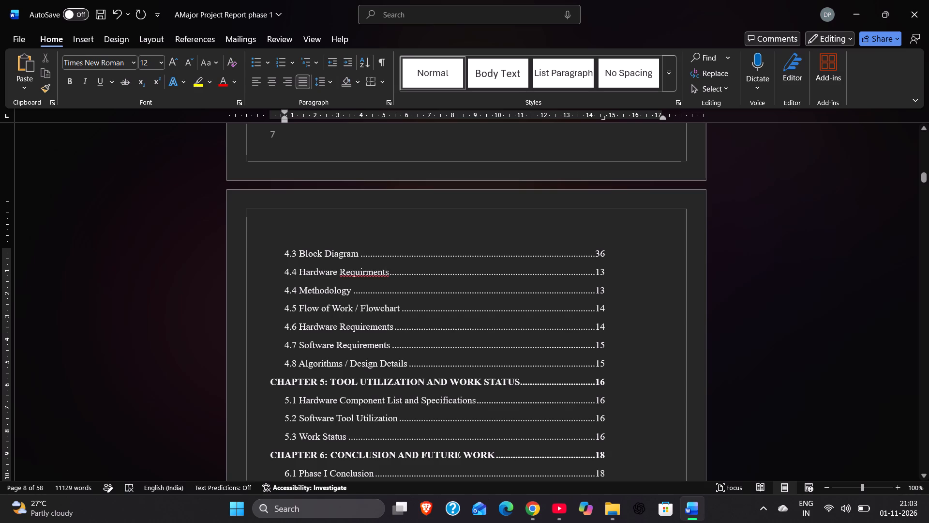
click(606, 277)
key(BackSpace)
key(BackSpace)
text(39)
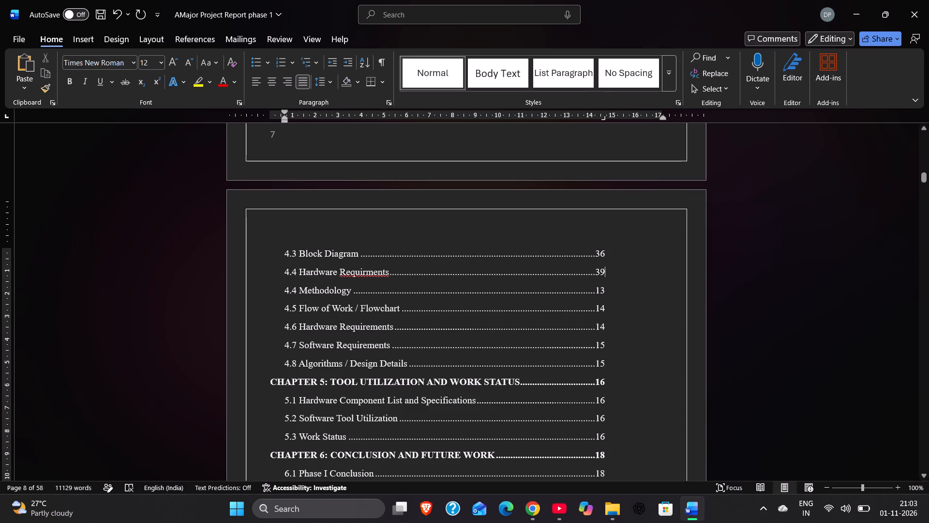
Correct the misspelled word in the 4.4 hardware contents entry to "Requirements".
click(605, 293)
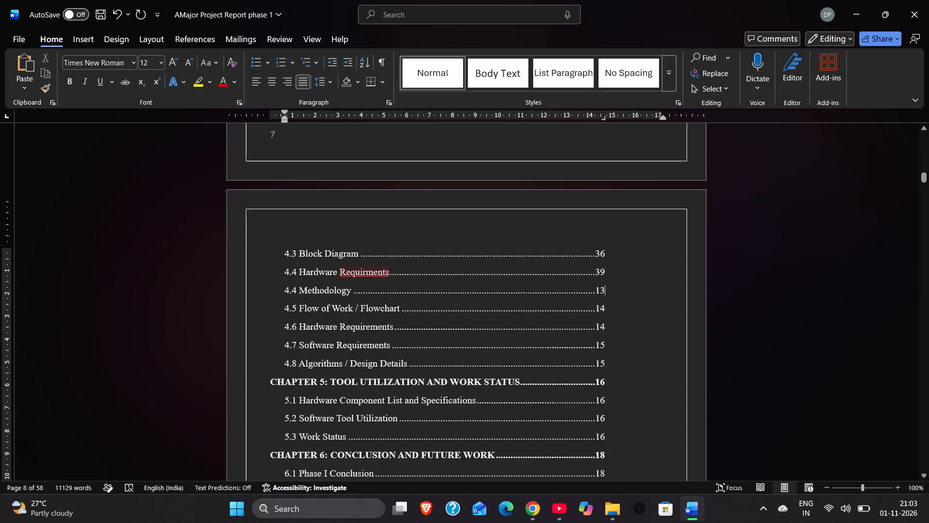
click(366, 276)
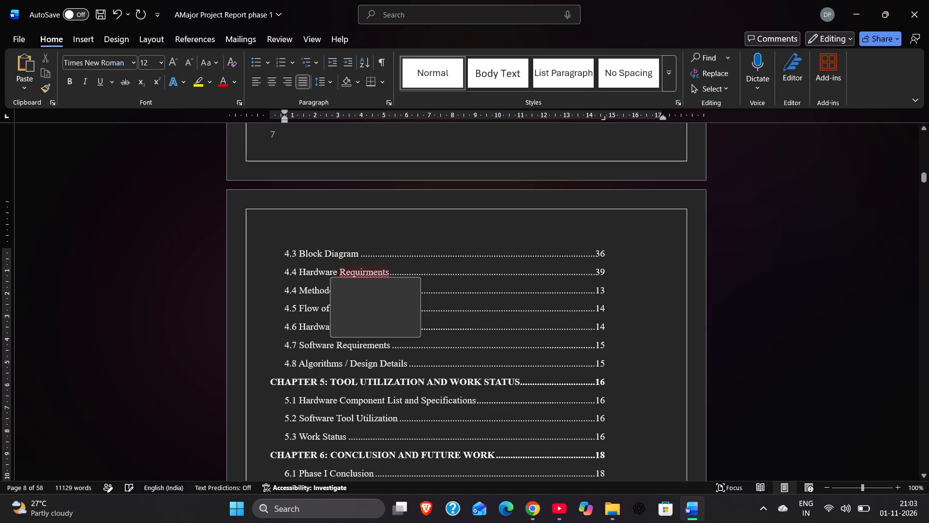
key(e)
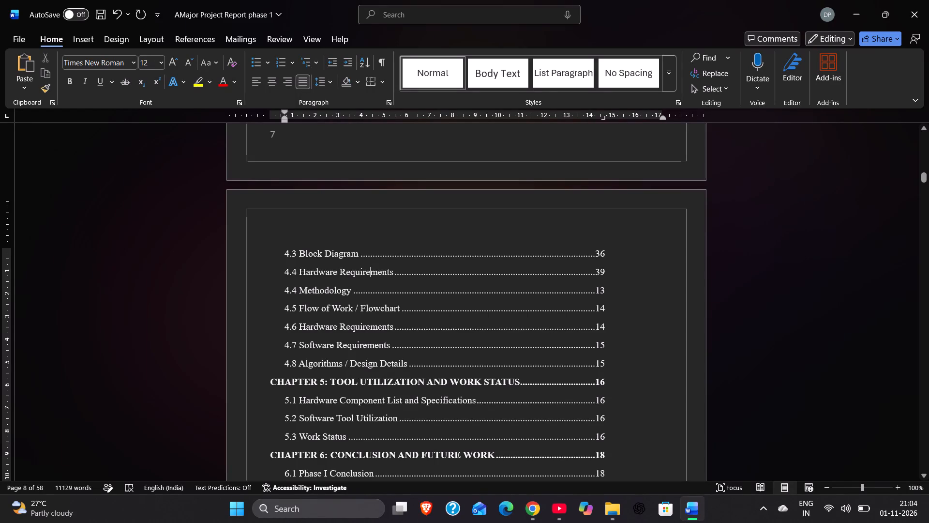
Replace the "4.4 Methodology" contents entry with "4.5 Software Requirements", keeping its dotted leader.
click(351, 291)
key(BackSpace)
key(BackSpace)
key(BackSpace)
key(BackSpace)
key(BackSpace)
key(BackSpace)
key(BackSpace)
key(BackSpace)
key(BackSpace)
key(BackSpace)
key(BackSpace)
key(BackSpace)
key(BackSpace)
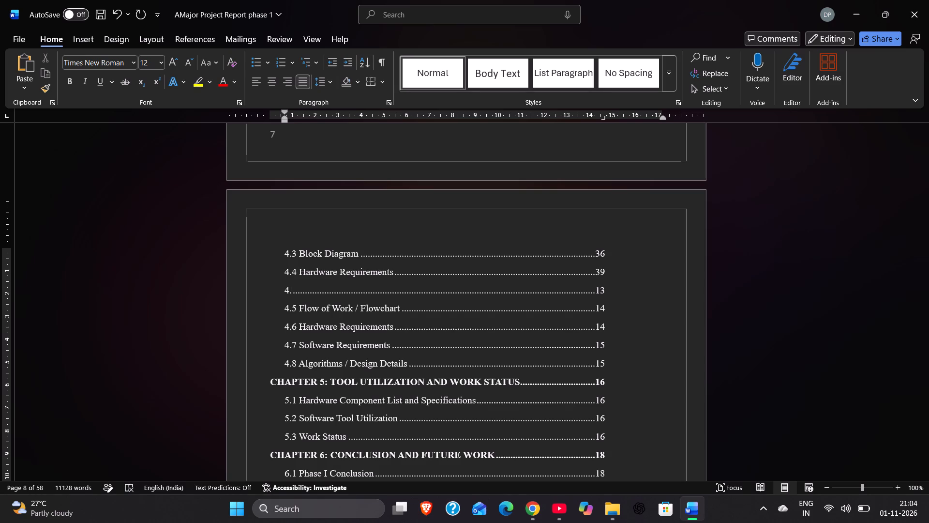
text(5)
key(space)
text(Software)
key(space)
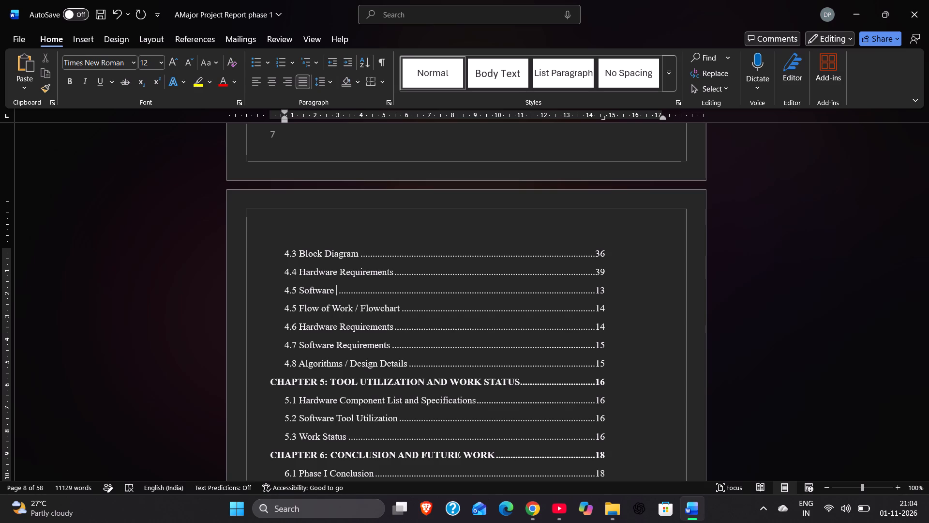
key(shift+r)
key(e)
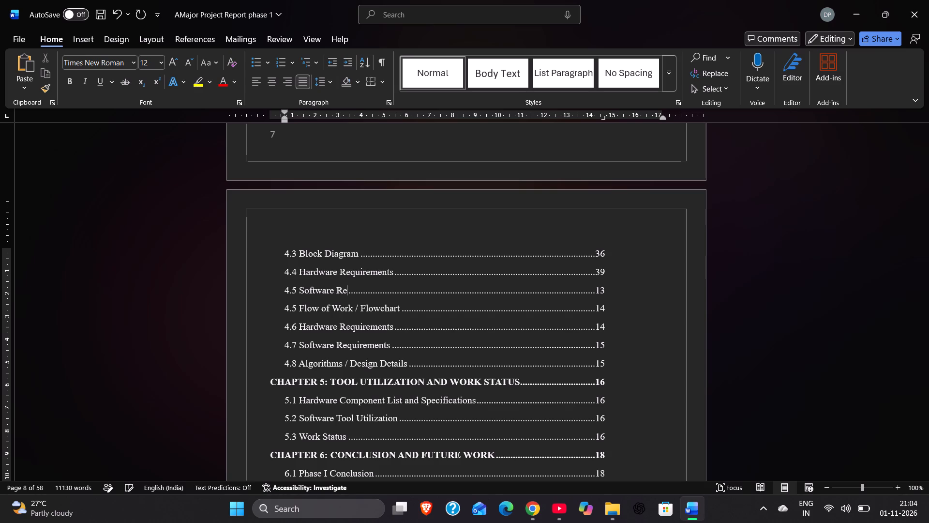
text(qui)
text(re)
text(ments)
Set the page number of the new 4.5 Software Requirements contents entry to 50.
click(605, 289)
key(BackSpace)
key(BackSpace)
text(50)
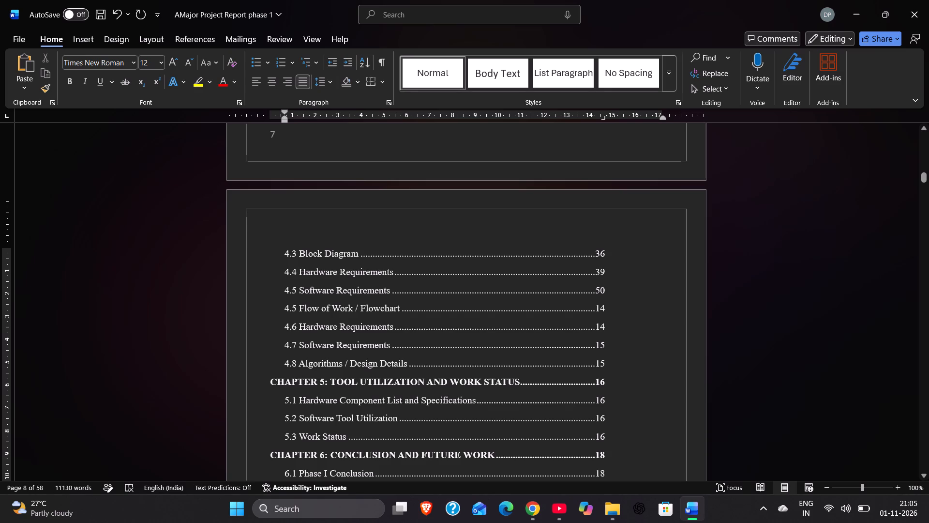
Delete the entire leftover "4.8 Algorithms / Design Details" contents entry, including its leader, page number and line.
click(608, 363)
key(BackSpace)
key(BackSpace)
key(BackSpace)
key(BackSpace)
key(BackSpace)
key(BackSpace)
key(BackSpace)
key(BackSpace)
key(BackSpace)
key(BackSpace)
key(BackSpace)
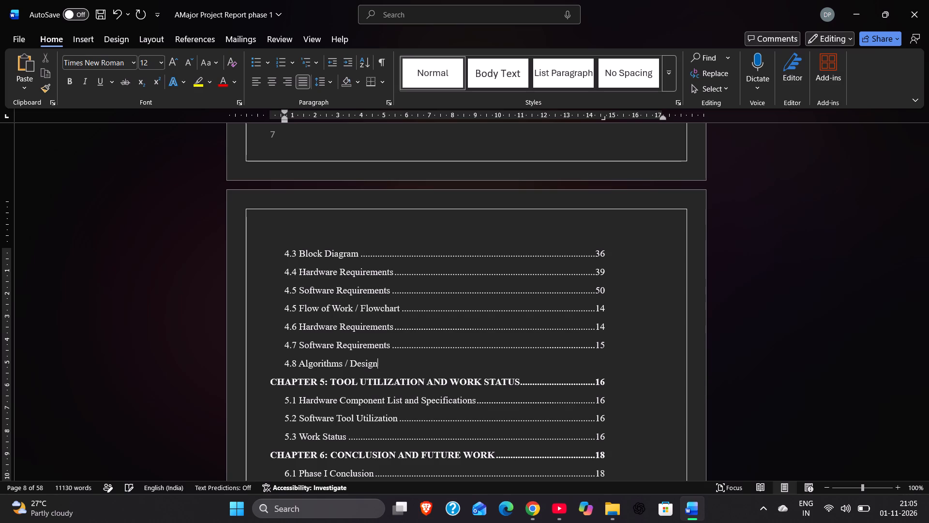
key(BackSpace)
key(BackSpace)
key(BackSpace)
key(BackSpace)
key(BackSpace)
key(BackSpace)
key(BackSpace)
key(BackSpace)
key(BackSpace)
key(BackSpace)
key(BackSpace)
key(BackSpace)
key(BackSpace)
key(BackSpace)
key(BackSpace)
key(BackSpace)
key(BackSpace)
key(BackSpace)
key(BackSpace)
key(BackSpace)
key(BackSpace)
key(BackSpace)
key(BackSpace)
key(BackSpace)
key(BackSpace)
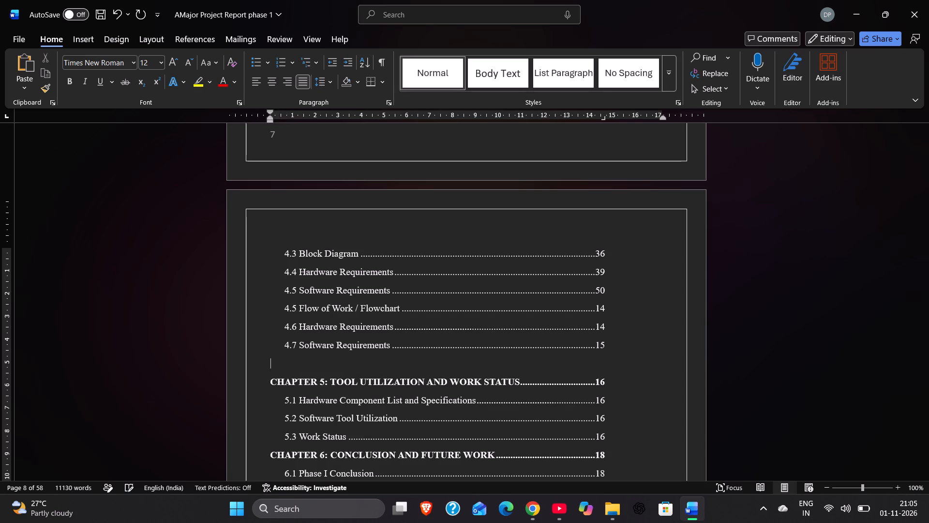
Delete the leftover "4.7 Software Requirements" contents entry together with its page number and line.
key(BackSpace)
key(BackSpace)
key(BackSpace)
key(BackSpace)
key(BackSpace)
key(BackSpace)
key(BackSpace)
key(BackSpace)
key(BackSpace)
key(BackSpace)
key(BackSpace)
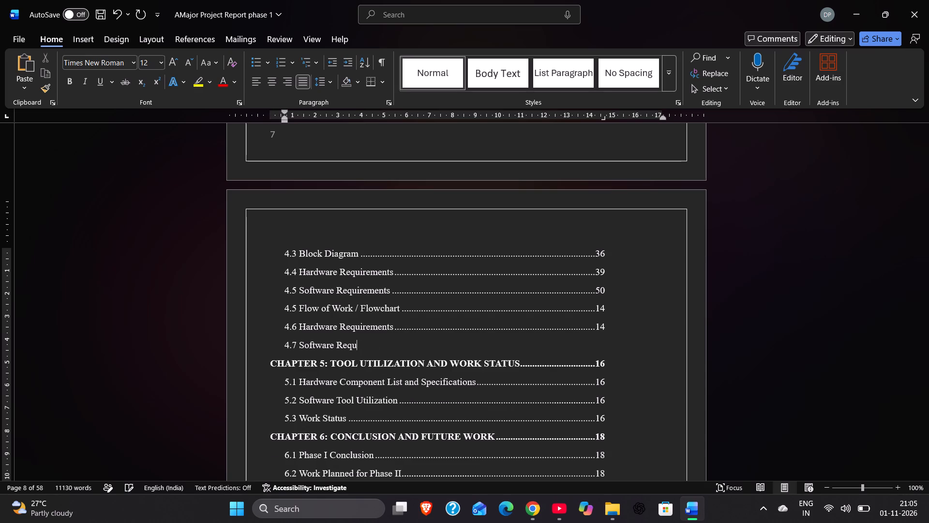
key(BackSpace)
key(BackSpace)
key(BackSpace)
key(BackSpace)
key(BackSpace)
key(BackSpace)
key(BackSpace)
key(BackSpace)
key(BackSpace)
key(BackSpace)
key(BackSpace)
key(BackSpace)
key(BackSpace)
key(BackSpace)
key(BackSpace)
key(BackSpace)
key(BackSpace)
key(BackSpace)
key(BackSpace)
Delete the duplicate "4.6 Hardware Requirements" contents entry together with its page number and line.
key(BackSpace)
key(BackSpace)
key(BackSpace)
key(BackSpace)
key(BackSpace)
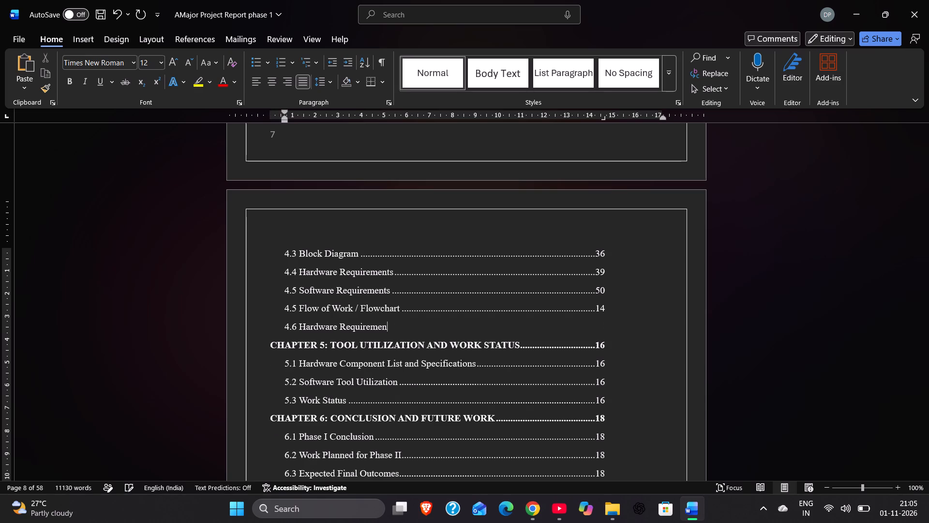
key(BackSpace)
key(BackSpace)
key(BackSpace)
key(BackSpace)
key(BackSpace)
key(BackSpace)
key(BackSpace)
key(BackSpace)
key(BackSpace)
key(BackSpace)
key(BackSpace)
key(BackSpace)
key(BackSpace)
key(BackSpace)
key(BackSpace)
key(BackSpace)
key(BackSpace)
key(BackSpace)
key(BackSpace)
key(BackSpace)
key(BackSpace)
key(BackSpace)
key(BackSpace)
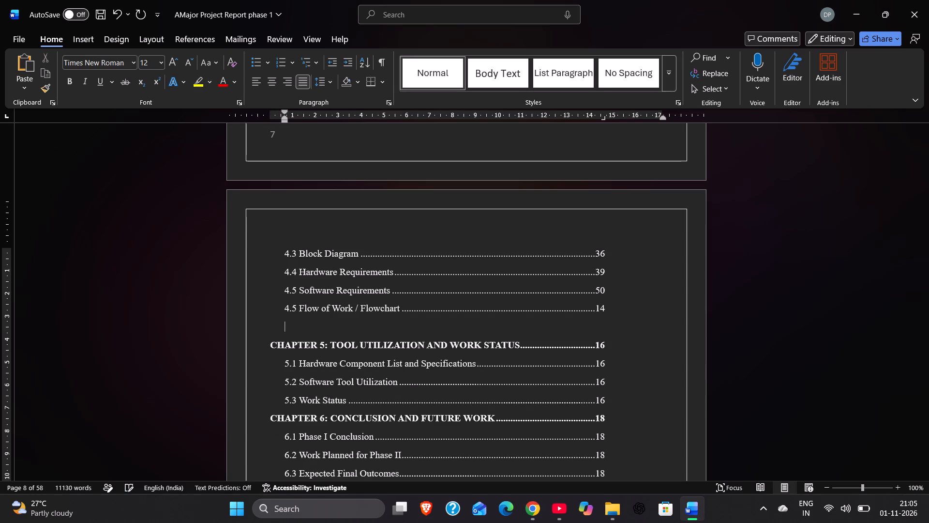
key(BackSpace)
Delete the leftover "4.5 Flow of Work / Flowchart" contents entry so Chapter 5 directly follows 4.5 Software Requirements.
key(BackSpace)
key(BackSpace)
key(BackSpace)
key(BackSpace)
key(BackSpace)
key(BackSpace)
key(BackSpace)
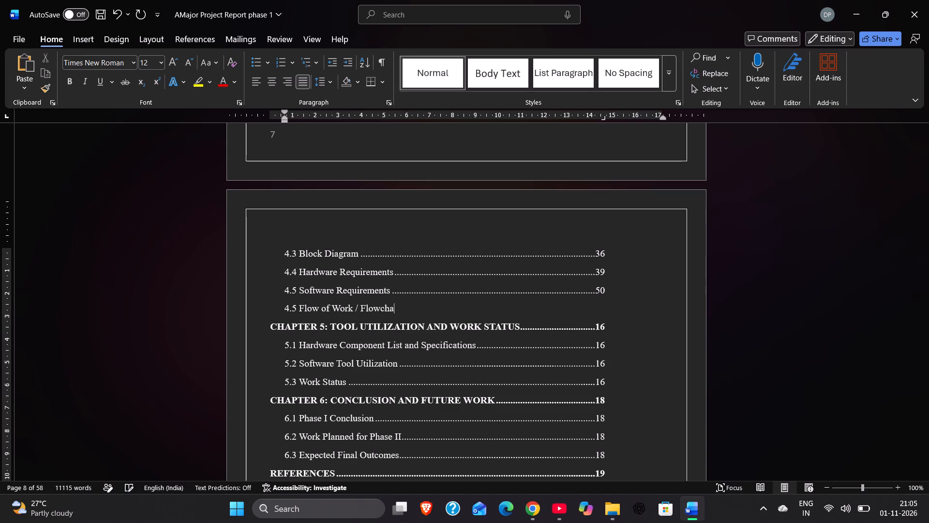
key(BackSpace)
key(BackSpace)
key(BackSpace)
key(BackSpace)
key(BackSpace)
key(BackSpace)
key(BackSpace)
key(BackSpace)
key(BackSpace)
key(BackSpace)
key(BackSpace)
key(BackSpace)
key(BackSpace)
key(BackSpace)
key(BackSpace)
key(BackSpace)
key(BackSpace)
key(BackSpace)
key(BackSpace)
key(BackSpace)
key(BackSpace)
key(BackSpace)
key(BackSpace)
key(BackSpace)
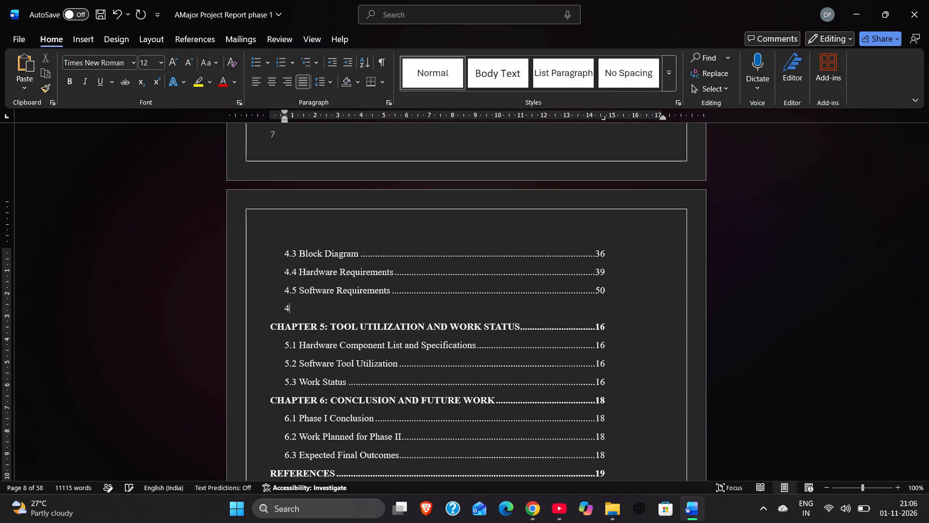
key(BackSpace)
key(BackSpace)
key(BackSpace)
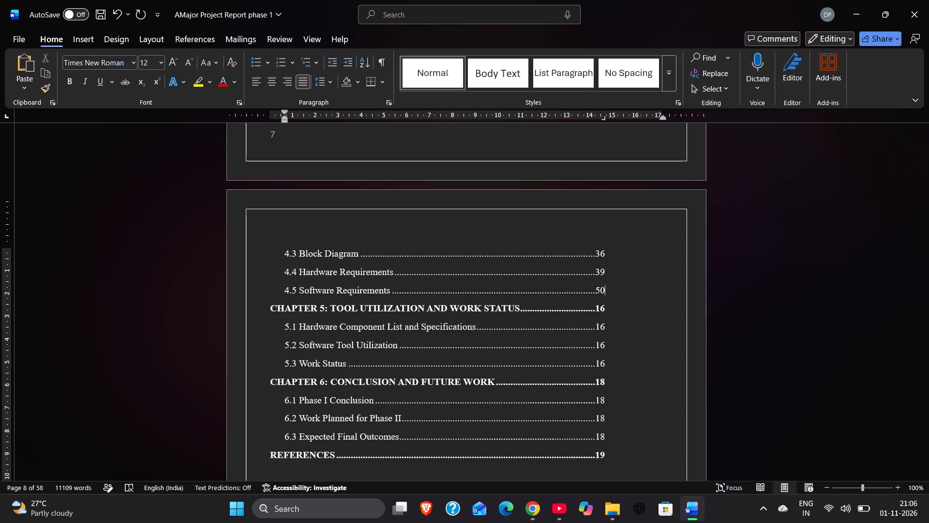
Review the contents entries from Chapter 3 through References, along with the Abstract page that follows.
scroll(608, 363, down, 4)
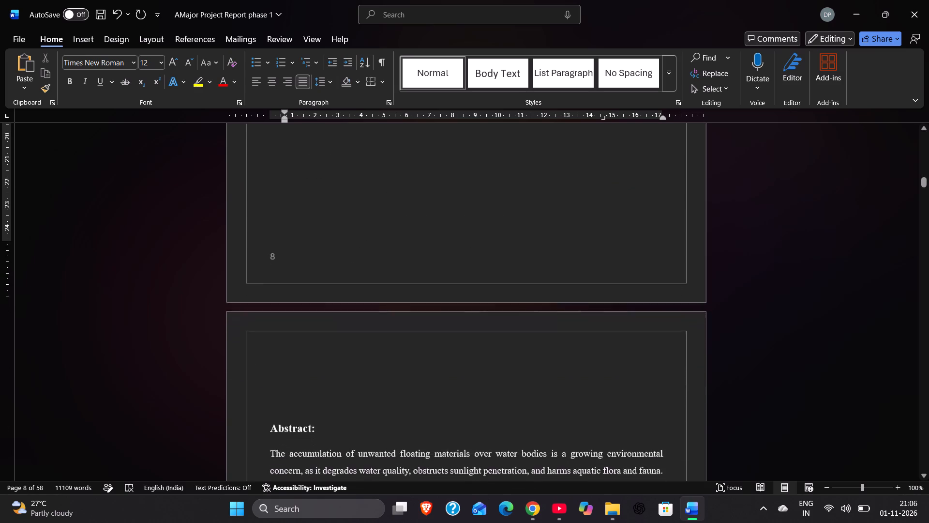
scroll(608, 363, down, 1)
scroll(608, 363, up, 3)
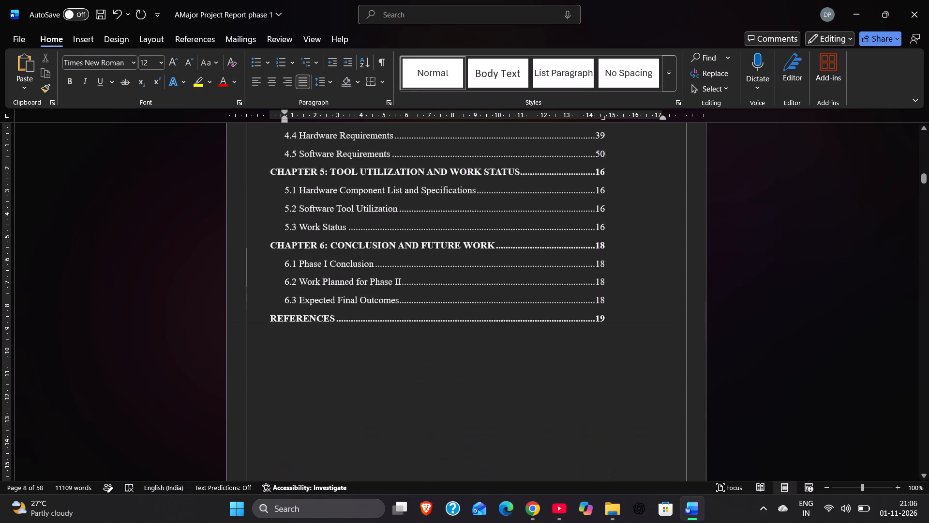
scroll(608, 363, up, 3)
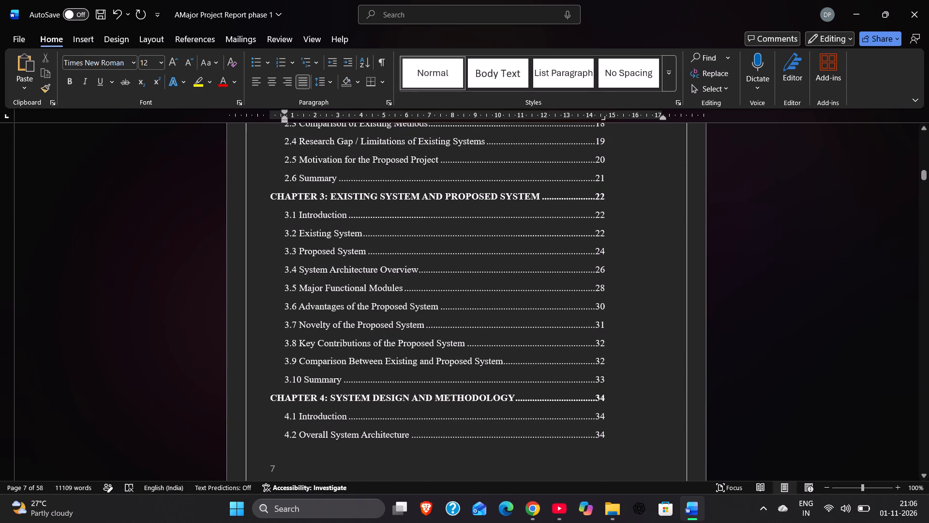
scroll(608, 363, down, 1)
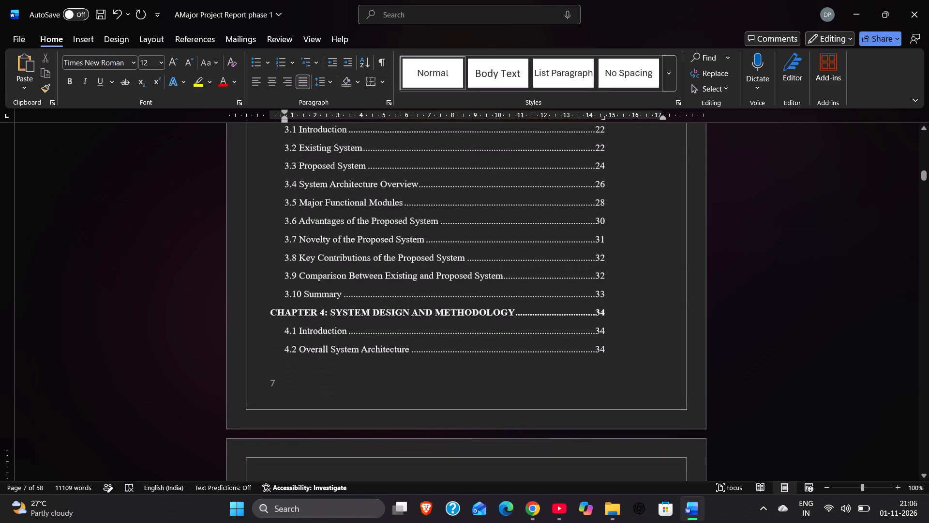
scroll(608, 363, down, 3)
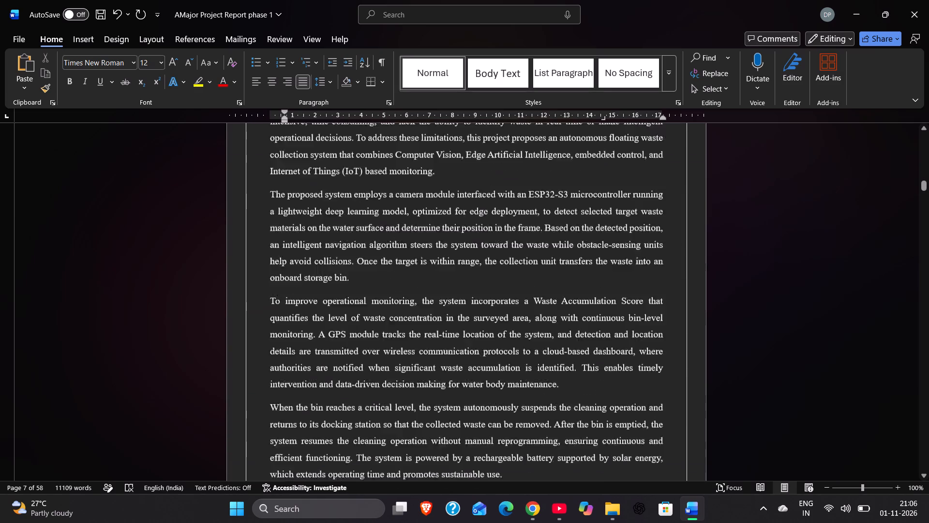
scroll(608, 363, up, 5)
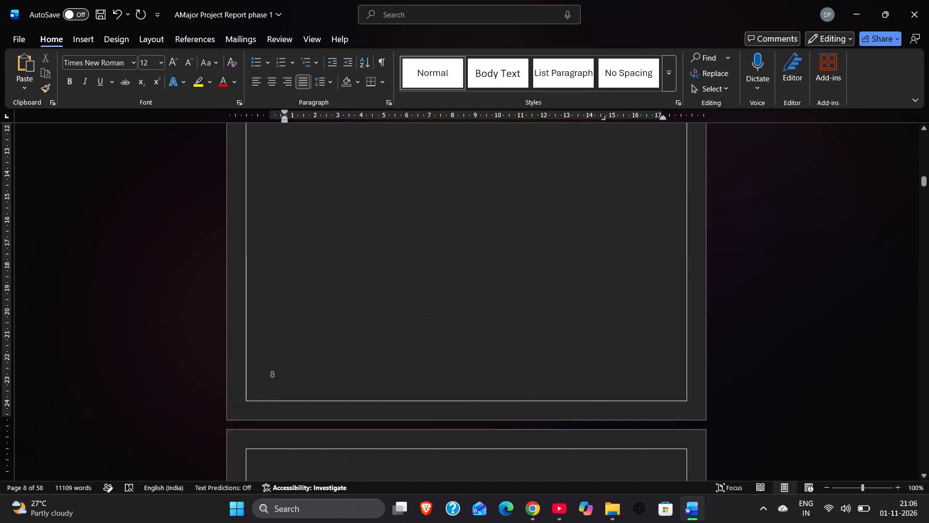
scroll(608, 363, up, 3)
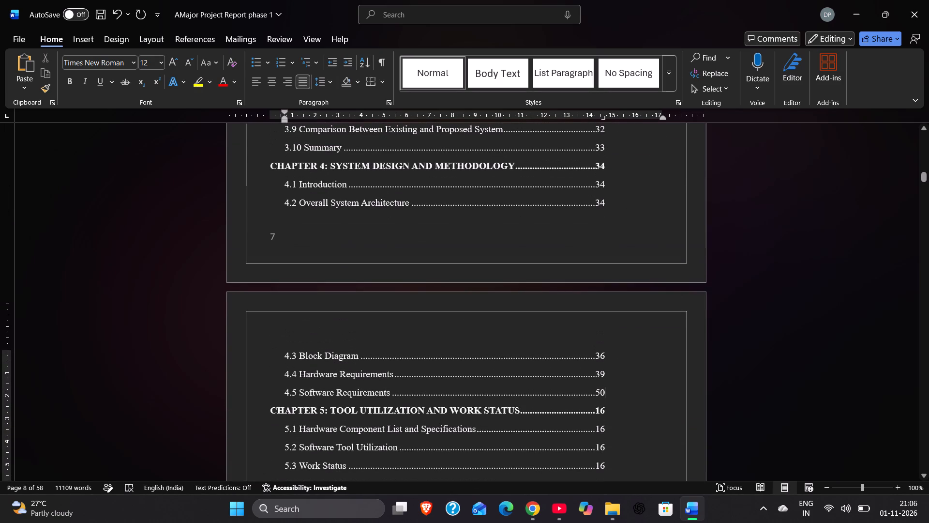
scroll(608, 363, down, 2)
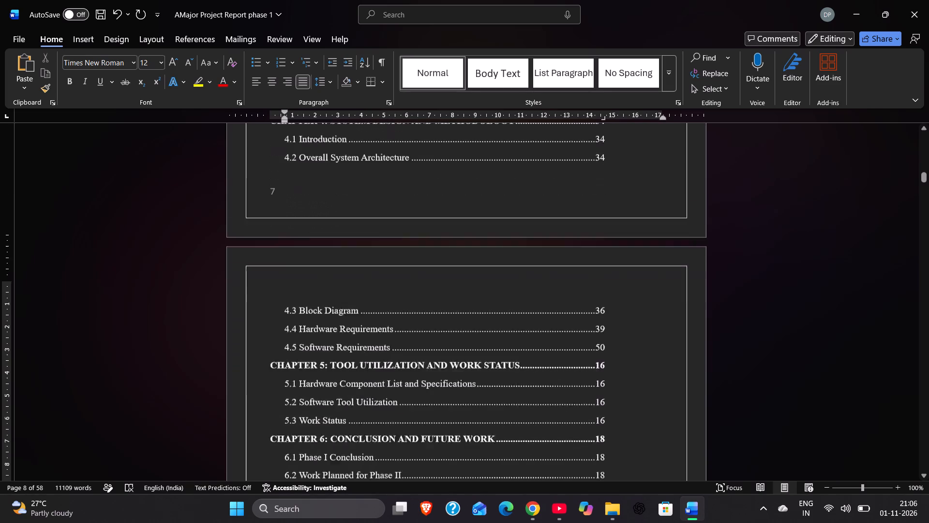
scroll(608, 363, down, 2)
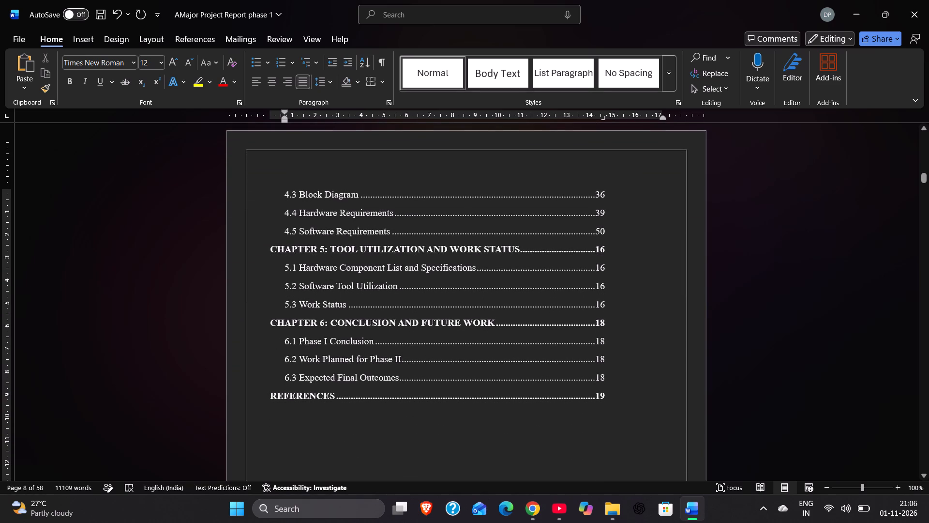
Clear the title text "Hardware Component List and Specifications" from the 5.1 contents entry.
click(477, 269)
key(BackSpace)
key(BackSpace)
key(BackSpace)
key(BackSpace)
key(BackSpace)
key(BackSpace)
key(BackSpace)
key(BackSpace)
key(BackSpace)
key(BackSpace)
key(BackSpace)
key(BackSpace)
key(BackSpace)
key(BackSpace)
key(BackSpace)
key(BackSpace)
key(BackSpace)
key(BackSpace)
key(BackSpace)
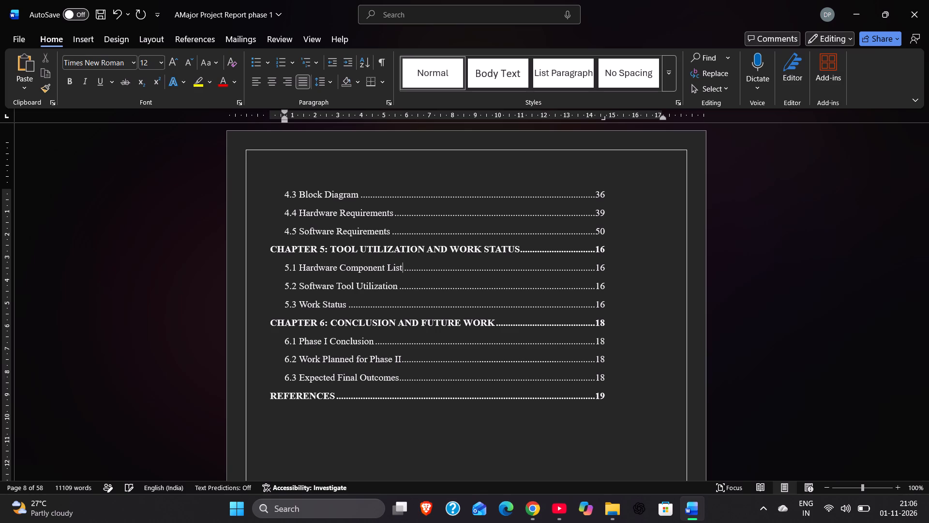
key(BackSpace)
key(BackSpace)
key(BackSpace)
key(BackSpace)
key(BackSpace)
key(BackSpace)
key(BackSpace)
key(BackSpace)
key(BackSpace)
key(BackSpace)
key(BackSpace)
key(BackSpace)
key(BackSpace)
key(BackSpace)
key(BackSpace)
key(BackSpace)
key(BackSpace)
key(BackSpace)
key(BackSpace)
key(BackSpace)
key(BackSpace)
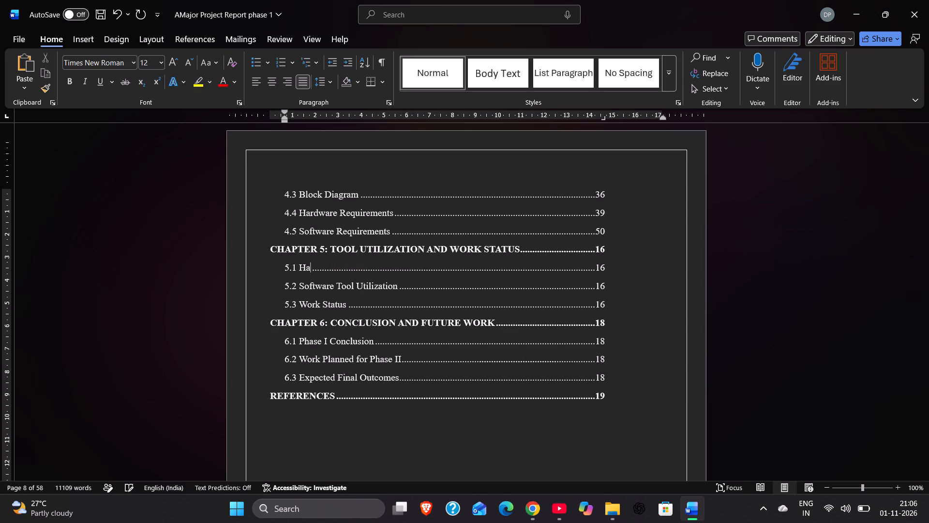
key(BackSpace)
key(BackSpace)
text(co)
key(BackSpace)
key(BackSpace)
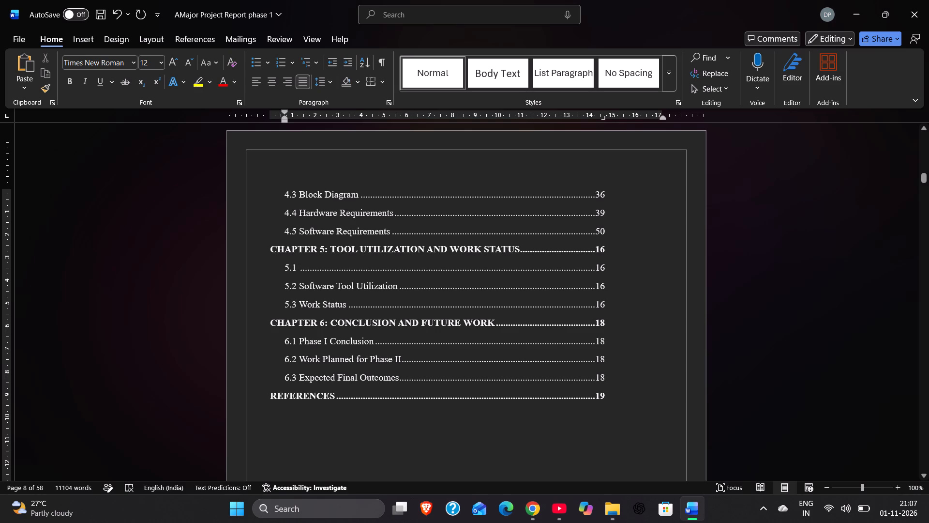
Delete the whole "CHAPTER 5: TOOL UTILIZATION AND WORK STATUS" block from the contents, including entries 5.1 to 5.3.
click(276, 247)
click(276, 247)
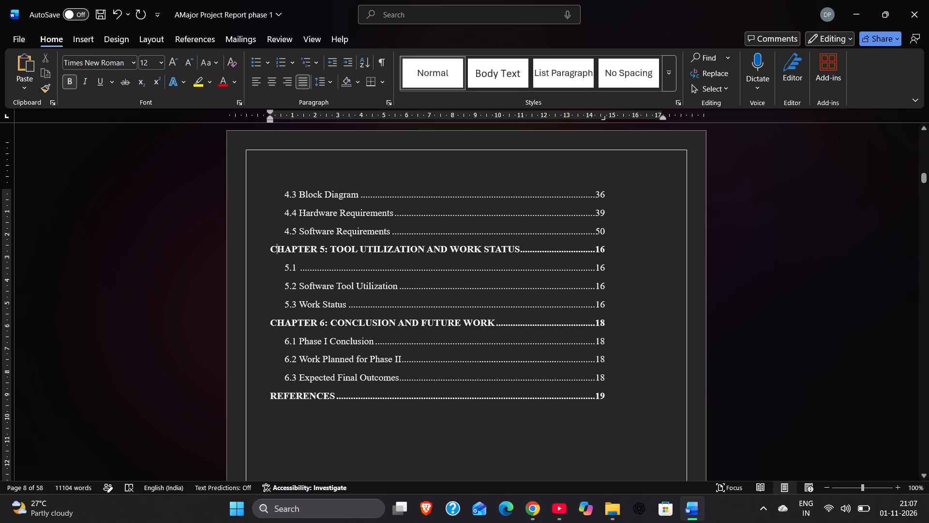
click(268, 248)
drag(268, 248, 317, 257)
drag(317, 257, 597, 303)
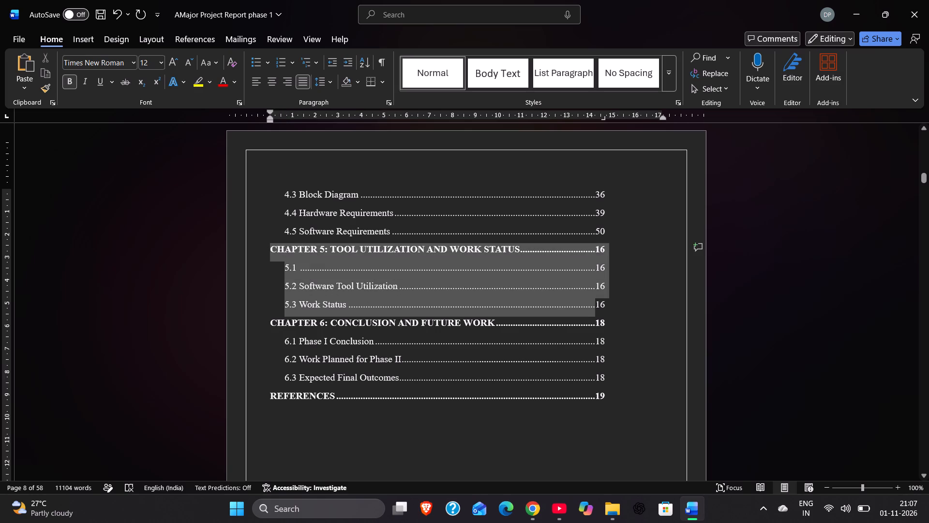
drag(597, 303, 619, 309)
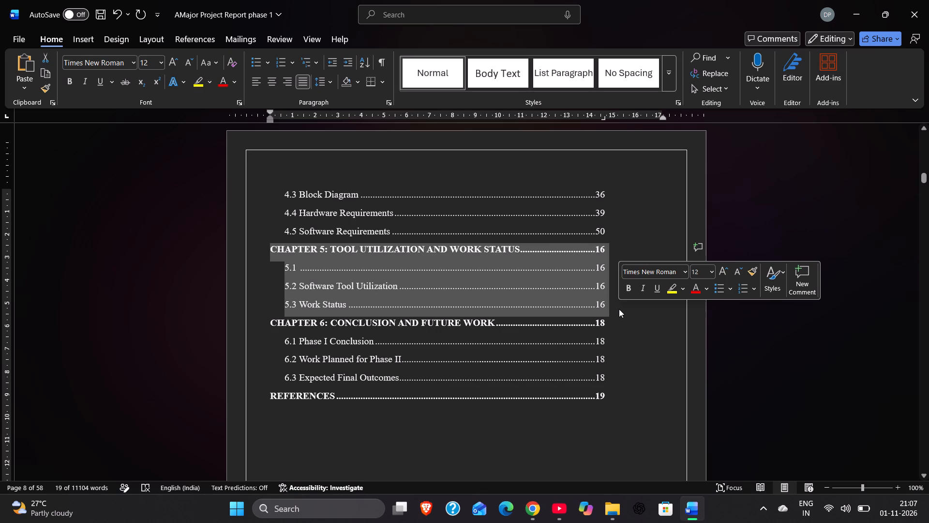
key(BackSpace)
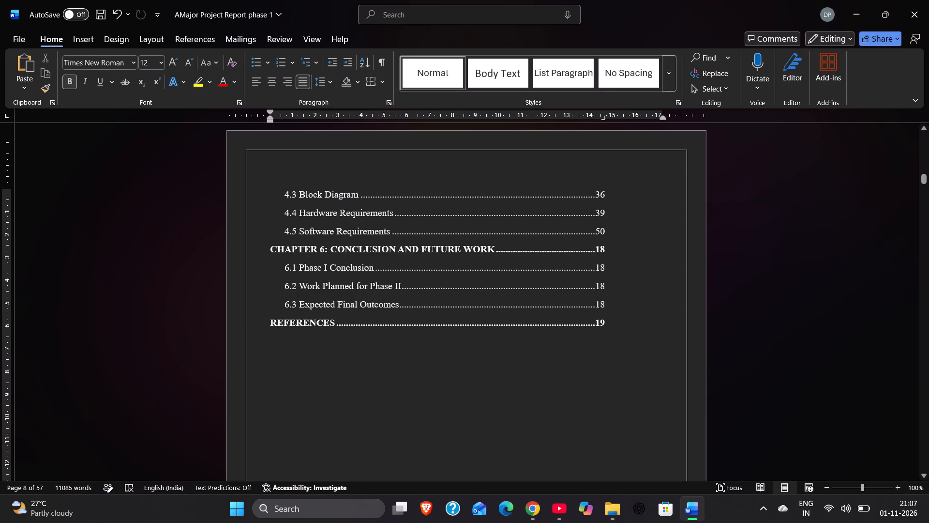
Renumber the "CONCLUSION AND FUTURE WORK" contents entry as Chapter 5 and its three sub-entries as 5.1, 5.2 and 5.3.
click(325, 248)
key(BackSpace)
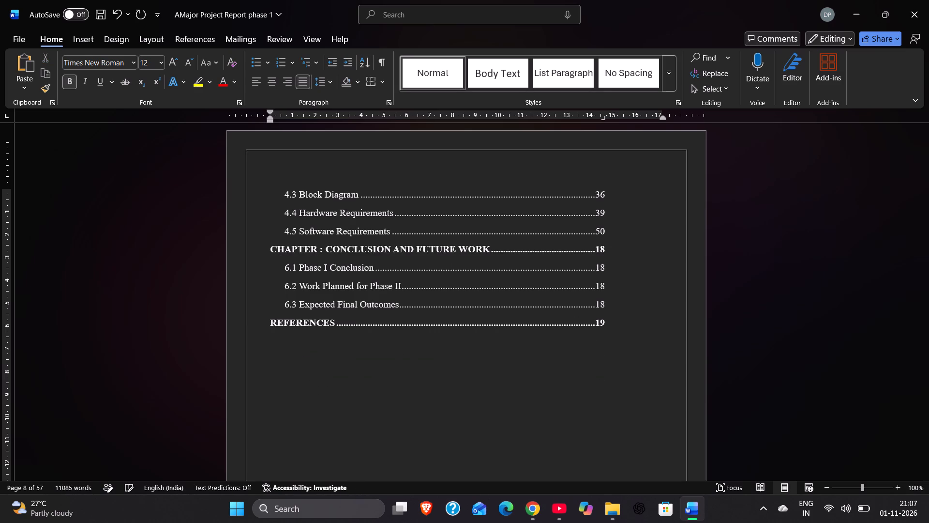
key(5)
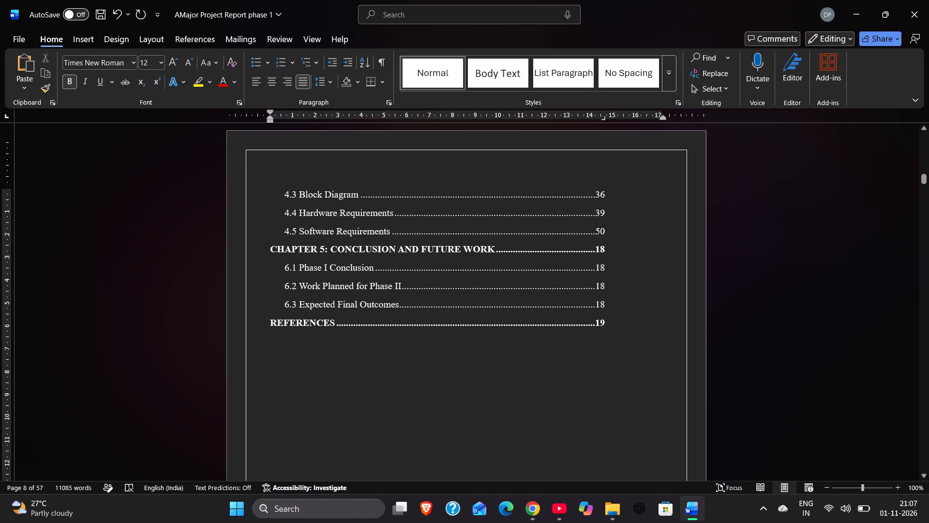
click(288, 267)
key(BackSpace)
key(5)
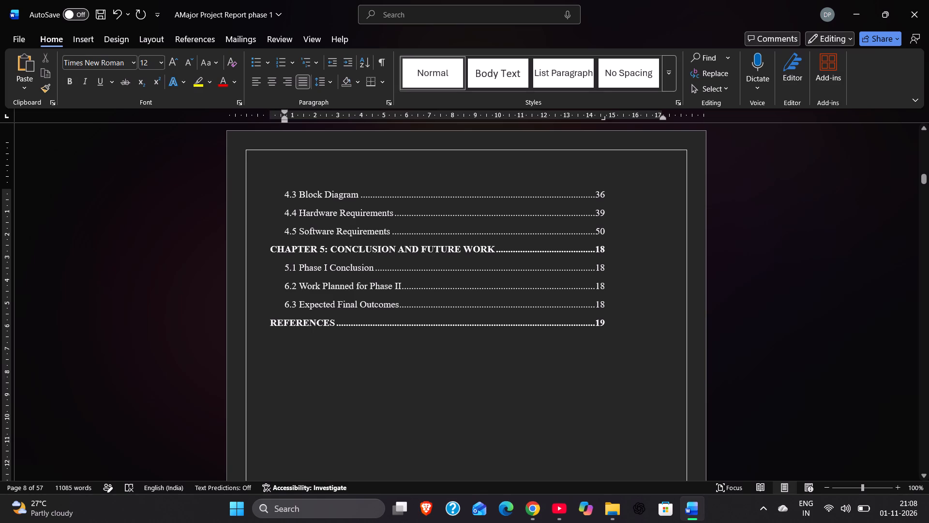
click(291, 288)
click(290, 288)
key(BackSpace)
key(5)
click(290, 305)
key(BackSpace)
key(5)
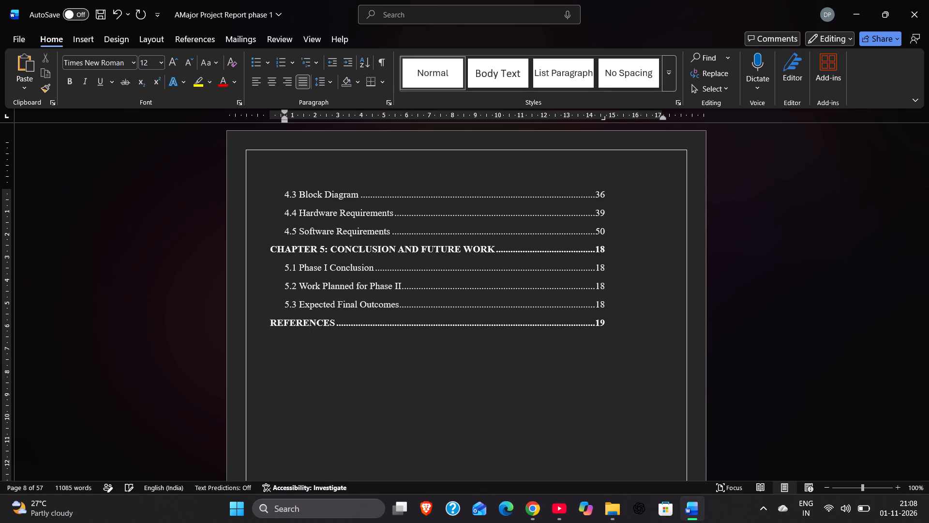
Insert an empty line before the "Abstract:" heading so it starts on the page with its text.
scroll(562, 312, down, 3)
scroll(562, 312, up, 1)
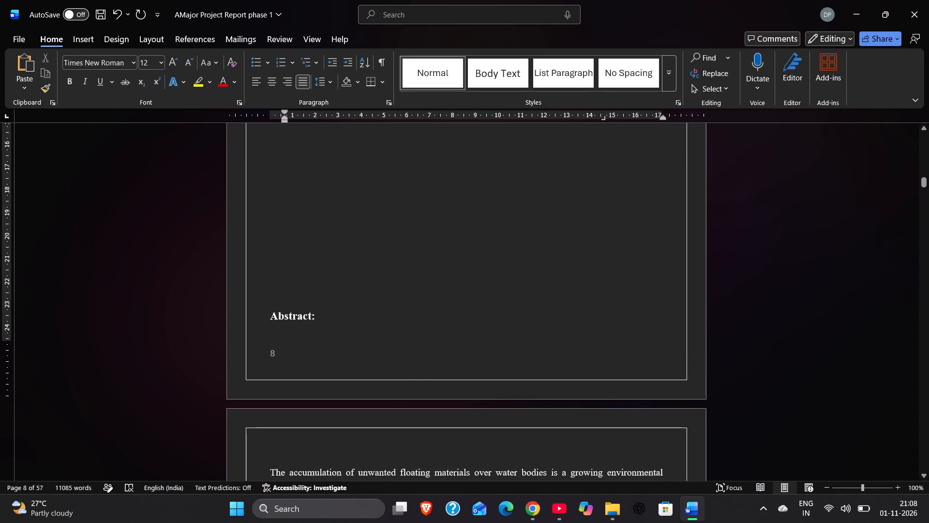
click(263, 309)
key(Return)
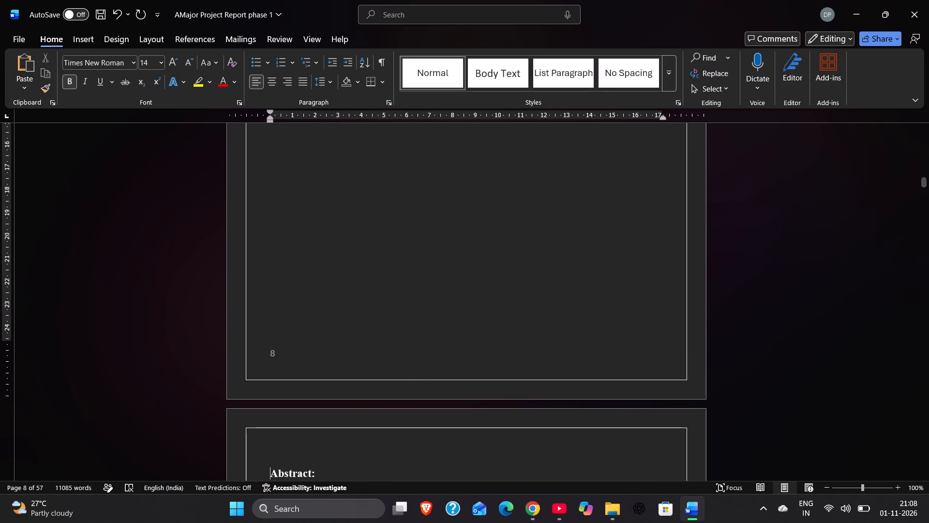
Check the pages from the Abstract through Chapter 1 to the start of Chapter 2 for section headings and page numbers.
scroll(356, 321, down, 4)
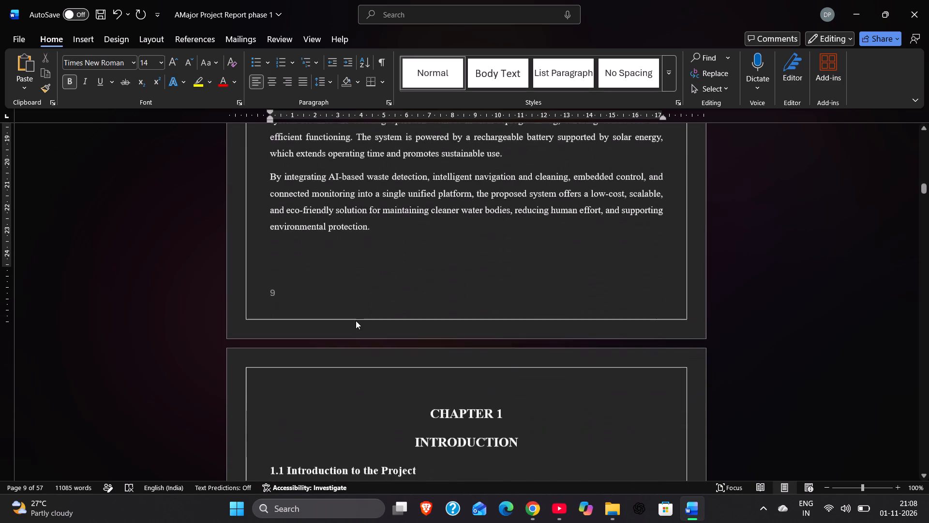
scroll(356, 321, down, 4)
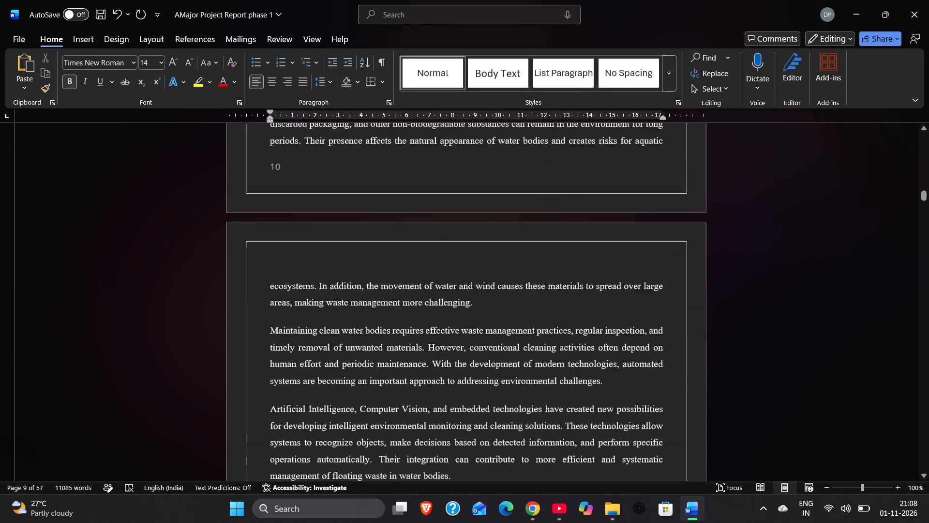
scroll(356, 321, down, 2)
scroll(356, 321, up, 4)
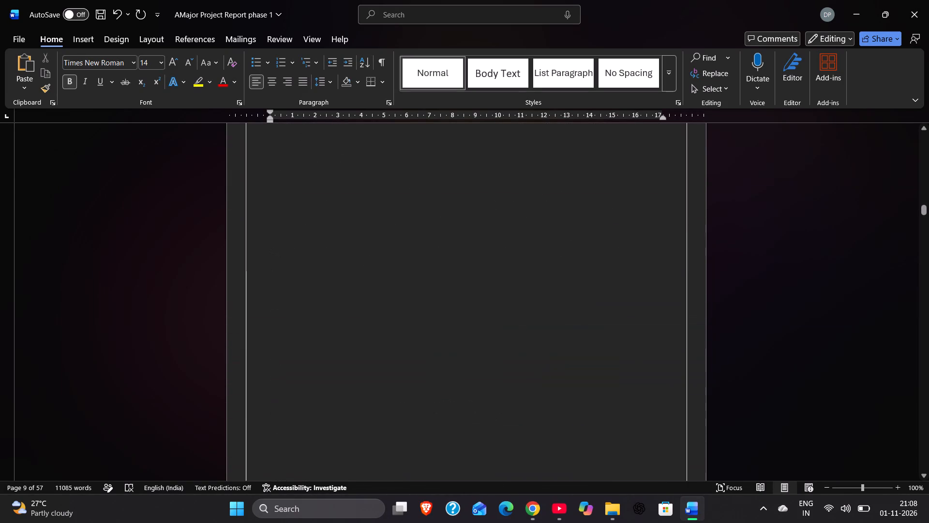
scroll(356, 321, down, 2)
scroll(356, 321, up, 1)
scroll(356, 321, down, 1)
scroll(356, 321, up, 1)
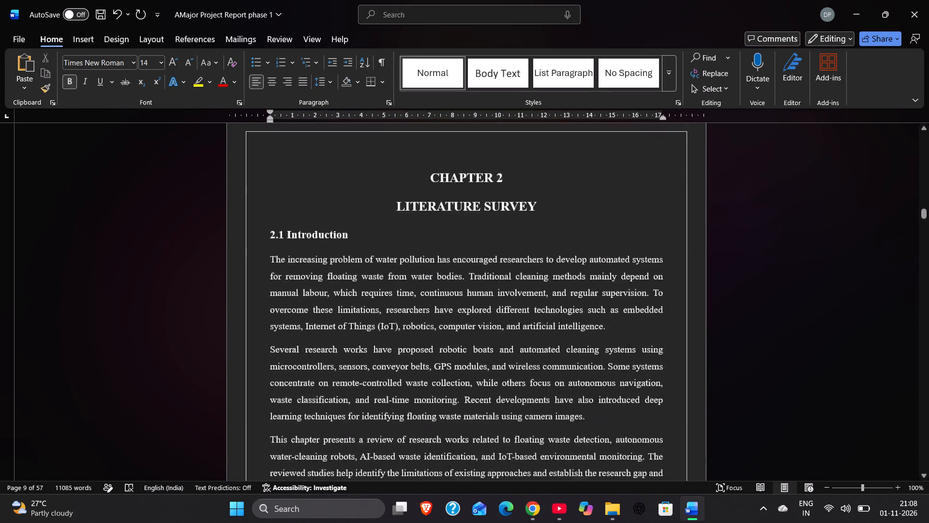
scroll(356, 321, up, 3)
scroll(356, 321, down, 1)
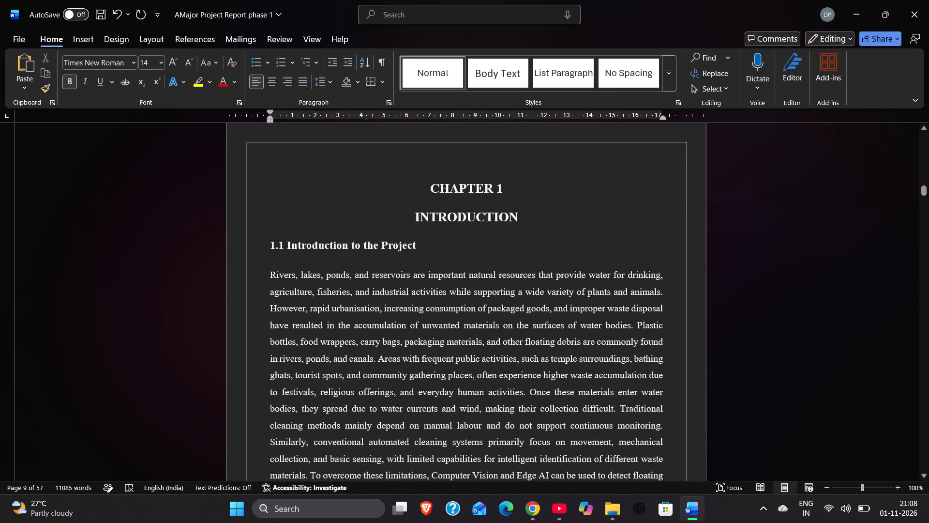
scroll(356, 321, down, 1)
scroll(356, 321, up, 2)
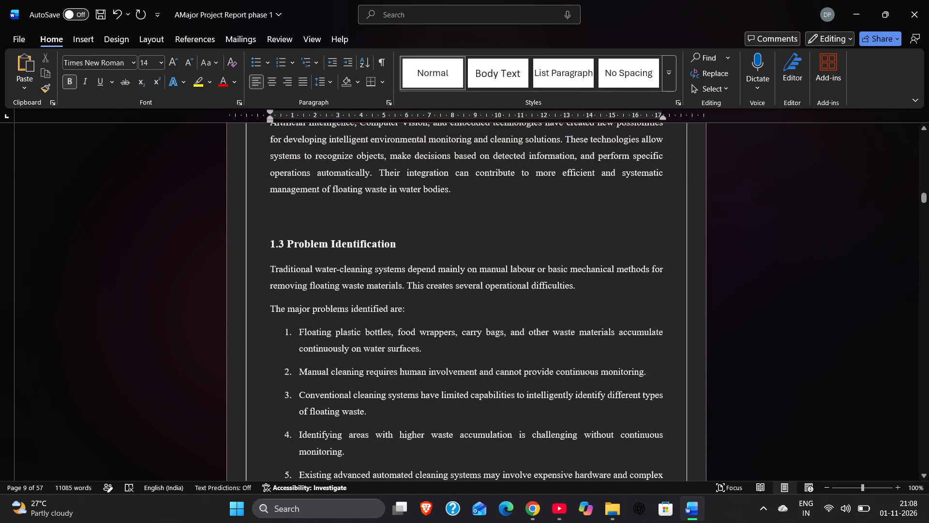
scroll(356, 321, up, 3)
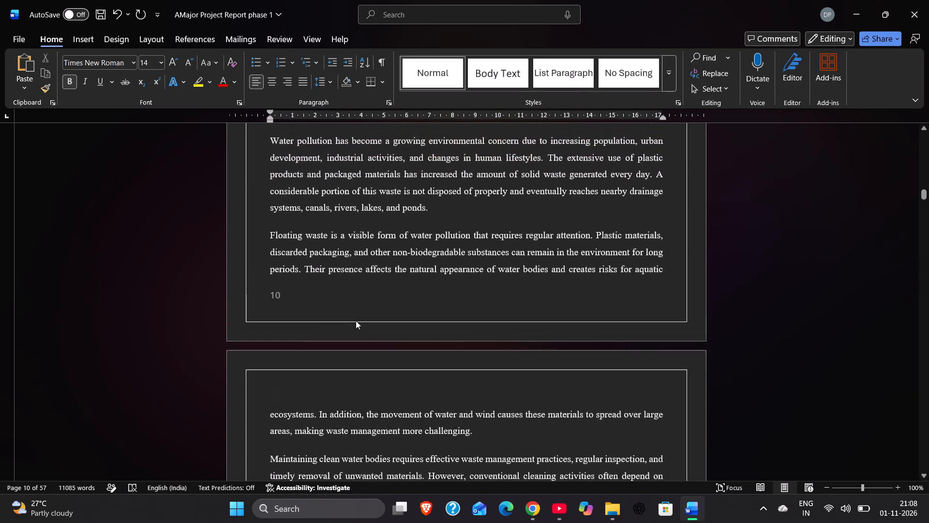
scroll(356, 321, up, 1)
scroll(356, 321, down, 2)
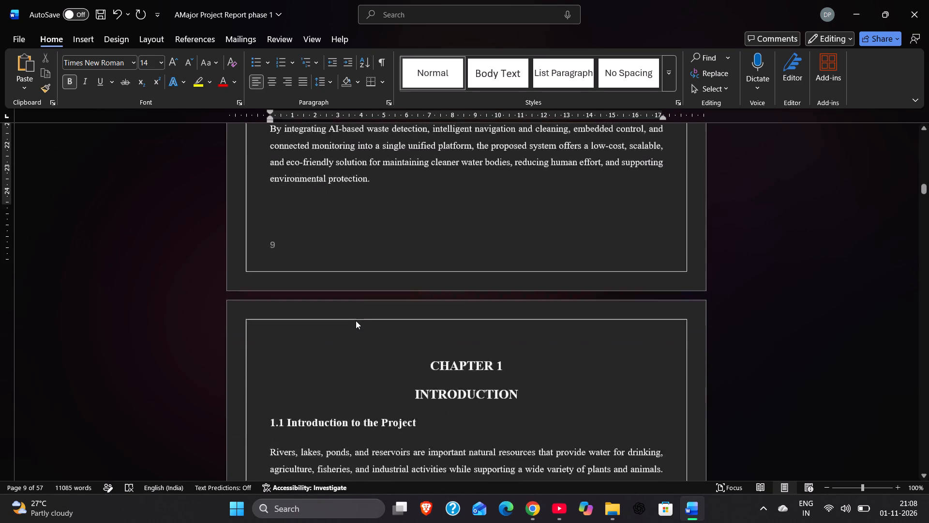
scroll(356, 321, down, 4)
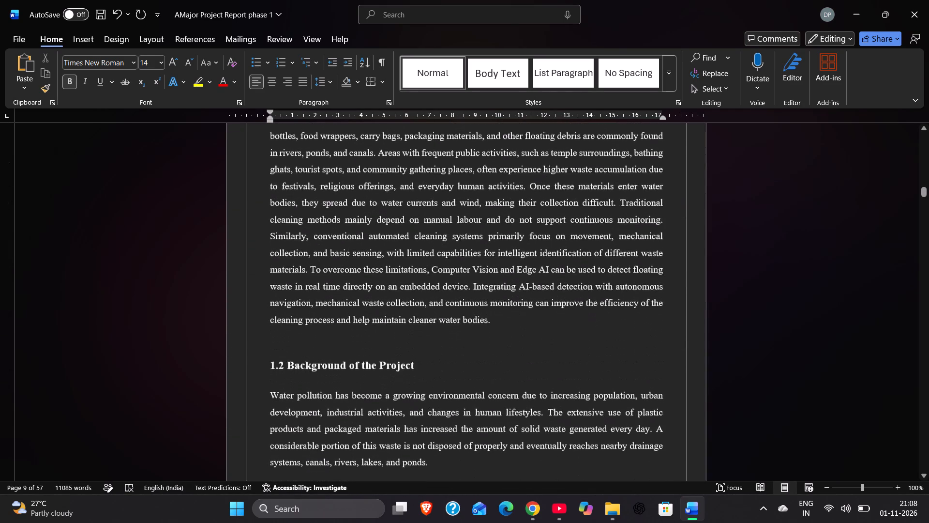
scroll(356, 321, up, 2)
scroll(356, 321, down, 1)
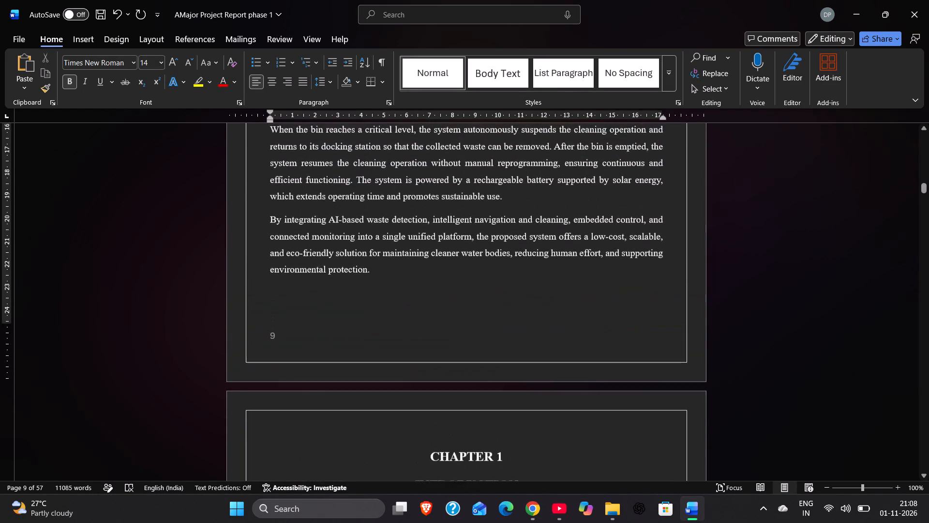
scroll(356, 321, down, 2)
scroll(356, 321, up, 1)
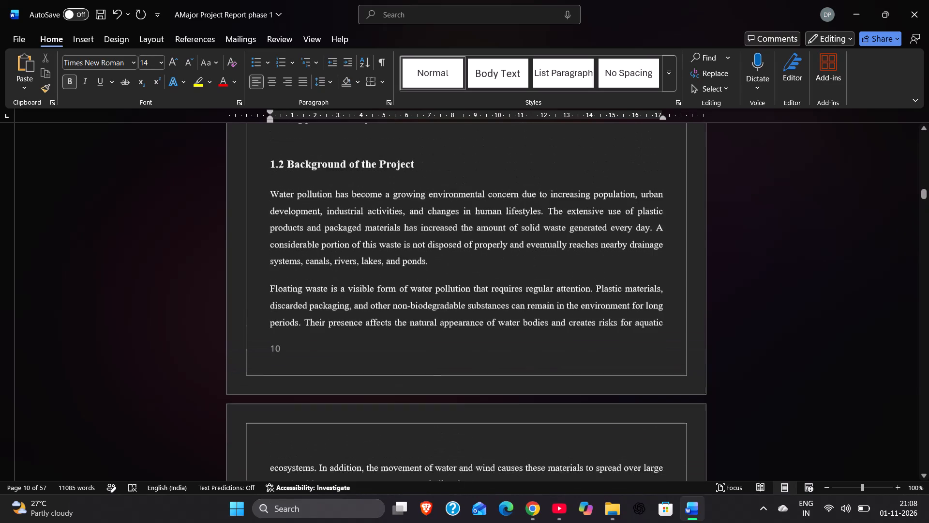
scroll(356, 321, up, 1)
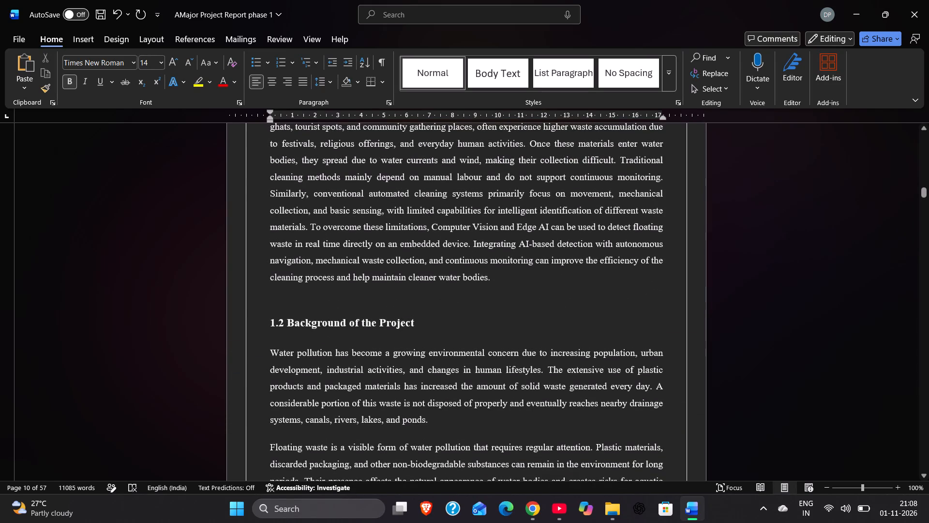
Review the List of Contents entries and their page numbers from Chapter 1 through References.
scroll(356, 321, up, 10)
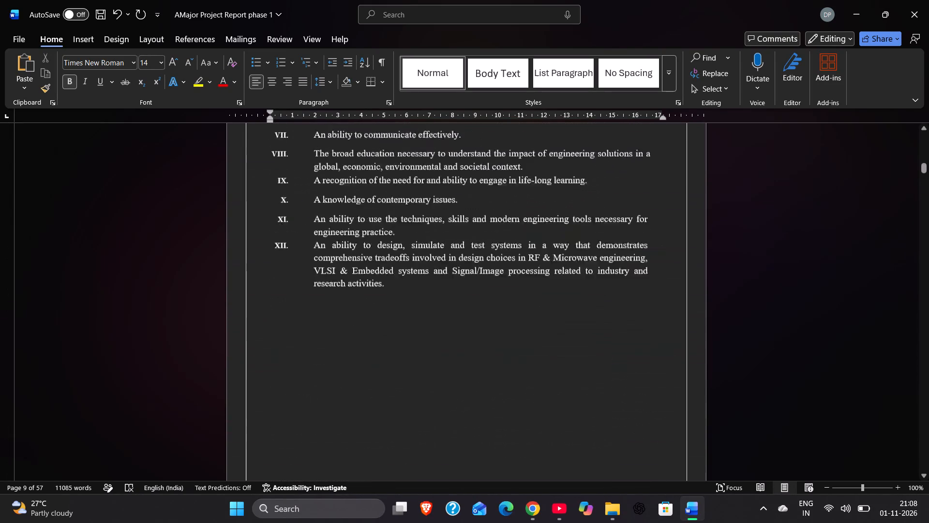
scroll(356, 321, up, 4)
scroll(356, 321, down, 3)
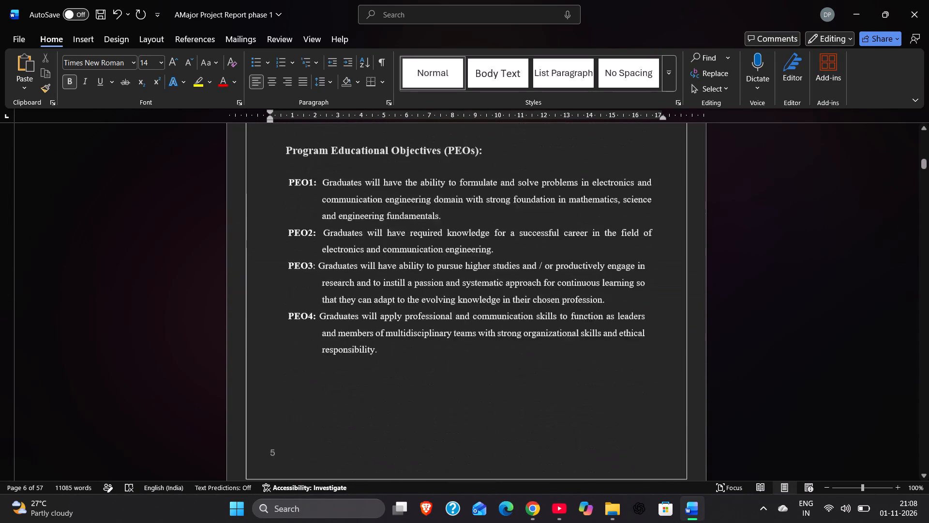
scroll(356, 321, down, 6)
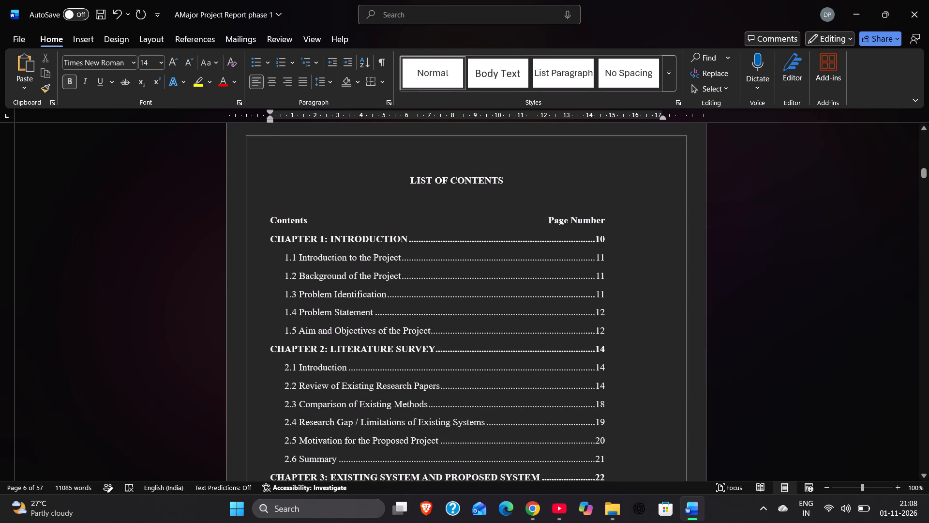
scroll(356, 321, down, 5)
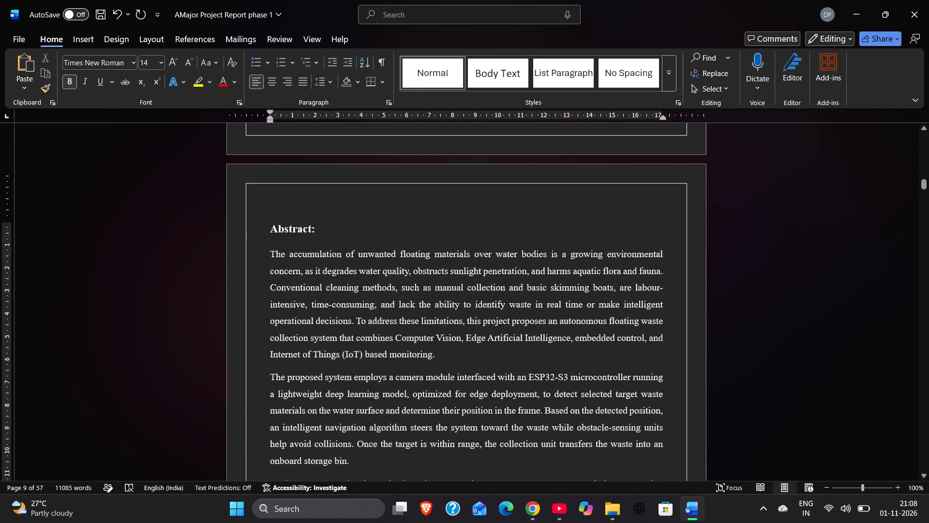
scroll(356, 321, up, 5)
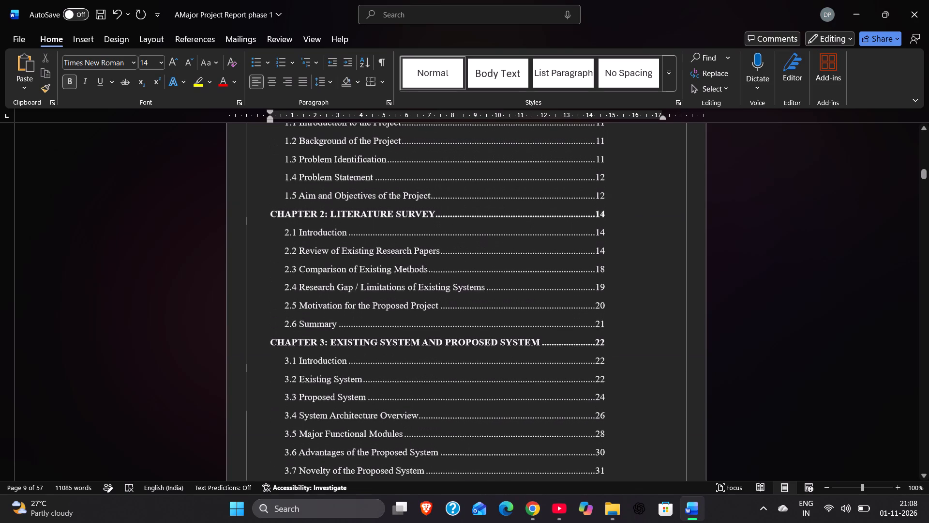
scroll(358, 302, down, 2)
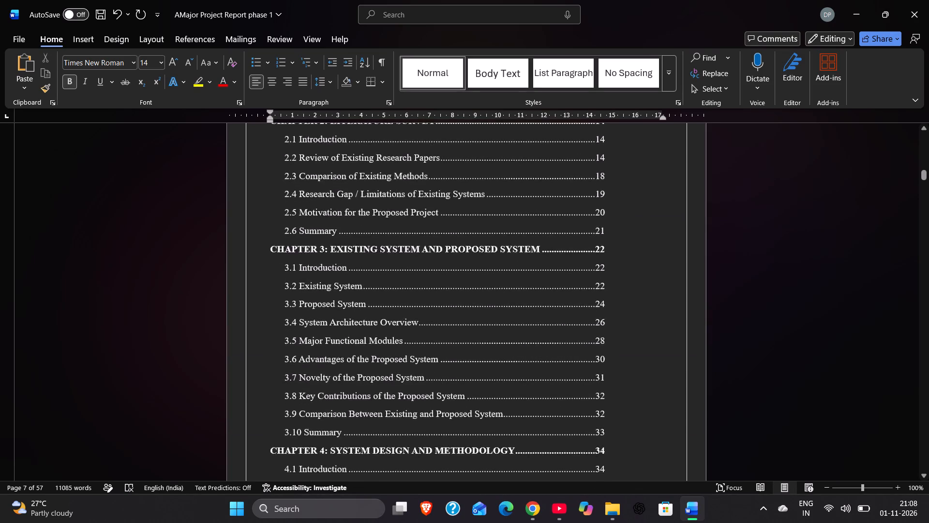
scroll(358, 302, down, 3)
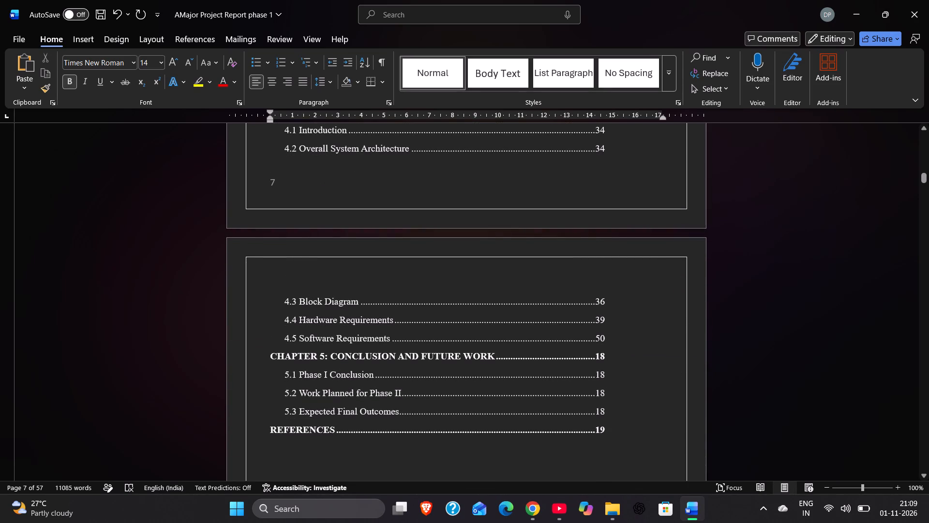
Look through the report body past the Chapter 4 hardware sections, checking page numbers towards the concluding chapter.
scroll(358, 302, down, 16)
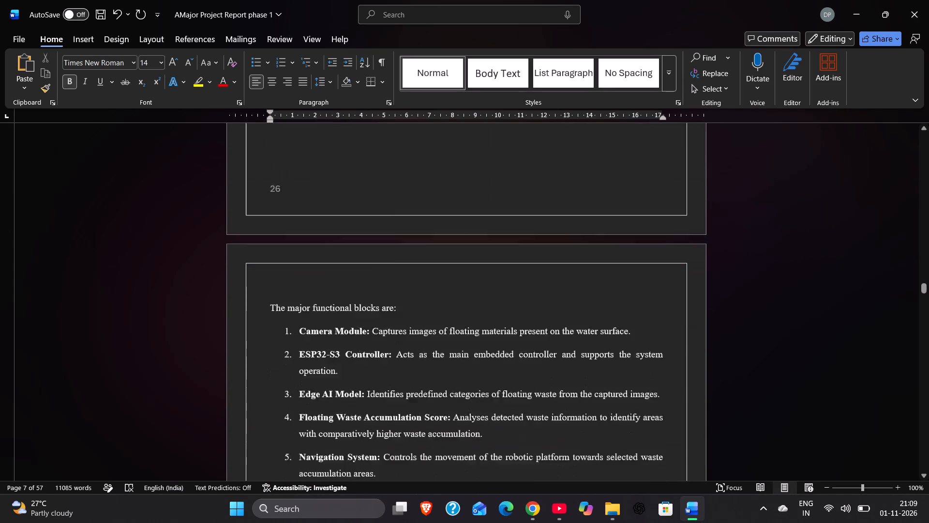
scroll(358, 302, down, 11)
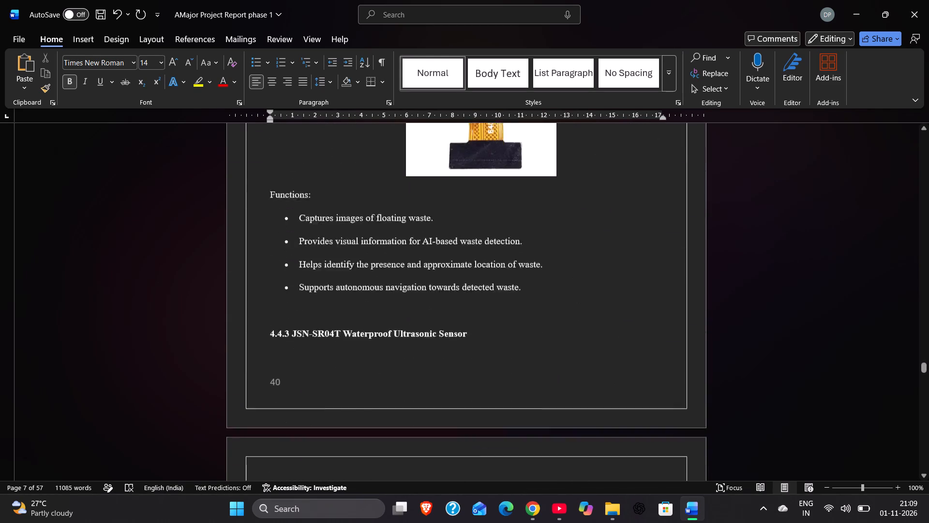
scroll(358, 302, down, 5)
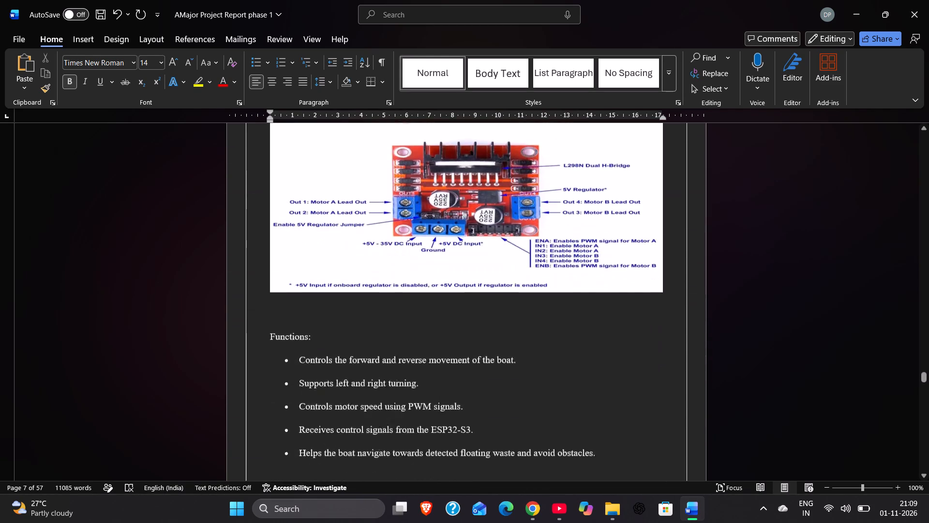
Look through the rest of Chapter 4, from the motor driver functions through the 4.5 software sections and Phase-I Work to Preliminary Results.
scroll(358, 302, down, 6)
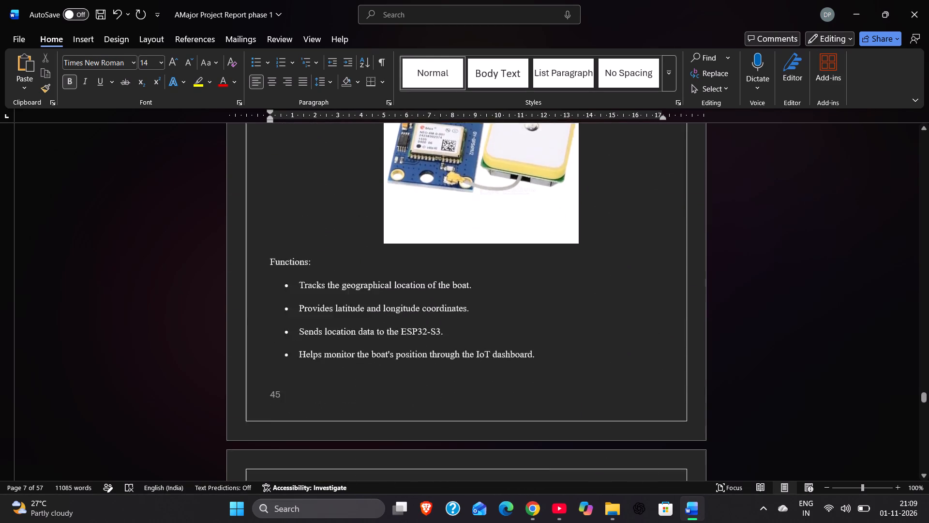
scroll(358, 302, down, 7)
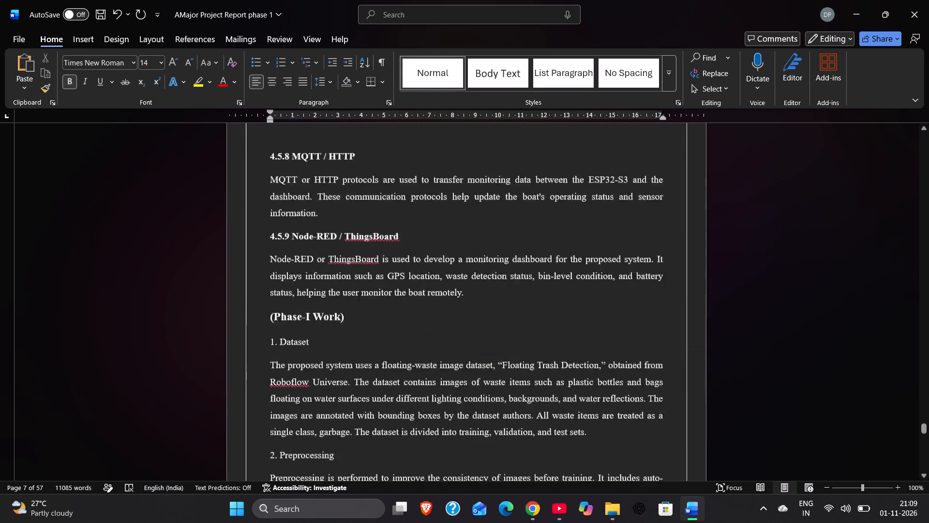
scroll(358, 302, down, 1)
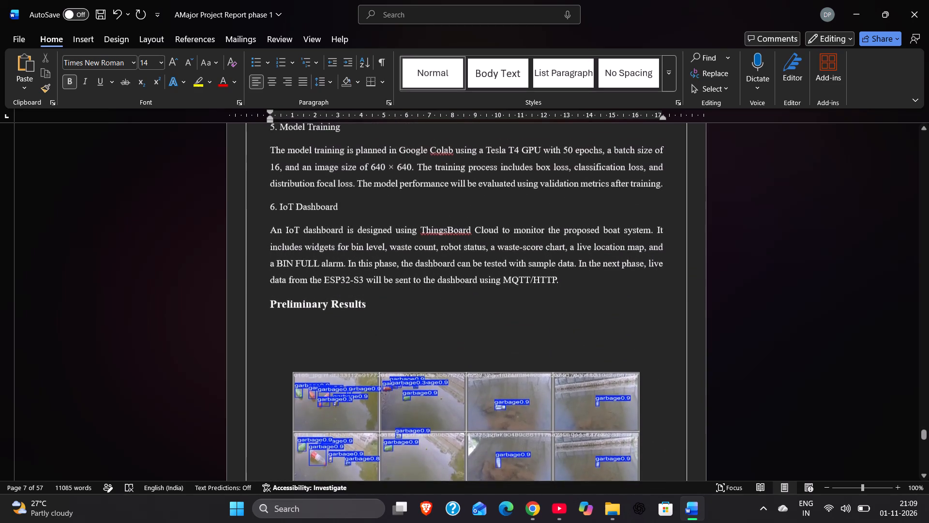
scroll(358, 302, down, 1)
scroll(358, 302, up, 6)
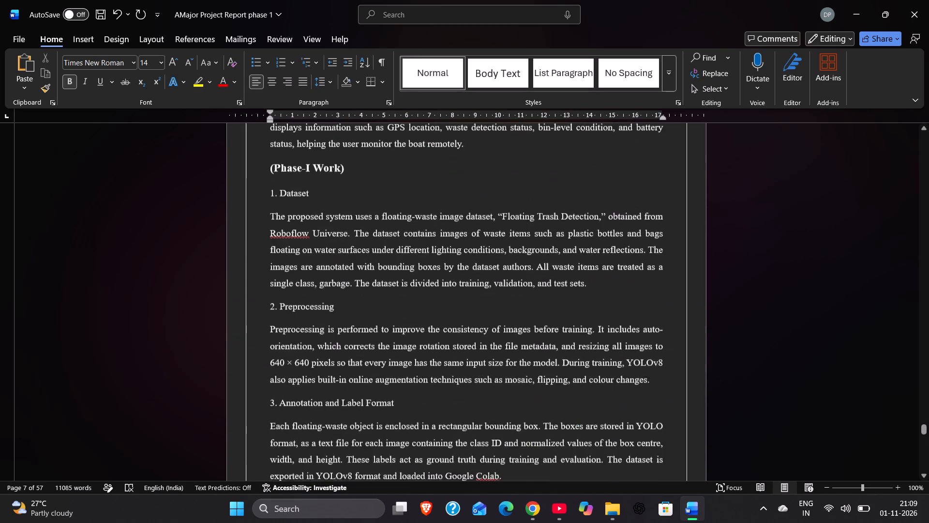
scroll(358, 302, up, 2)
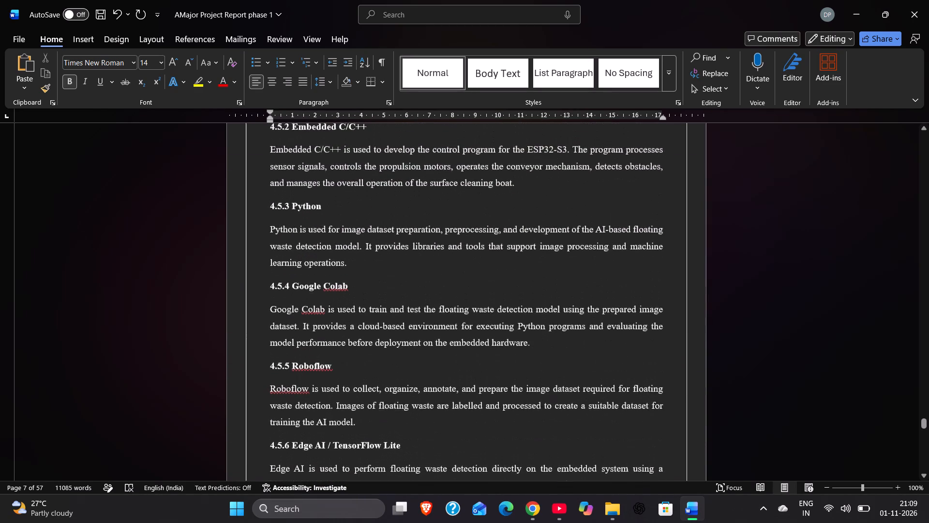
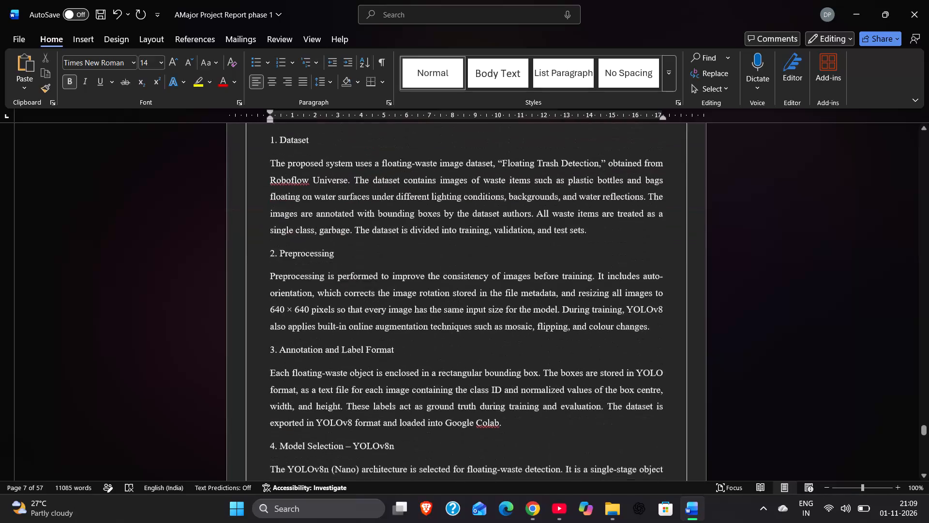
Check the pages up to the start of Chapter 5, and back through Phase-I Work to the 4.5 Software Requirements table, for headings and page numbers.
scroll(358, 302, down, 4)
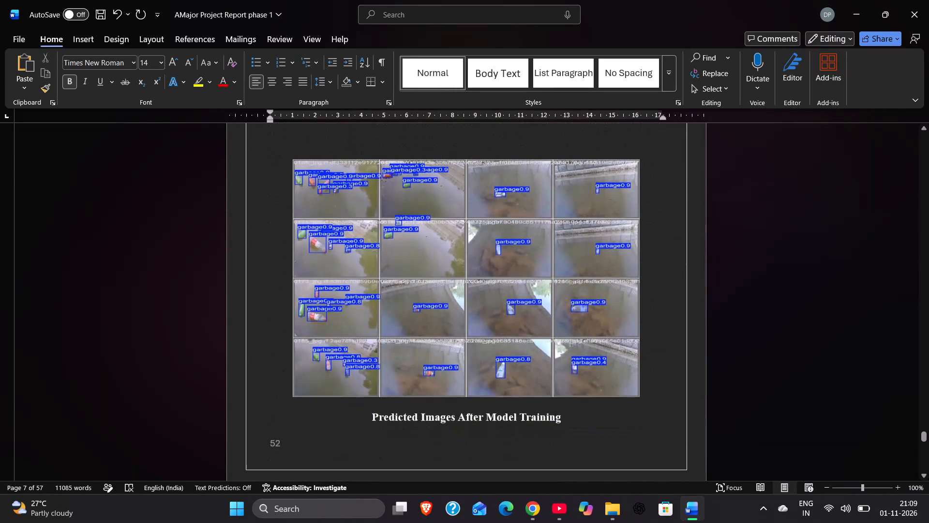
scroll(358, 302, up, 2)
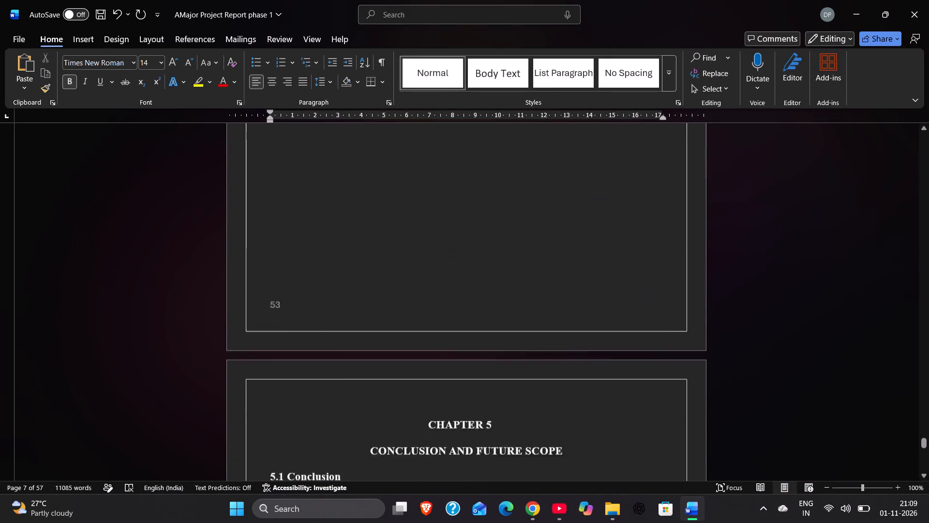
scroll(358, 302, up, 2)
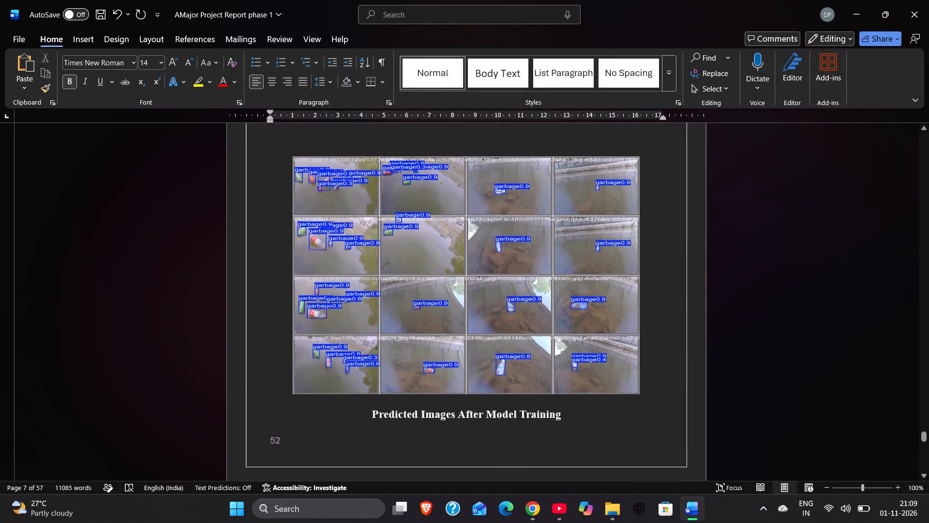
scroll(358, 302, up, 3)
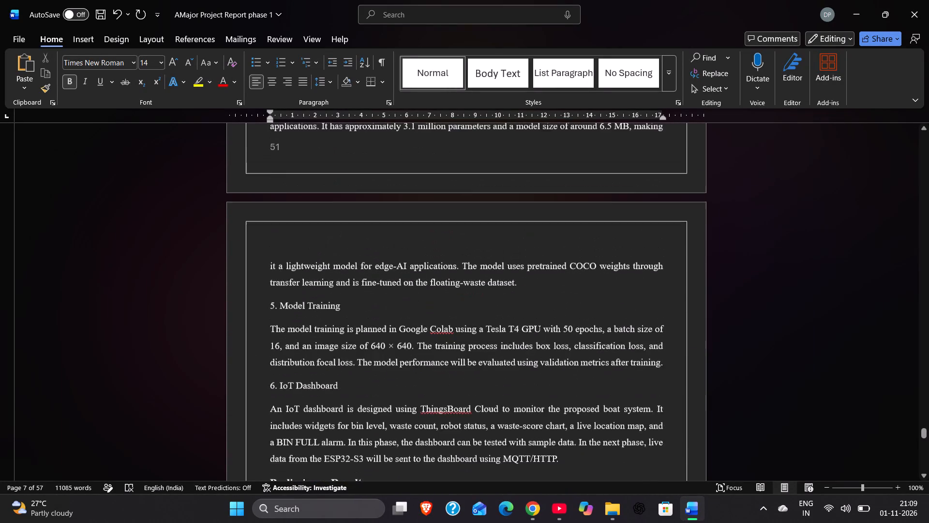
scroll(358, 302, up, 4)
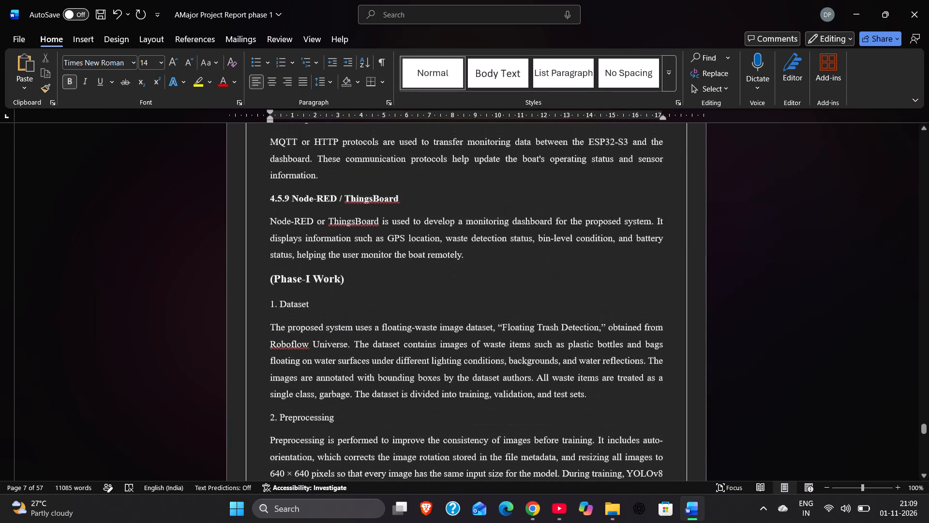
scroll(358, 302, up, 3)
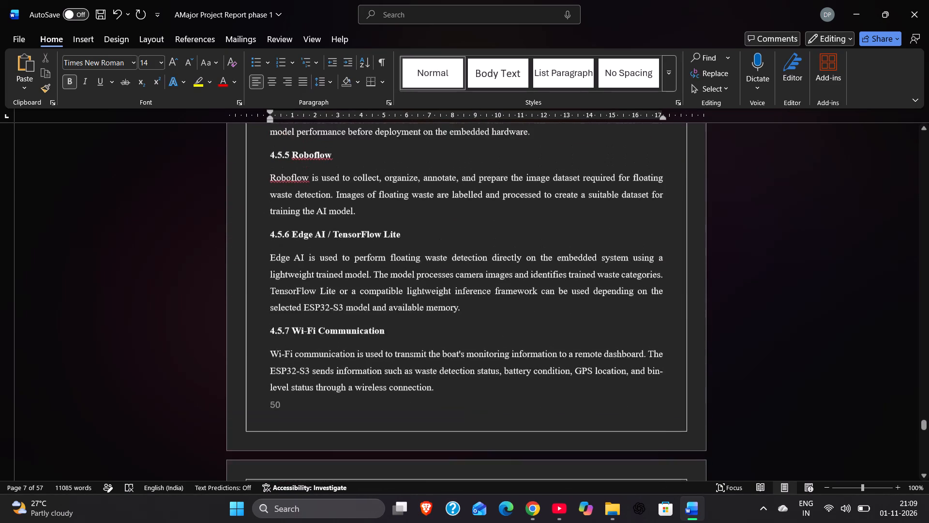
scroll(358, 302, up, 3)
scroll(358, 302, down, 1)
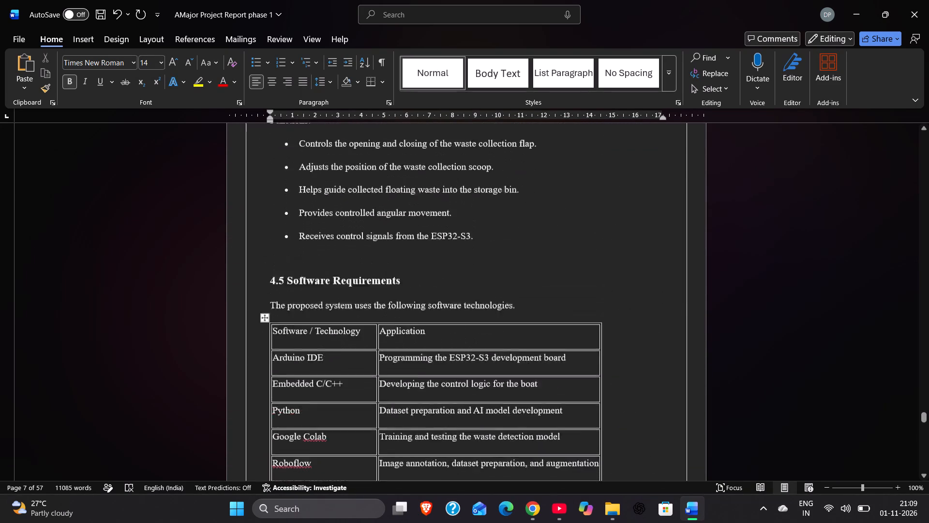
scroll(358, 302, down, 3)
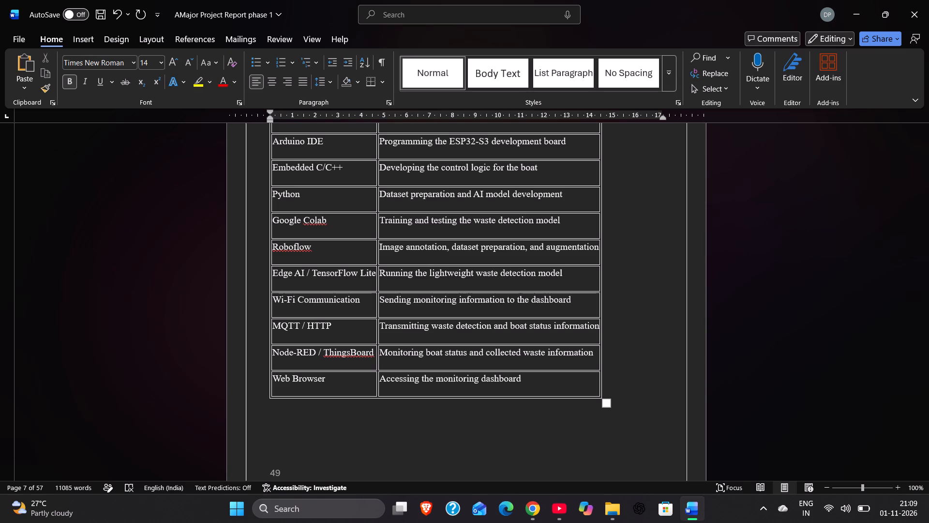
Look back through the report from the Chapter 4 hardware sections to the Acknowledgements page.
scroll(644, 217, up, 3)
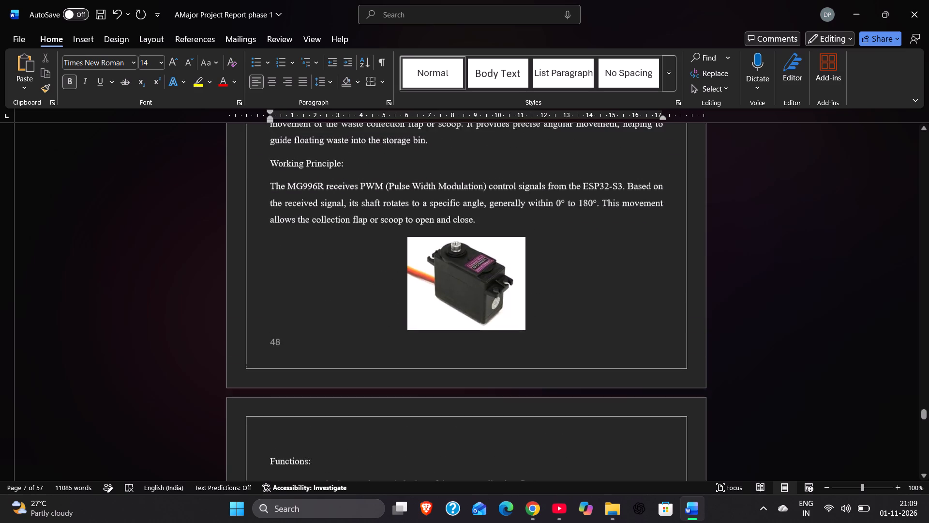
scroll(644, 217, up, 11)
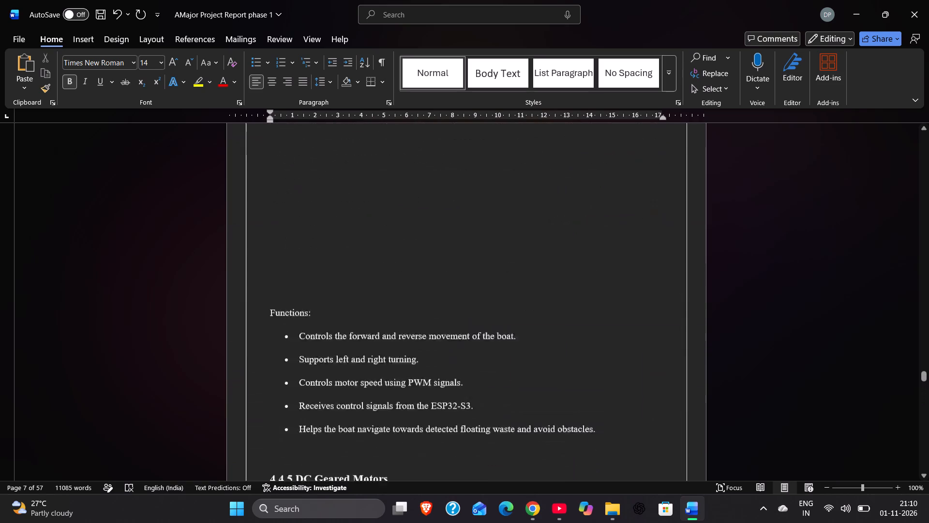
scroll(644, 217, up, 8)
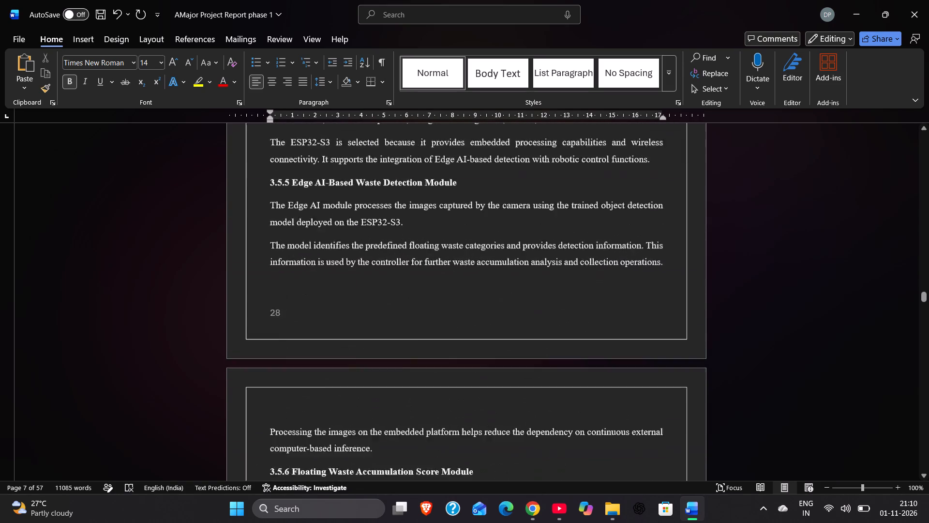
scroll(644, 217, up, 13)
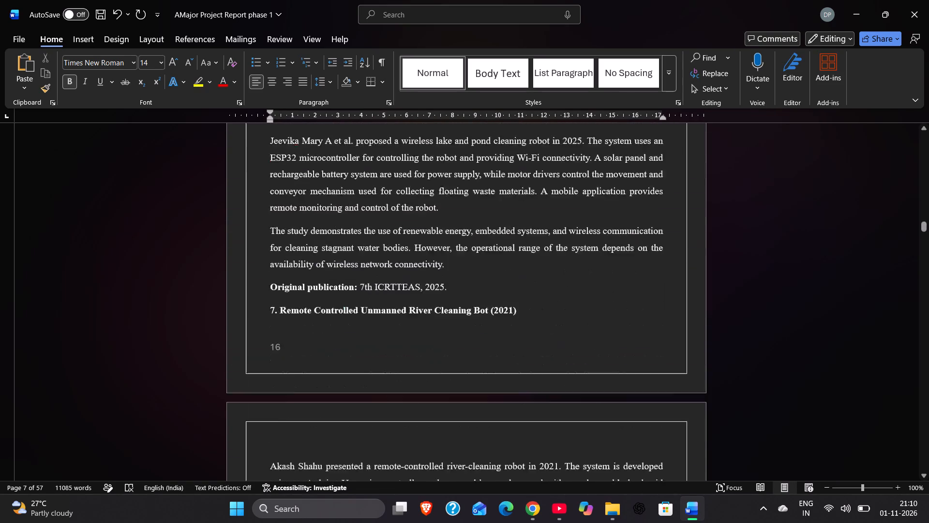
scroll(644, 217, up, 14)
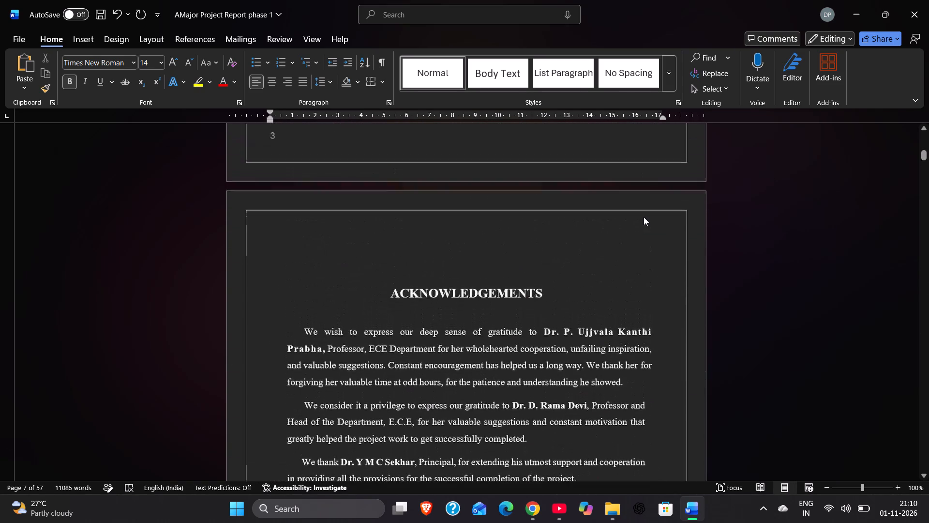
scroll(644, 217, up, 8)
Check which pages carry sections 1.2 Background of the Project and 1.3 Problem Identification.
scroll(644, 217, down, 9)
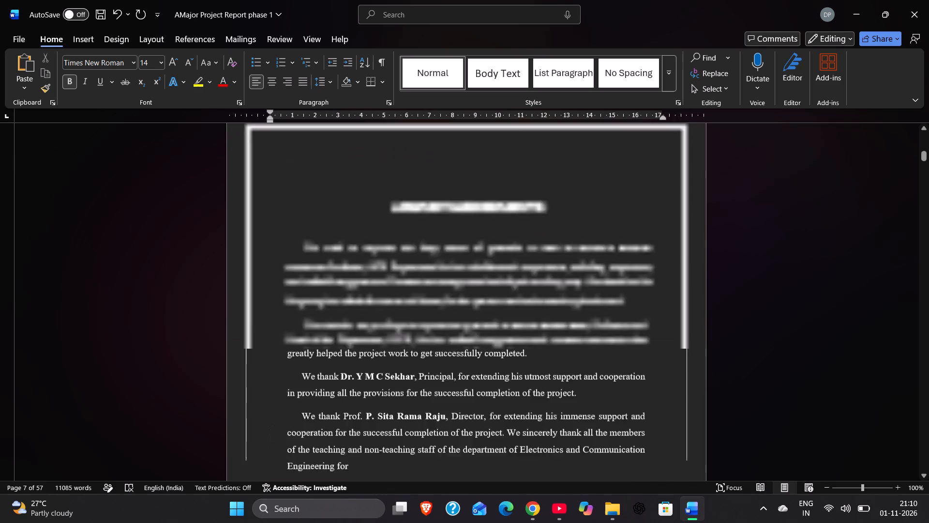
scroll(644, 217, down, 1)
scroll(644, 217, up, 1)
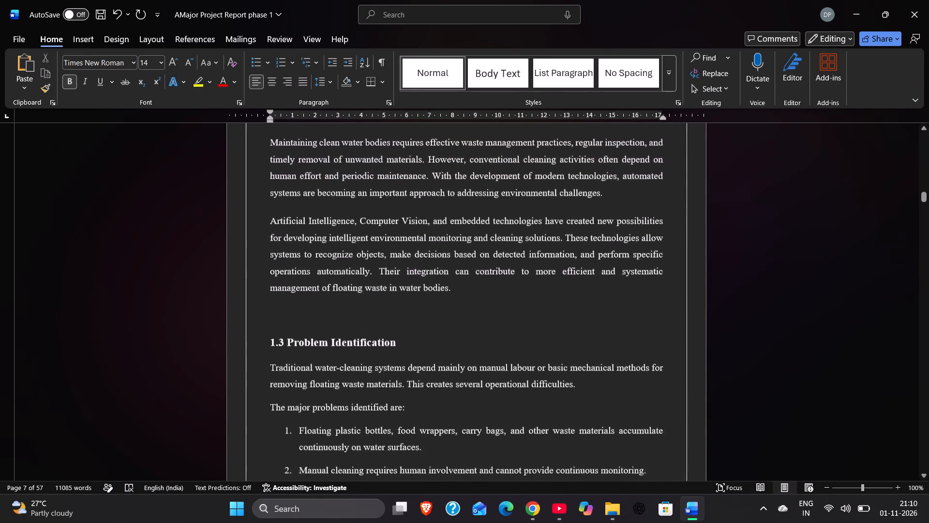
scroll(644, 217, up, 5)
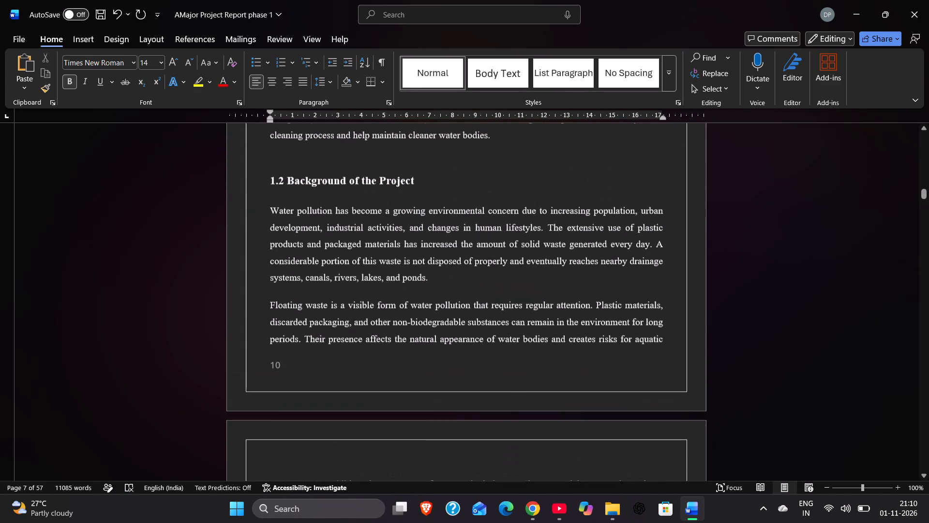
scroll(644, 217, down, 2)
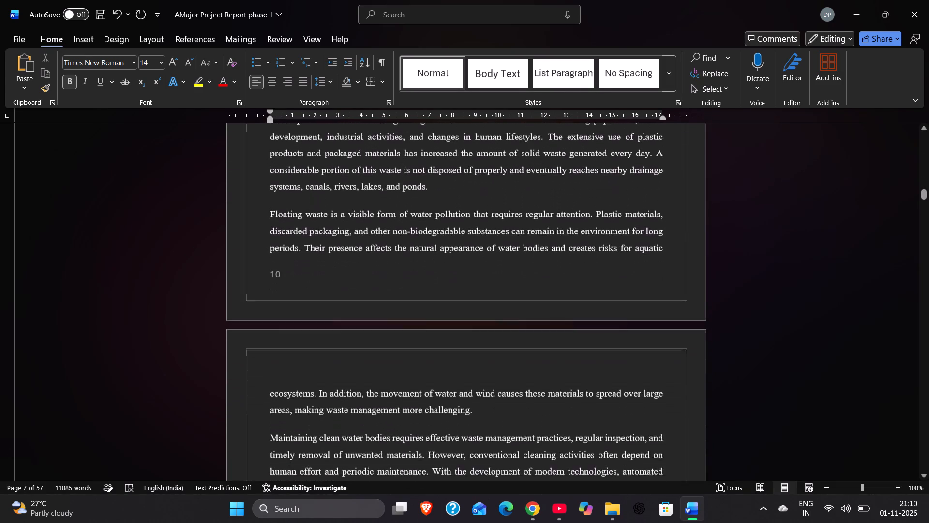
scroll(644, 217, down, 4)
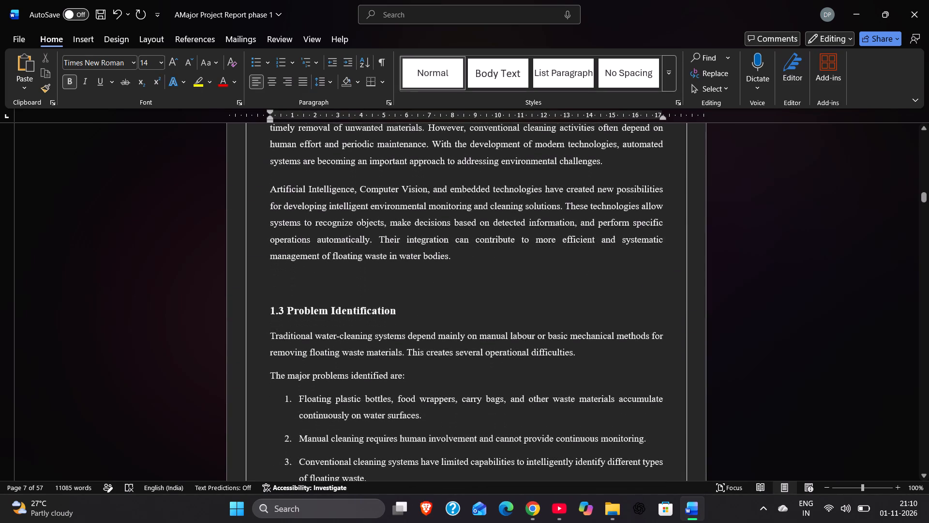
scroll(644, 217, down, 2)
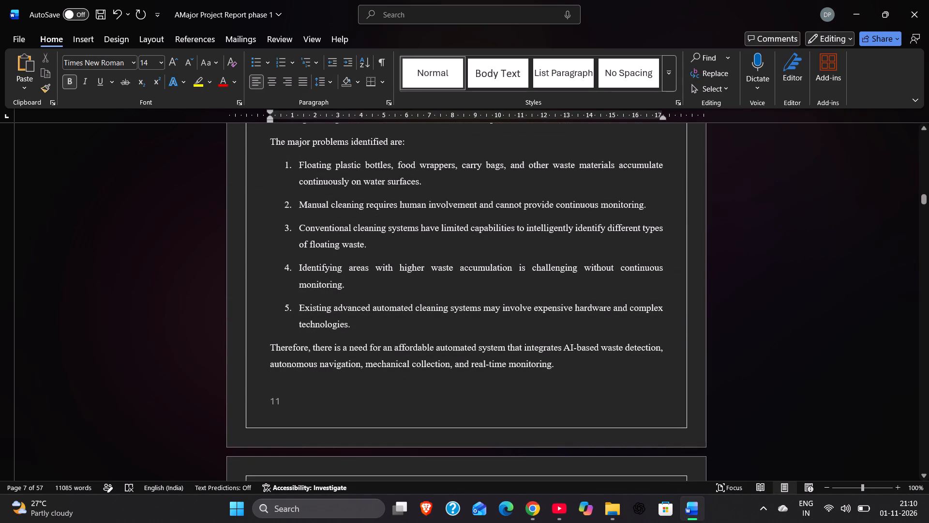
Review the List of Contents page numbers for the Chapter 1 and Chapter 2 entries.
scroll(644, 217, up, 13)
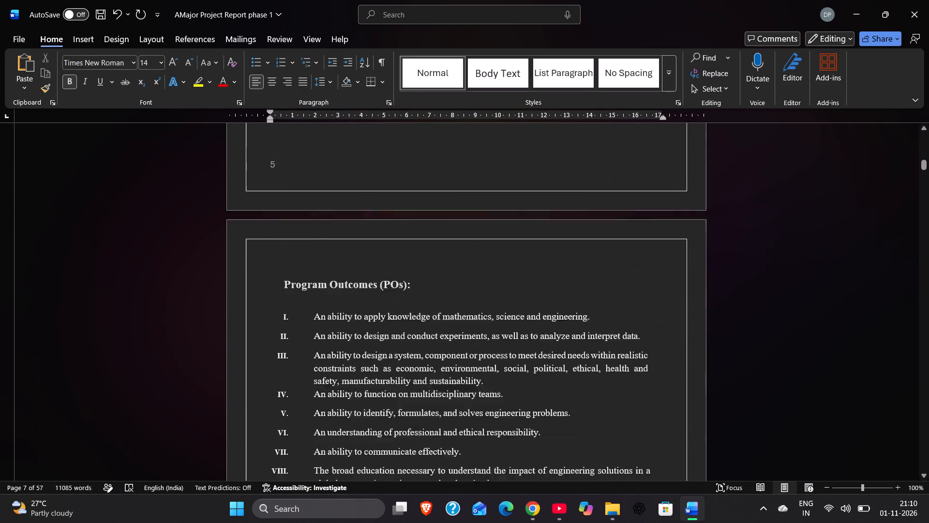
scroll(644, 217, down, 5)
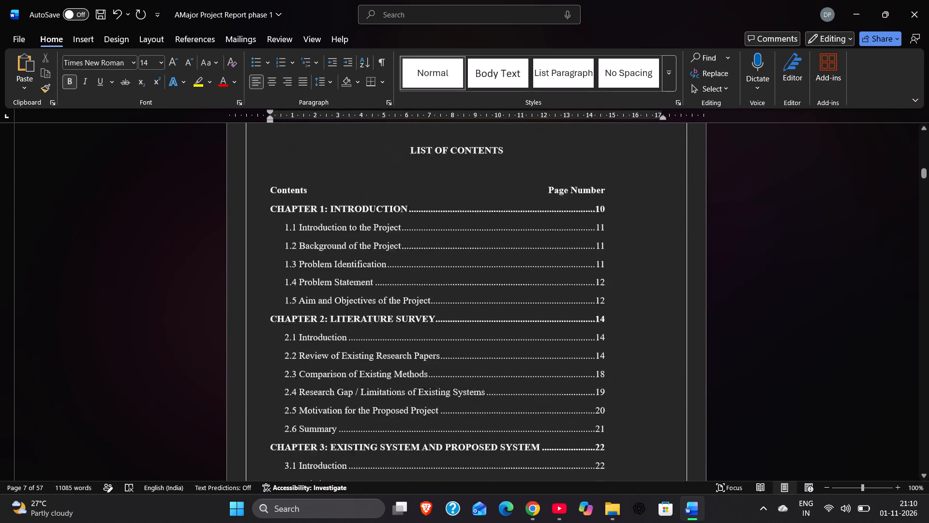
scroll(644, 217, down, 2)
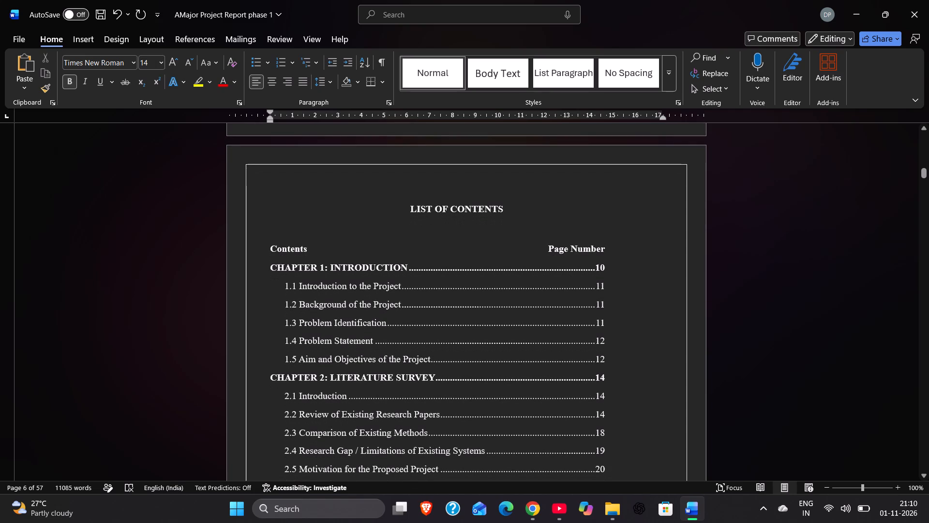
Check the Chapter 1 headings and page numbers in the body, including sections 1.3 and 1.4.
scroll(644, 217, down, 5)
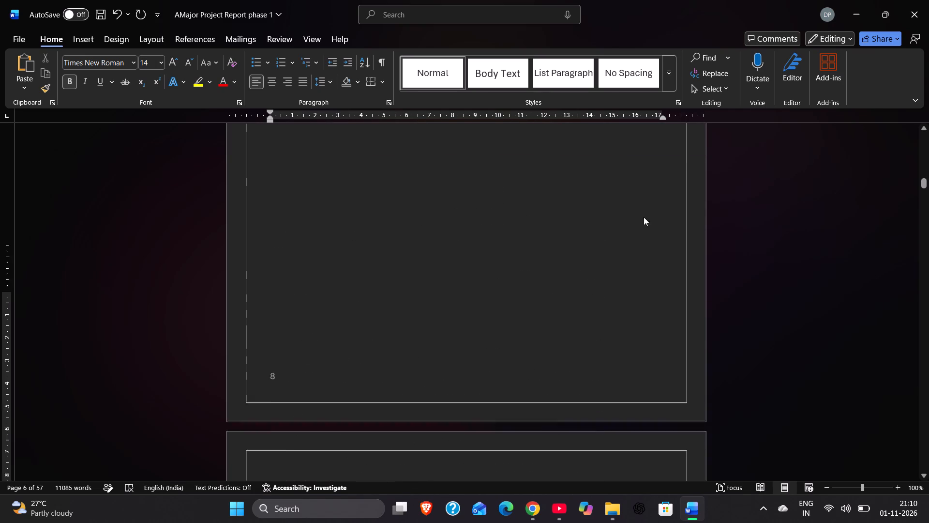
scroll(644, 217, down, 8)
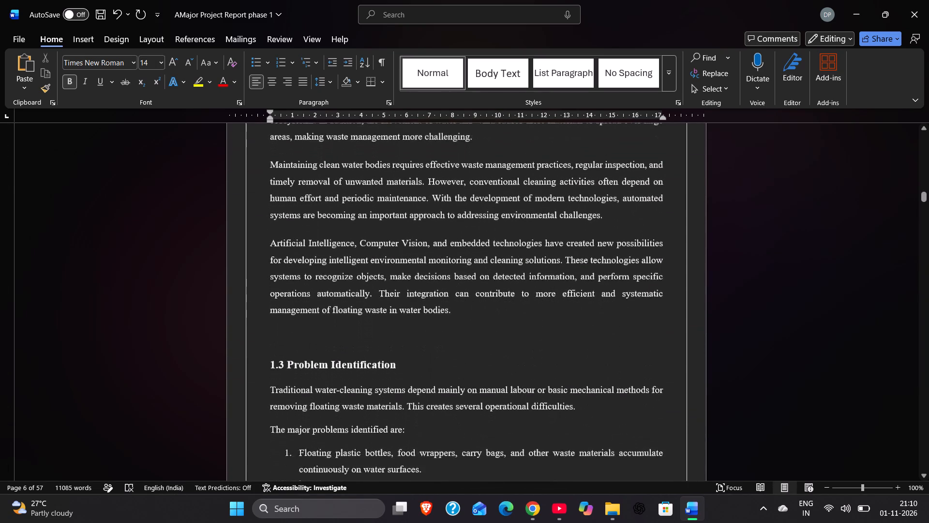
scroll(644, 217, down, 4)
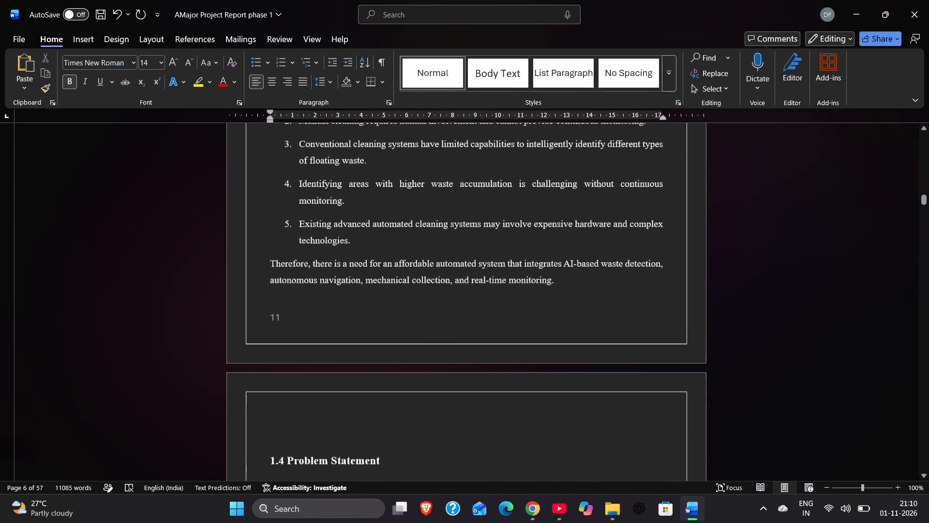
scroll(644, 217, down, 1)
scroll(644, 217, up, 3)
scroll(644, 217, down, 4)
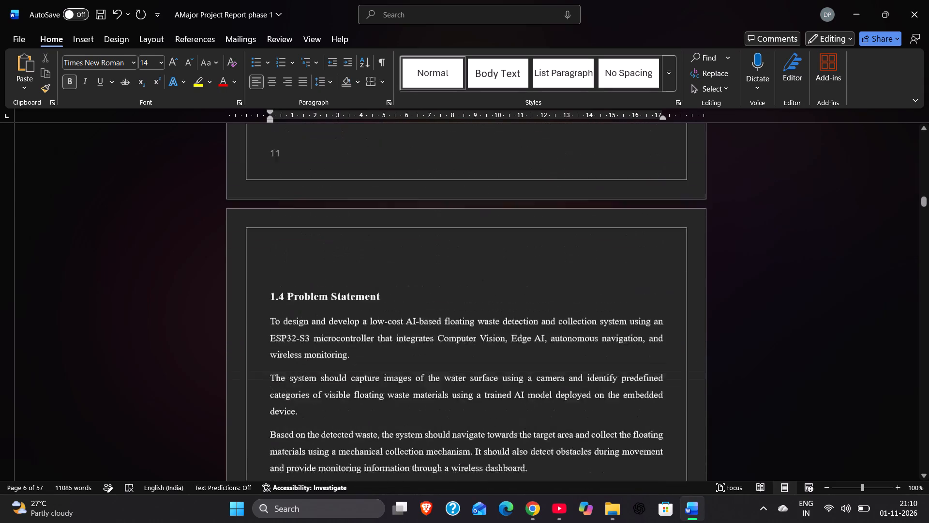
scroll(644, 217, down, 2)
Check the Chapter 2 literature survey pages and their page numbers up to the start of Chapter 3.
scroll(644, 217, down, 1)
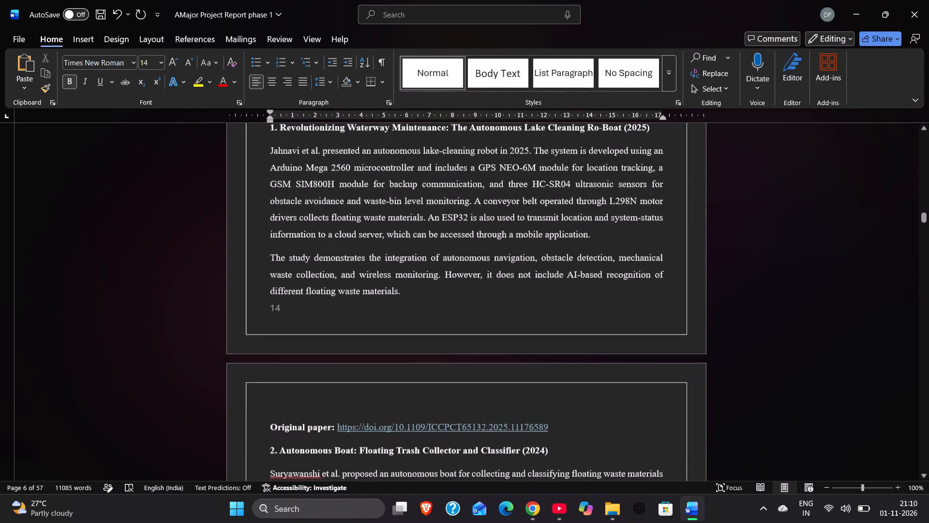
scroll(644, 217, down, 1)
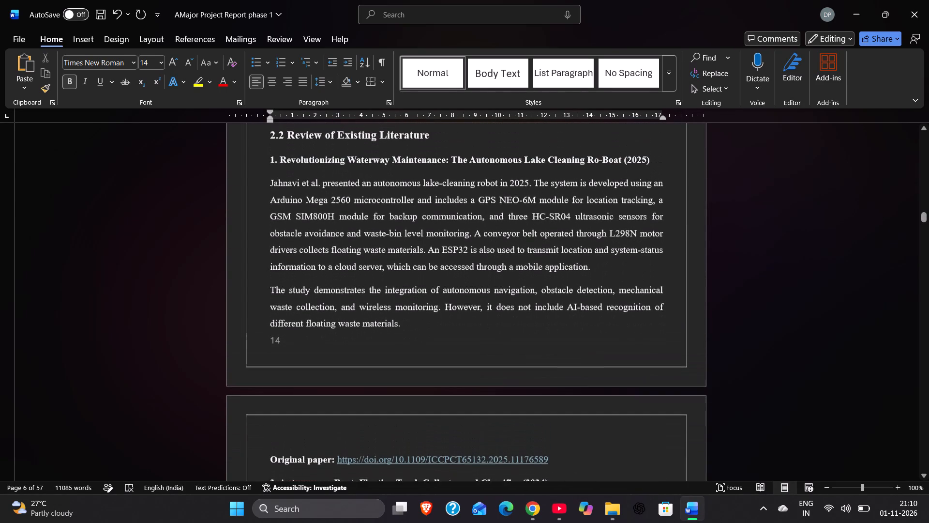
scroll(644, 217, down, 1)
scroll(644, 217, up, 2)
scroll(644, 217, down, 1)
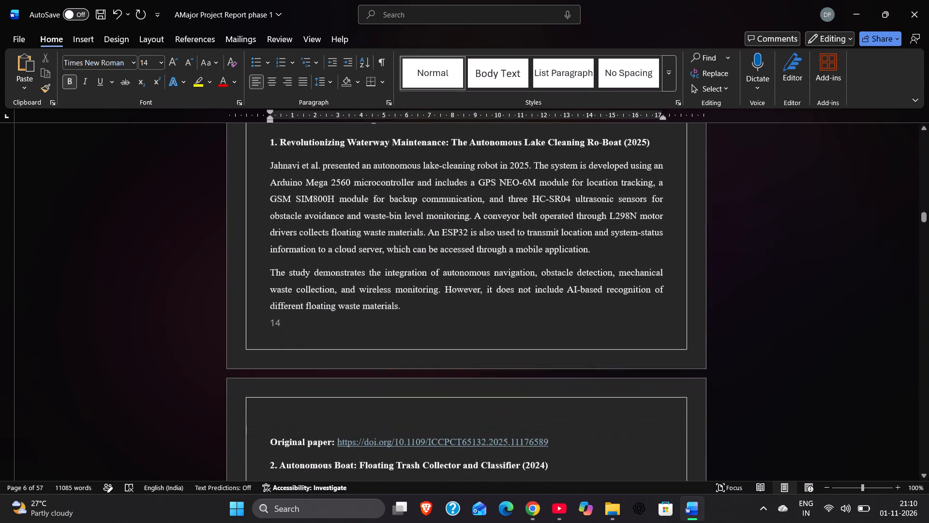
scroll(644, 217, down, 3)
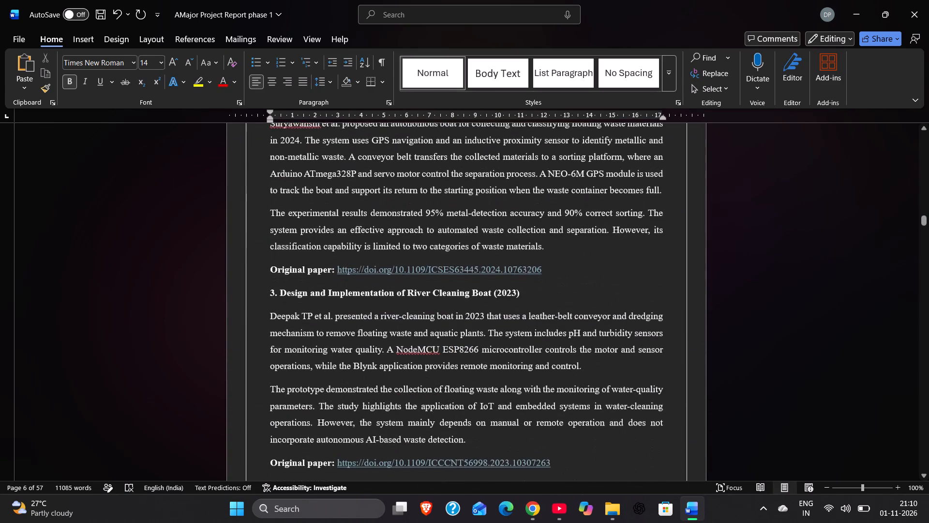
scroll(644, 217, down, 6)
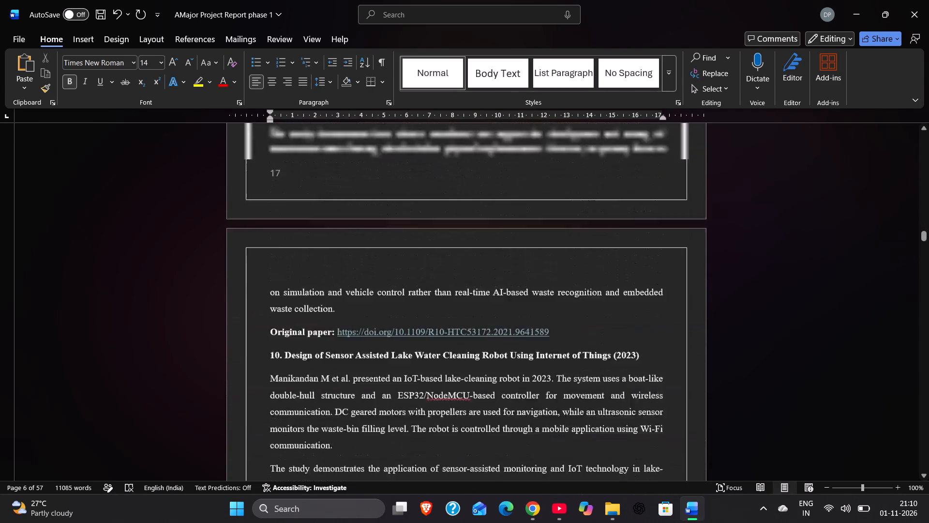
scroll(644, 217, down, 3)
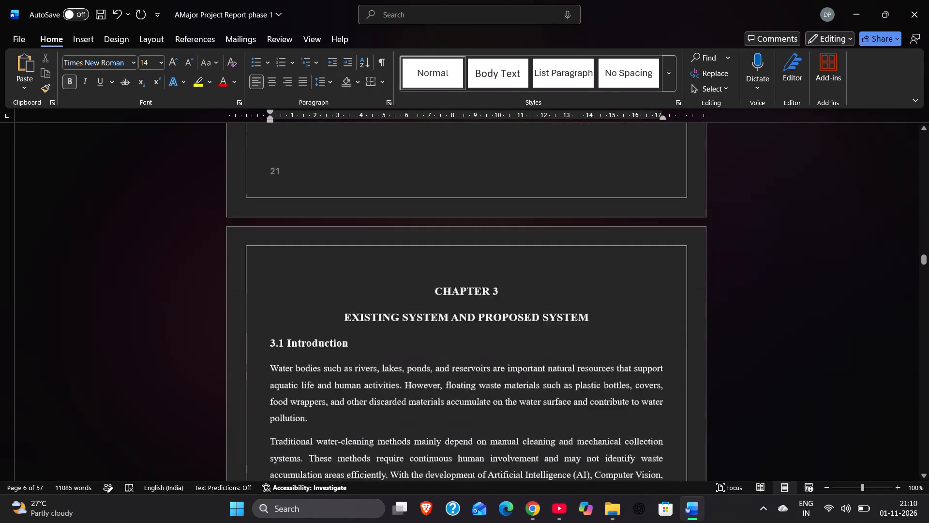
Check the page numbers of sections 3.1 Introduction, 3.2 Existing System and 3.3 Proposed System in the body.
scroll(644, 217, down, 3)
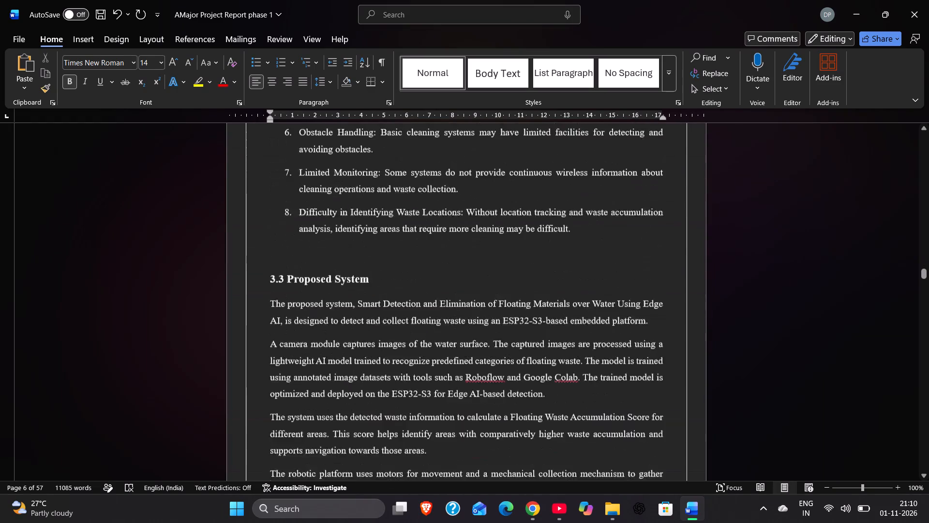
scroll(644, 217, up, 3)
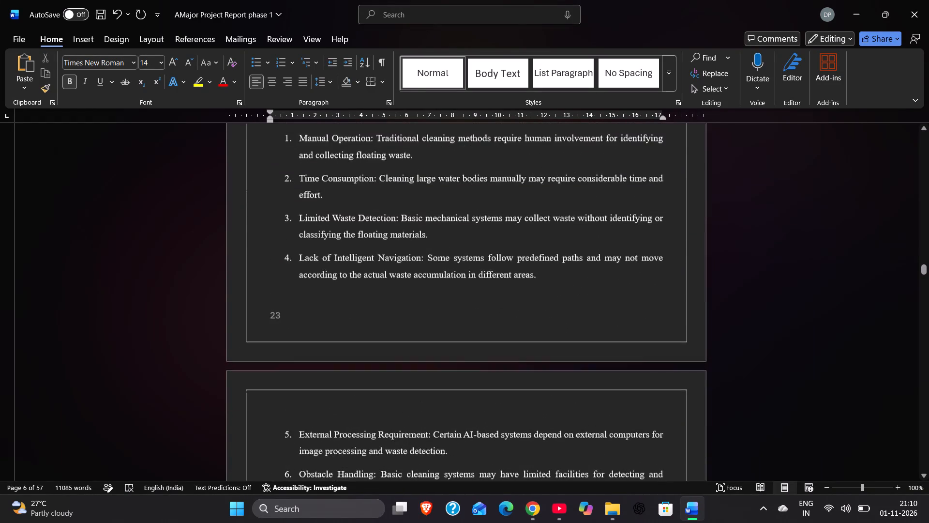
scroll(644, 217, up, 4)
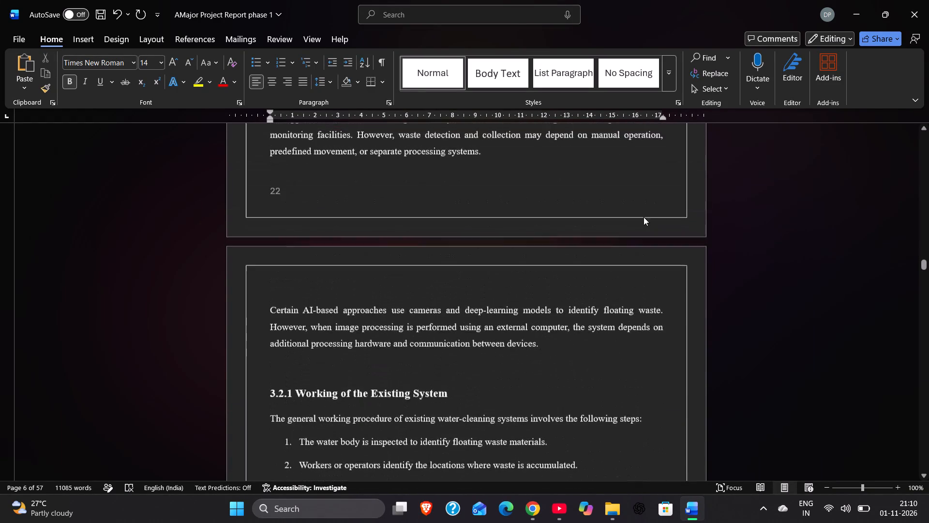
scroll(644, 217, up, 3)
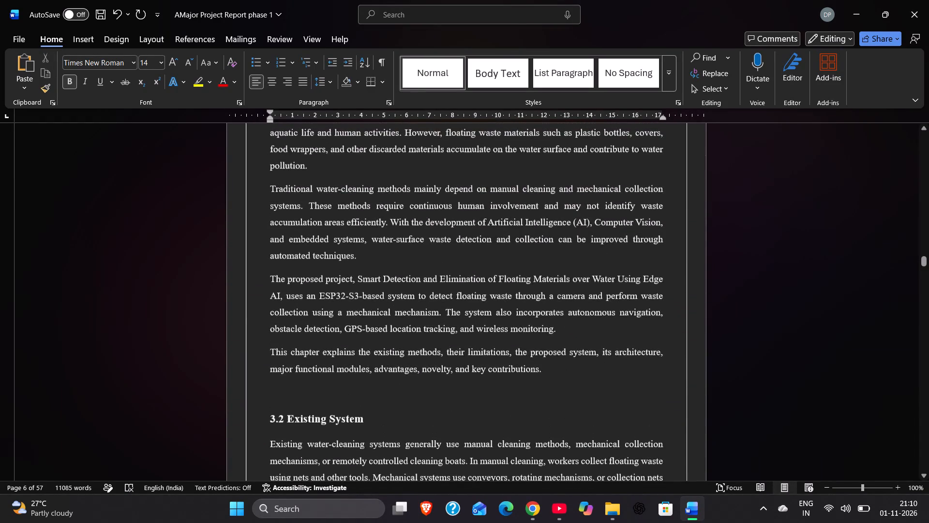
scroll(644, 217, up, 1)
scroll(644, 217, down, 2)
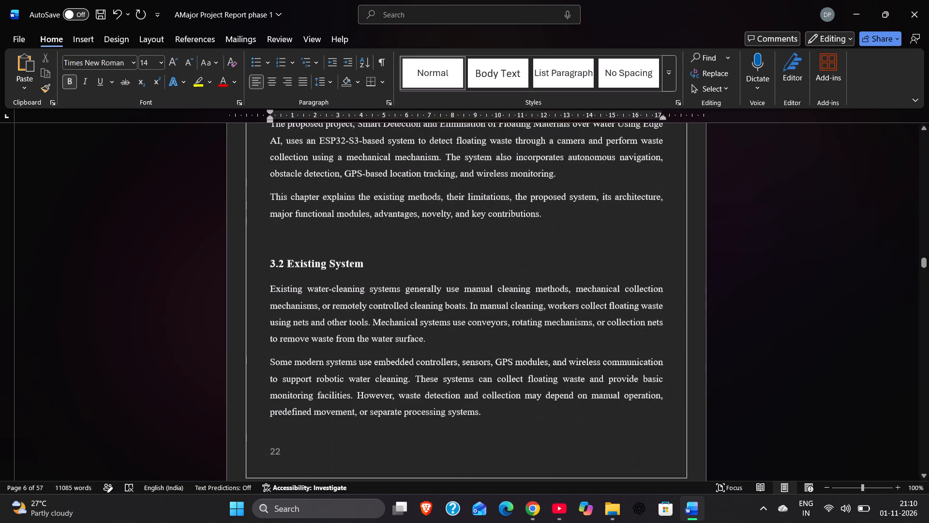
scroll(644, 217, down, 1)
Review the List of Contents page numbers from Chapter 3 through Chapter 5 and References.
scroll(644, 217, up, 17)
scroll(644, 217, up, 5)
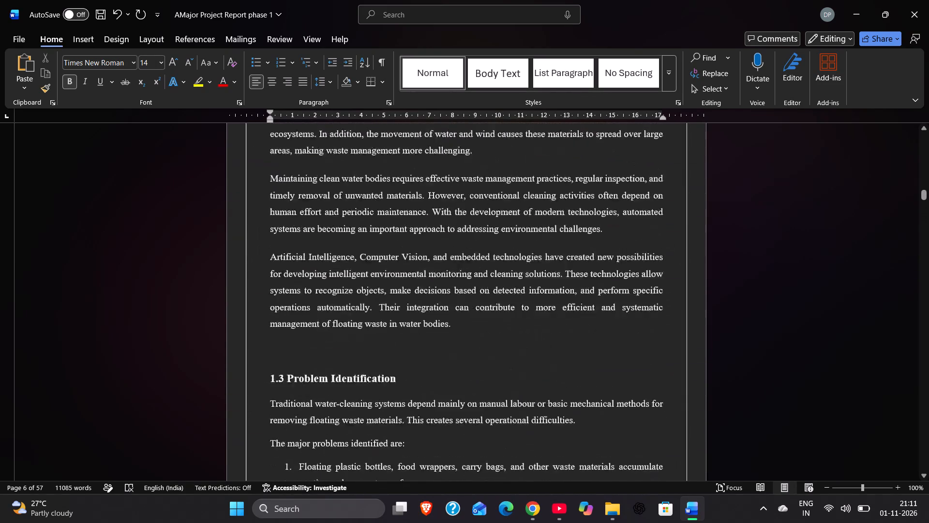
scroll(644, 217, up, 4)
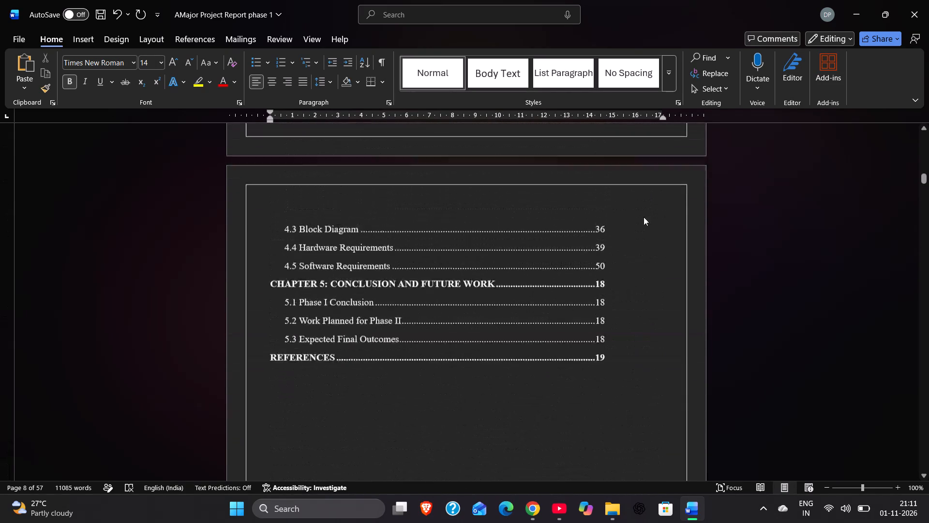
scroll(644, 217, up, 2)
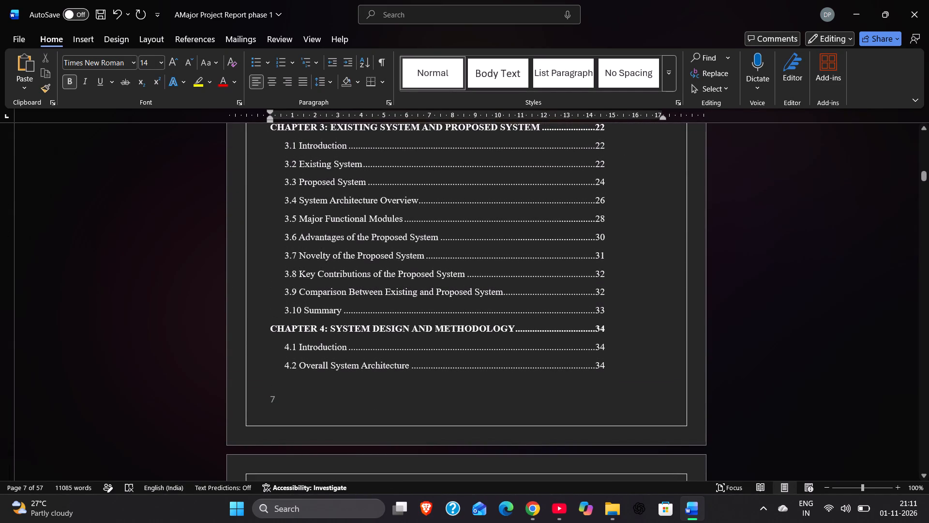
scroll(644, 217, down, 1)
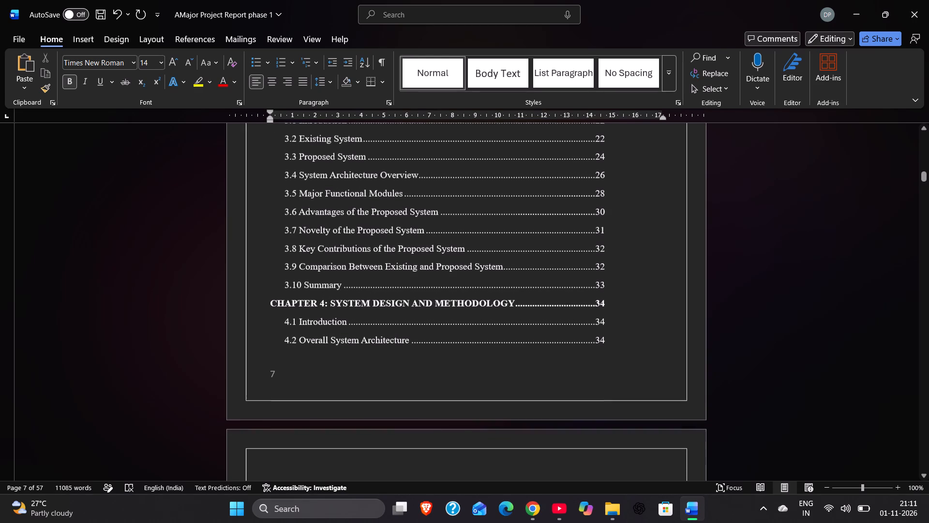
scroll(644, 217, down, 3)
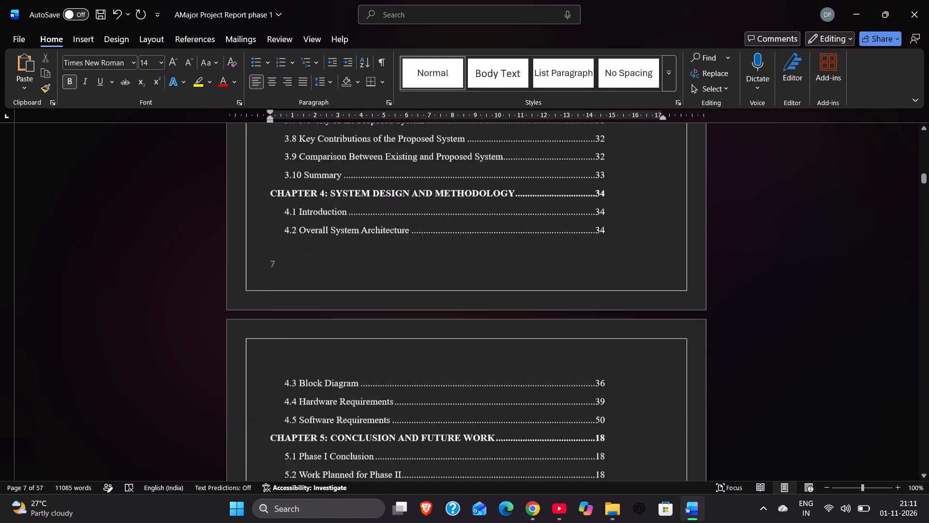
Check the body page numbers of sections 3.8, 3.9 and 3.10 and the start of Chapter 4.
scroll(644, 217, down, 12)
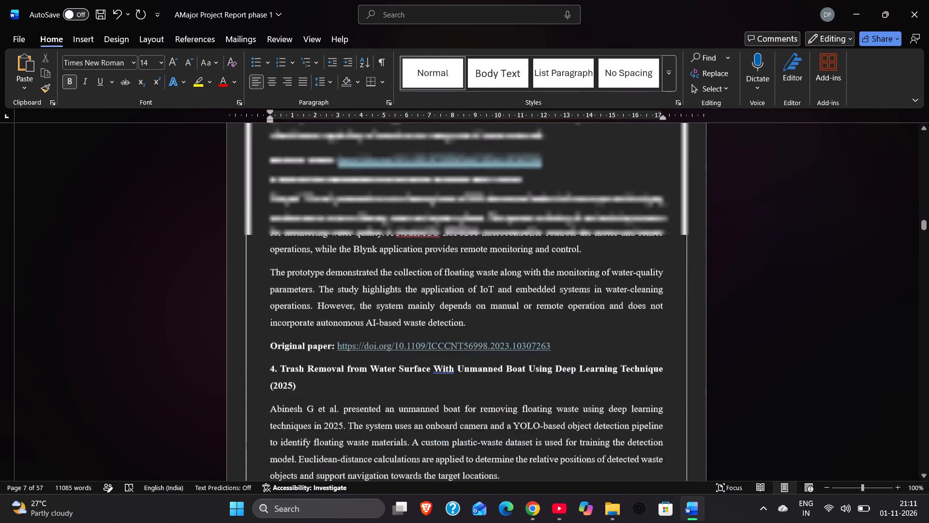
scroll(644, 217, down, 9)
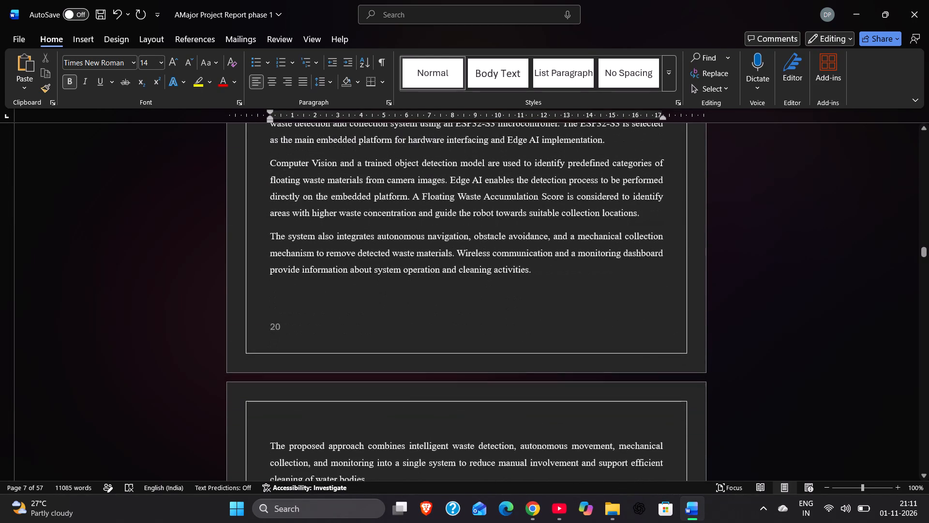
scroll(644, 217, down, 7)
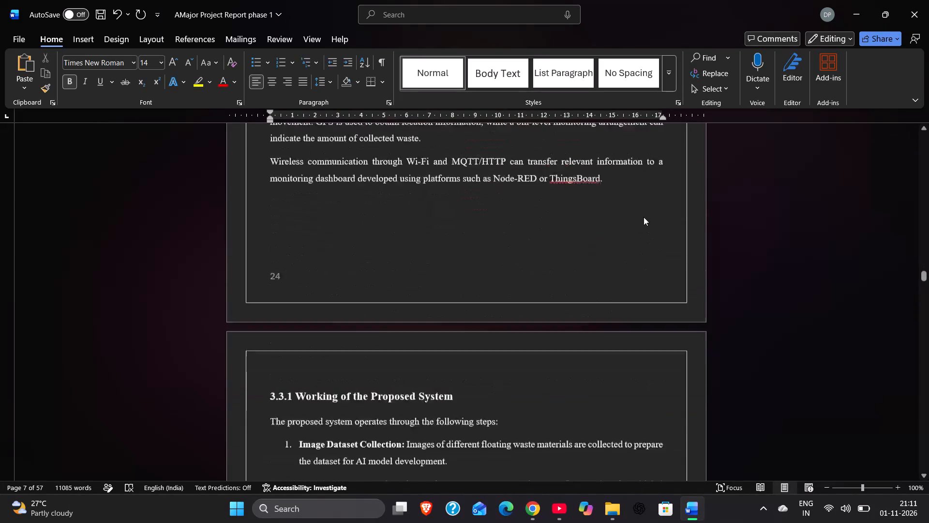
scroll(644, 217, down, 5)
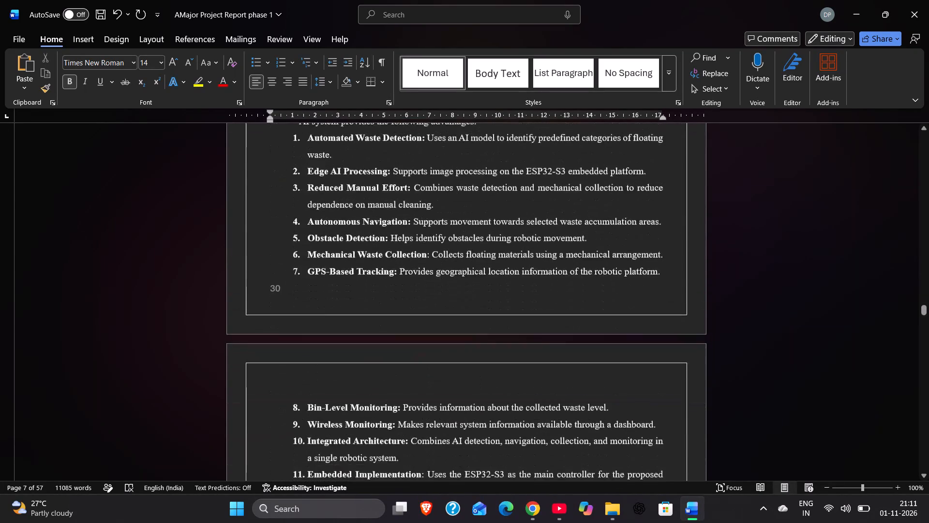
scroll(644, 217, down, 2)
scroll(644, 217, up, 1)
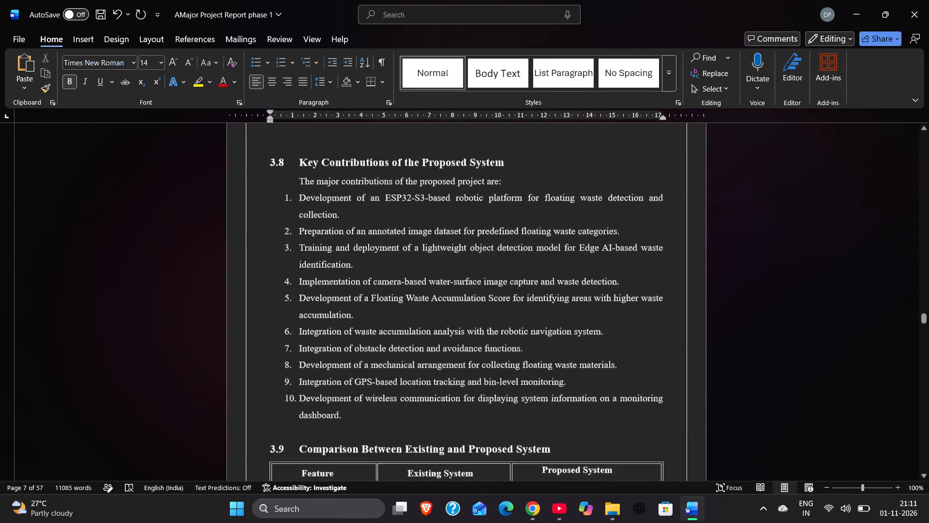
scroll(644, 217, up, 1)
scroll(644, 217, down, 3)
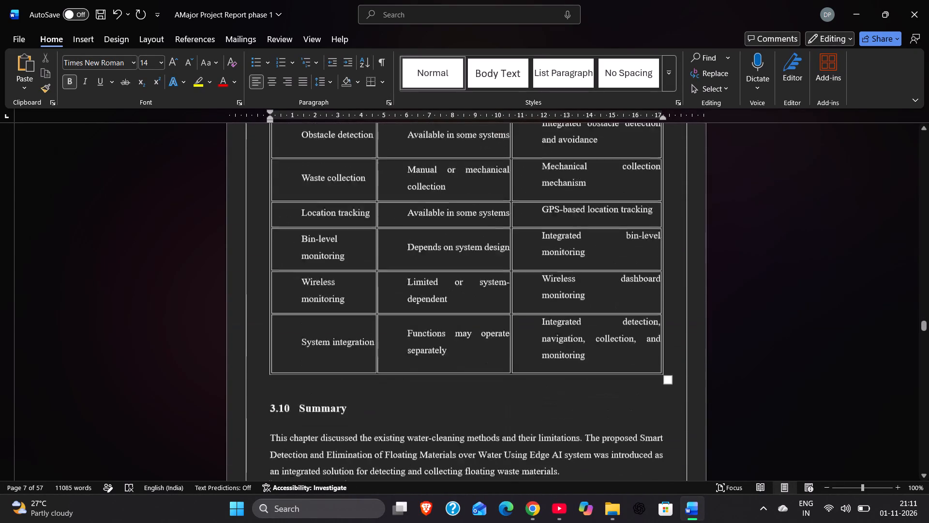
scroll(644, 217, up, 2)
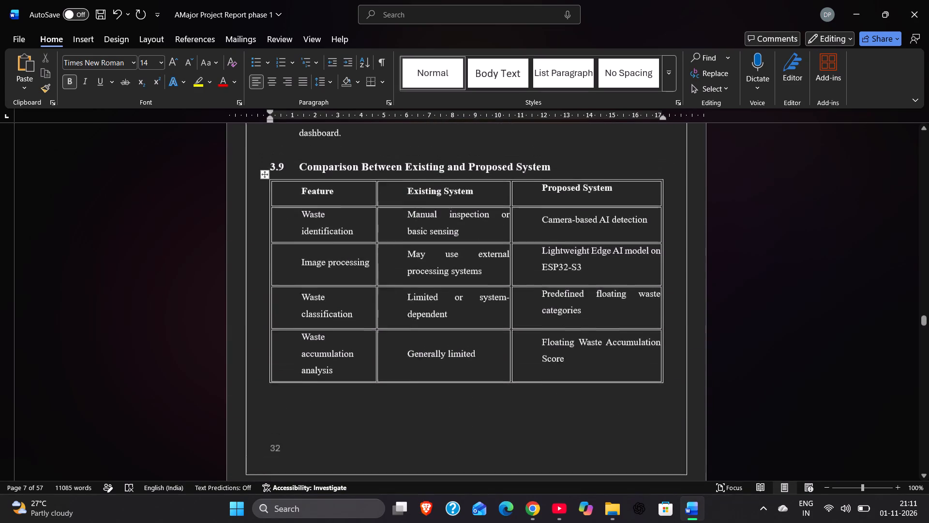
scroll(644, 217, up, 2)
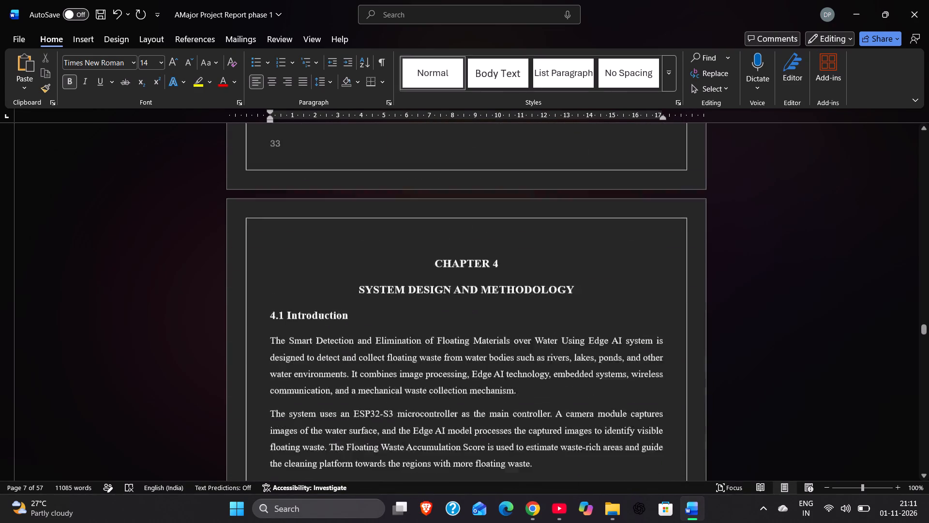
scroll(644, 217, up, 2)
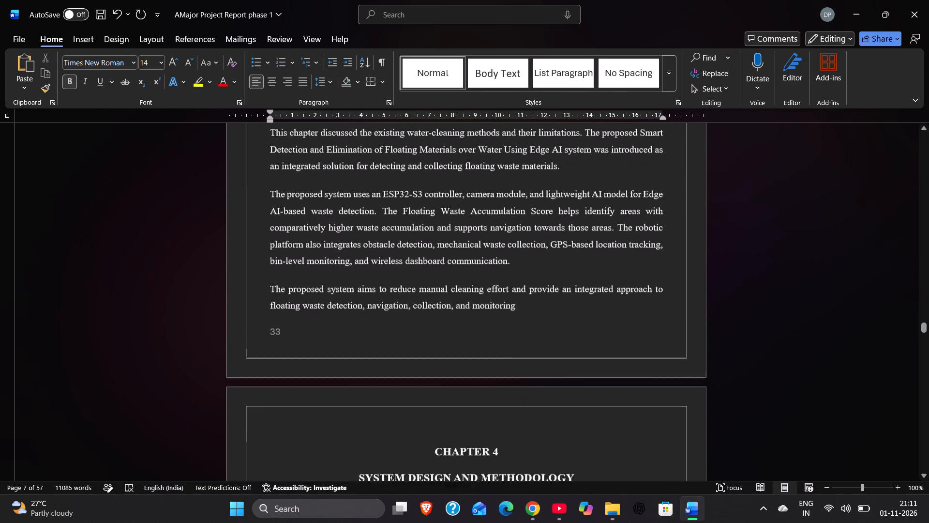
scroll(644, 217, up, 2)
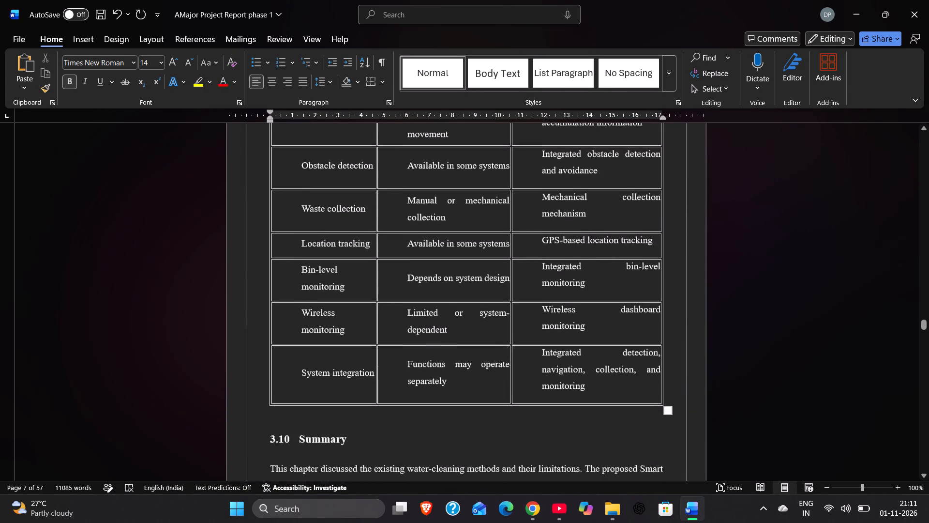
scroll(644, 217, up, 4)
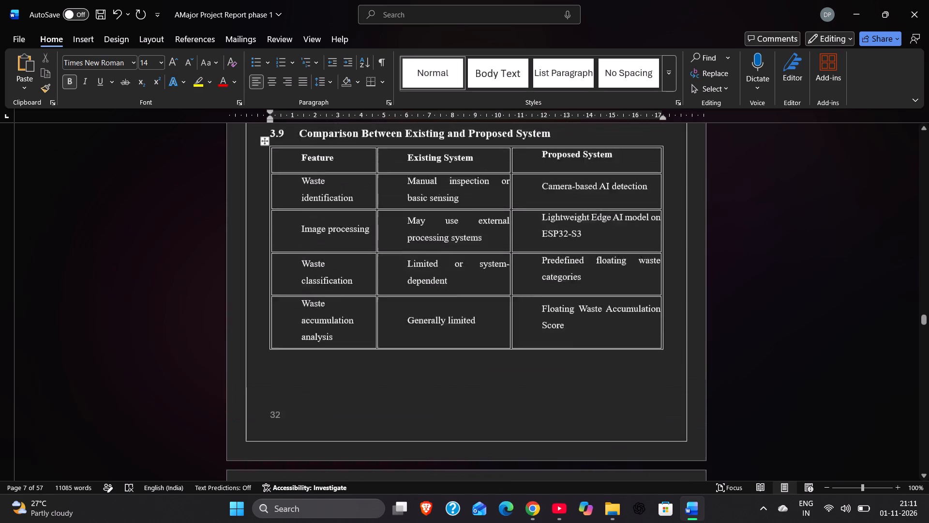
Review the List of Contents page numbers for Chapter 4, Chapter 5 and References again.
scroll(644, 217, up, 11)
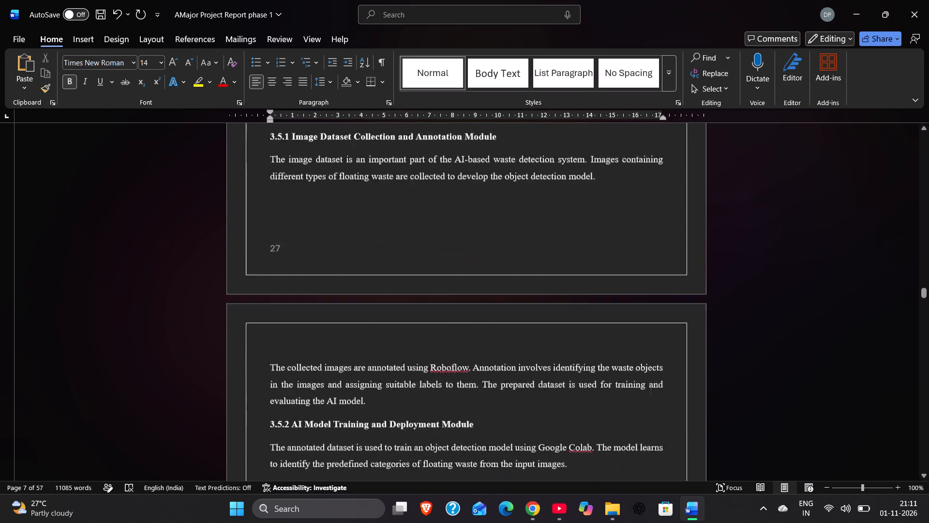
scroll(644, 217, up, 14)
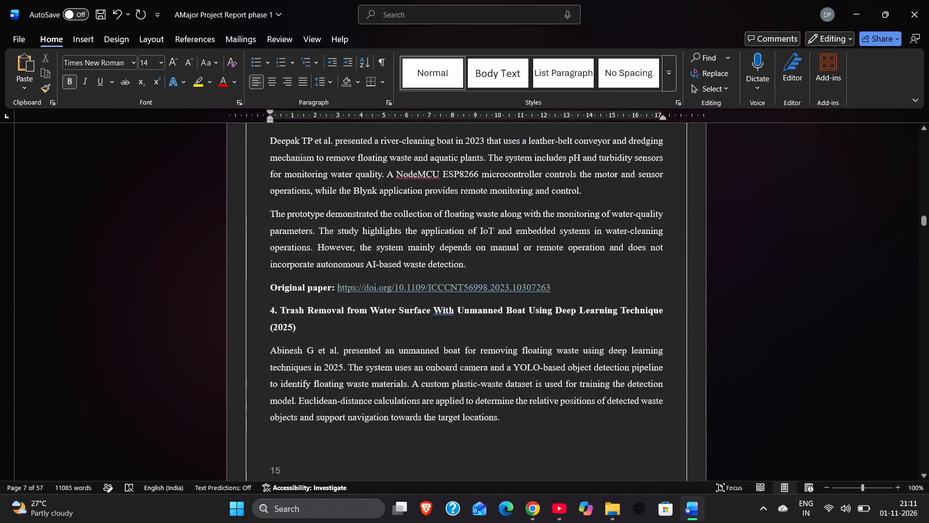
scroll(644, 217, up, 5)
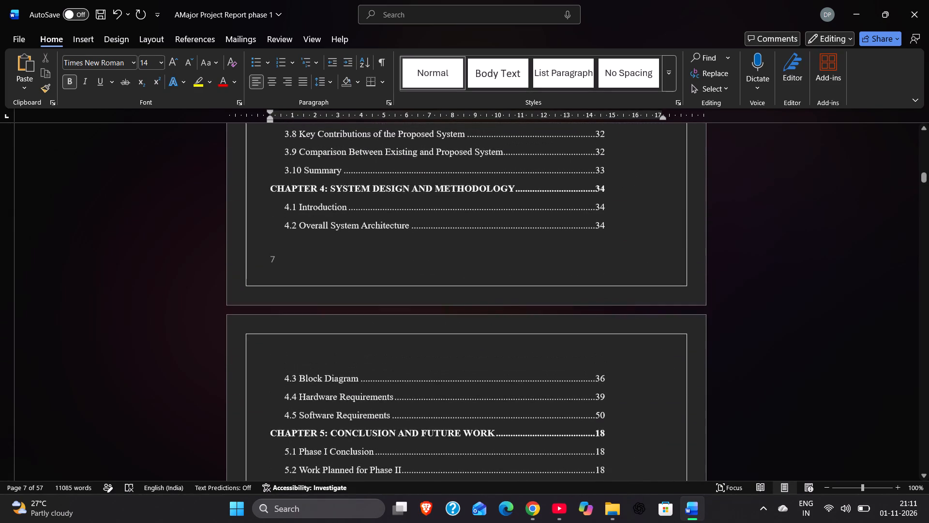
scroll(644, 217, up, 1)
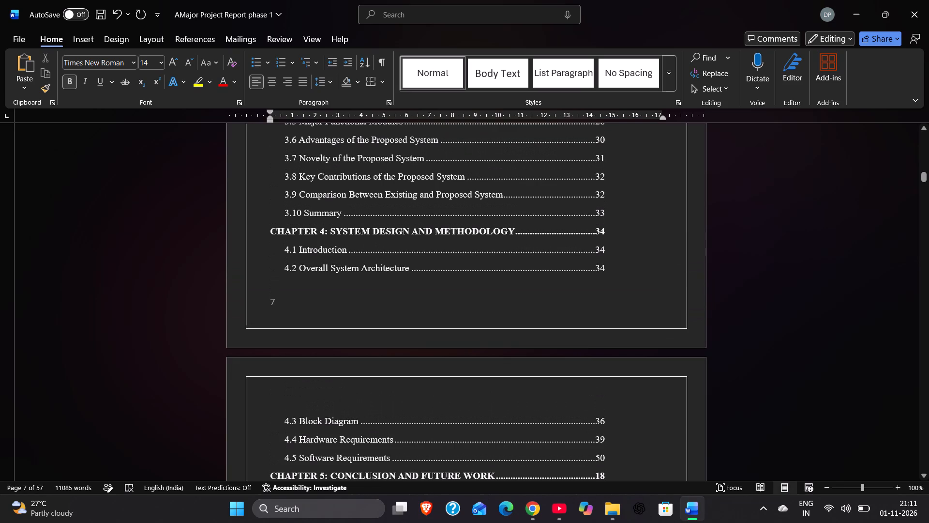
scroll(644, 217, down, 2)
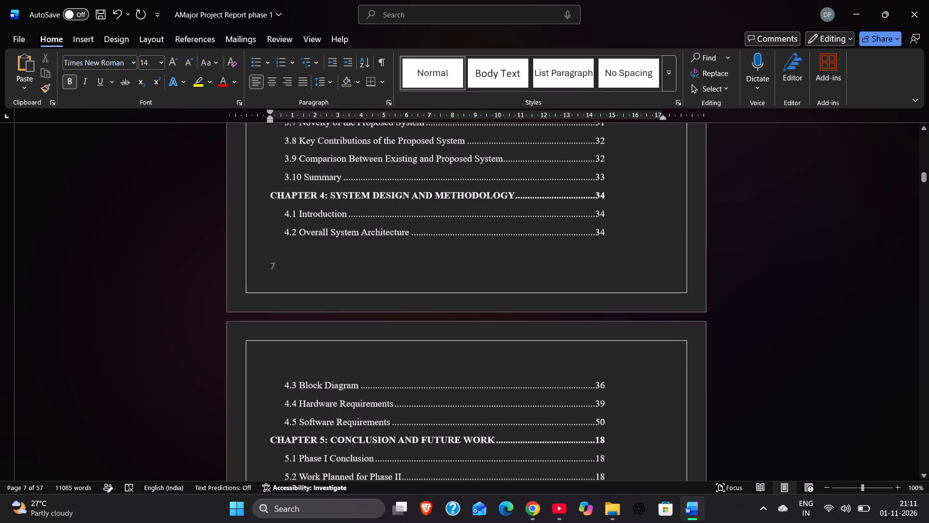
scroll(644, 217, down, 3)
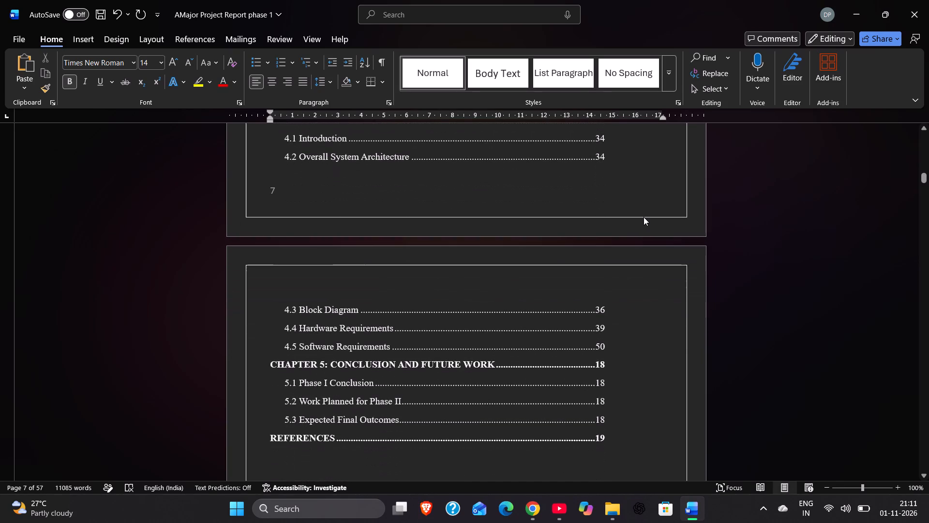
scroll(644, 217, down, 1)
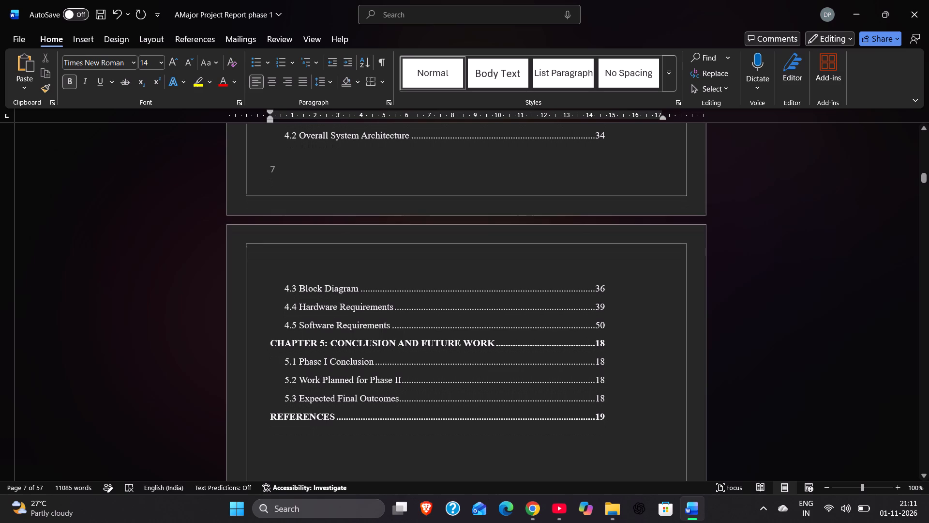
scroll(644, 217, down, 1)
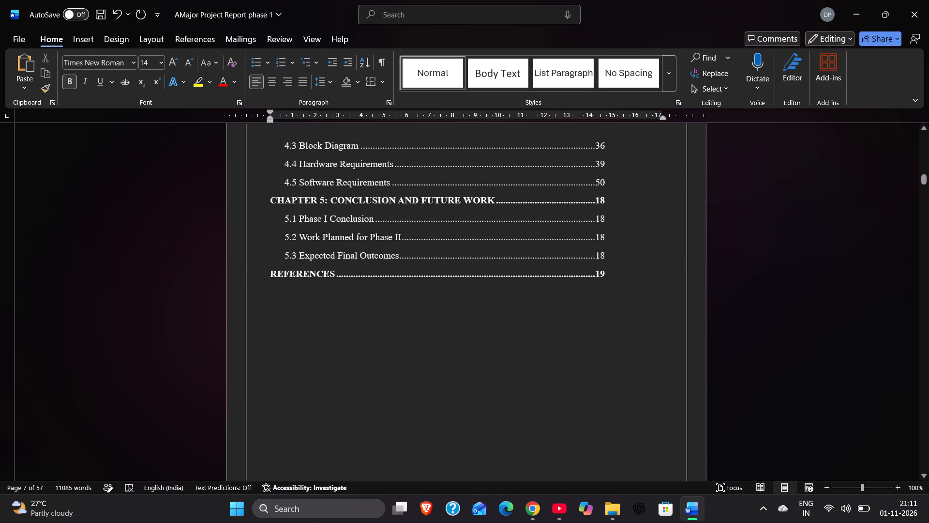
Check the page number of section 4.3 System Block Diagram in the body.
scroll(644, 217, down, 9)
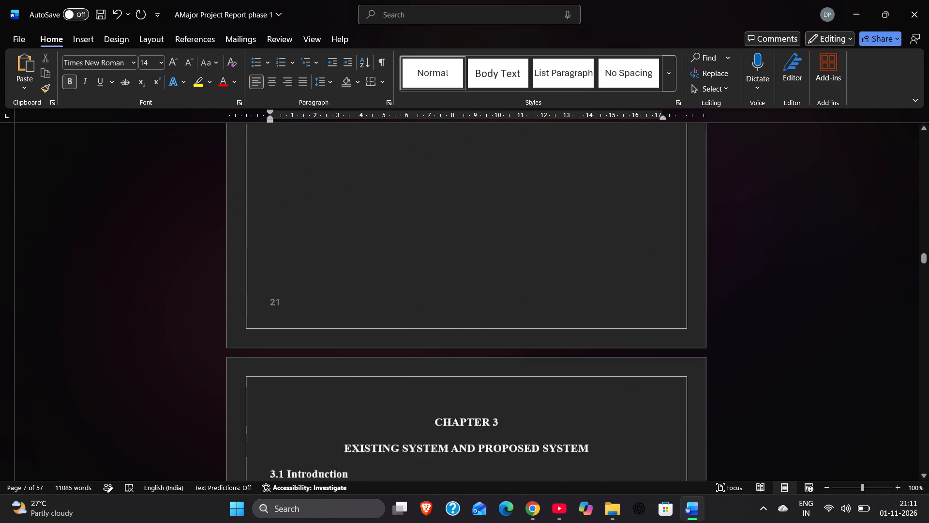
scroll(644, 217, down, 3)
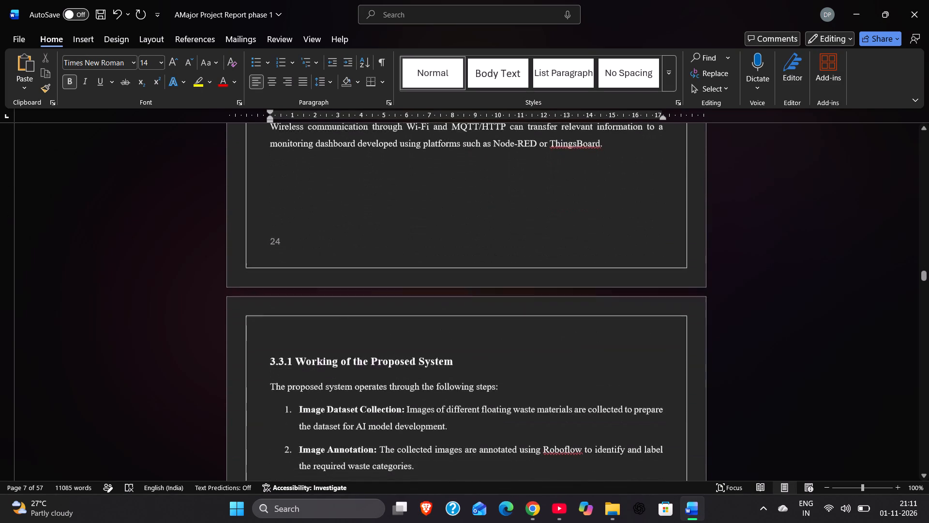
scroll(644, 217, down, 9)
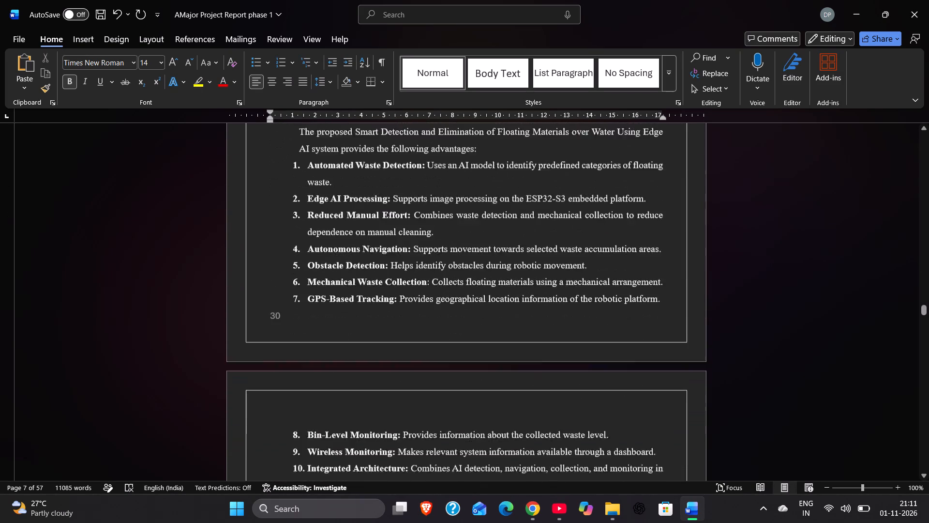
scroll(644, 217, down, 11)
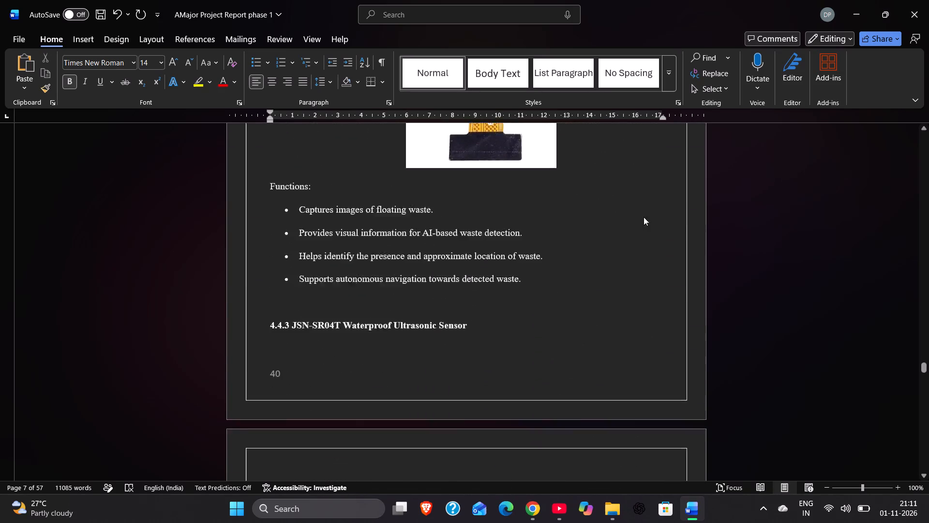
scroll(644, 217, down, 1)
scroll(644, 217, up, 9)
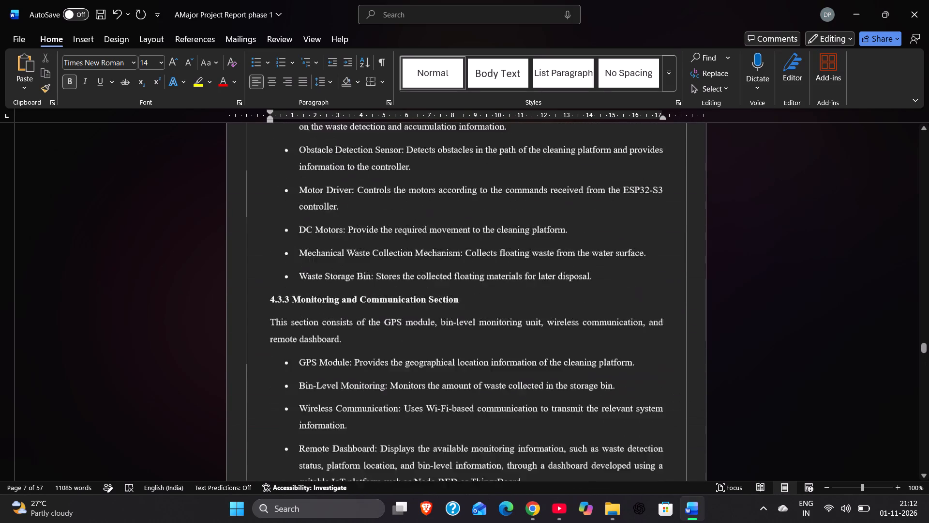
scroll(644, 217, up, 2)
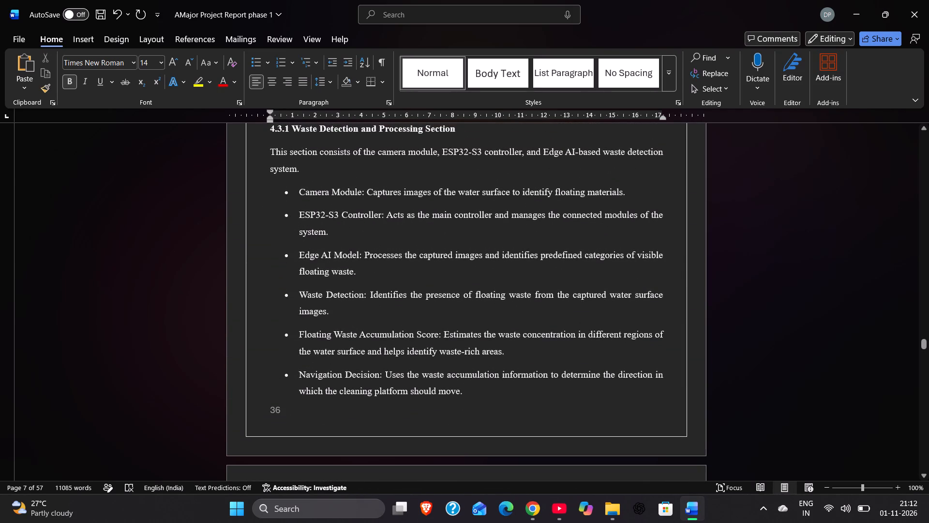
scroll(550, 242, up, 3)
scroll(550, 242, down, 1)
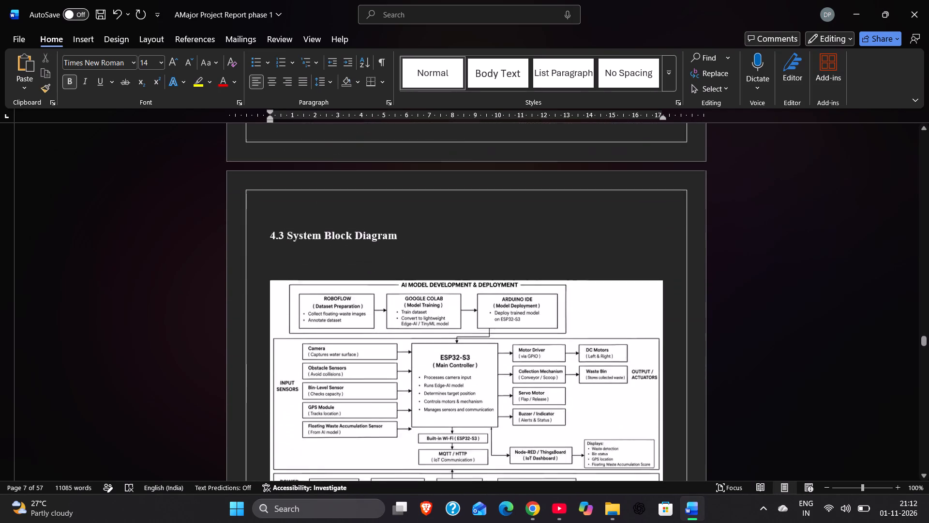
scroll(550, 242, down, 4)
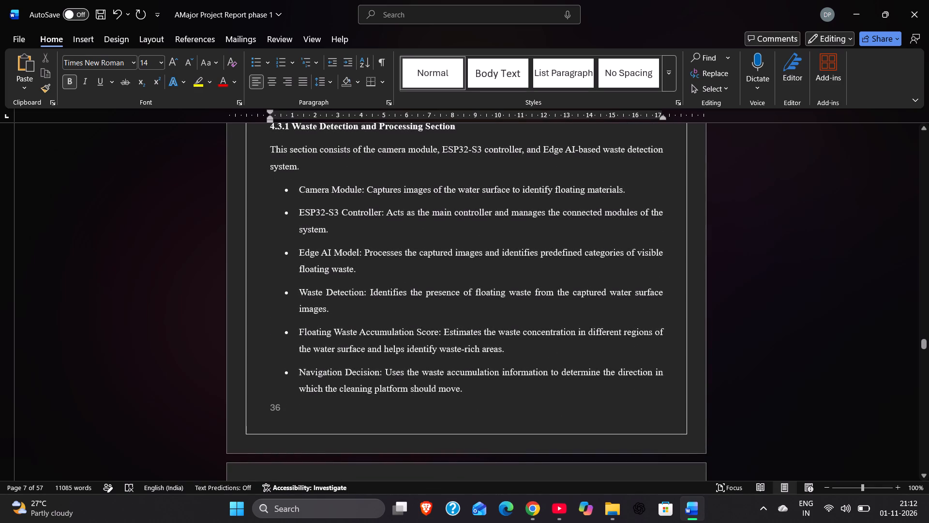
Check the page numbers from the flowchart through the section 4.4 hardware pages up to 4.4.2 Camera Module.
scroll(550, 242, down, 6)
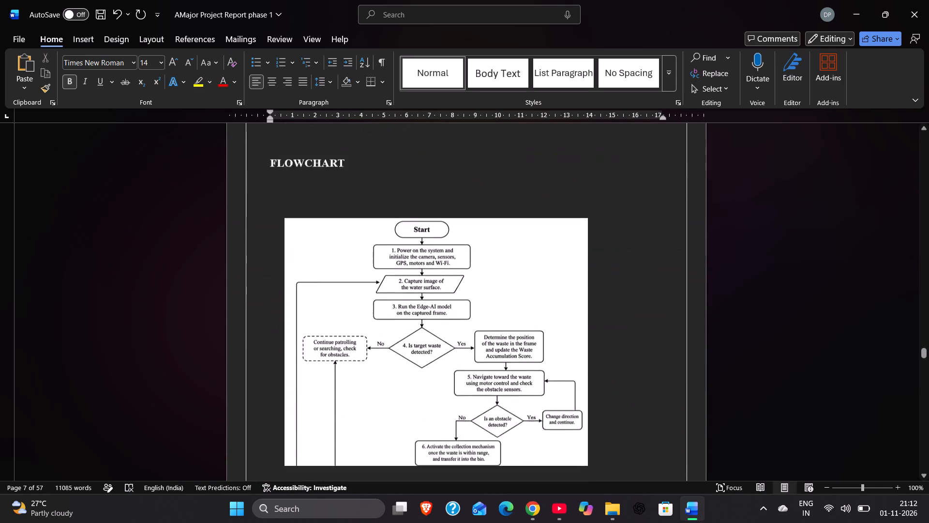
scroll(550, 242, down, 5)
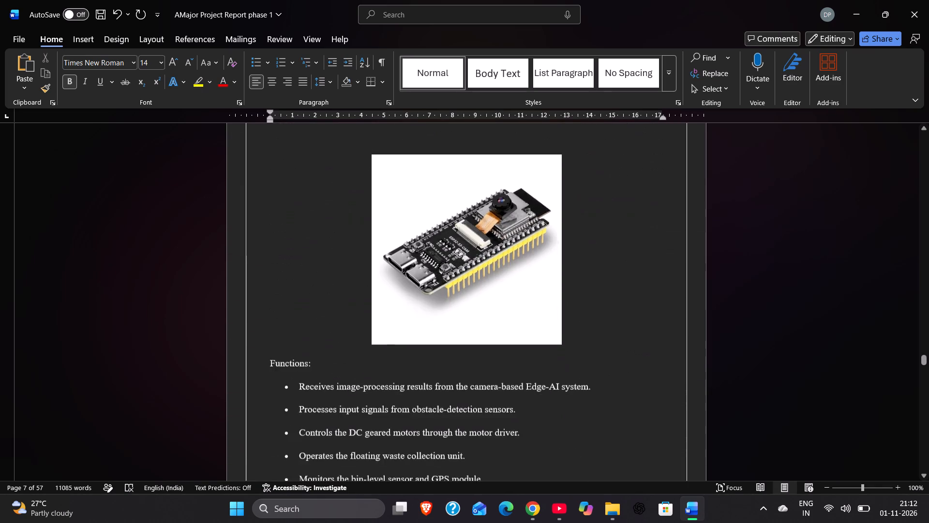
scroll(550, 242, down, 1)
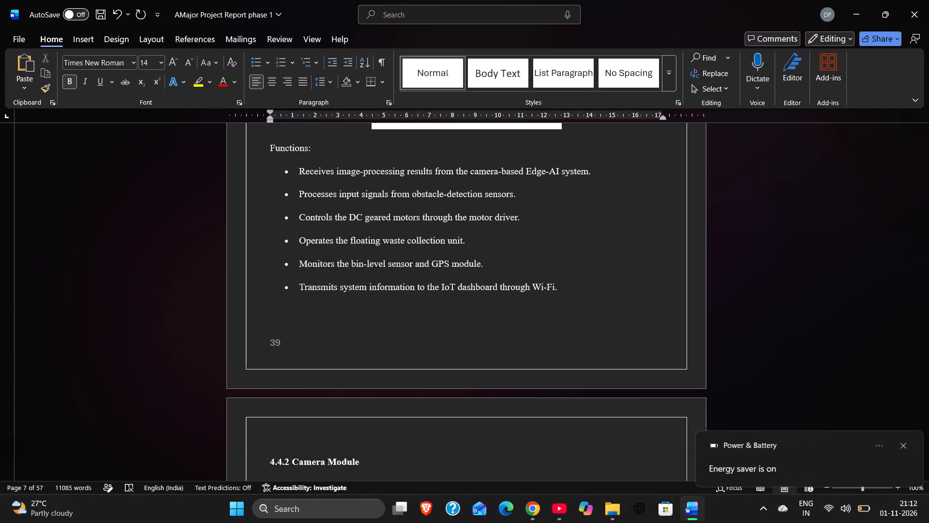
Look back through the pages from section 4.4 to the section 3.9 comparison table.
scroll(550, 242, up, 9)
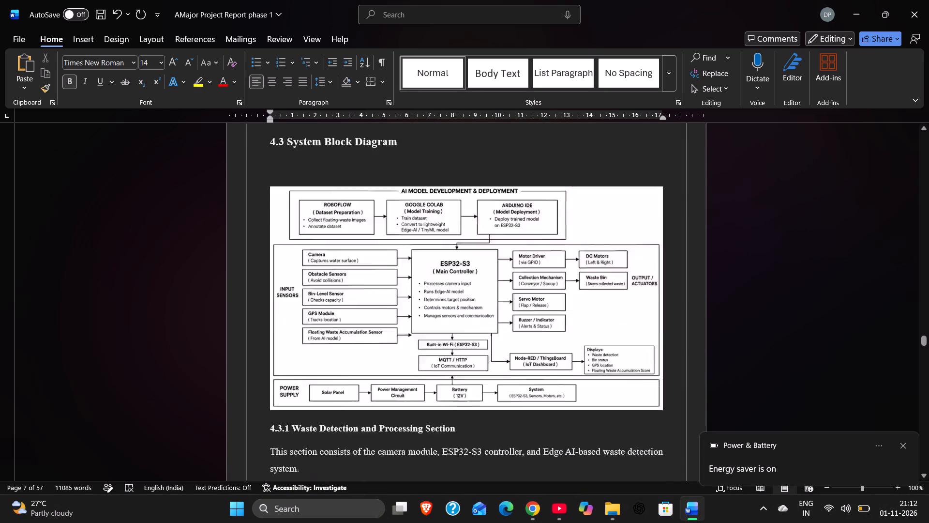
scroll(565, 272, up, 5)
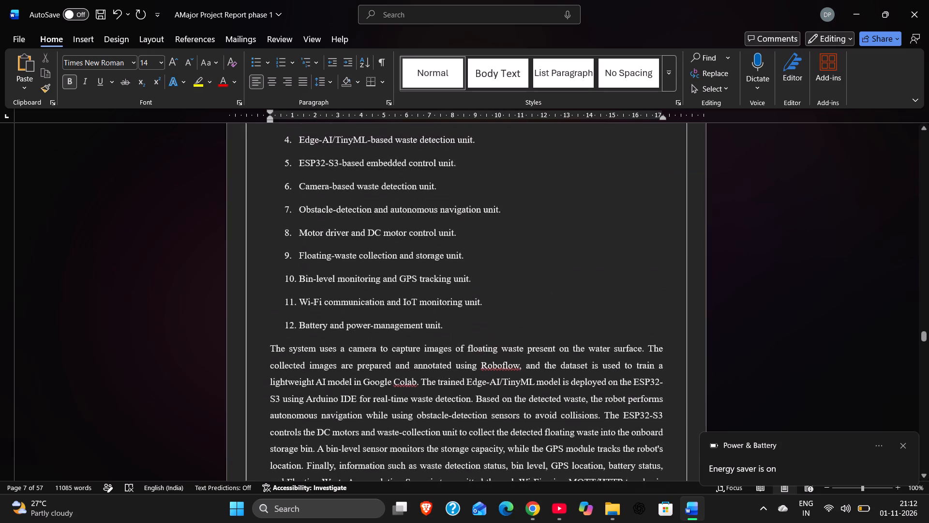
scroll(565, 272, up, 4)
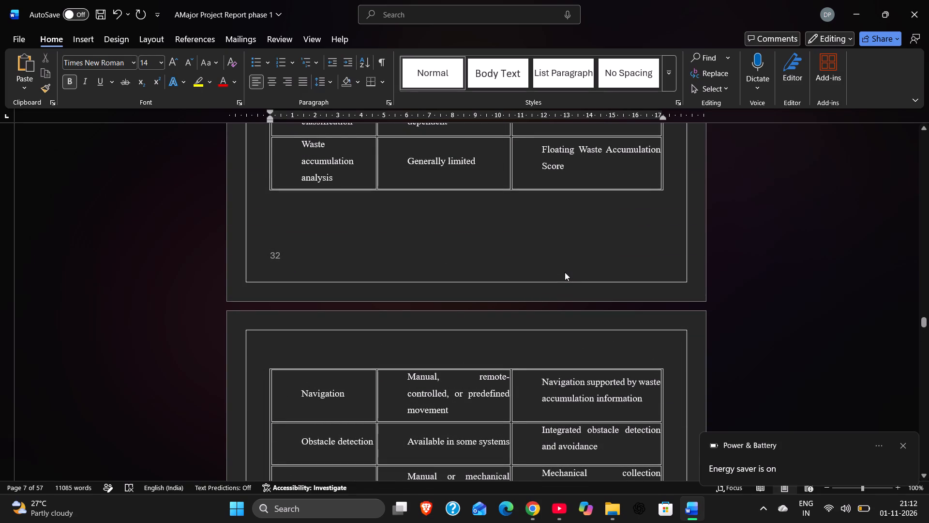
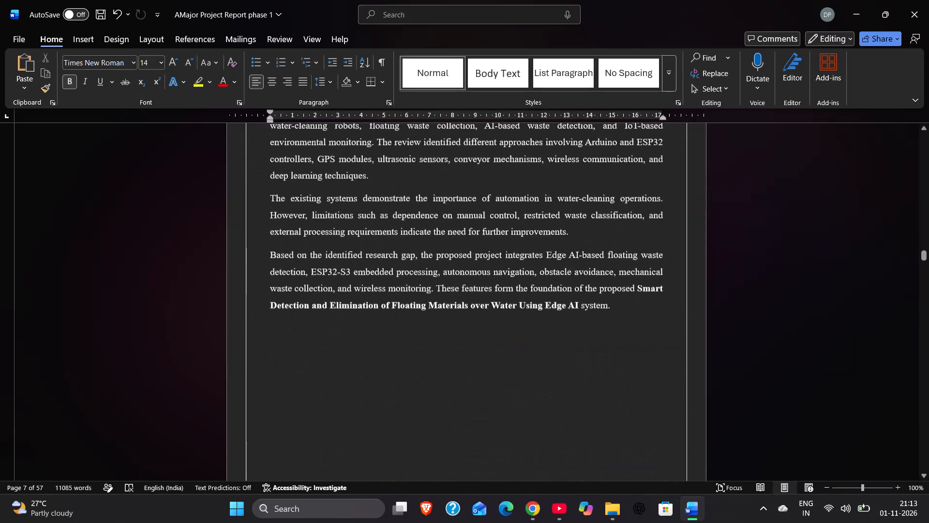
Set the page number of the 4.5 Software Requirements entry in the List of Contents to 49.
scroll(565, 272, up, 13)
scroll(565, 272, up, 9)
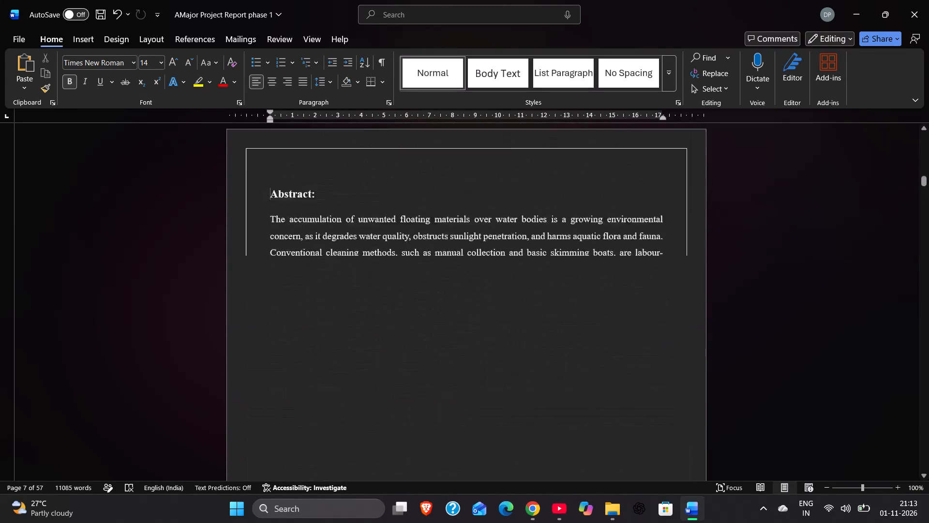
scroll(565, 272, down, 13)
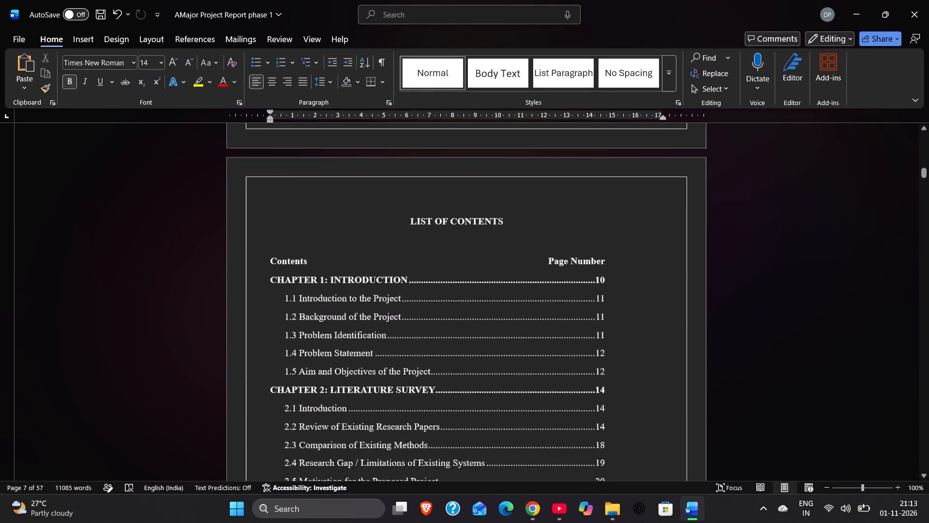
scroll(565, 272, down, 4)
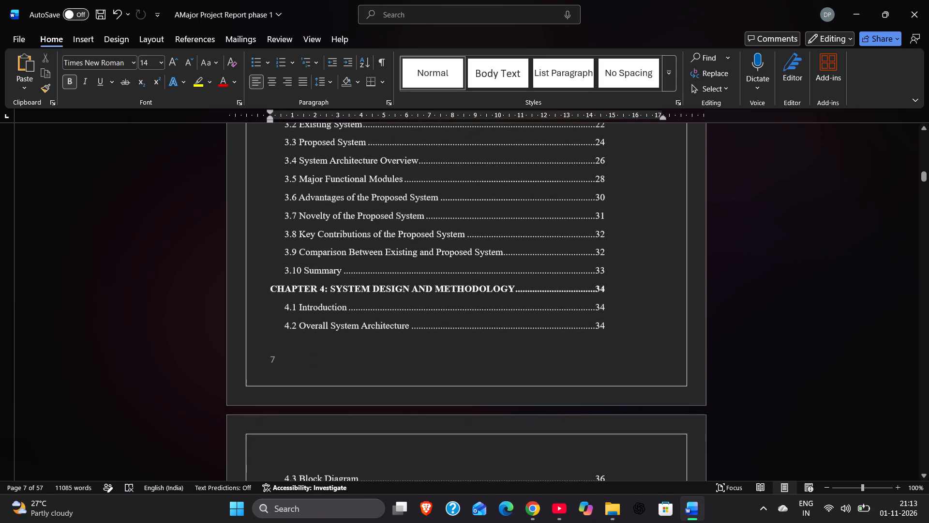
scroll(565, 272, down, 1)
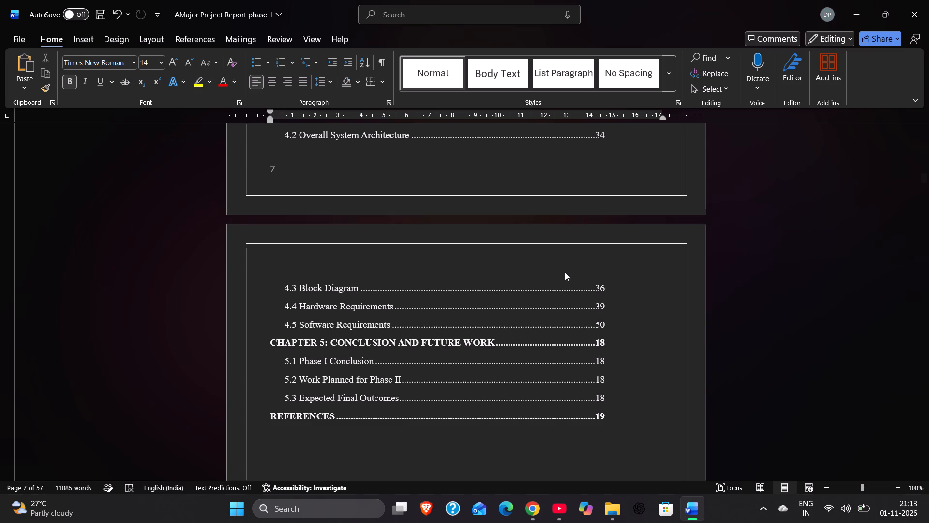
click(605, 324)
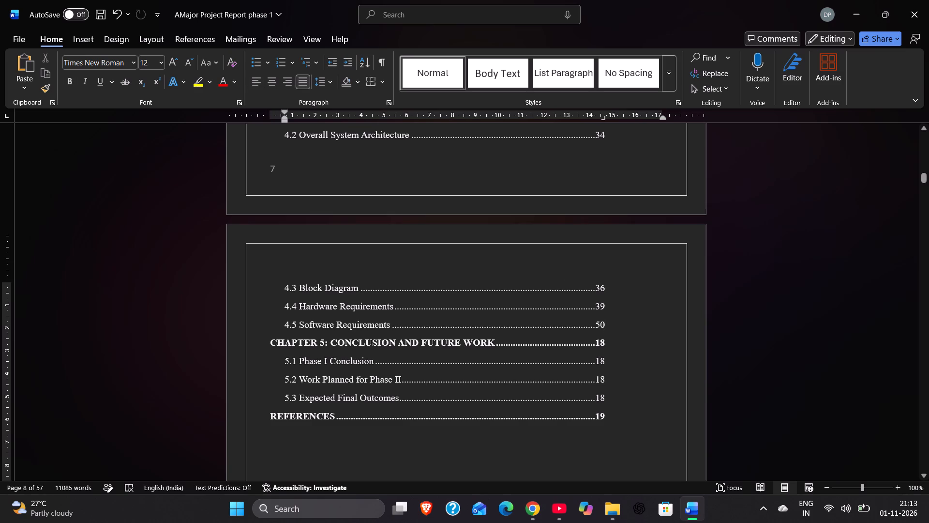
key(BackSpace)
key(BackSpace)
key(4)
key(9)
Check the page number of section 4.5 Software Requirements in the body, around its software table.
scroll(605, 324, down, 6)
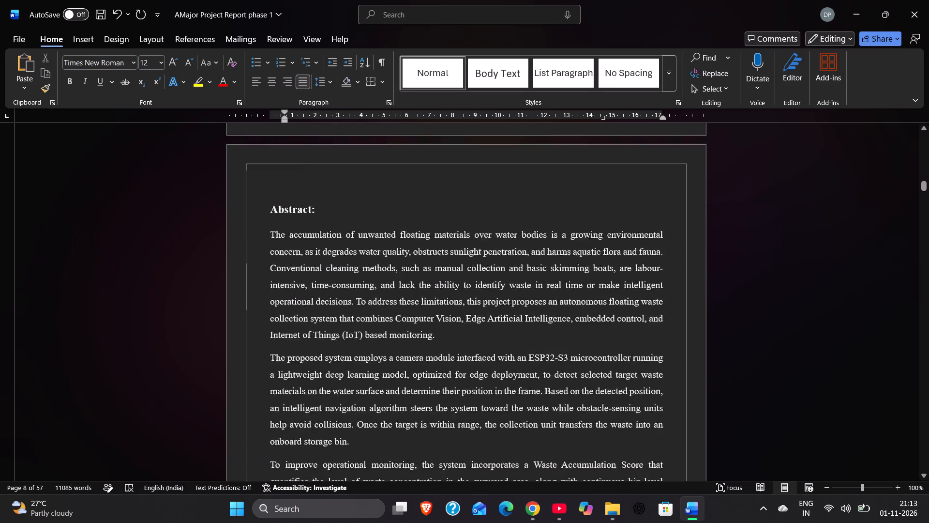
scroll(605, 324, down, 13)
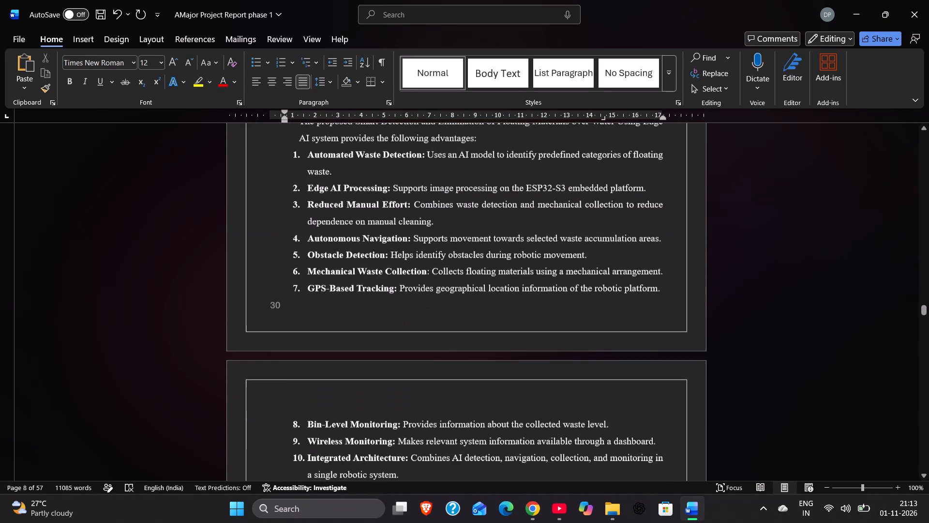
scroll(605, 324, down, 13)
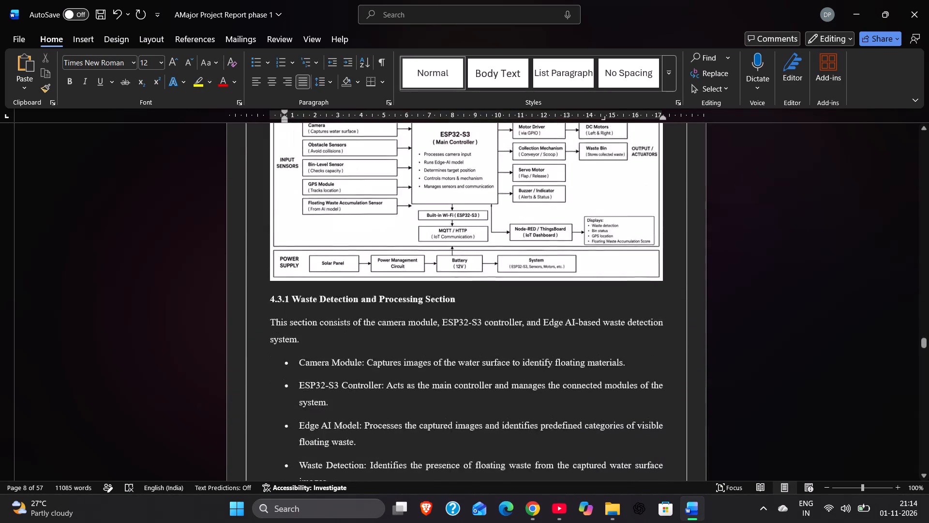
scroll(605, 324, down, 10)
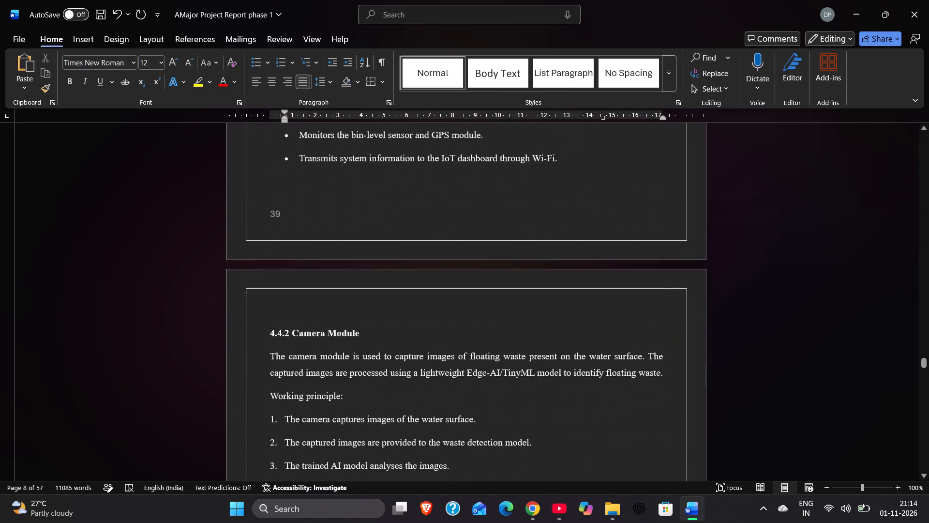
scroll(605, 324, down, 7)
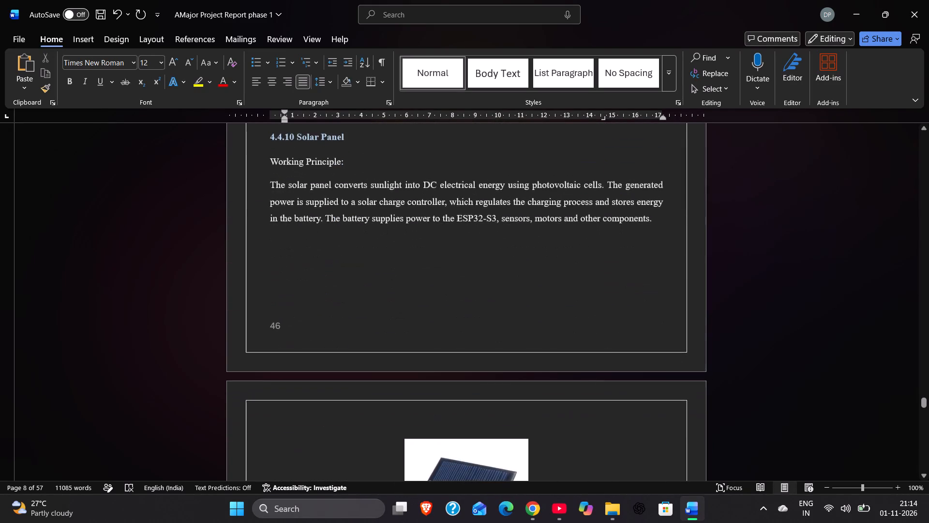
scroll(605, 324, down, 3)
scroll(605, 324, up, 4)
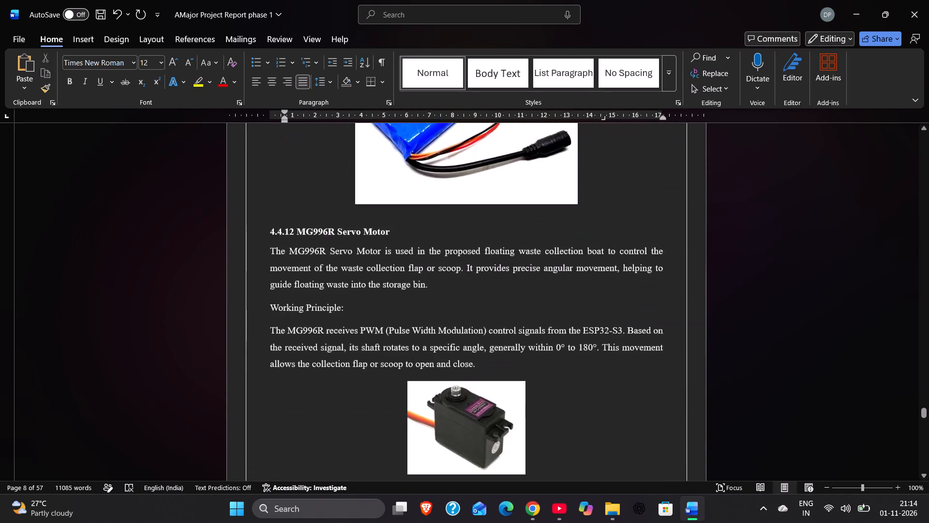
scroll(605, 324, down, 8)
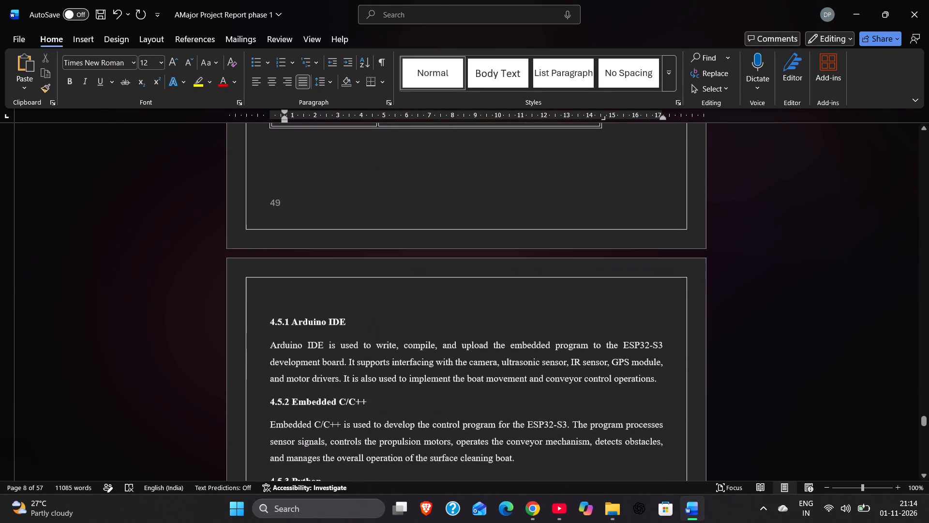
scroll(605, 324, down, 3)
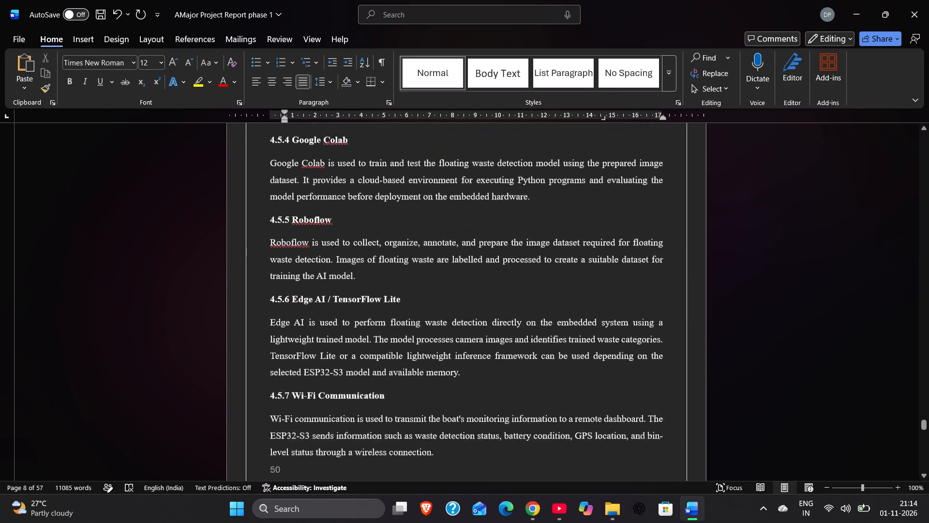
scroll(607, 317, down, 1)
scroll(607, 317, up, 2)
scroll(614, 274, down, 2)
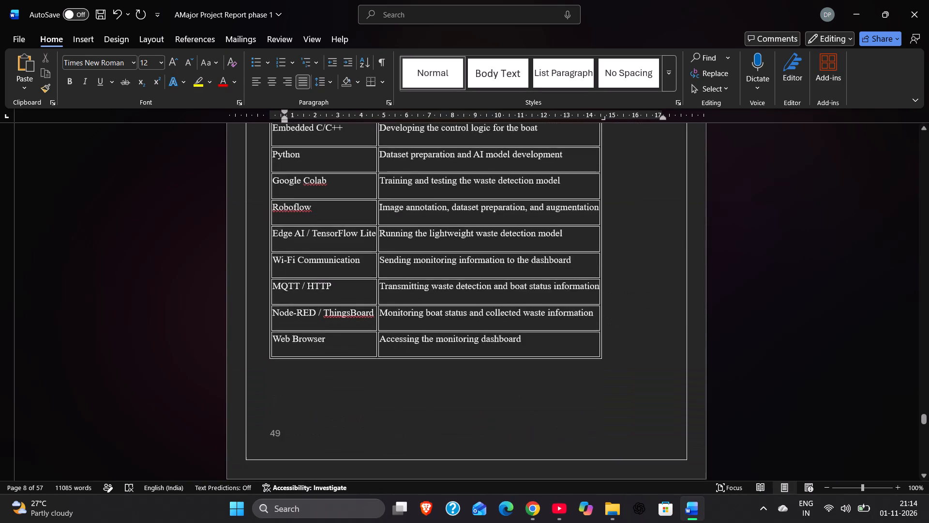
Check the page numbers from the end of Chapter 4 through the Chapter 5 sections in the body.
scroll(614, 274, down, 4)
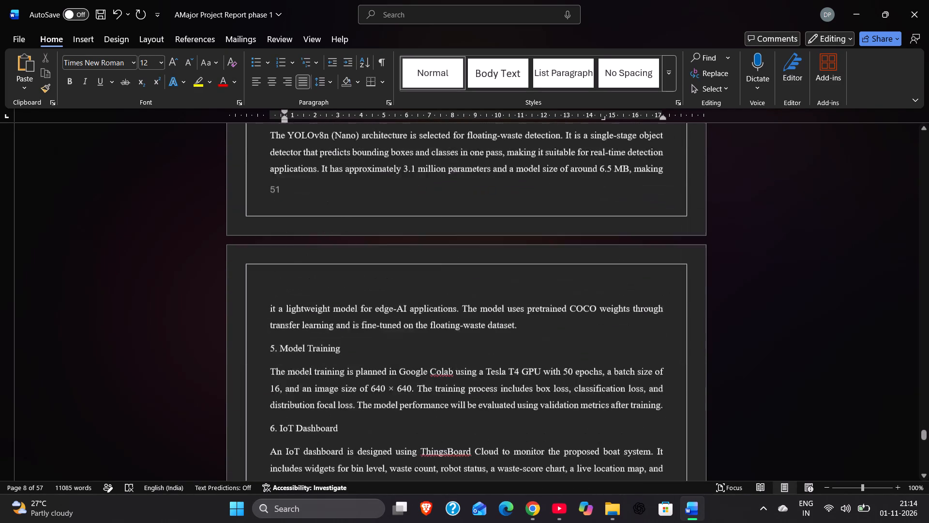
scroll(614, 274, down, 3)
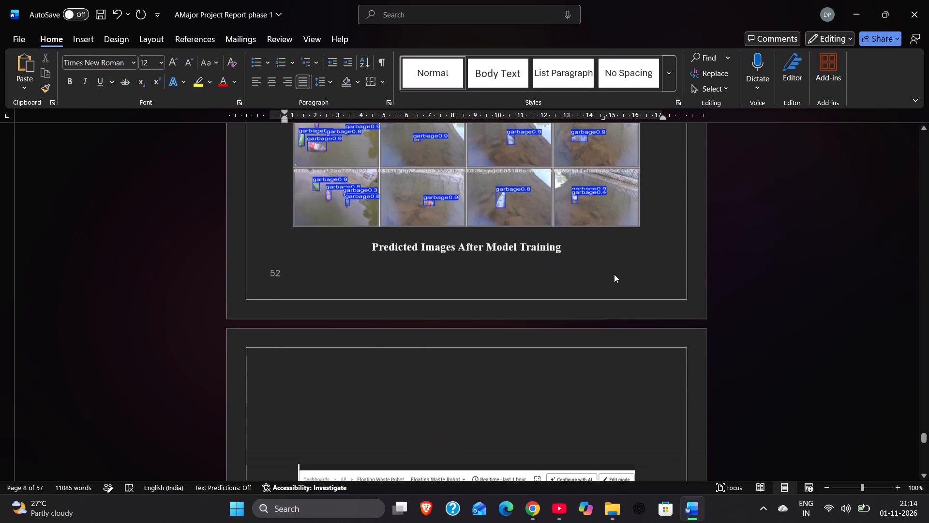
scroll(614, 274, down, 5)
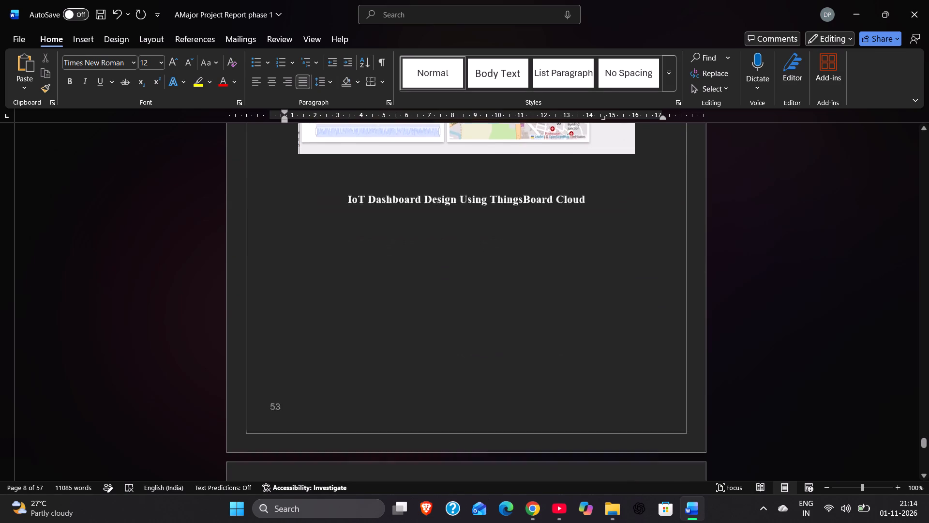
scroll(614, 274, down, 3)
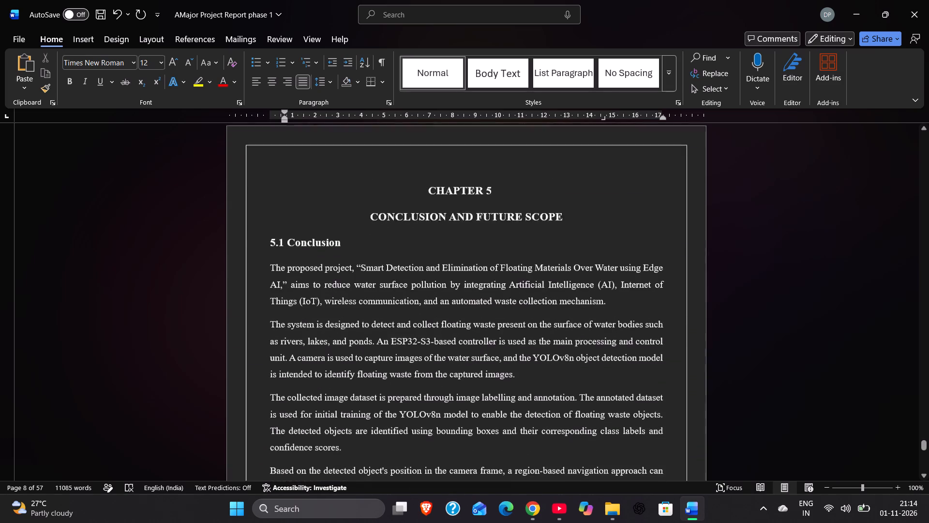
scroll(614, 267, down, 3)
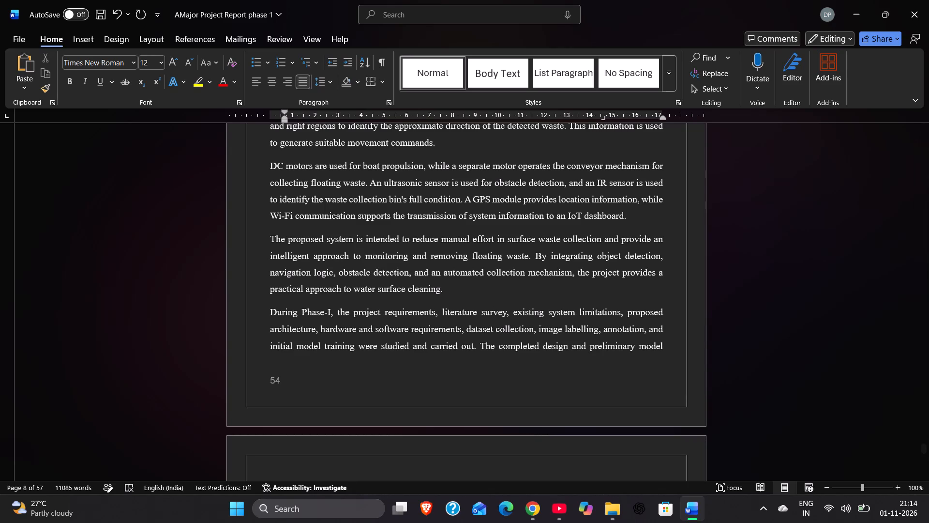
scroll(614, 267, down, 4)
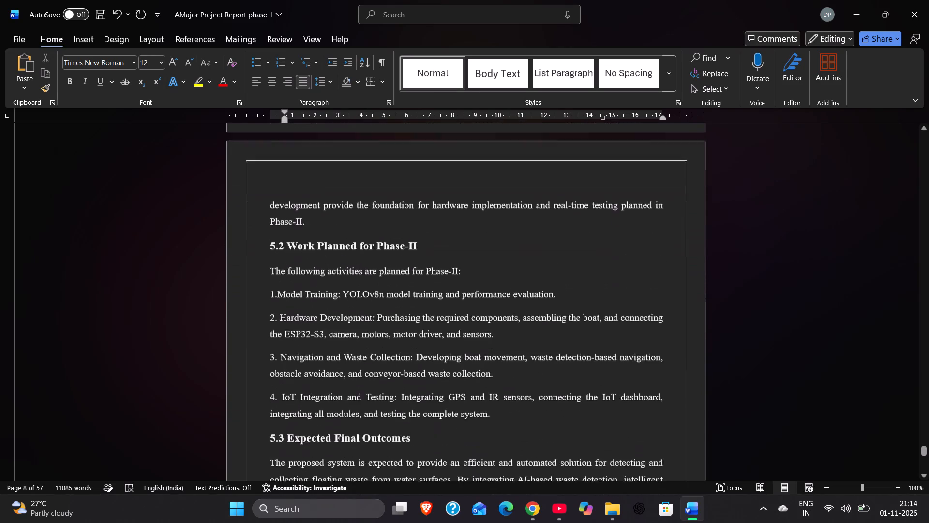
scroll(614, 267, down, 4)
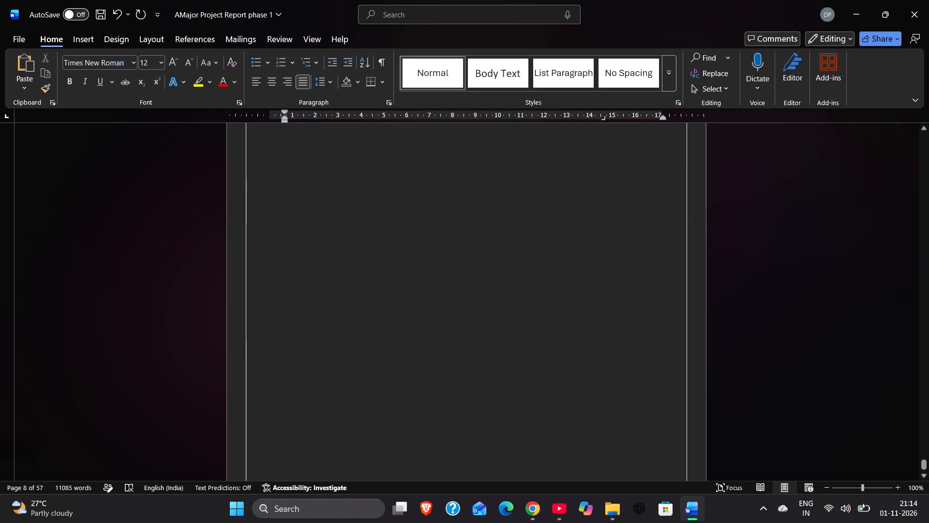
Recheck the page numbers of sections 5.1 Conclusion, 5.2 Work Planned for Phase-II and 5.3 Expected Final Outcomes.
scroll(614, 267, up, 6)
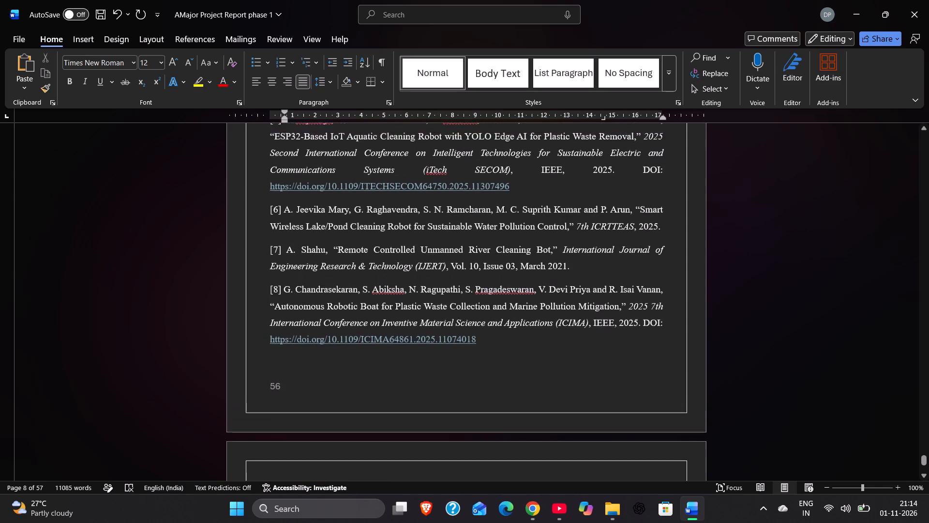
scroll(614, 267, up, 3)
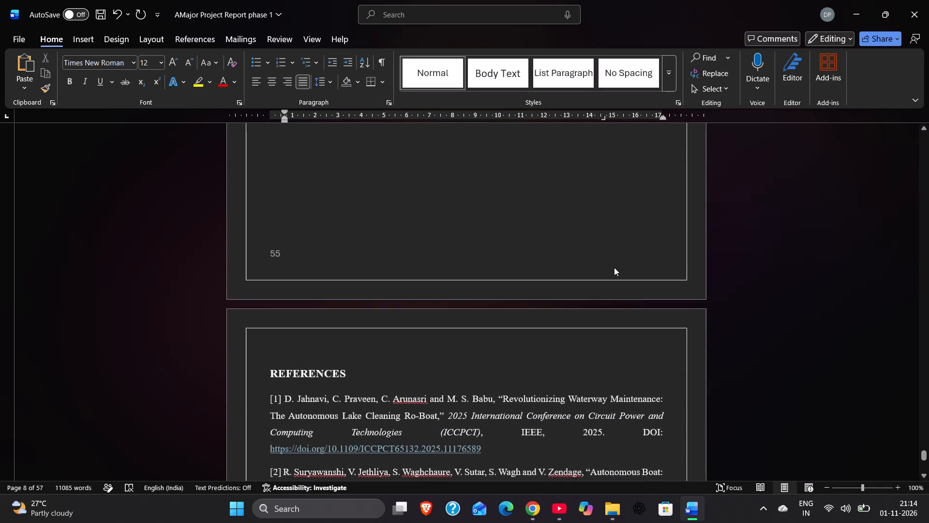
scroll(614, 267, up, 5)
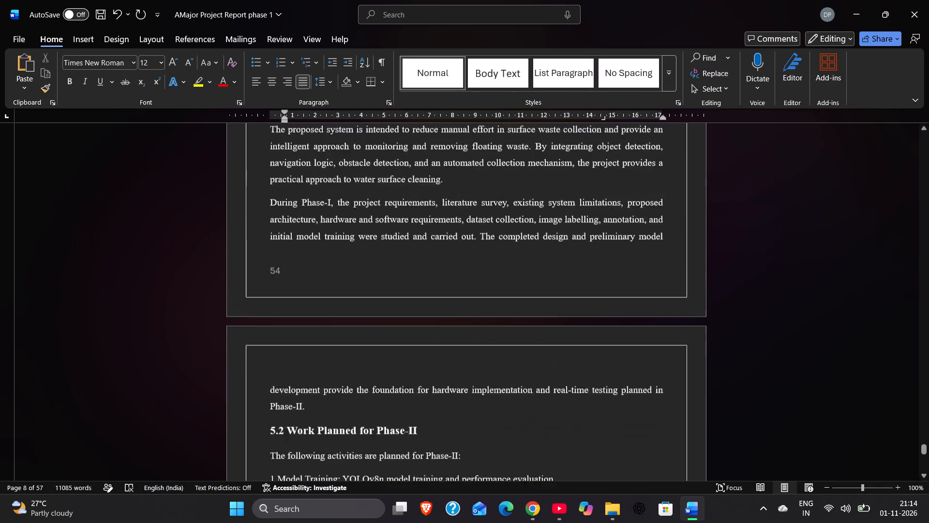
scroll(614, 267, up, 2)
scroll(614, 267, down, 1)
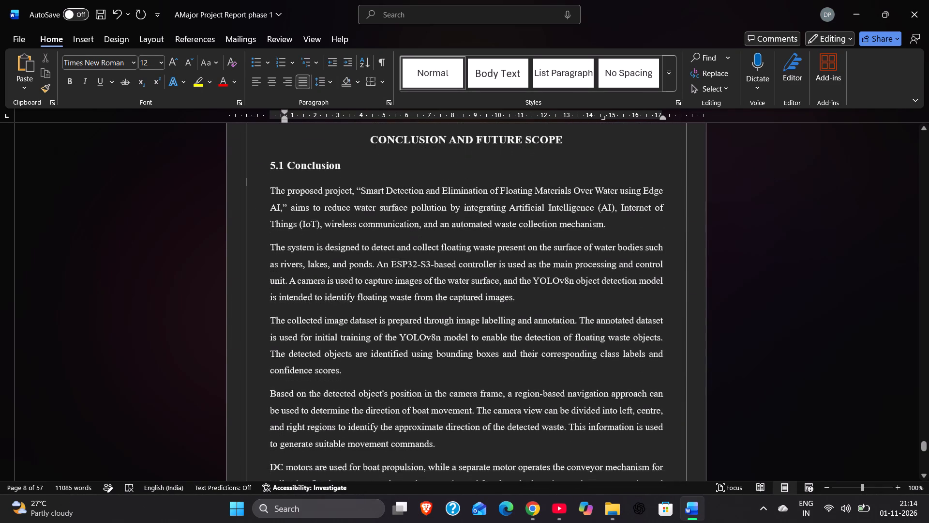
scroll(614, 267, down, 4)
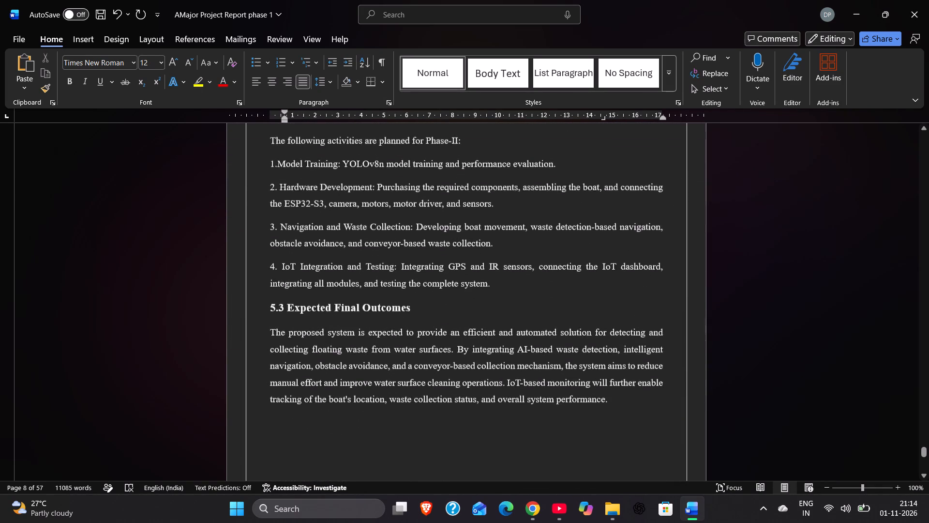
scroll(614, 267, down, 4)
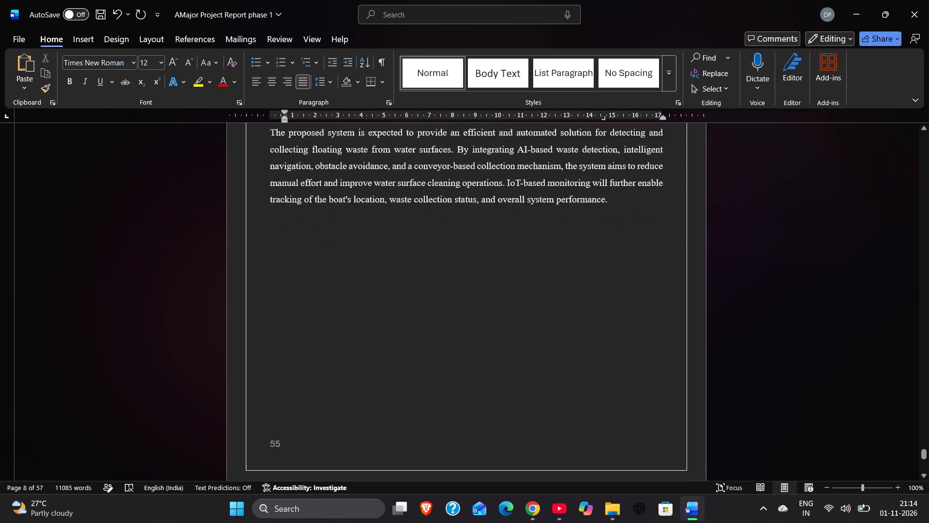
scroll(614, 267, down, 1)
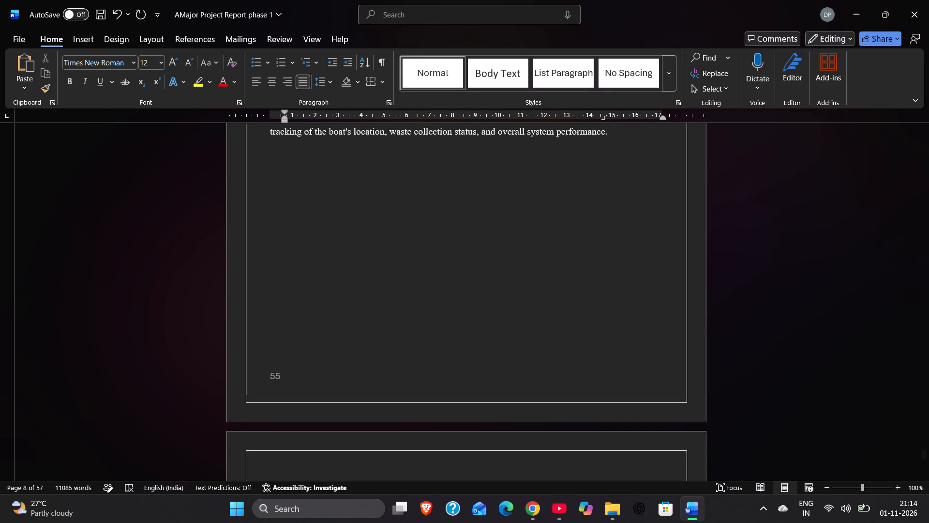
Check the page numbers of the References section through the end of the report.
scroll(614, 267, down, 3)
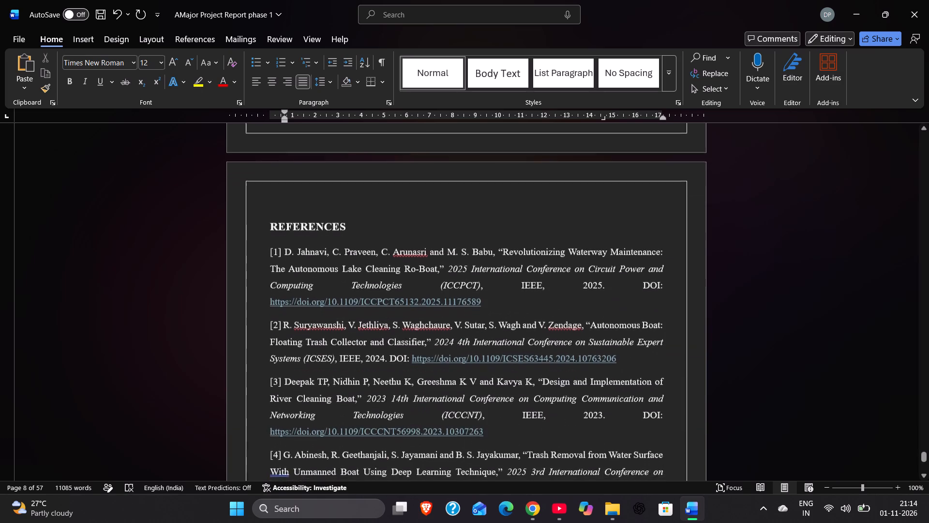
scroll(614, 267, down, 4)
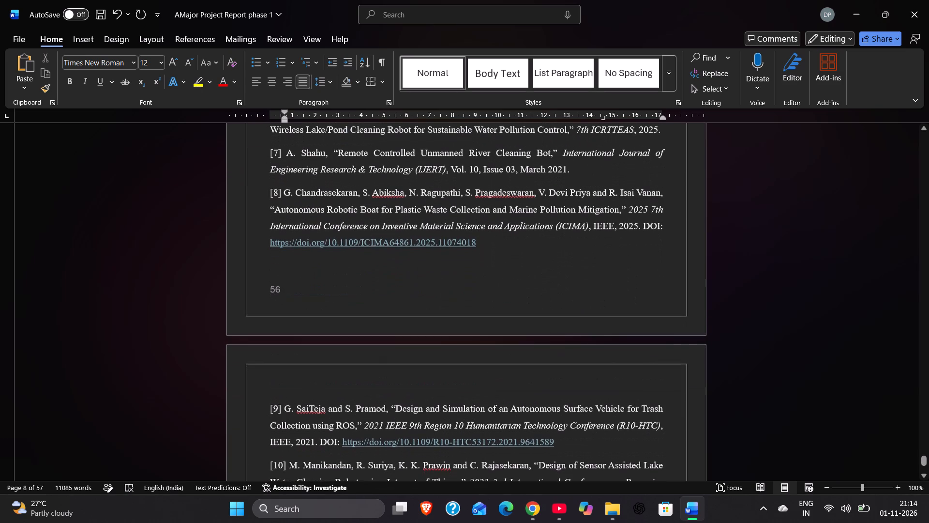
scroll(614, 267, down, 6)
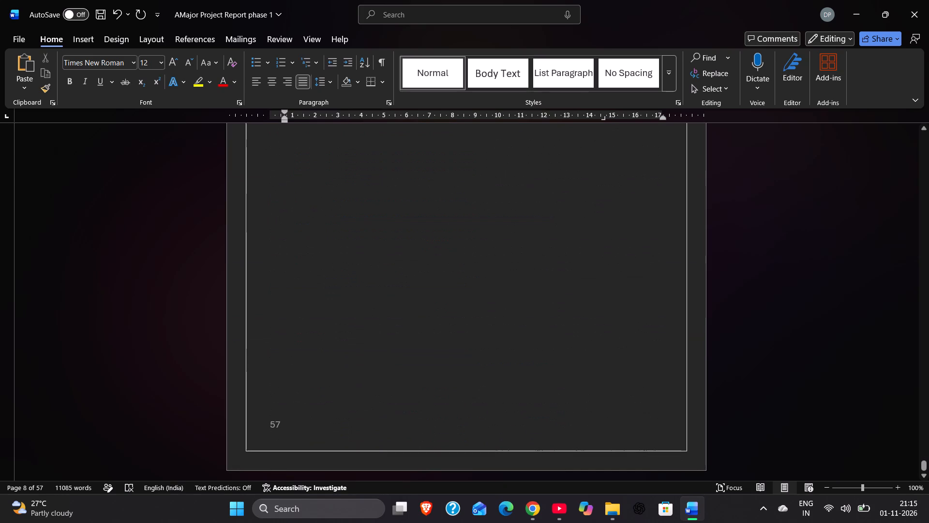
scroll(614, 267, down, 1)
In the contents list, set the page numbers of the Chapter 5 heading and 5.1 Phase I Conclusion to 54.
scroll(614, 267, up, 11)
scroll(614, 267, up, 12)
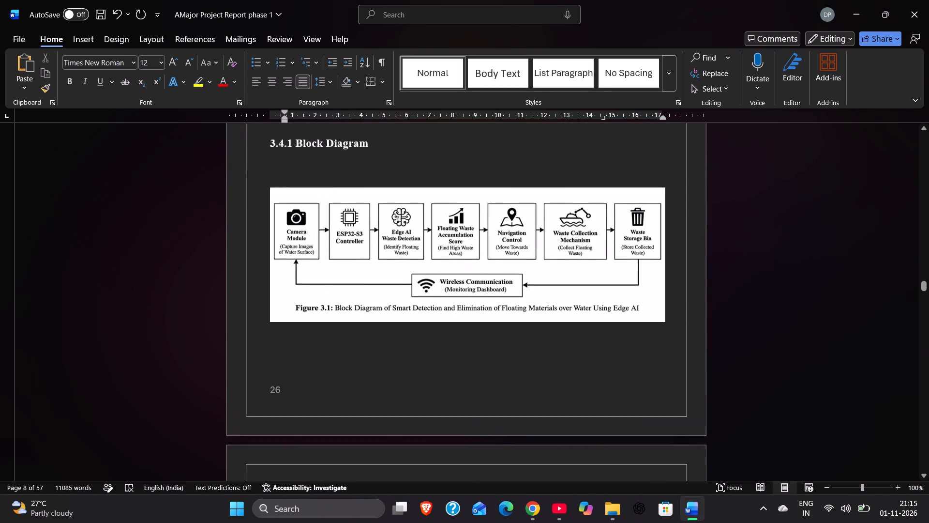
scroll(614, 267, up, 18)
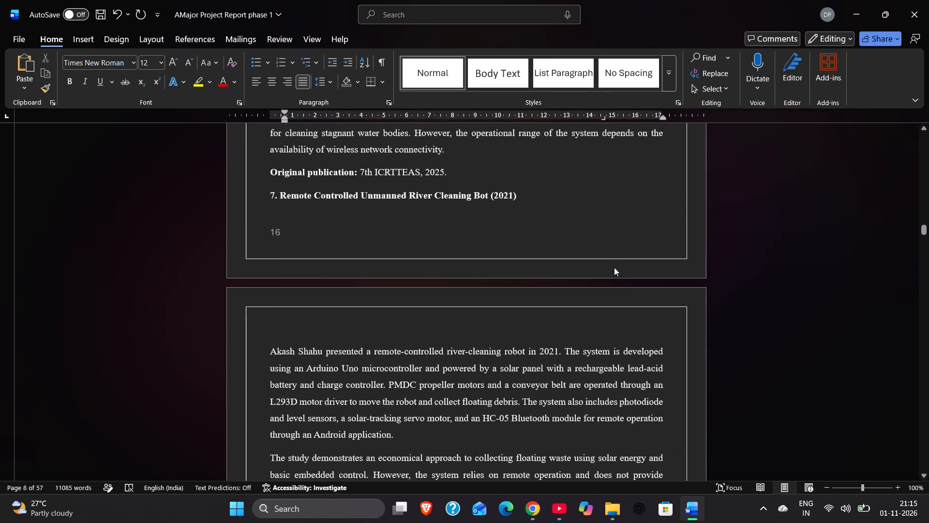
scroll(614, 267, up, 12)
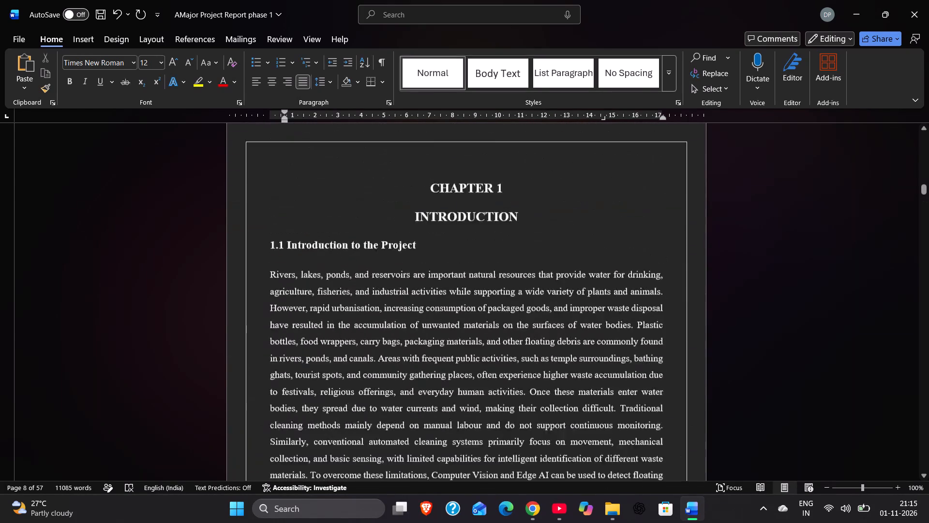
scroll(614, 267, up, 8)
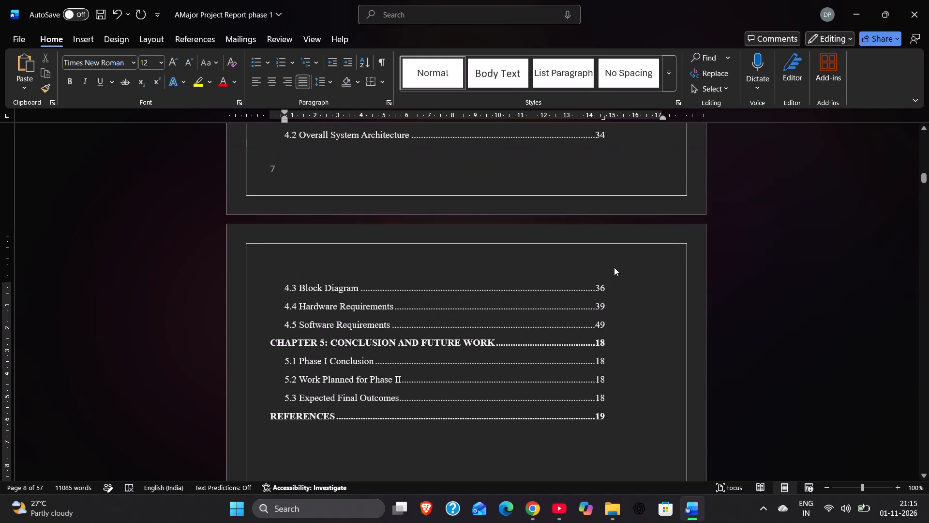
click(607, 340)
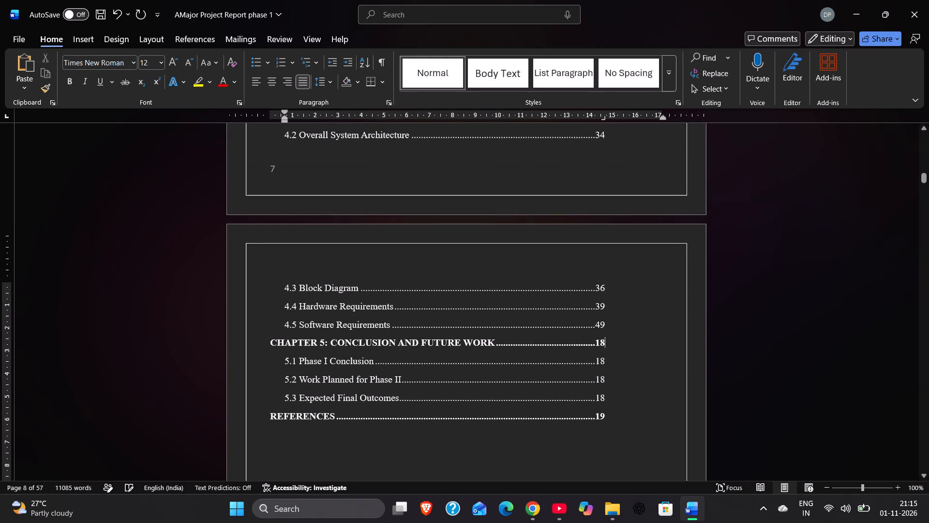
key(BackSpace)
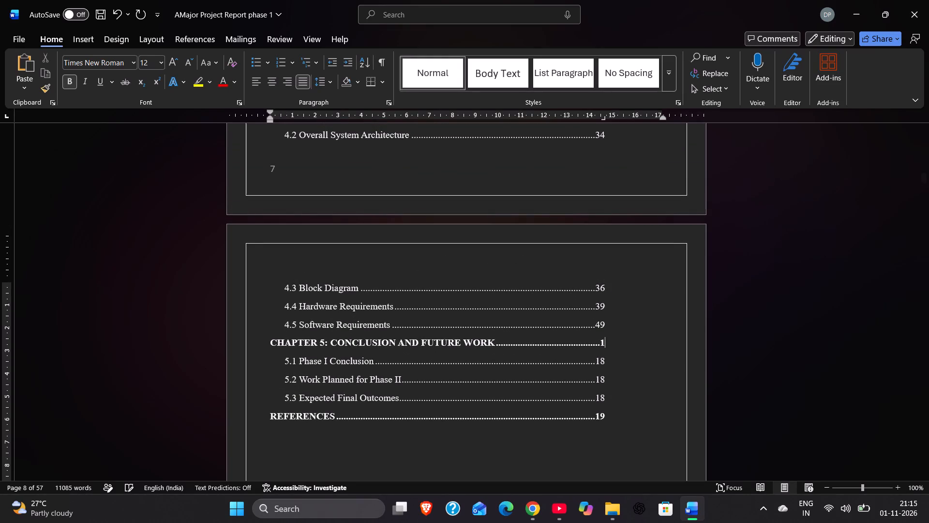
key(BackSpace)
text(54)
key(Down)
key(BackSpace)
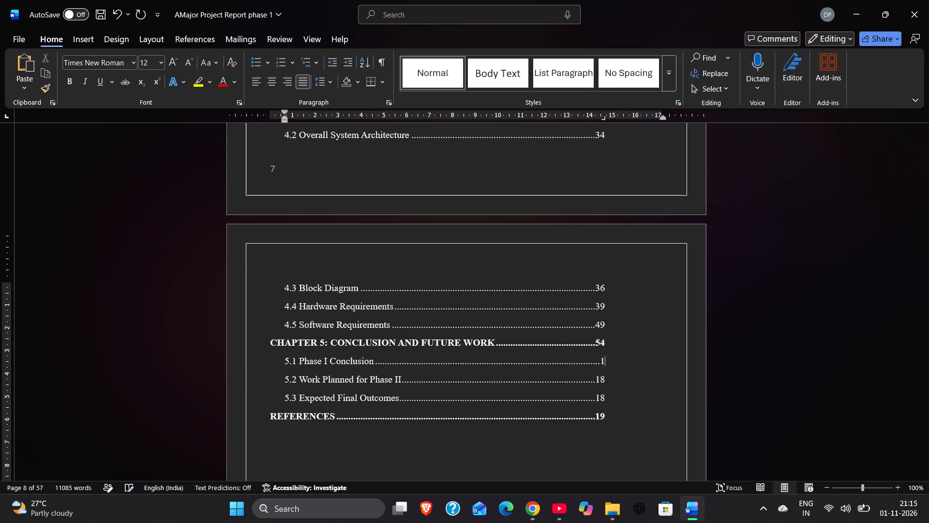
key(BackSpace)
text(54)
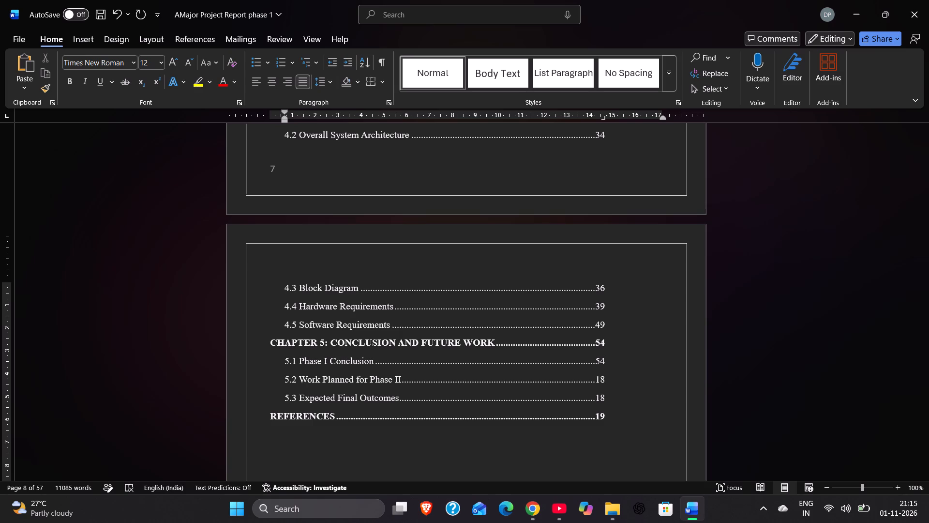
Set the contents page numbers of 5.2 Work Planned for Phase II and 5.3 Expected Final Outcomes to 55.
key(Down)
key(BackSpace)
key(BackSpace)
text(55)
key(Down)
key(BackSpace)
key(BackSpace)
text(55)
Set the page number of the REFERENCES entry in the contents list to 56.
key(Down)
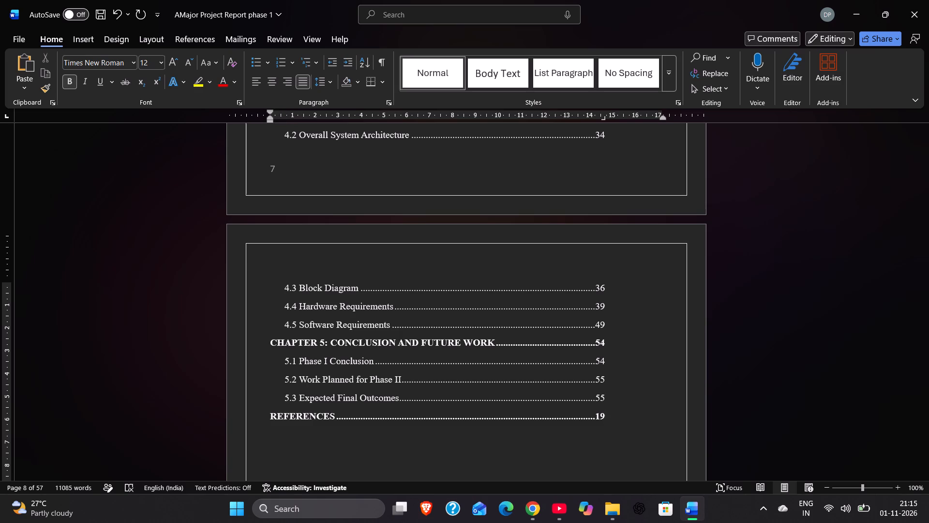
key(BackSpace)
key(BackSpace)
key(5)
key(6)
Save the major project report document.
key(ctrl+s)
Switch to File Explorer in a new window showing the recent files.
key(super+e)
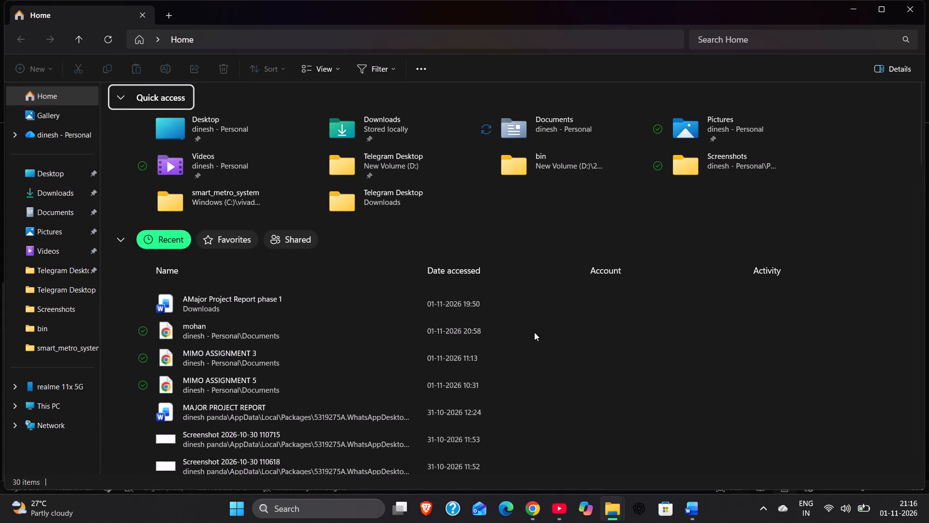
Open AMajor Project Report phase 1 from the recent files and review its pages from the front matter through the Hardware Requirements section.
double_click(199, 311)
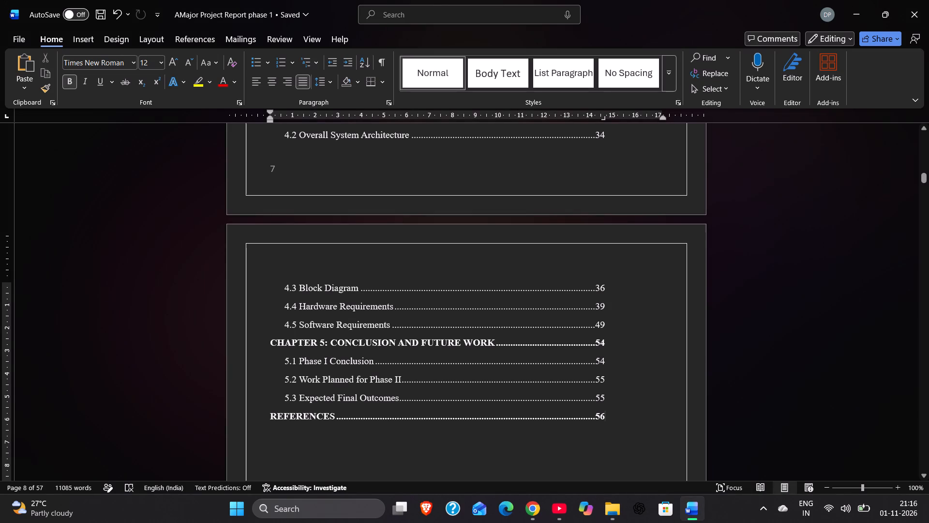
scroll(396, 257, up, 11)
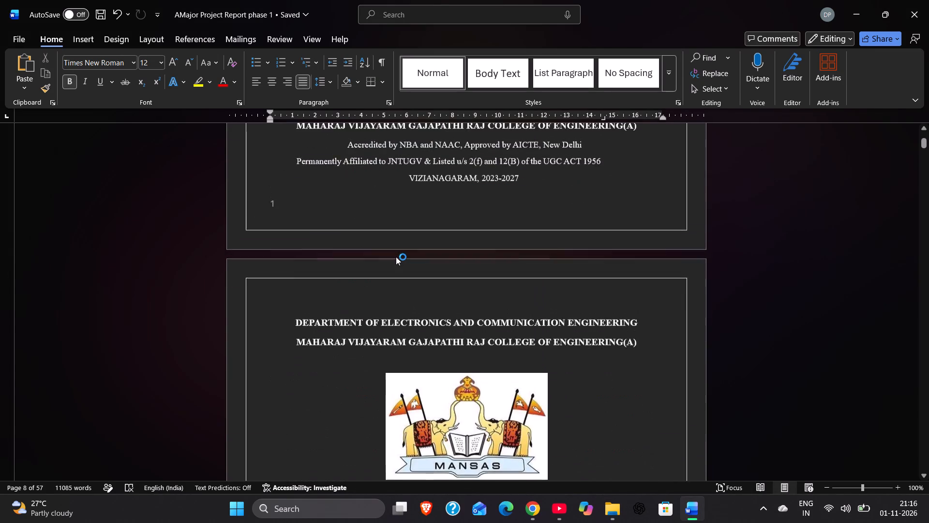
scroll(396, 257, up, 14)
scroll(396, 257, down, 3)
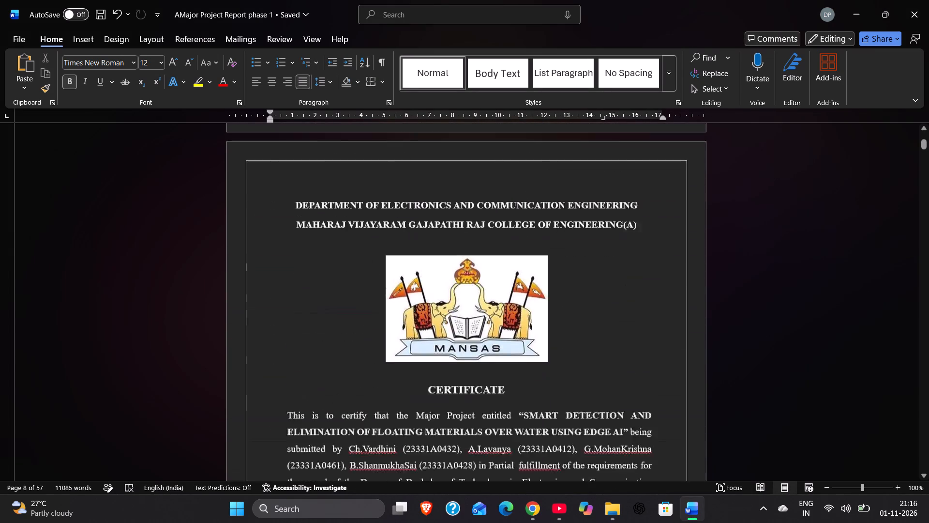
scroll(396, 257, down, 16)
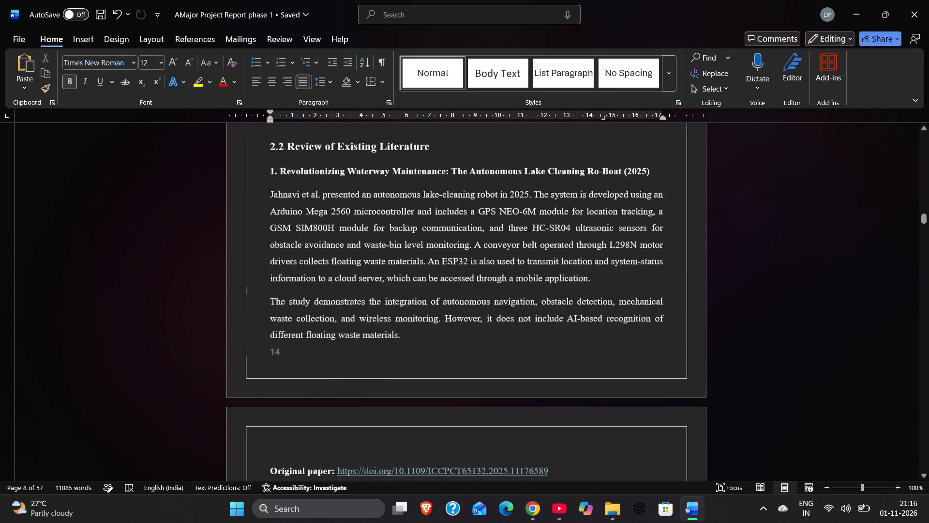
scroll(396, 257, down, 5)
scroll(396, 257, down, 16)
scroll(396, 257, down, 7)
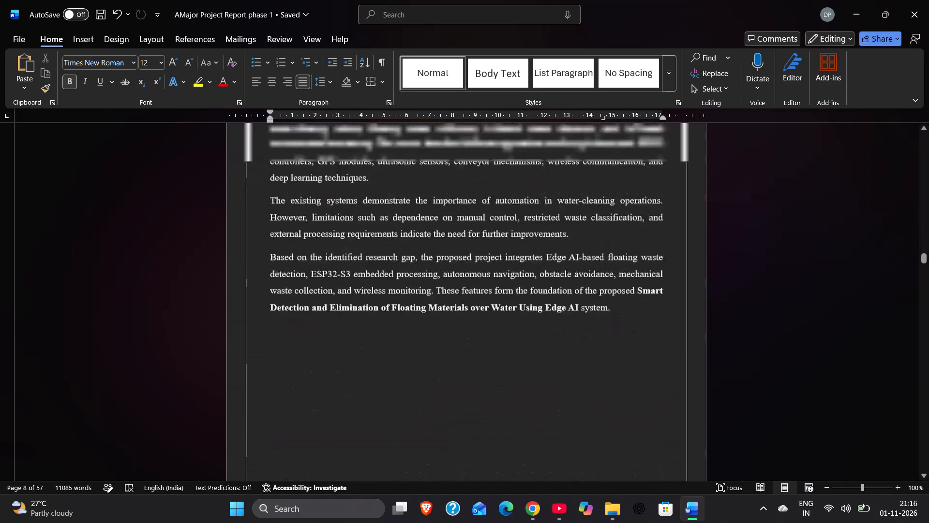
scroll(396, 257, down, 6)
scroll(396, 257, down, 17)
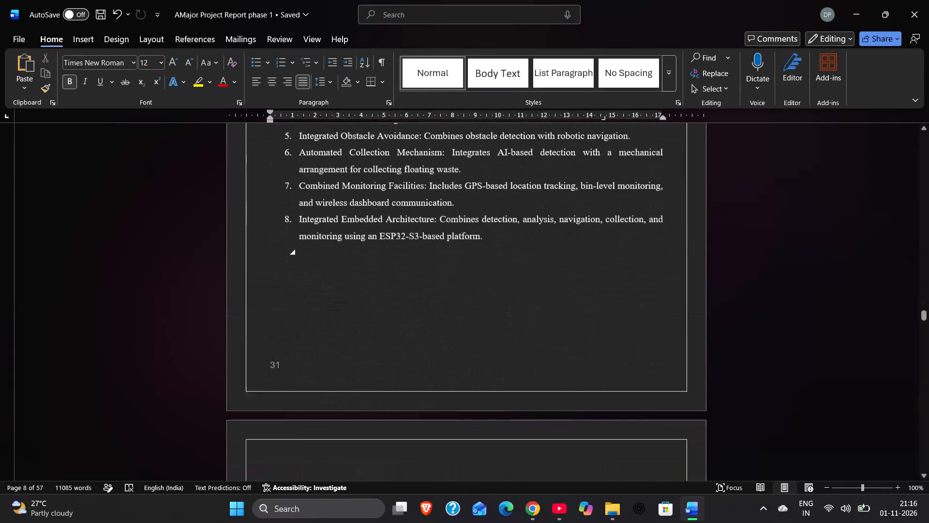
scroll(396, 257, down, 5)
scroll(396, 257, down, 19)
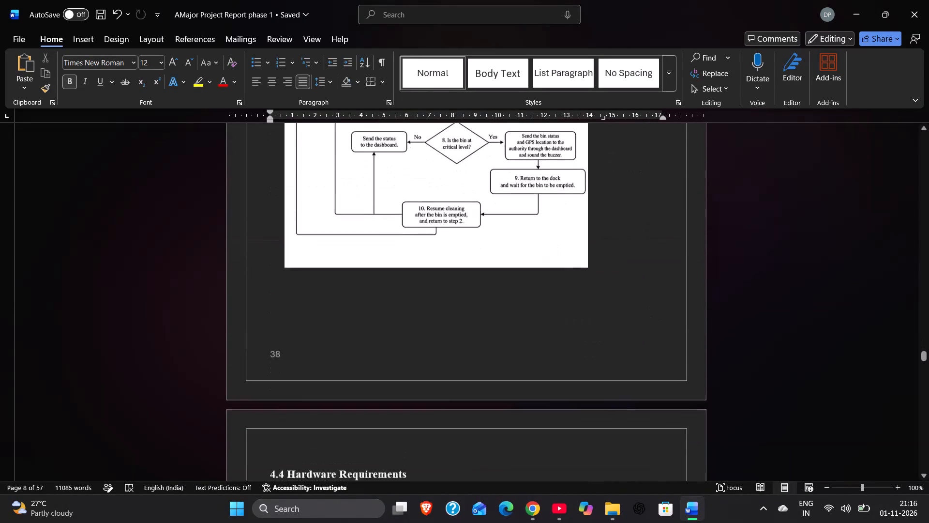
scroll(396, 257, down, 13)
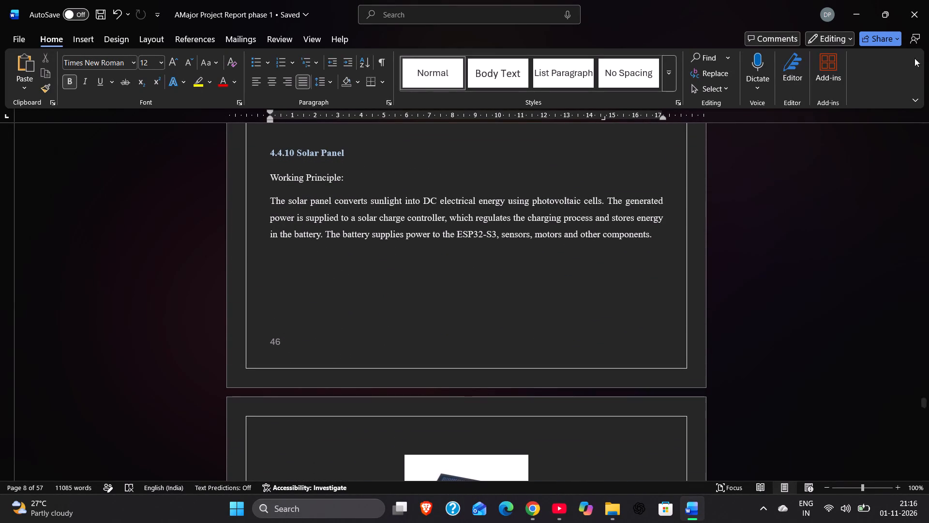
Close the major project report document and return to File Explorer.
click(911, 19)
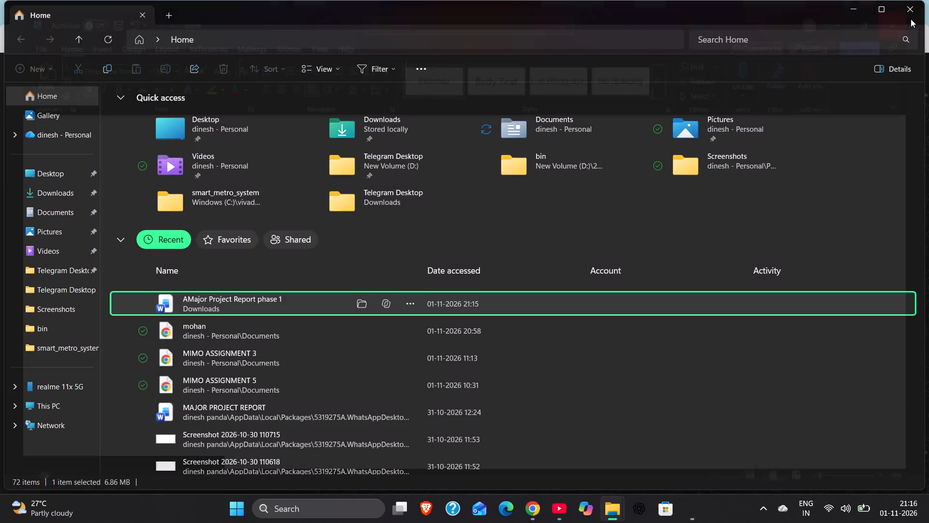